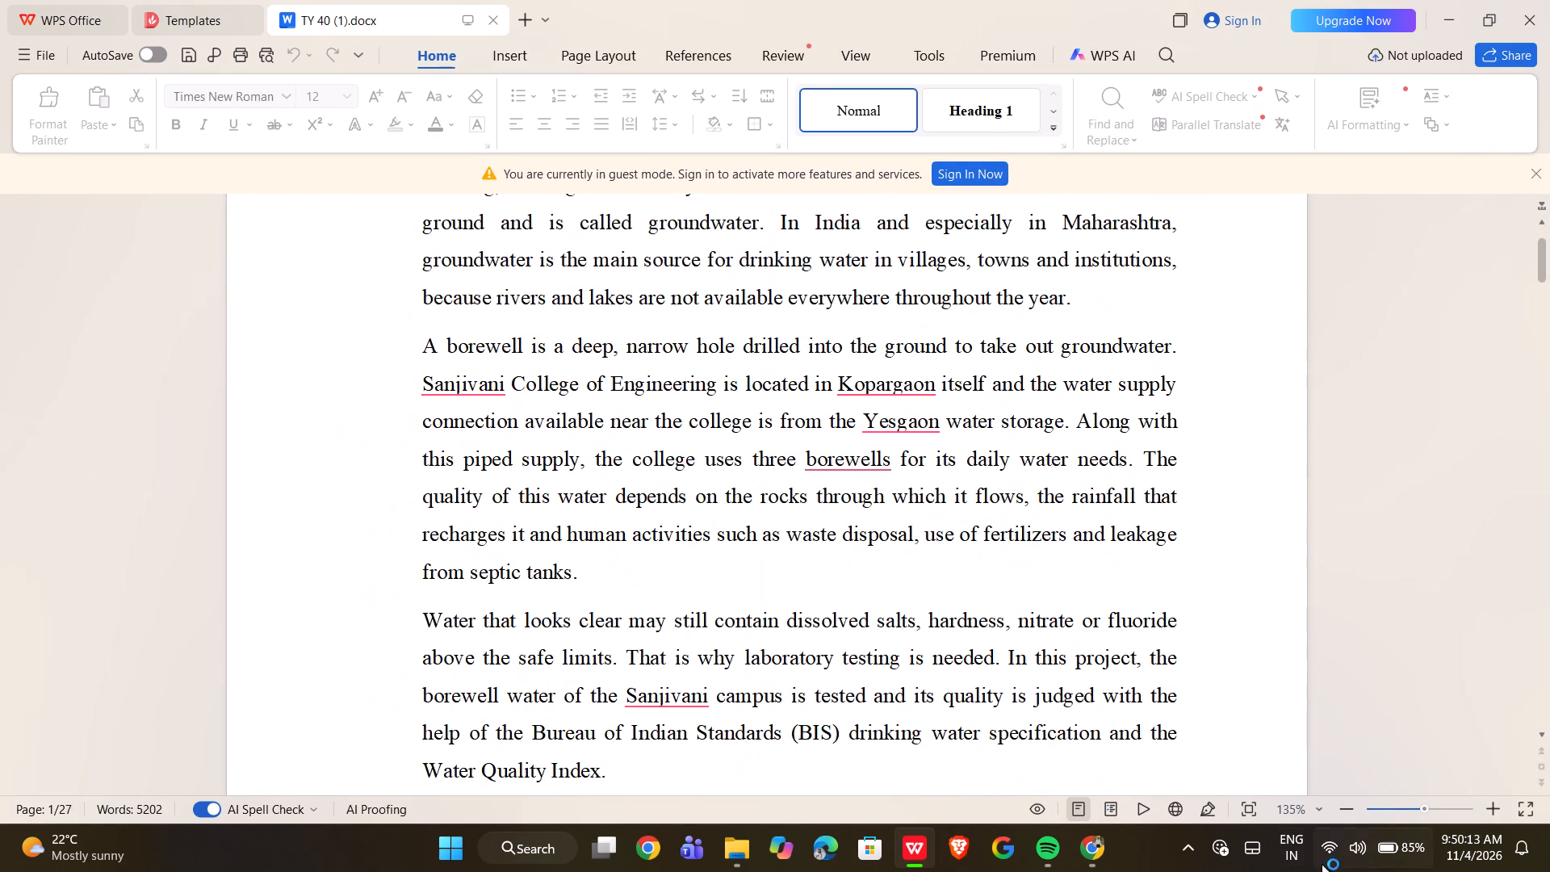
Look through the water quality report from Chapter 1 to the test results and the start of Chapter 4.
scroll(1081, 586, up, 7)
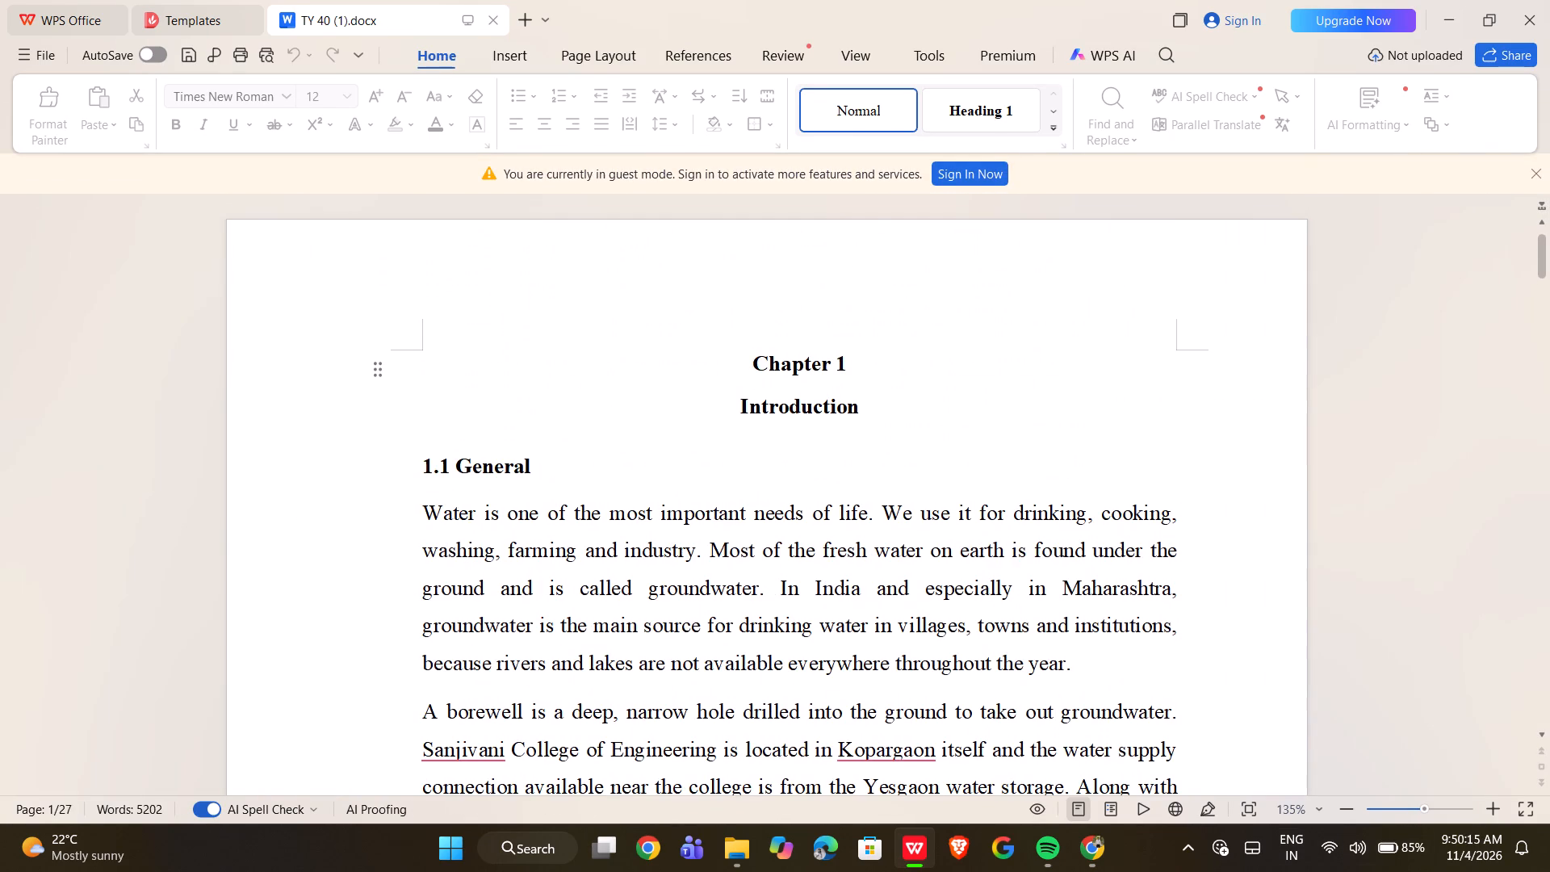
scroll(1081, 586, down, 20)
scroll(1081, 586, down, 2)
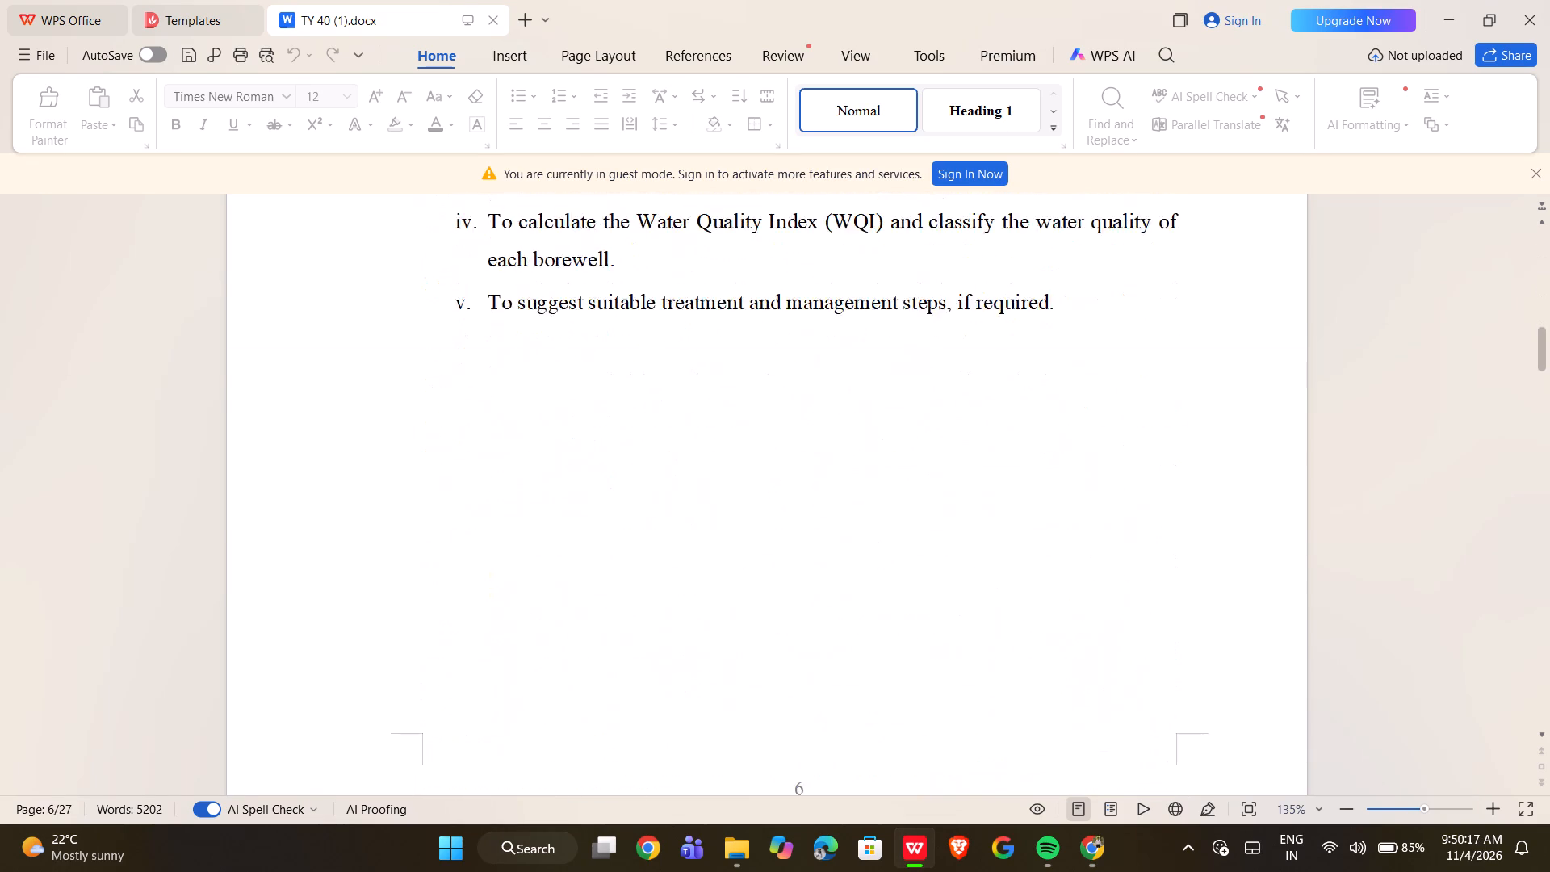
scroll(1081, 586, down, 12)
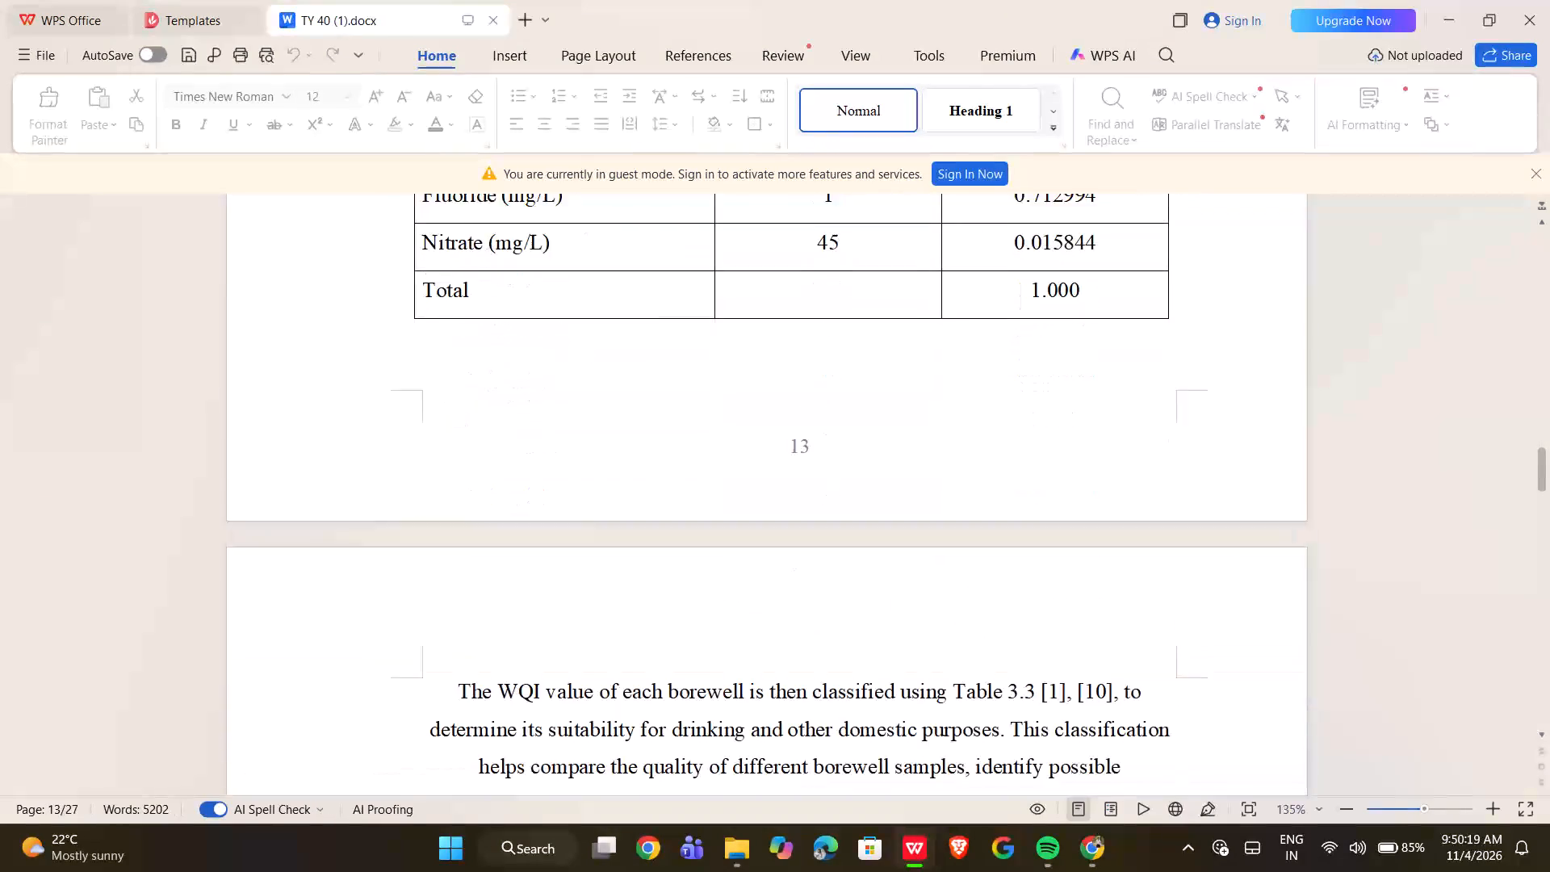
scroll(1081, 586, down, 3)
scroll(1081, 586, up, 3)
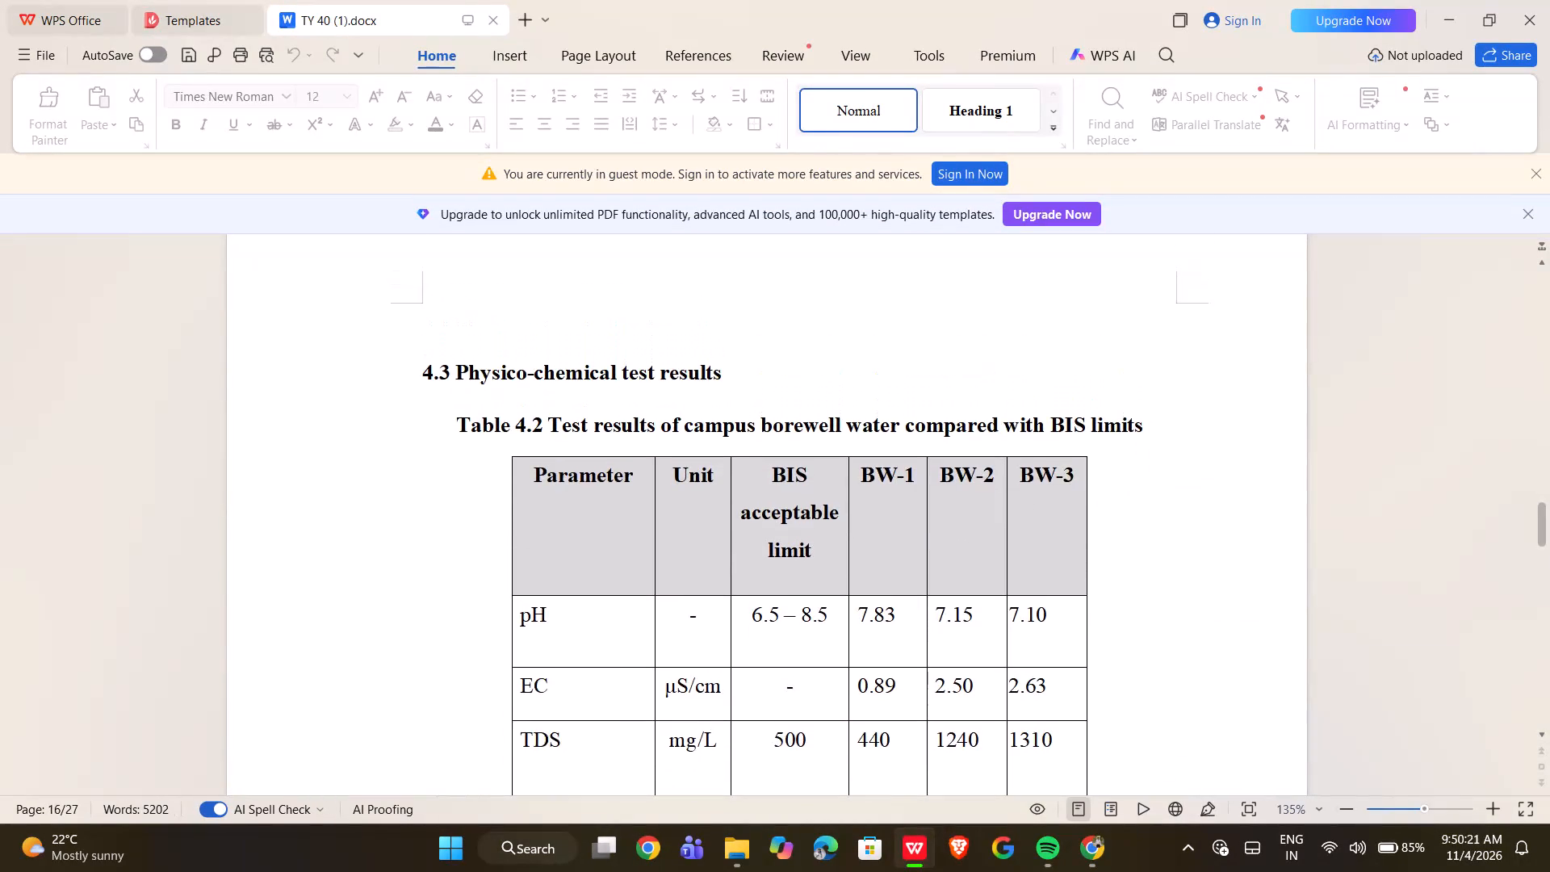
scroll(1081, 586, up, 8)
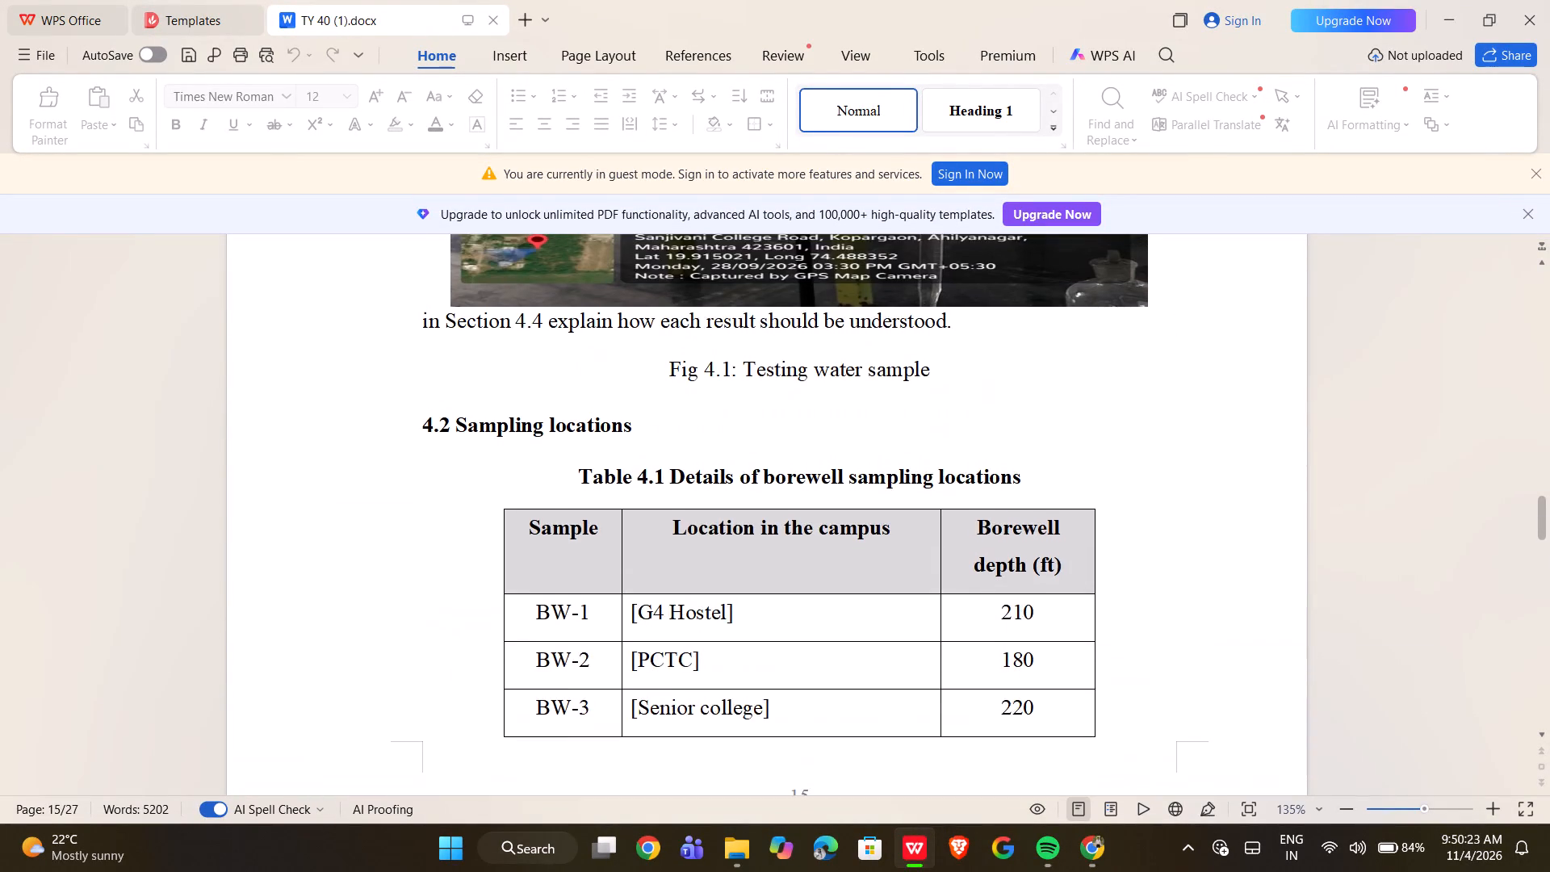
scroll(1081, 586, up, 7)
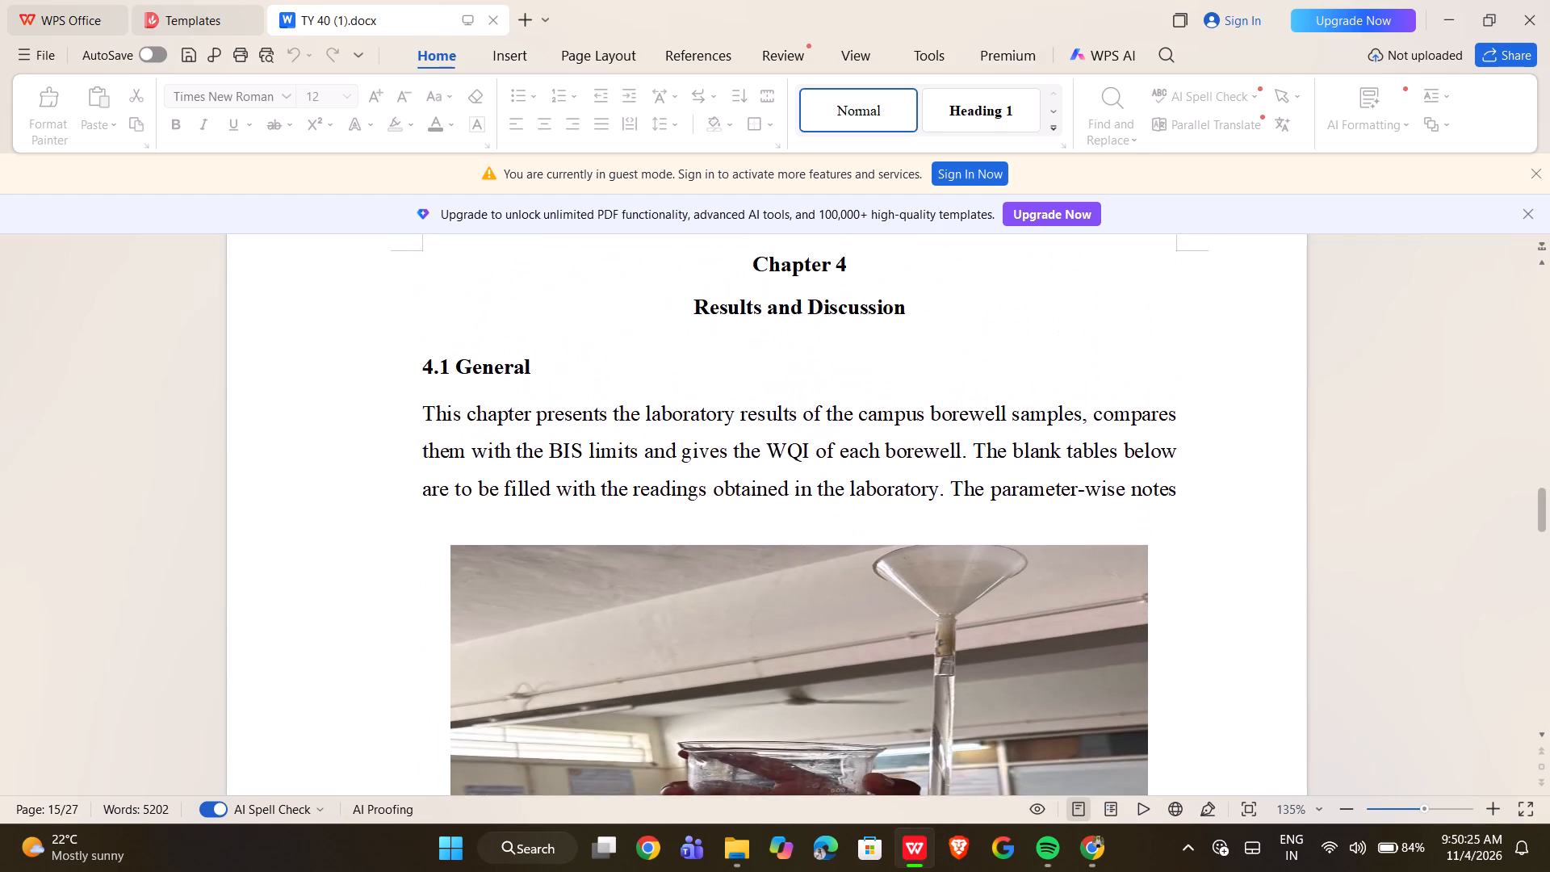
scroll(1081, 586, up, 2)
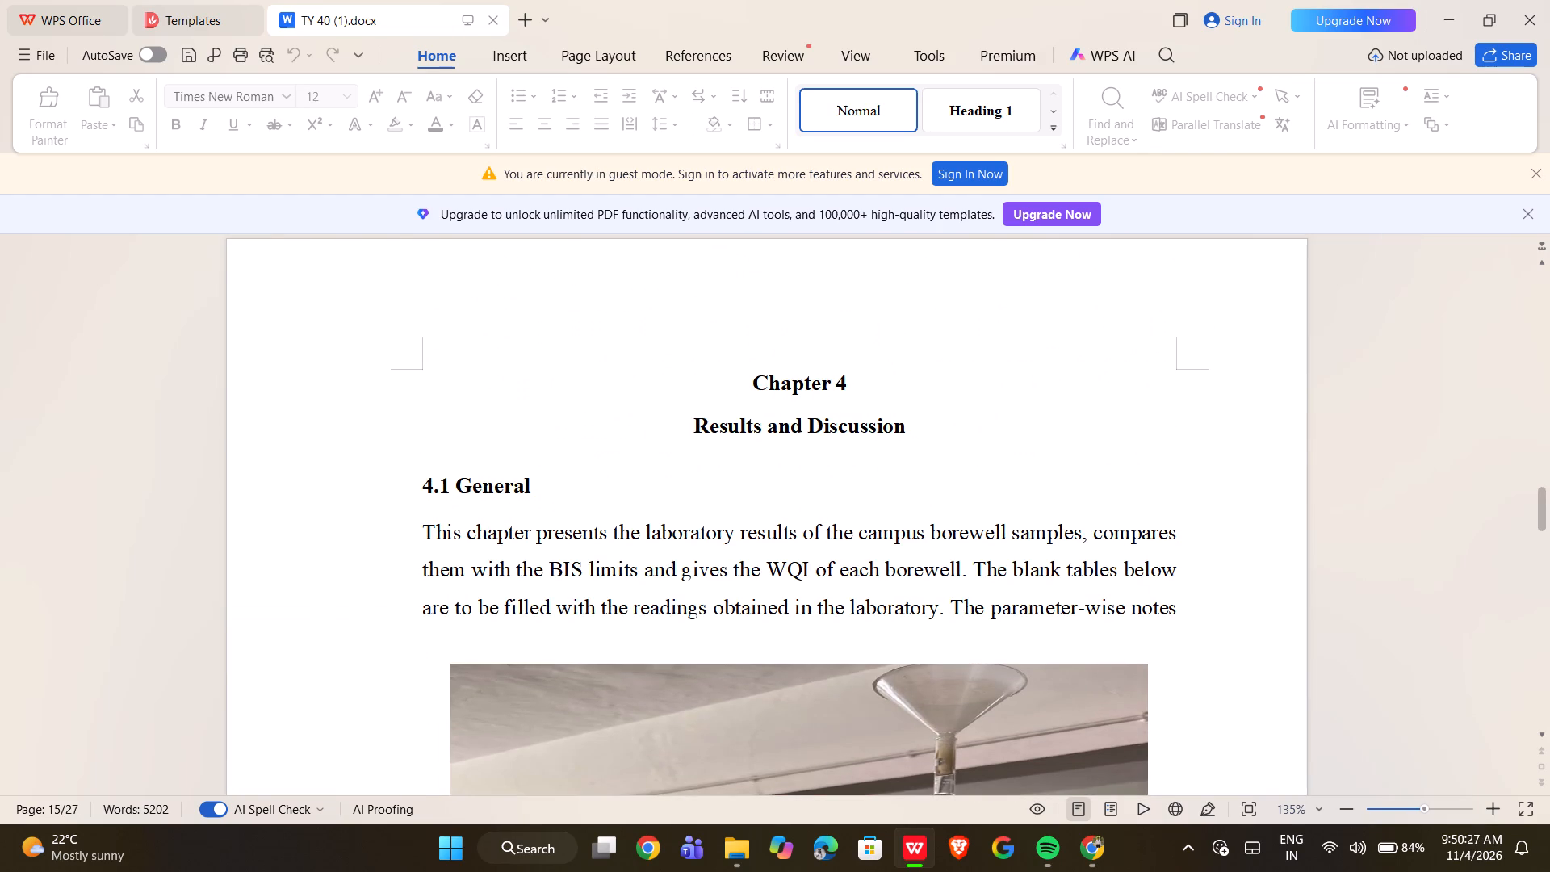
Delete the "Chapter 4" heading line above "Results and Discussion".
click(758, 379)
drag(758, 379, 901, 382)
key(BackSpace)
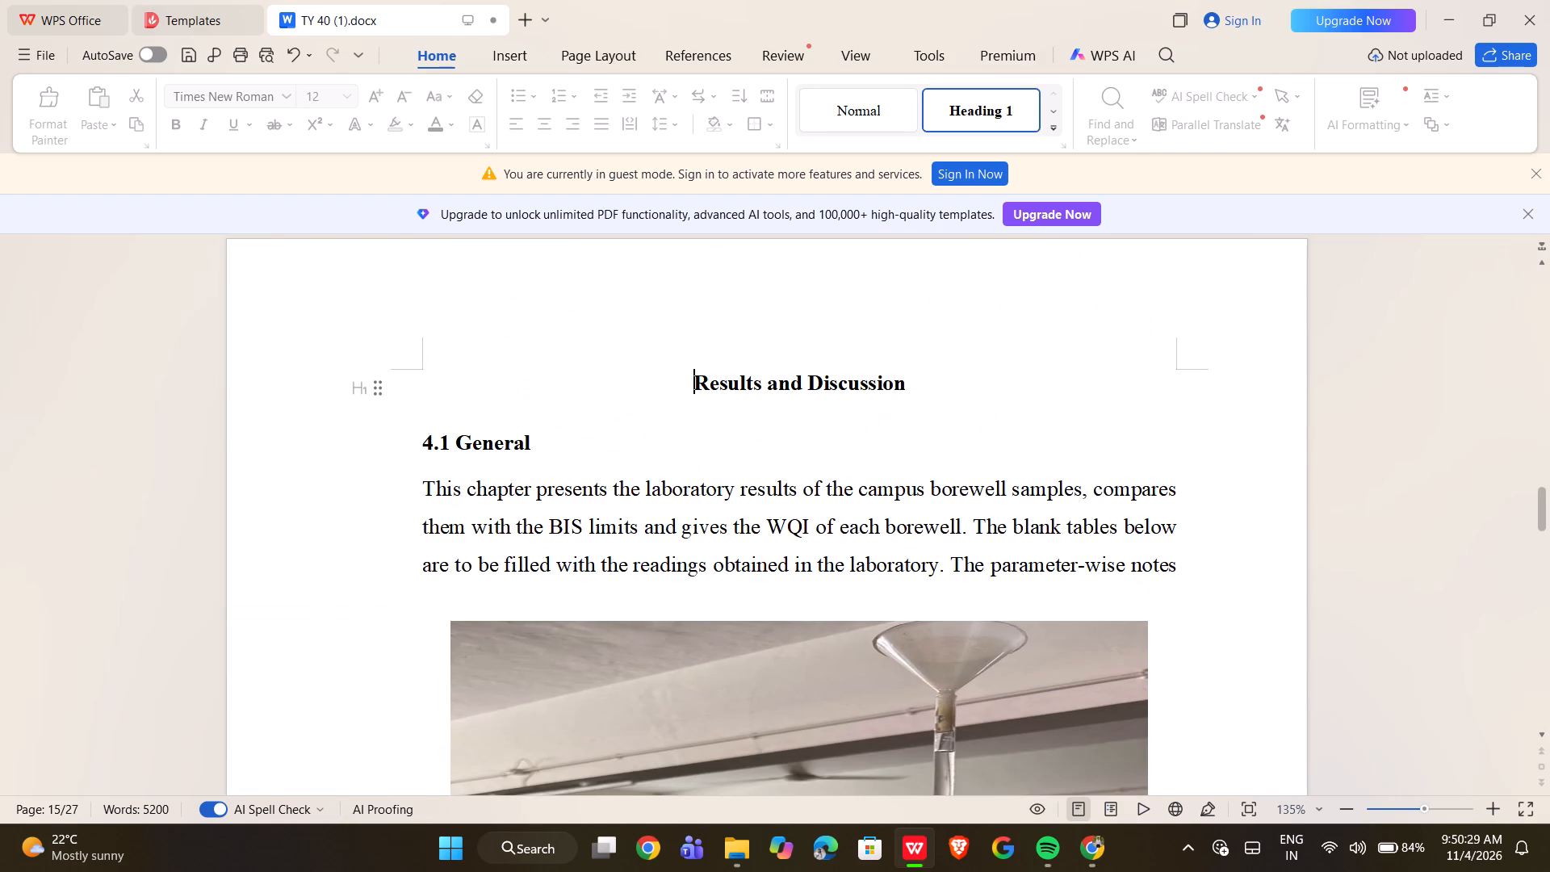
Pull "Results and Discussion" back onto page 14 as a separate paragraph directly below the "Table 3.4 BIS parameters" caption.
key(BackSpace)
key(BackSpace)
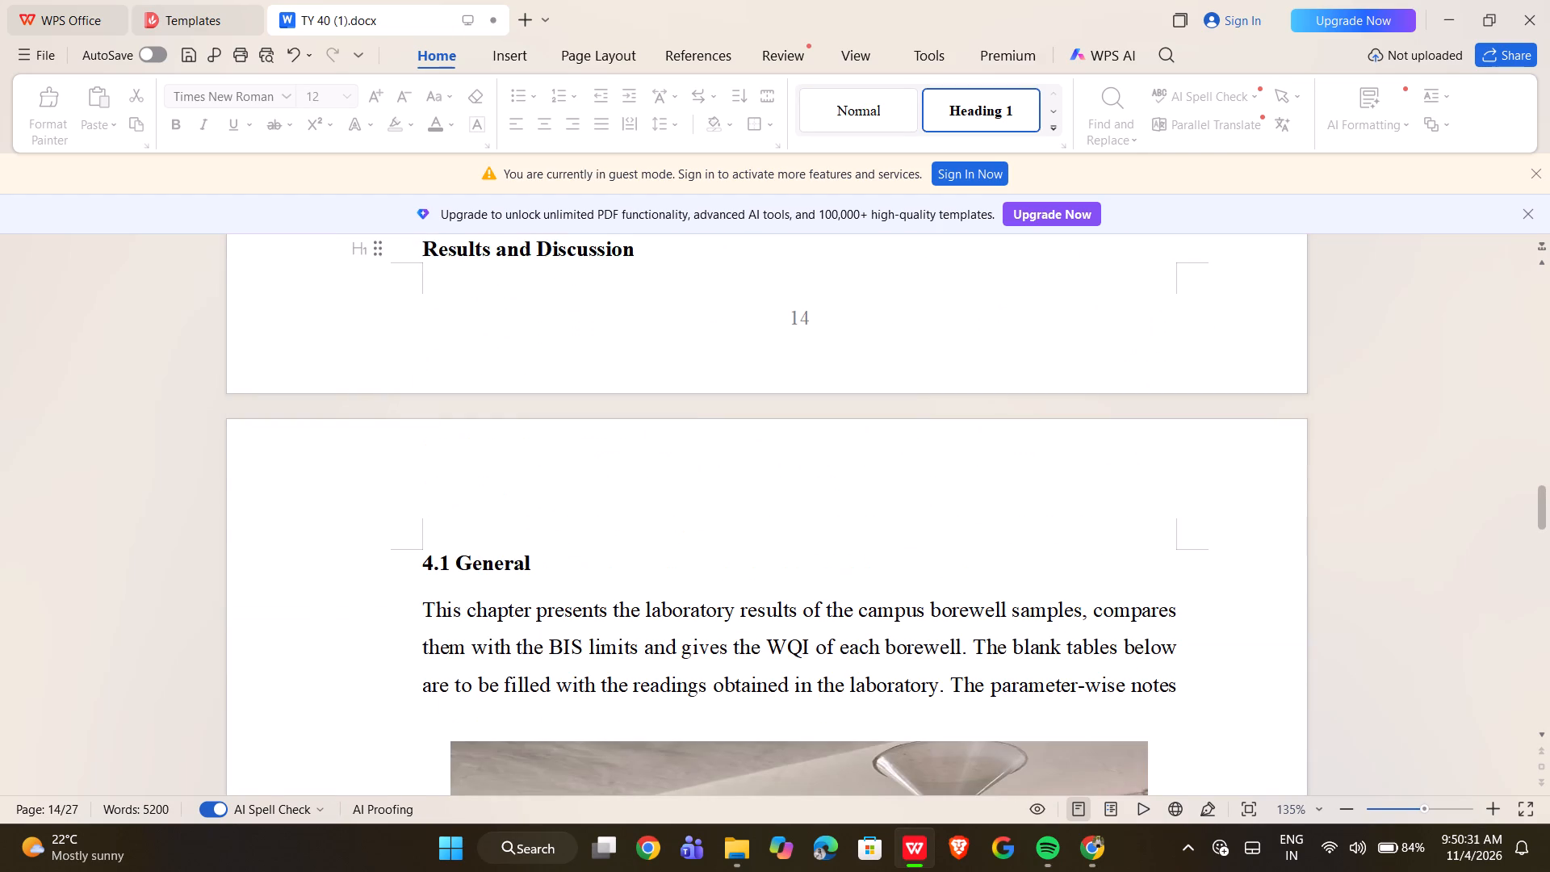
key(BackSpace)
key(BackSpace)
key(BackSpace)
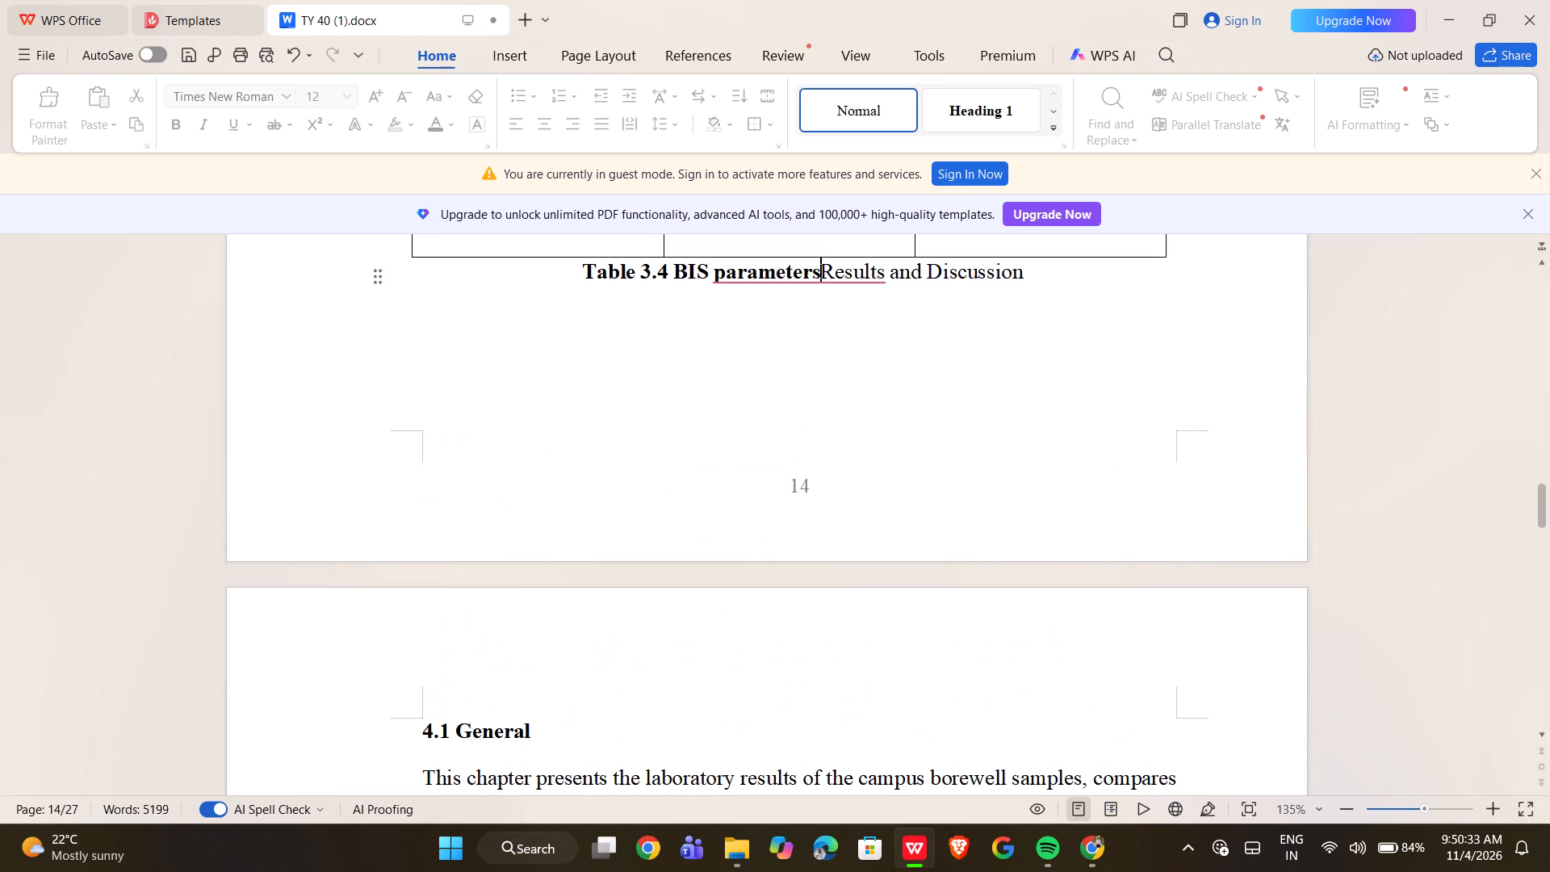
key(Return)
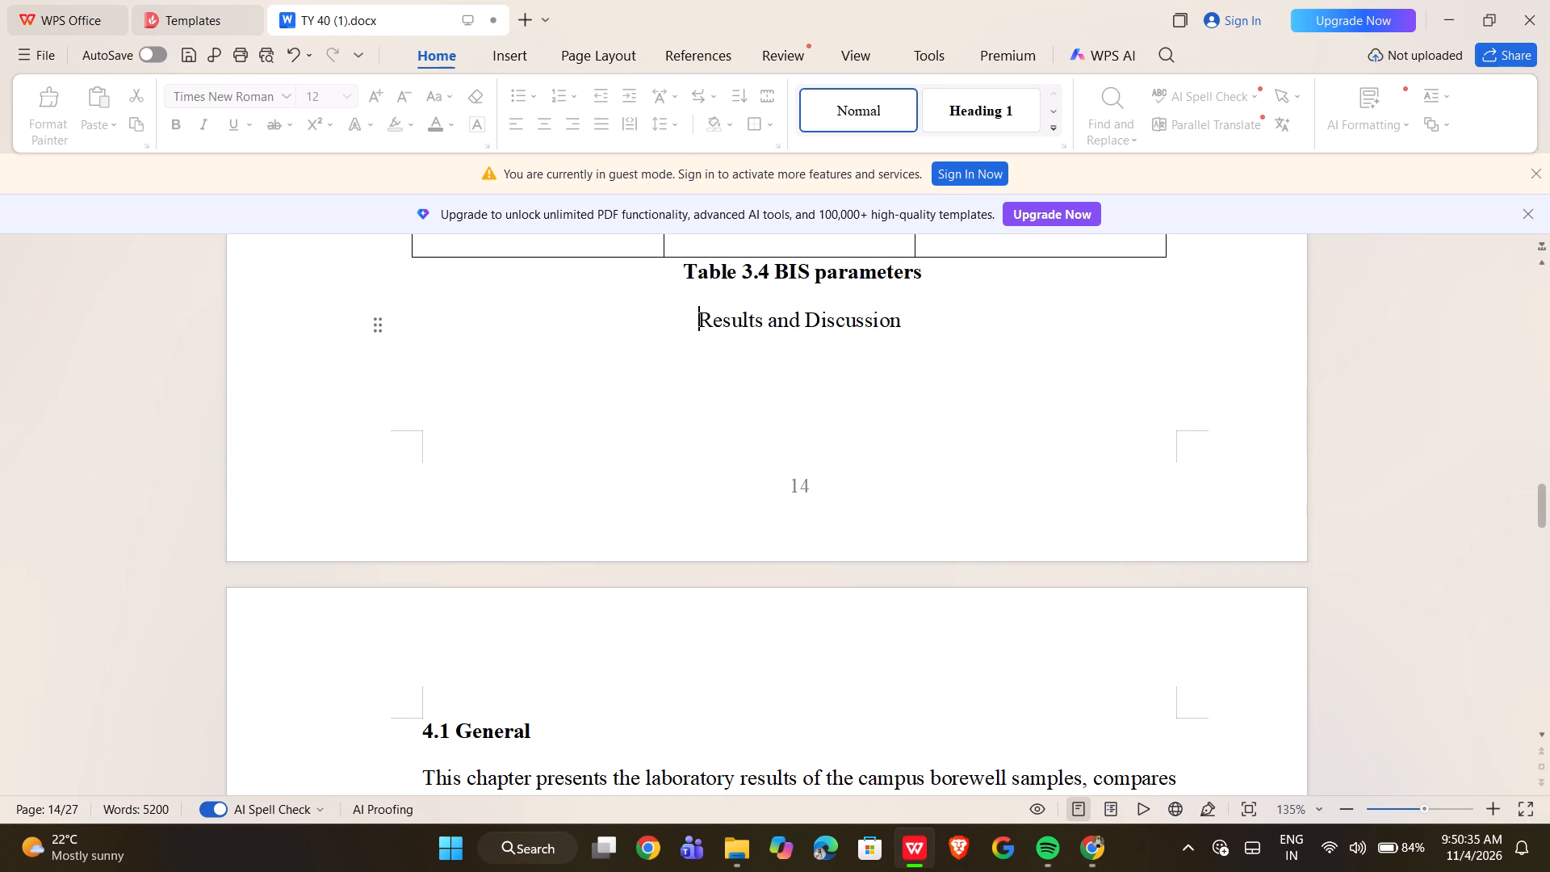
Switch off centre alignment for the "Results and Discussion" line so that it is left-aligned.
drag(699, 322, 915, 320)
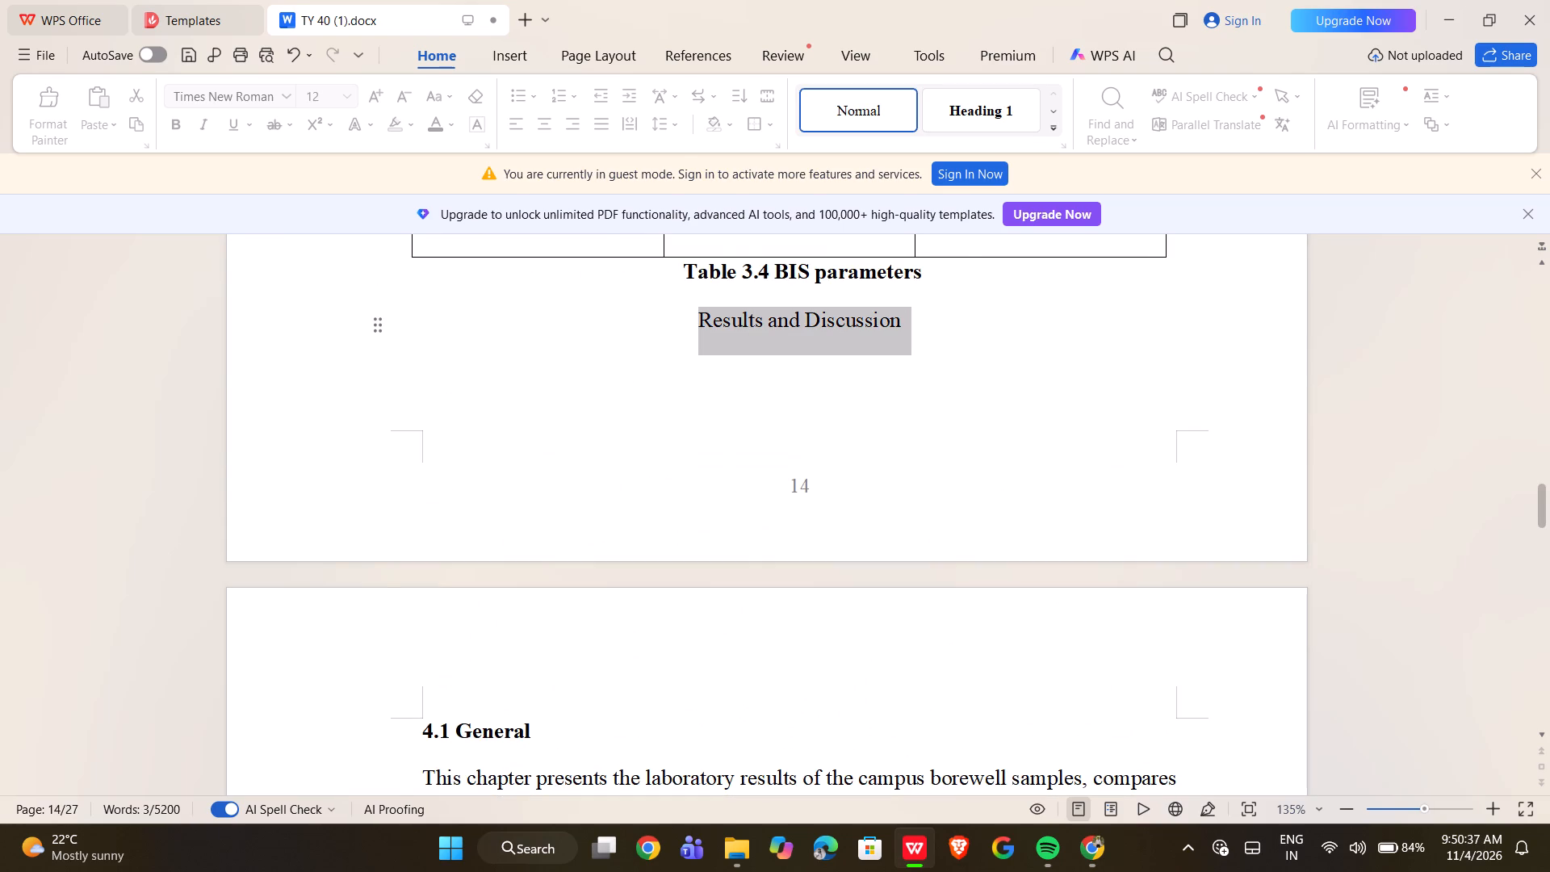
drag(915, 320, 925, 320)
key(ctrl+e)
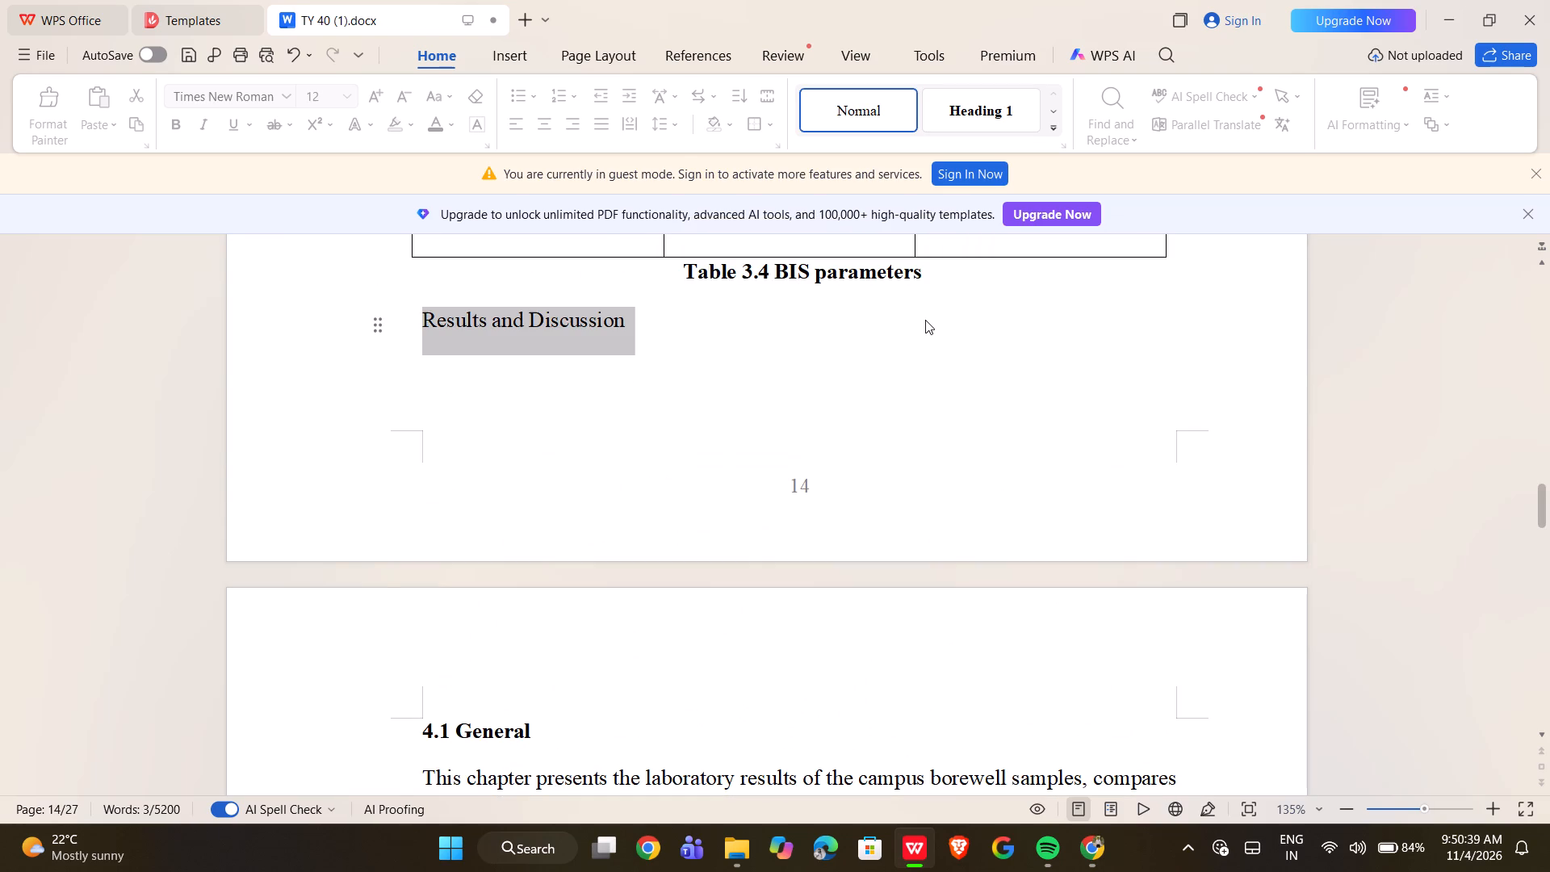
click(667, 380)
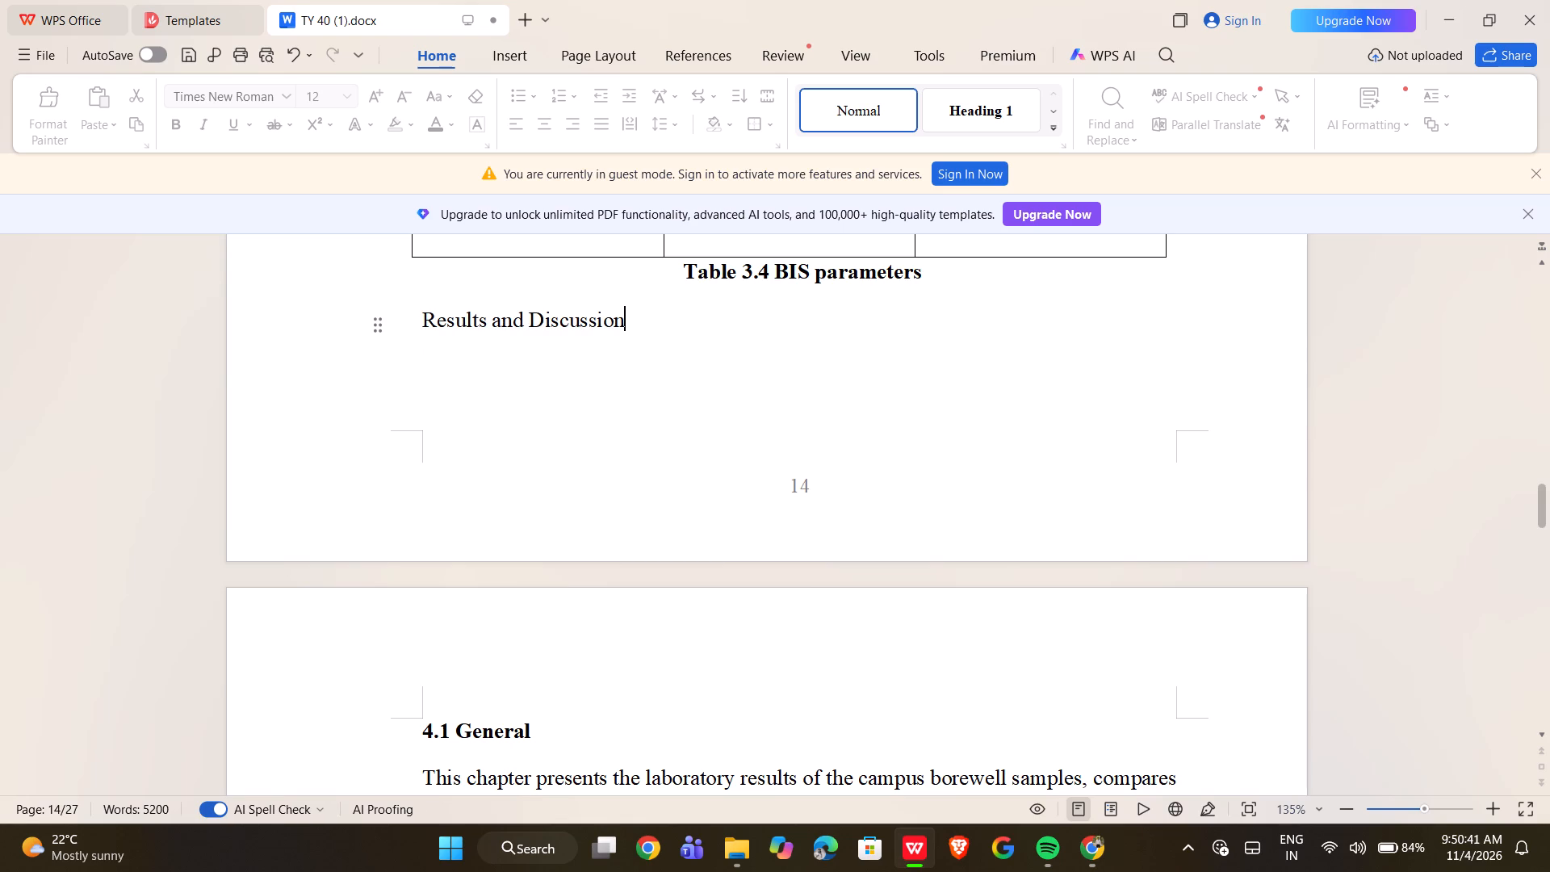
Select the whole WQI classification paragraph above the Table 3.3 caption, including the repeated last line.
scroll(442, 413, up, 6)
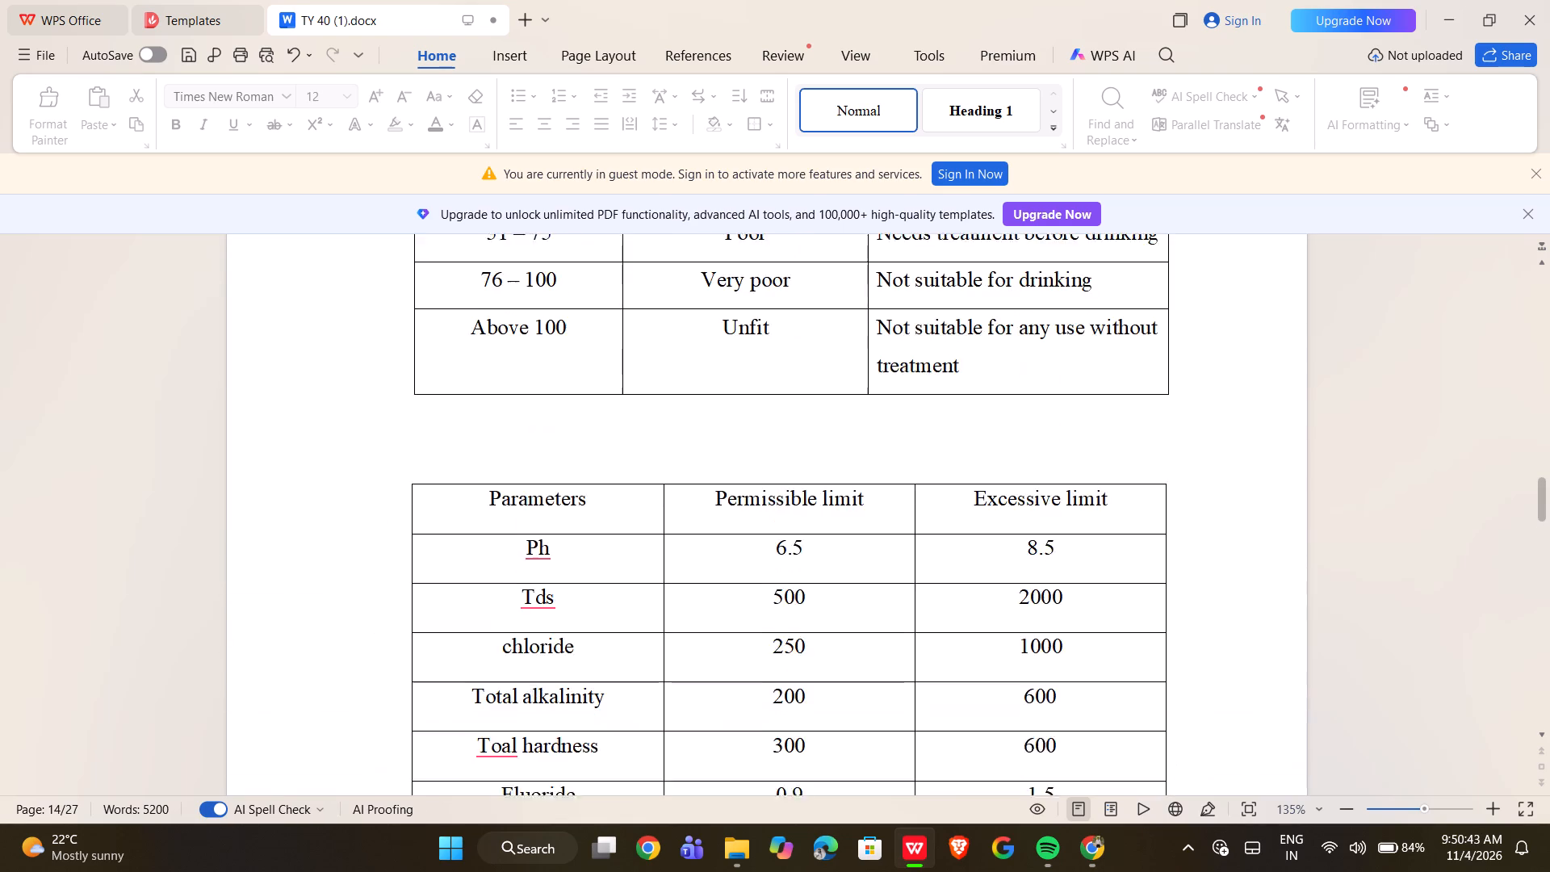
scroll(442, 413, up, 4)
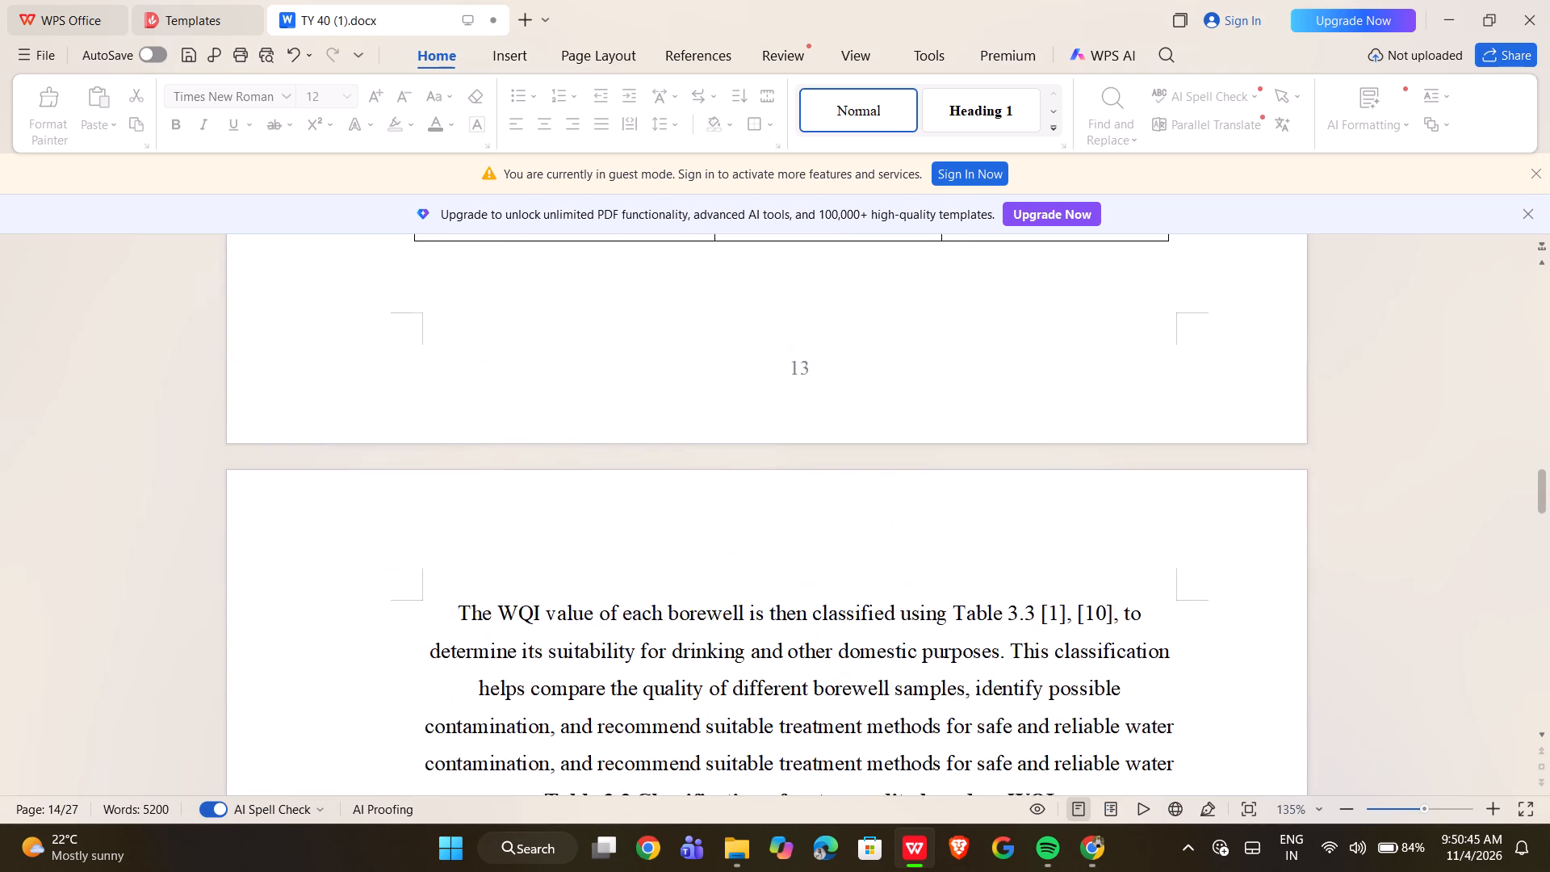
scroll(442, 413, up, 1)
scroll(442, 413, down, 4)
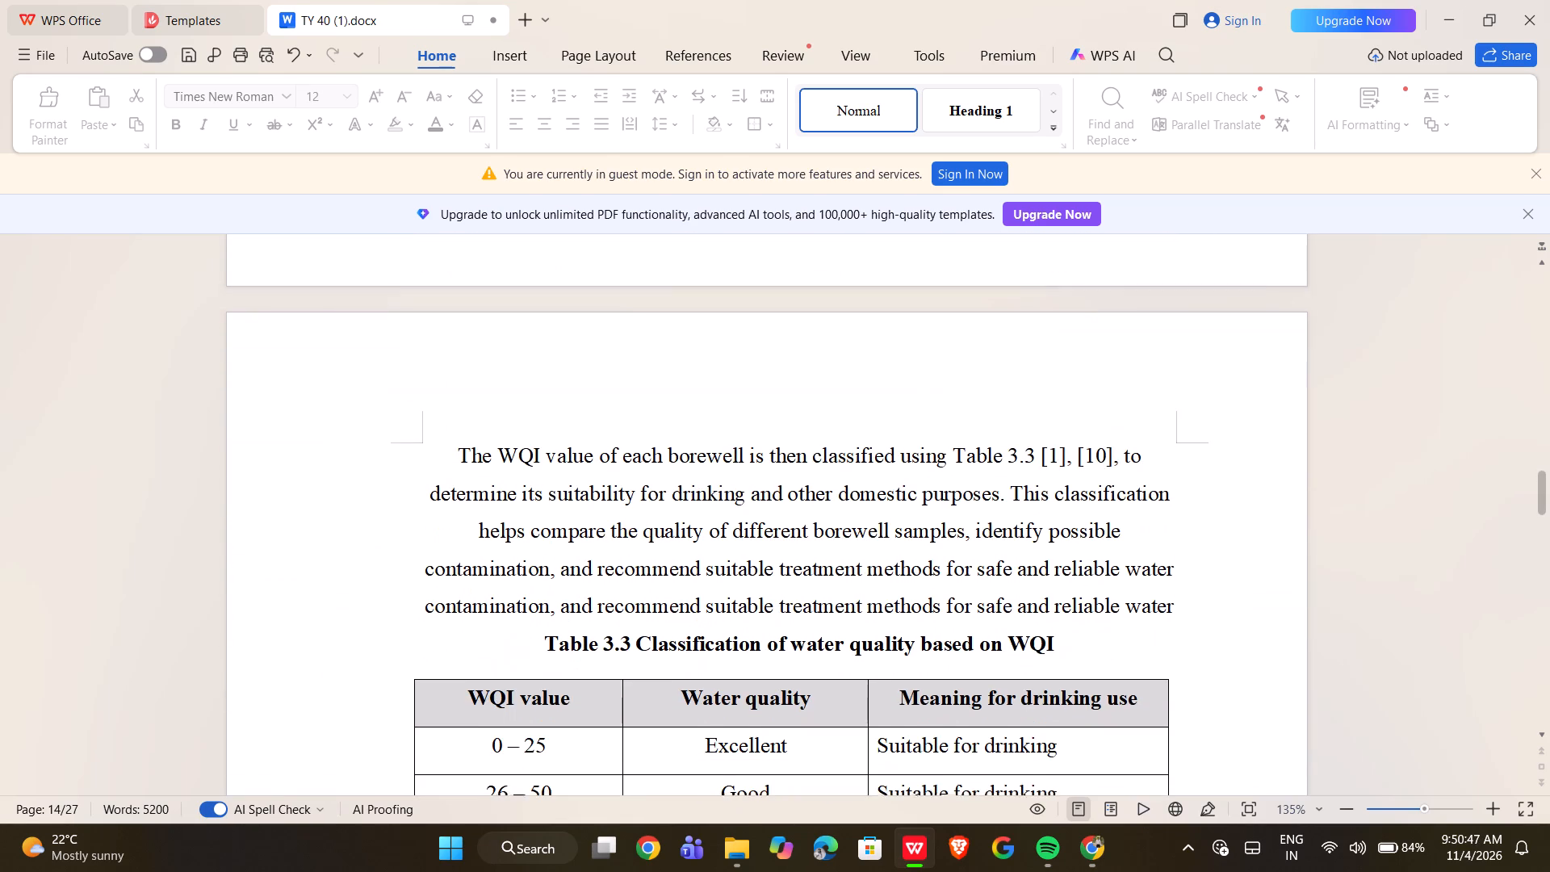
scroll(442, 413, down, 1)
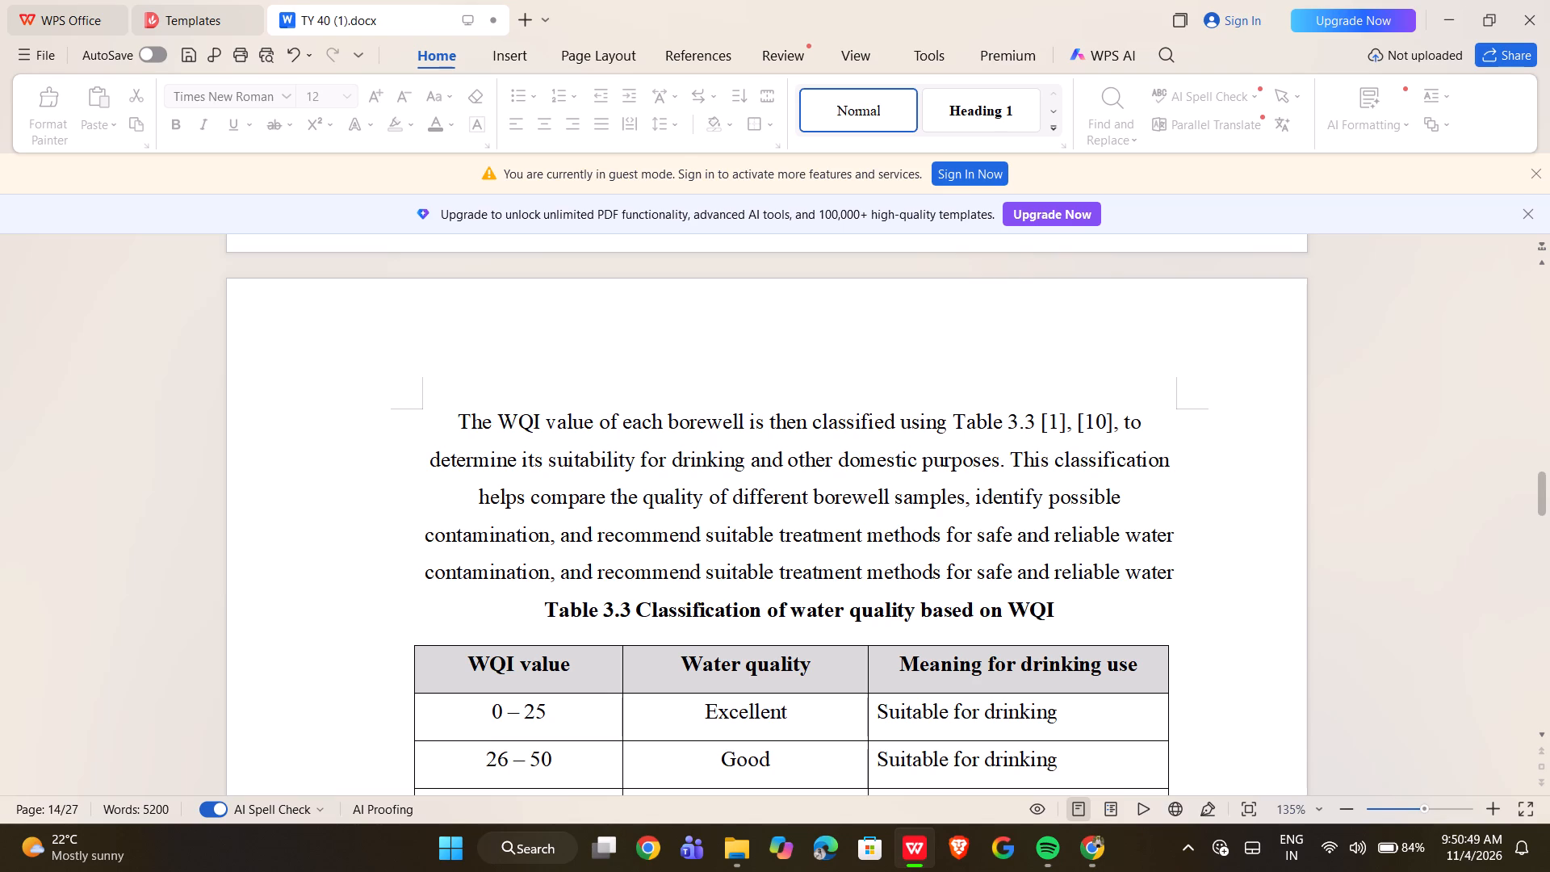
click(455, 423)
click(455, 423)
drag(455, 423, 691, 550)
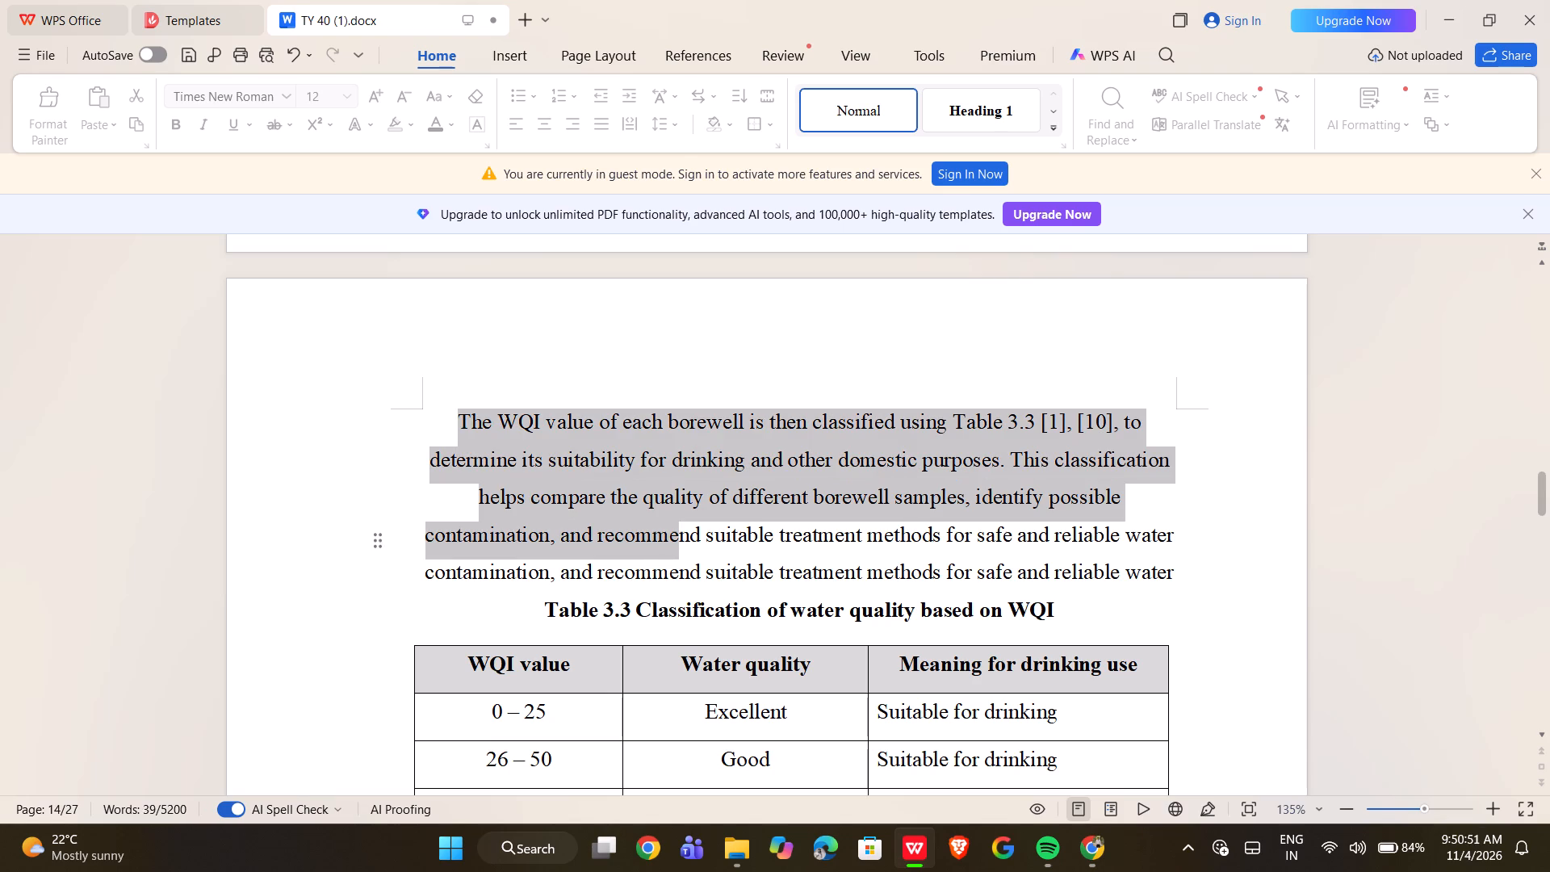
drag(691, 550, 1209, 563)
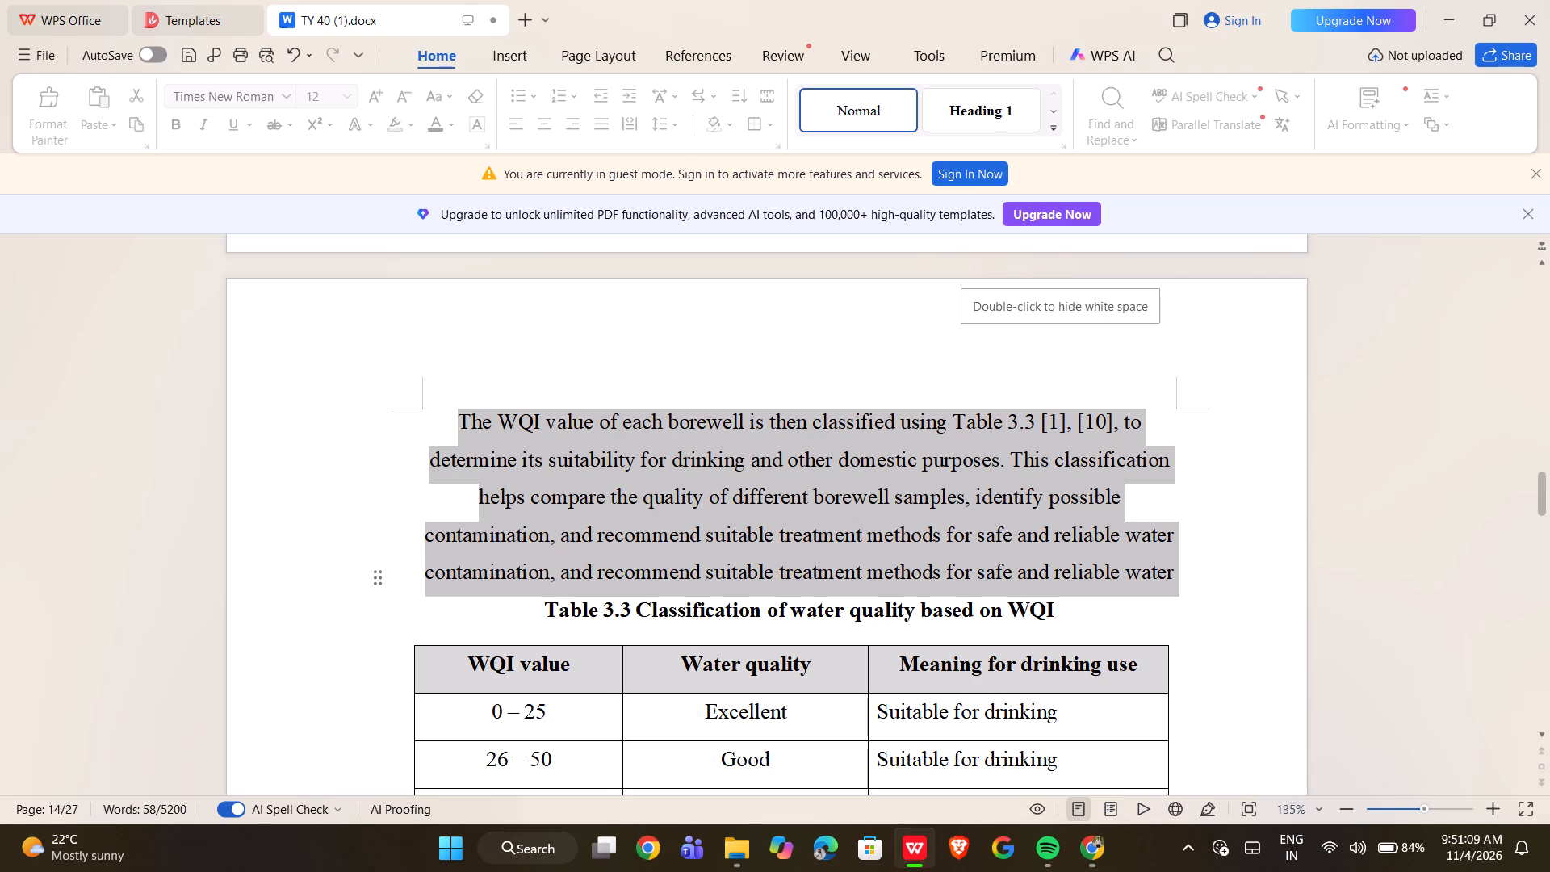
Close the window containing TY 40 (1).docx.
click(1543, 6)
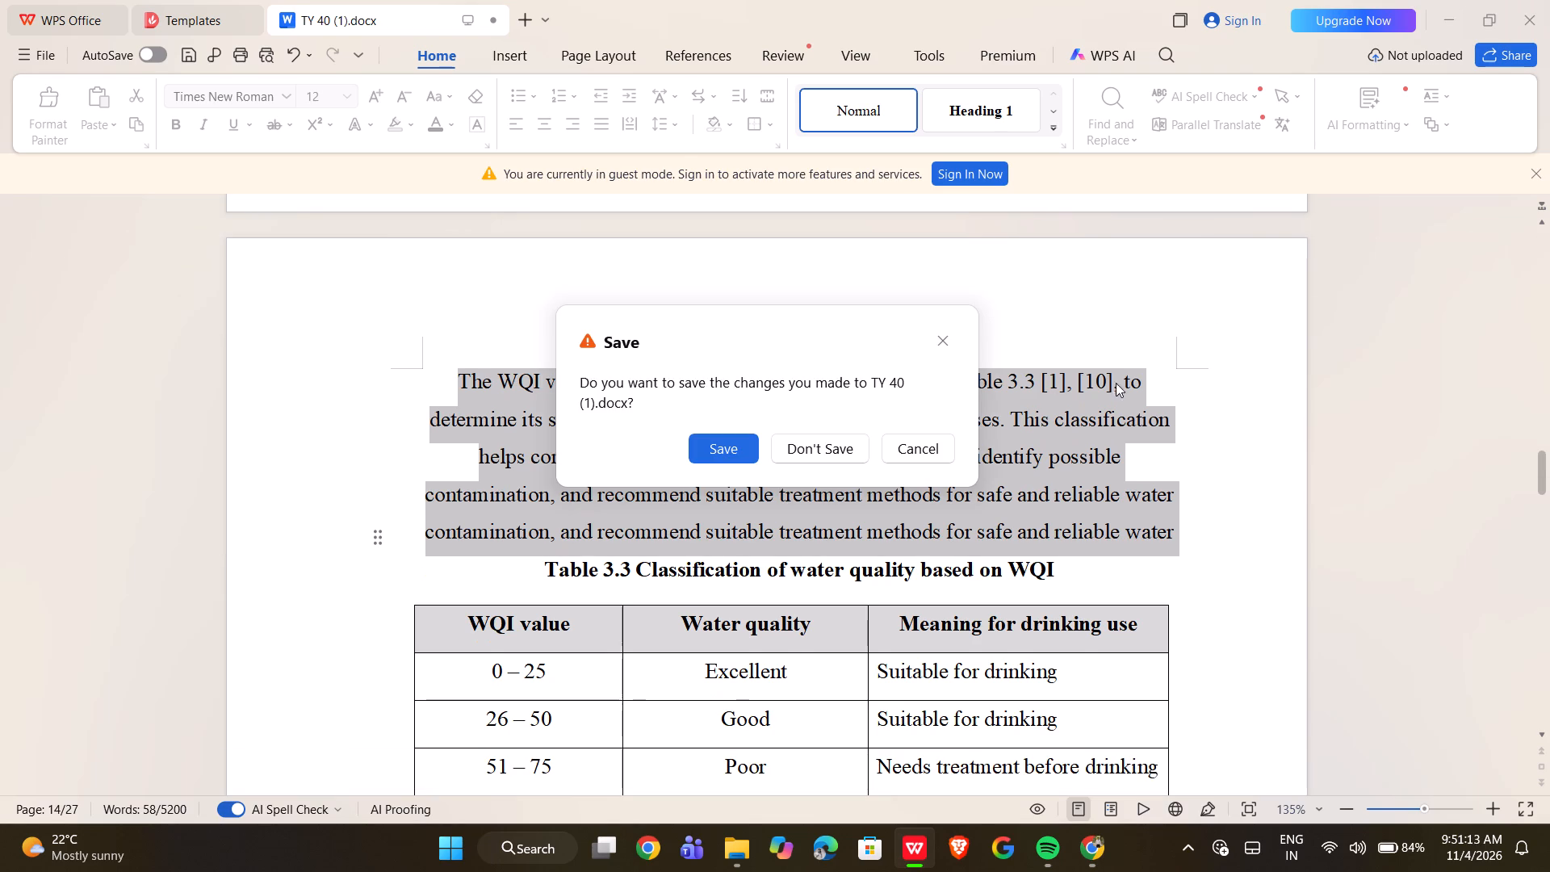
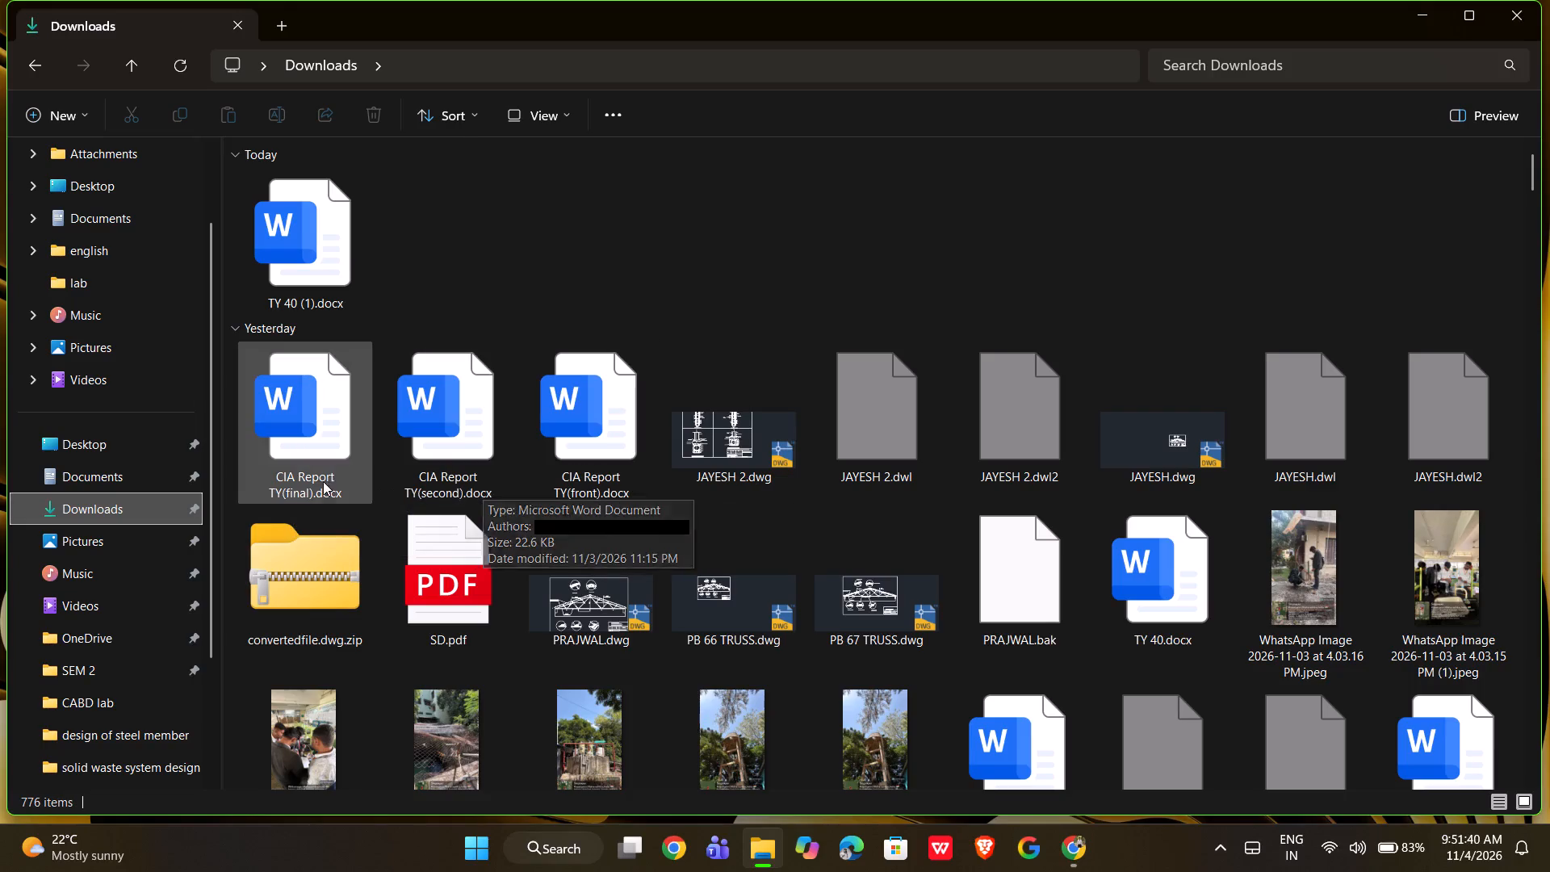
Open CIA Report TY(final).docx from the Downloads folder and maximise its document window.
click(303, 439)
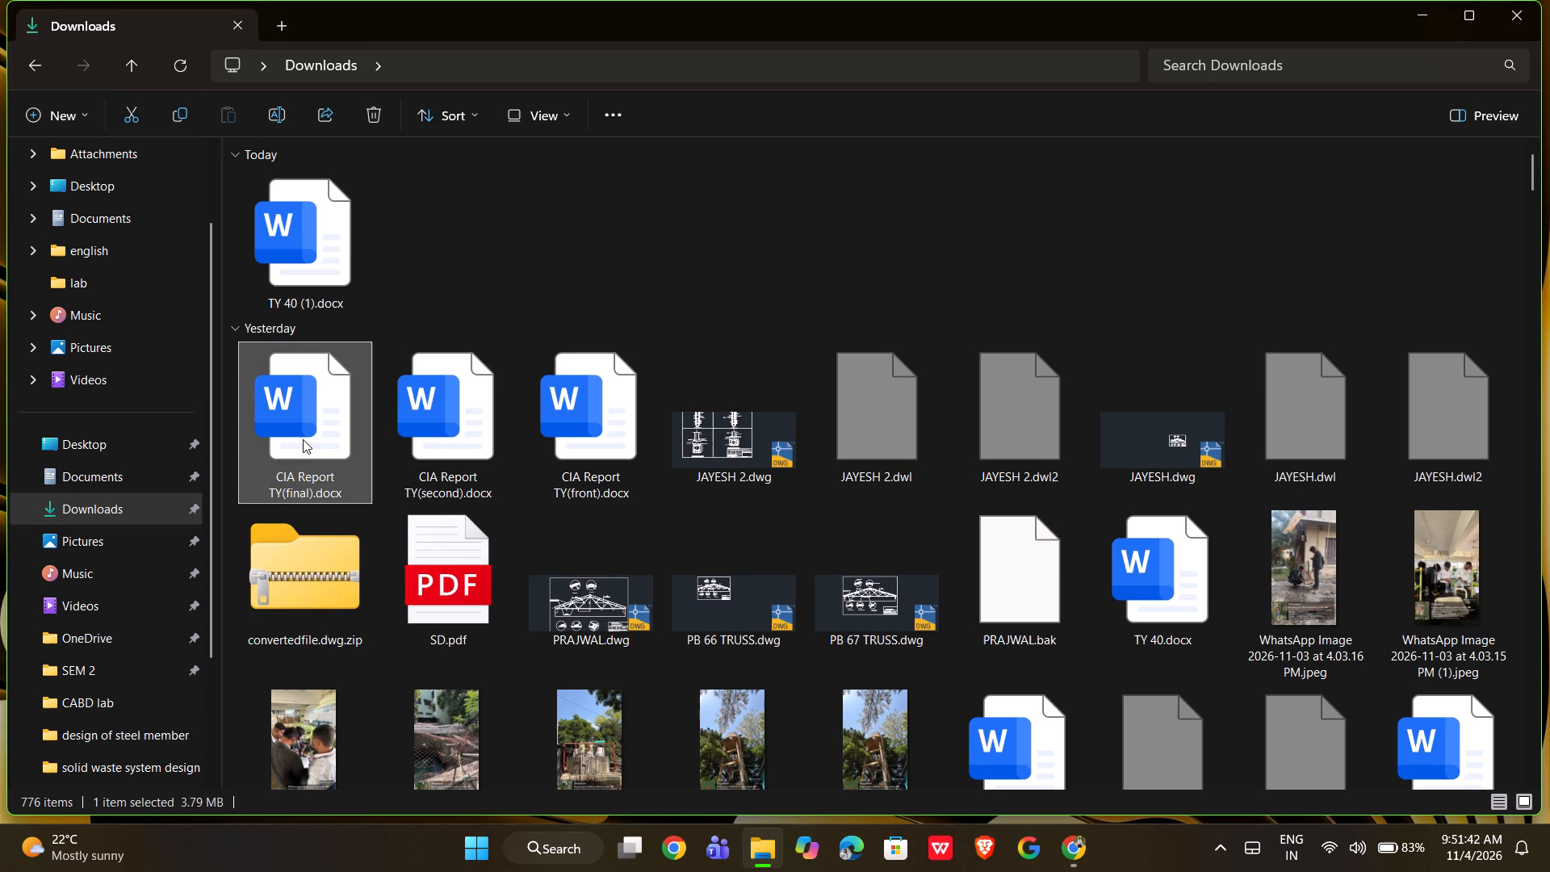
key(Return)
click(1474, 21)
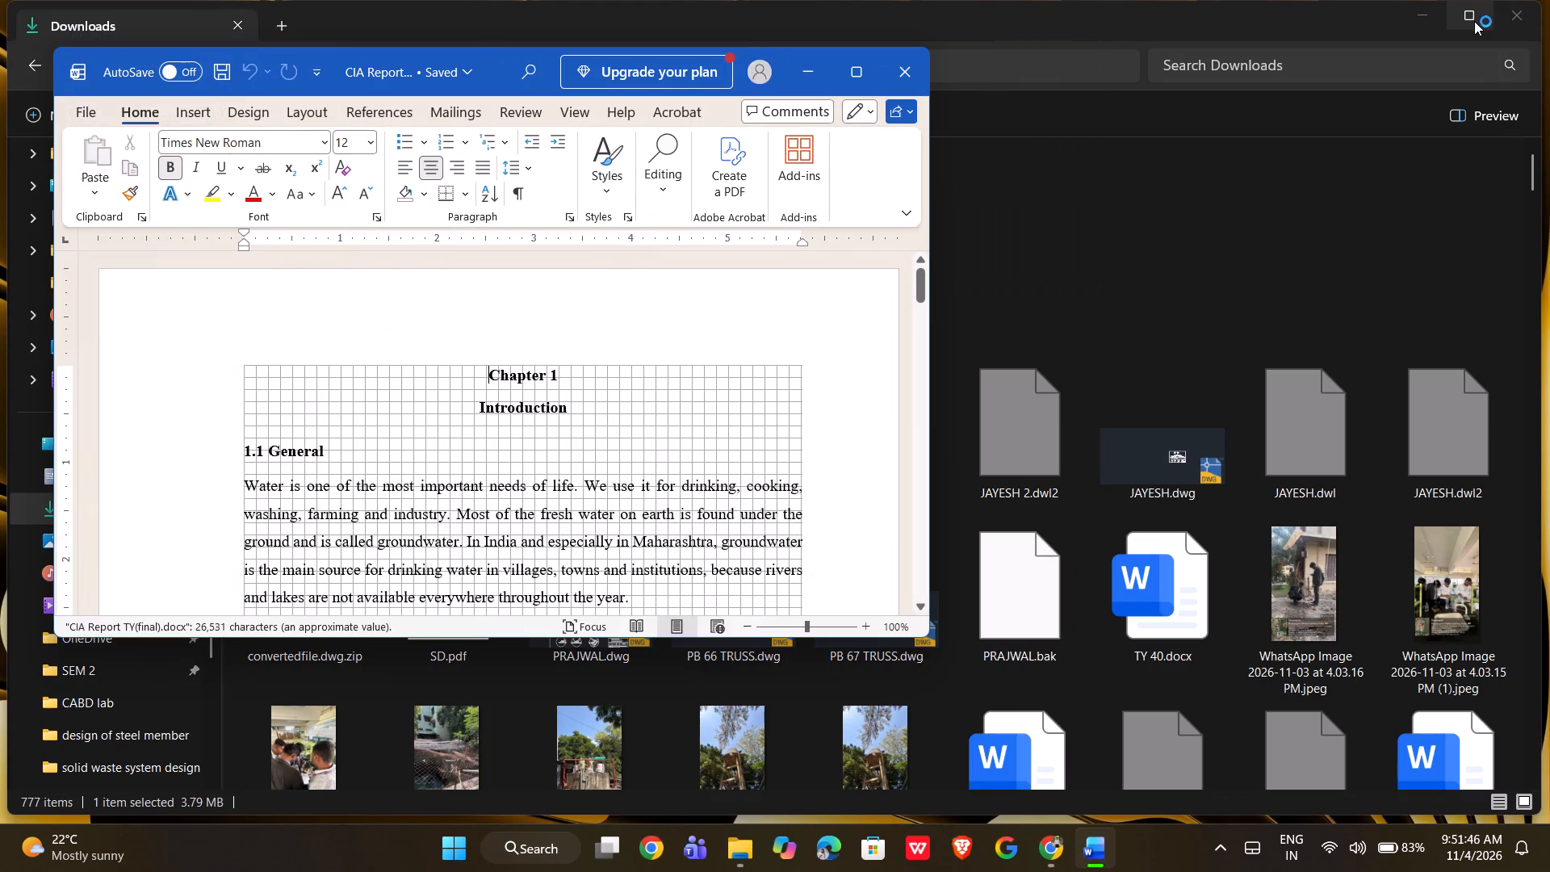
click(1474, 21)
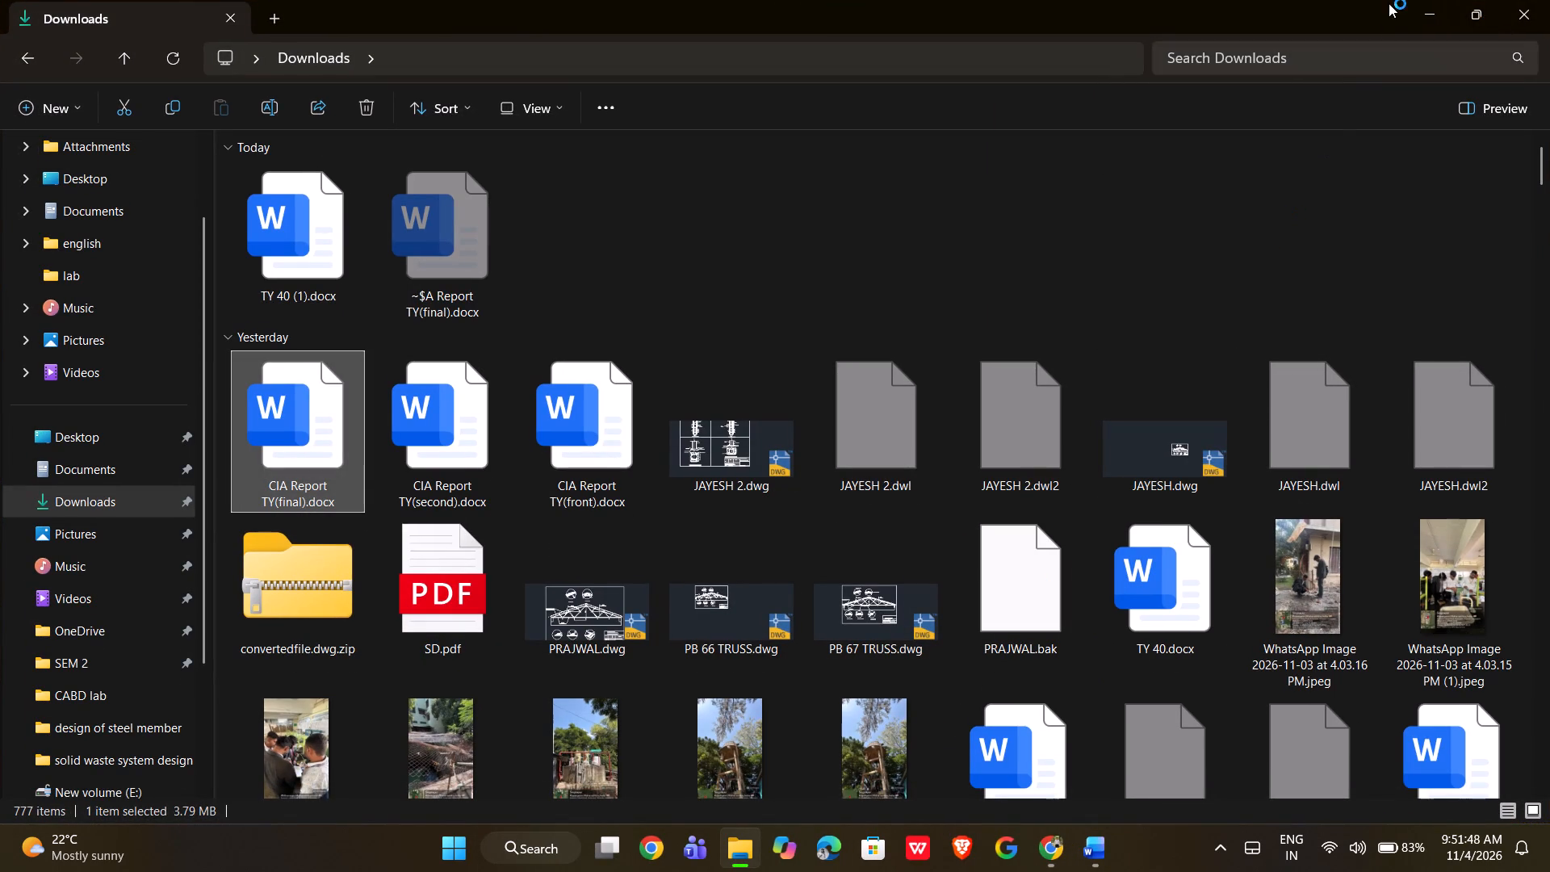
click(1422, 3)
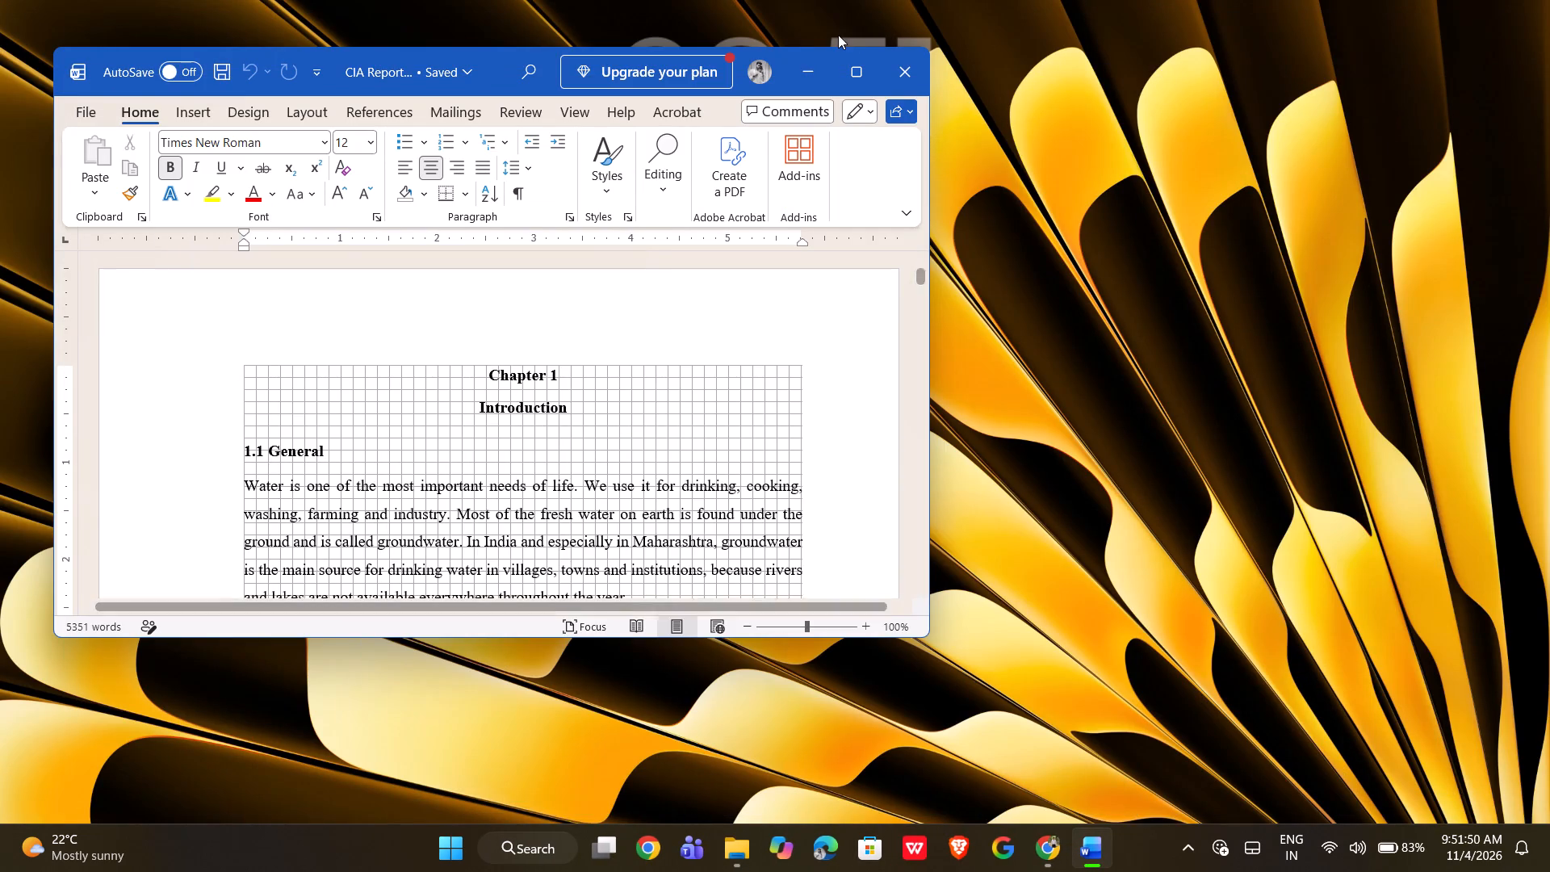
click(861, 71)
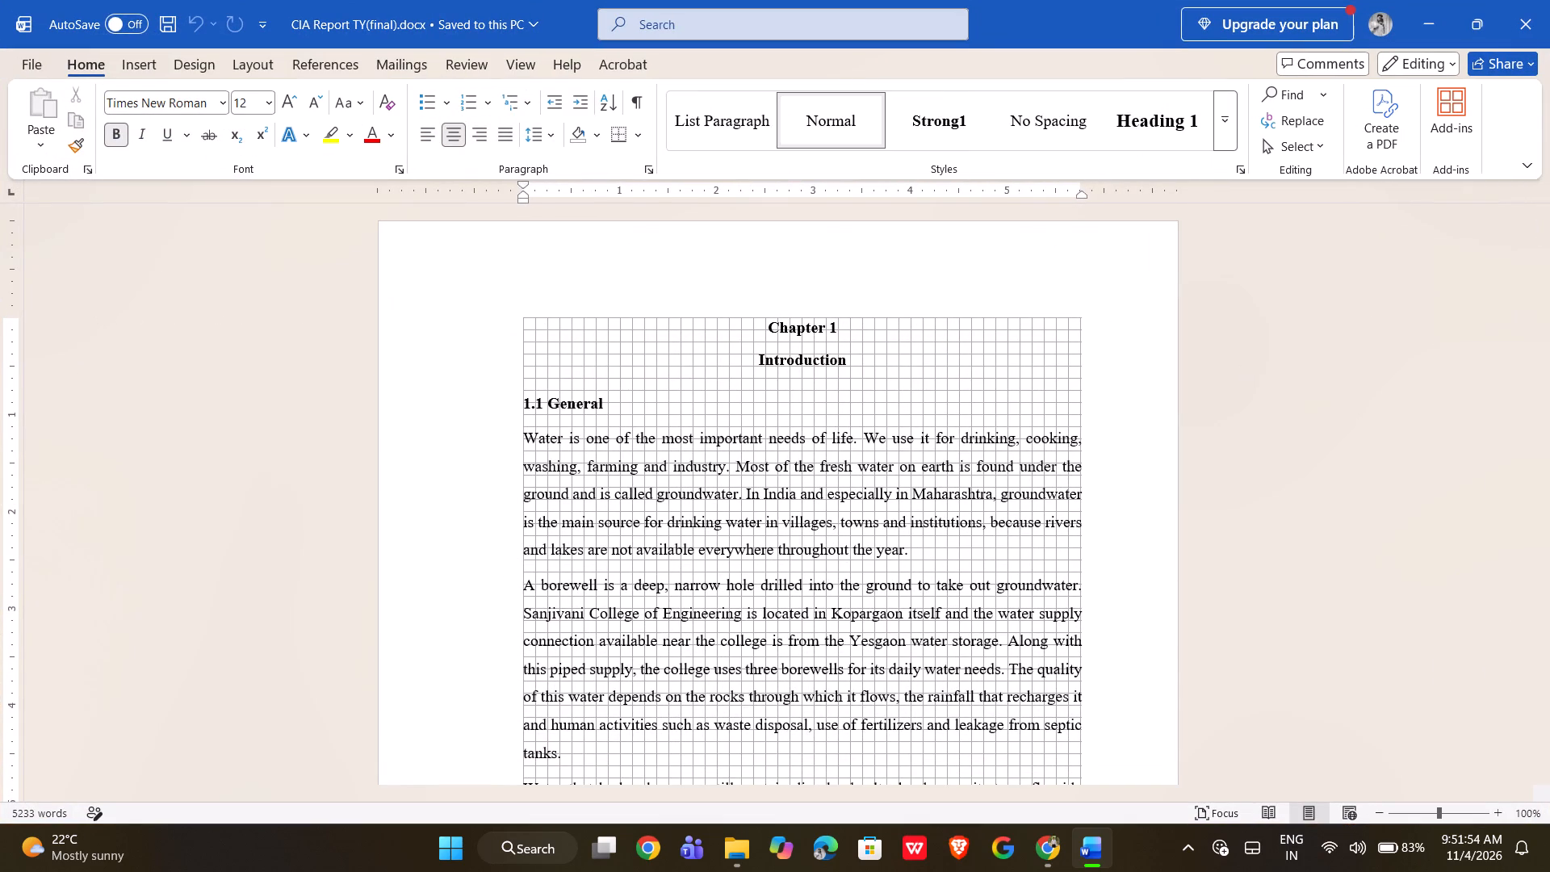
Skim the report from Chapter 1 to section 4.4, checking its layout, tables and figures.
scroll(1240, 367, down, 11)
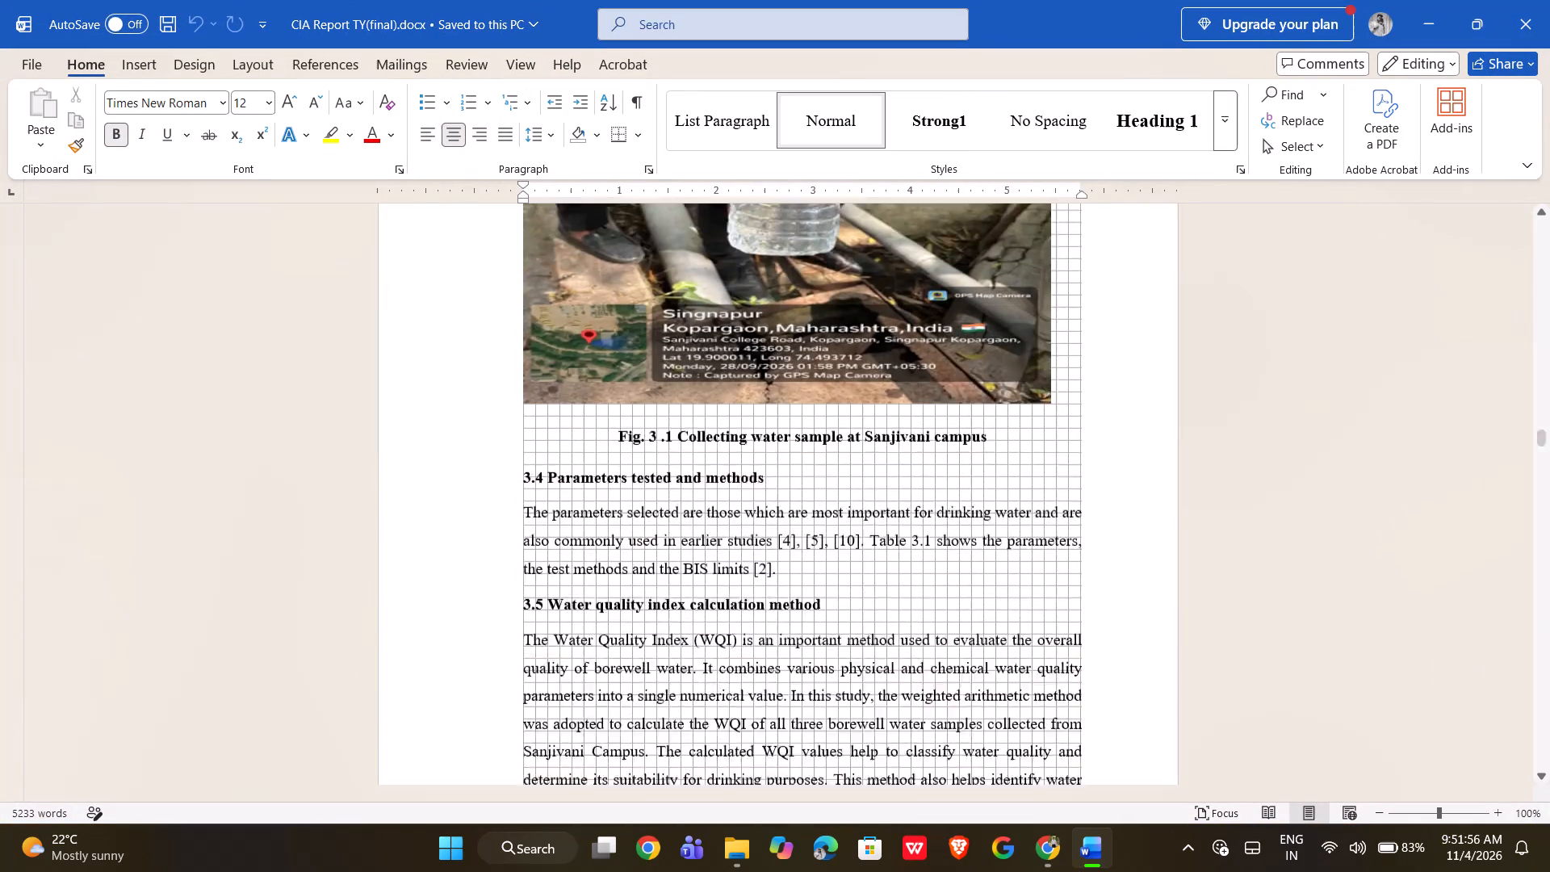
scroll(1240, 367, down, 3)
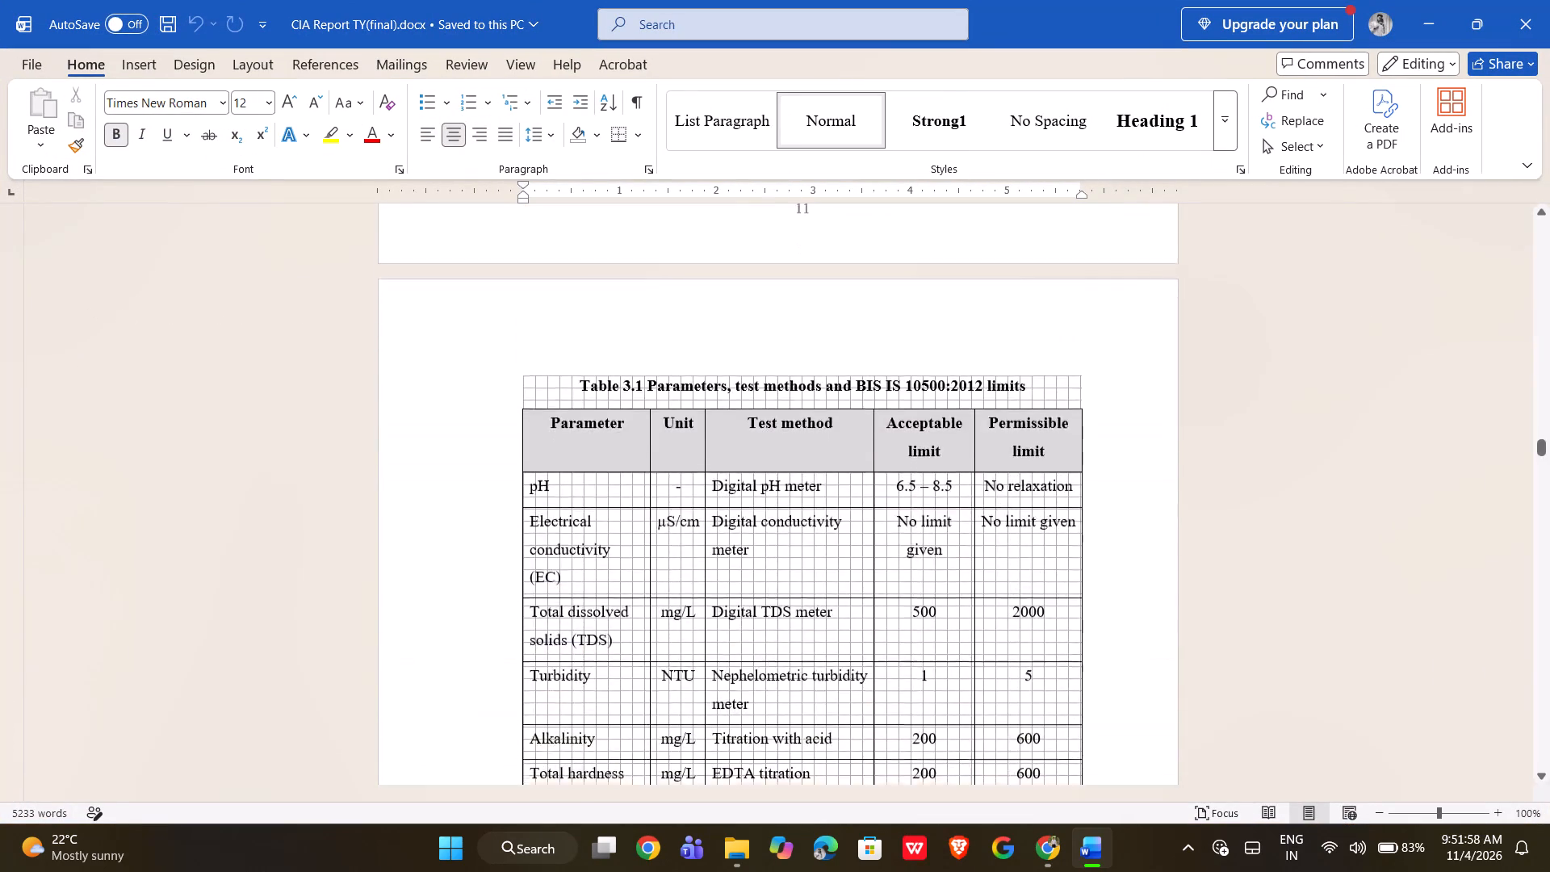
scroll(1240, 367, down, 4)
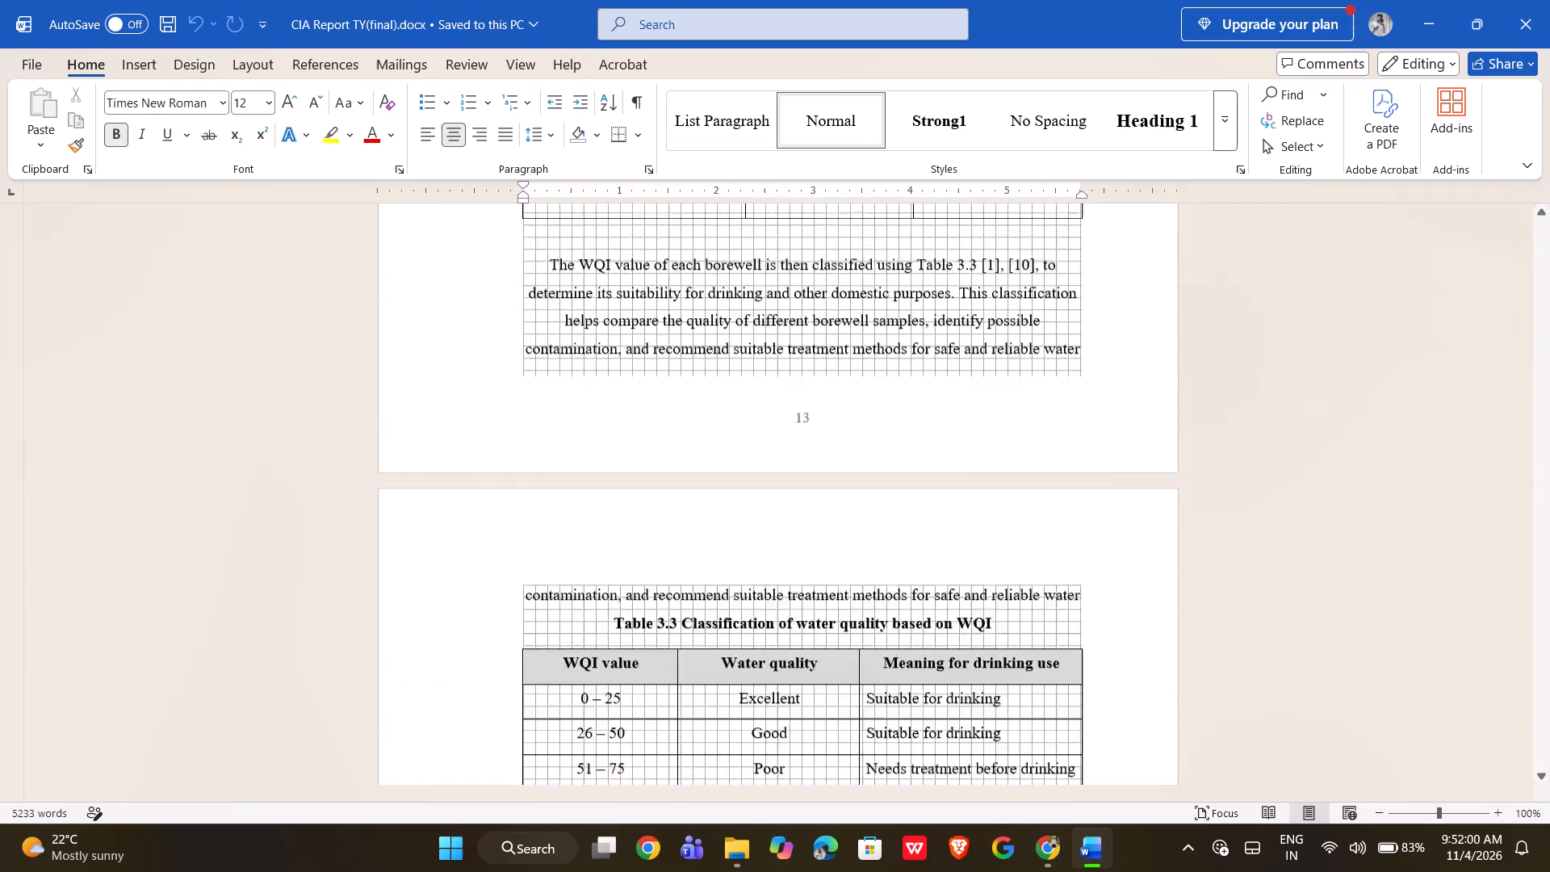
scroll(1240, 367, down, 4)
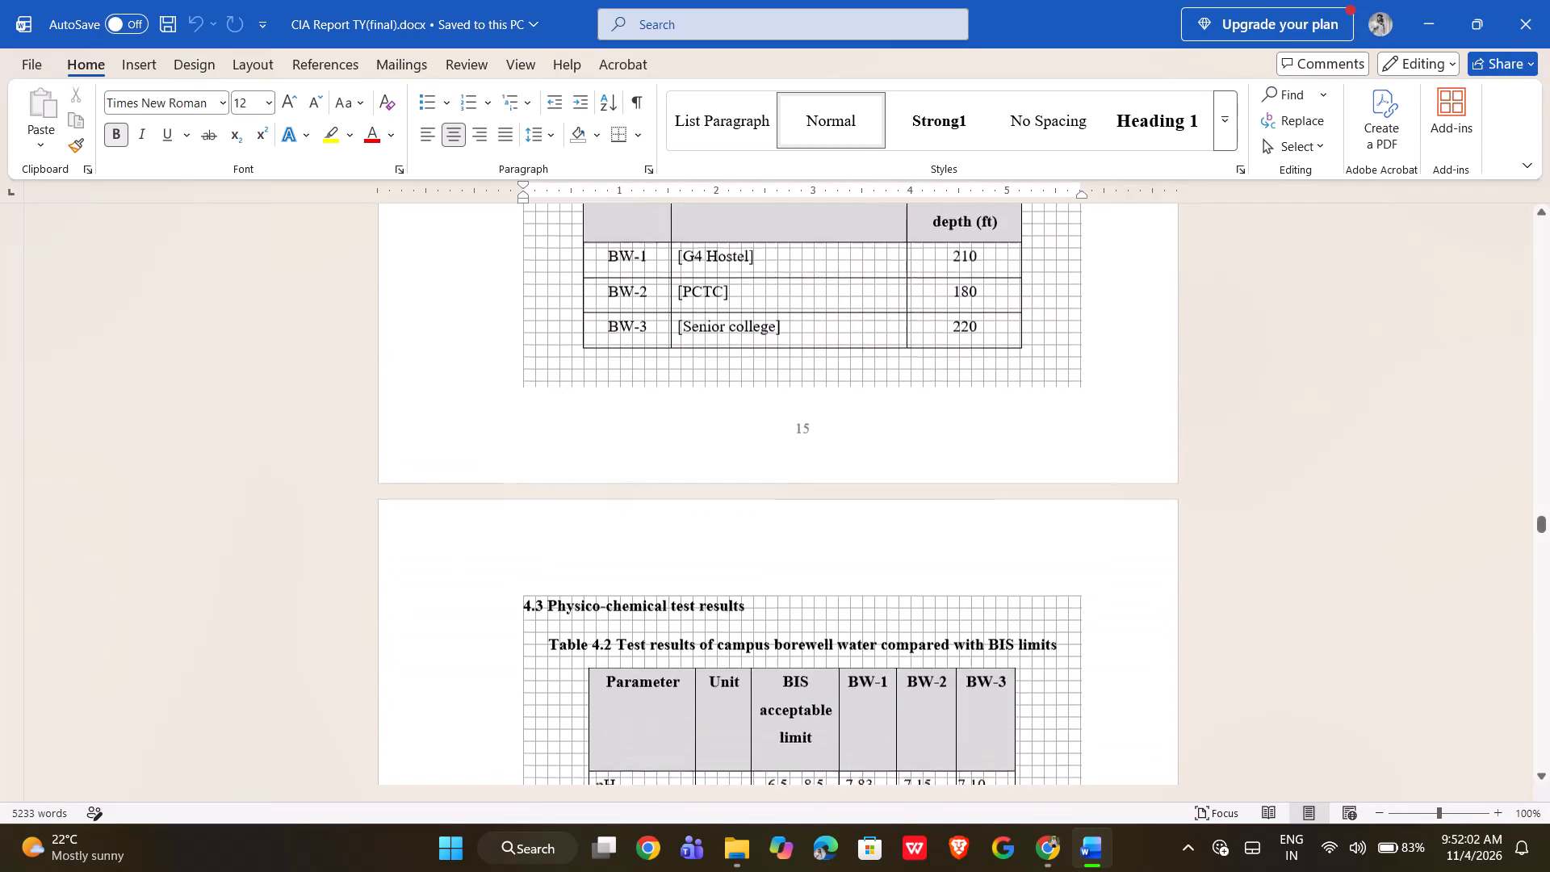
scroll(1240, 367, down, 5)
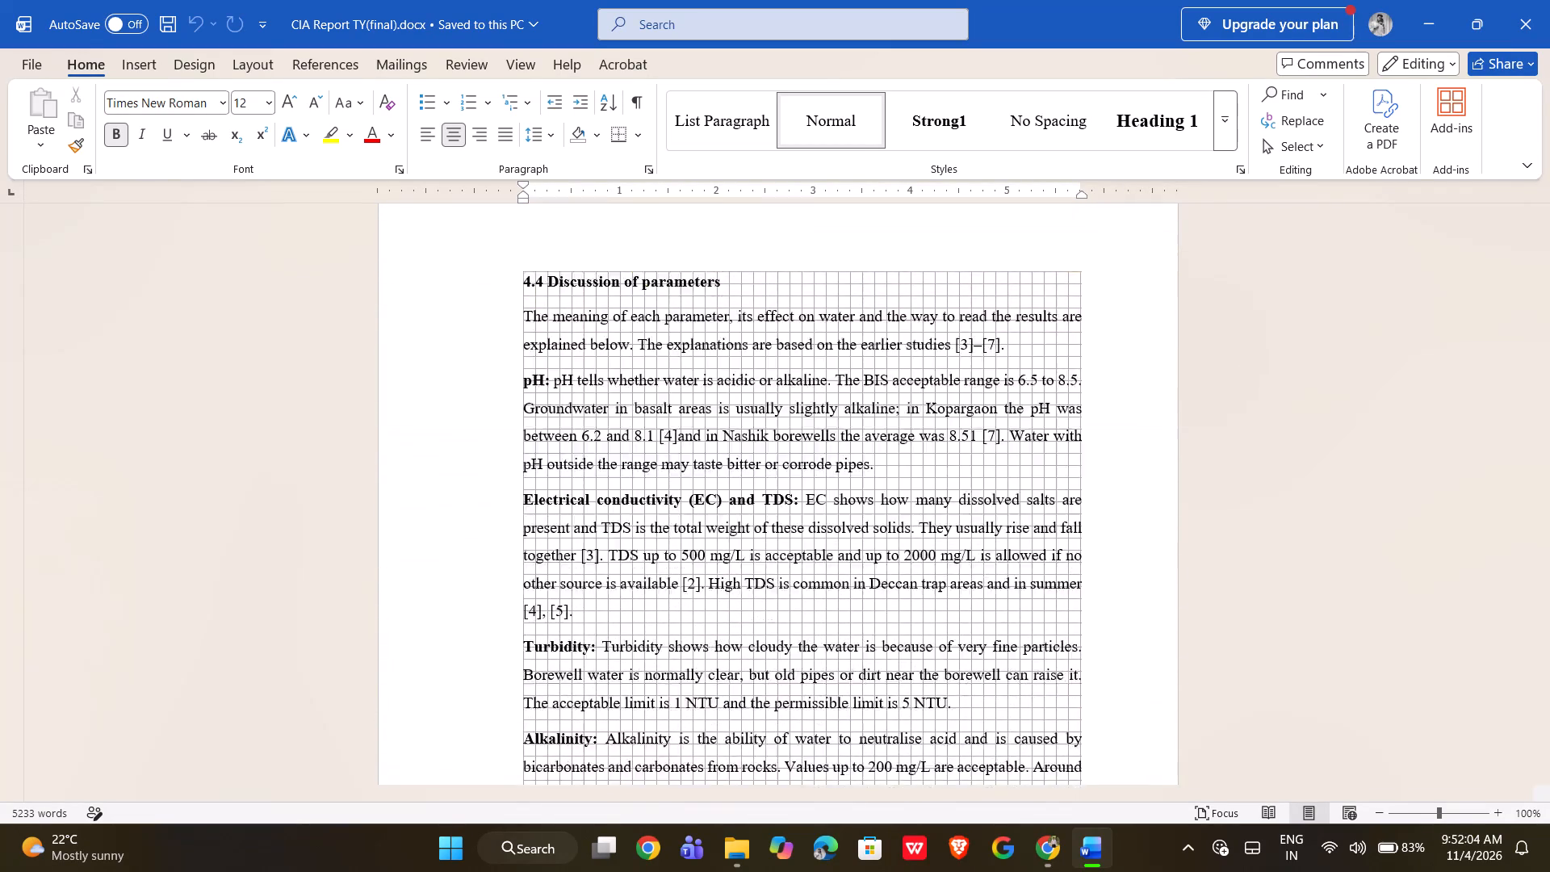
scroll(1240, 367, down, 1)
scroll(1240, 367, up, 1)
scroll(1240, 367, down, 1)
scroll(1240, 367, up, 4)
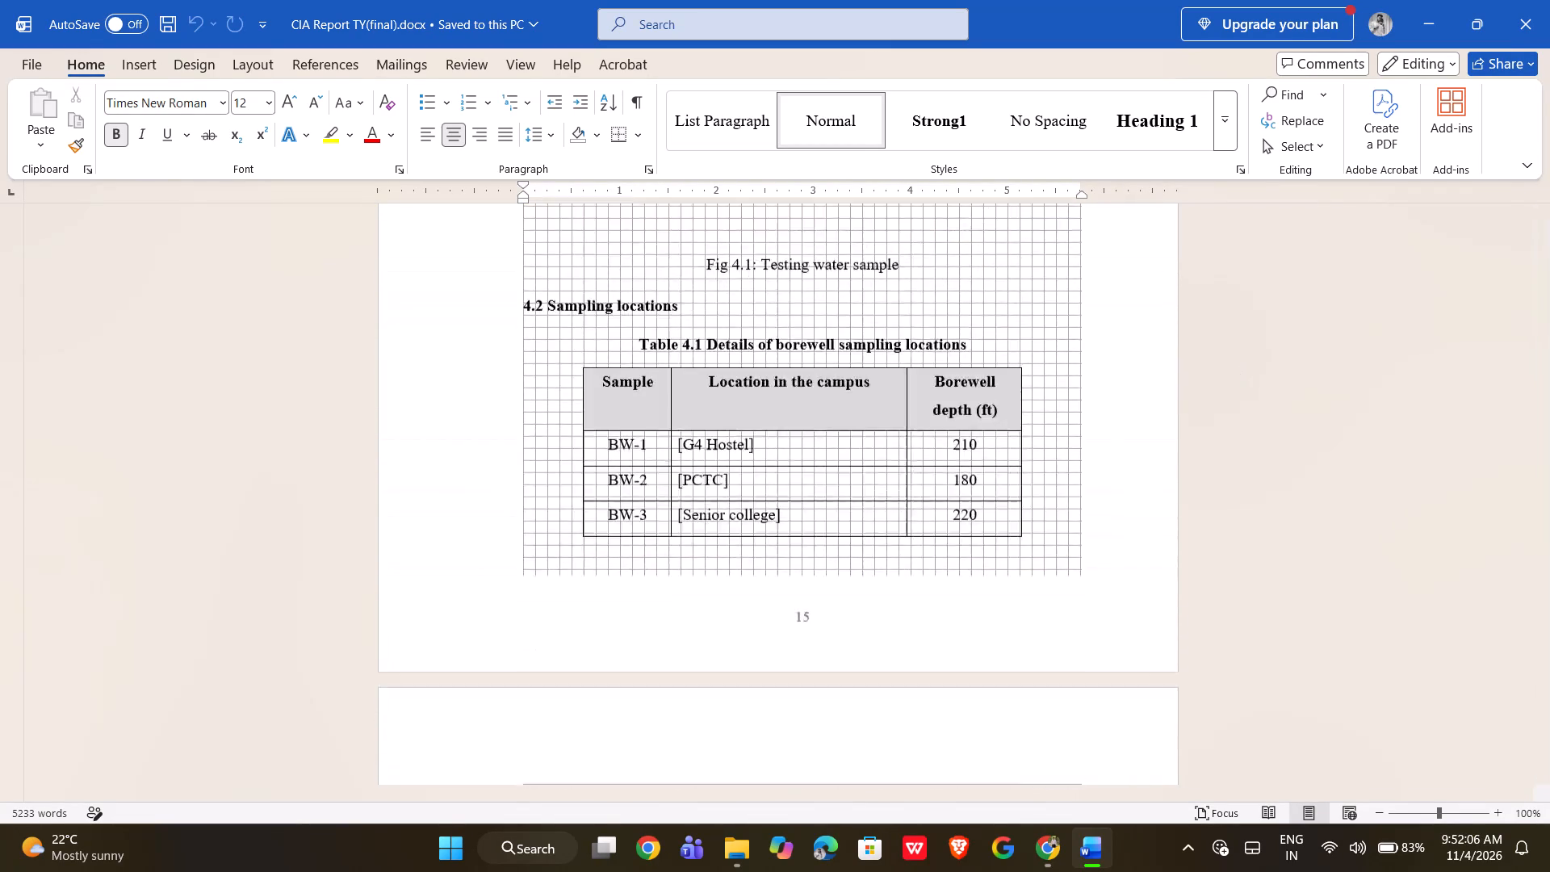
Compare the Chapter 3 opening page with the Chapter 4 heading, sampling locations and test results pages.
scroll(1240, 367, up, 7)
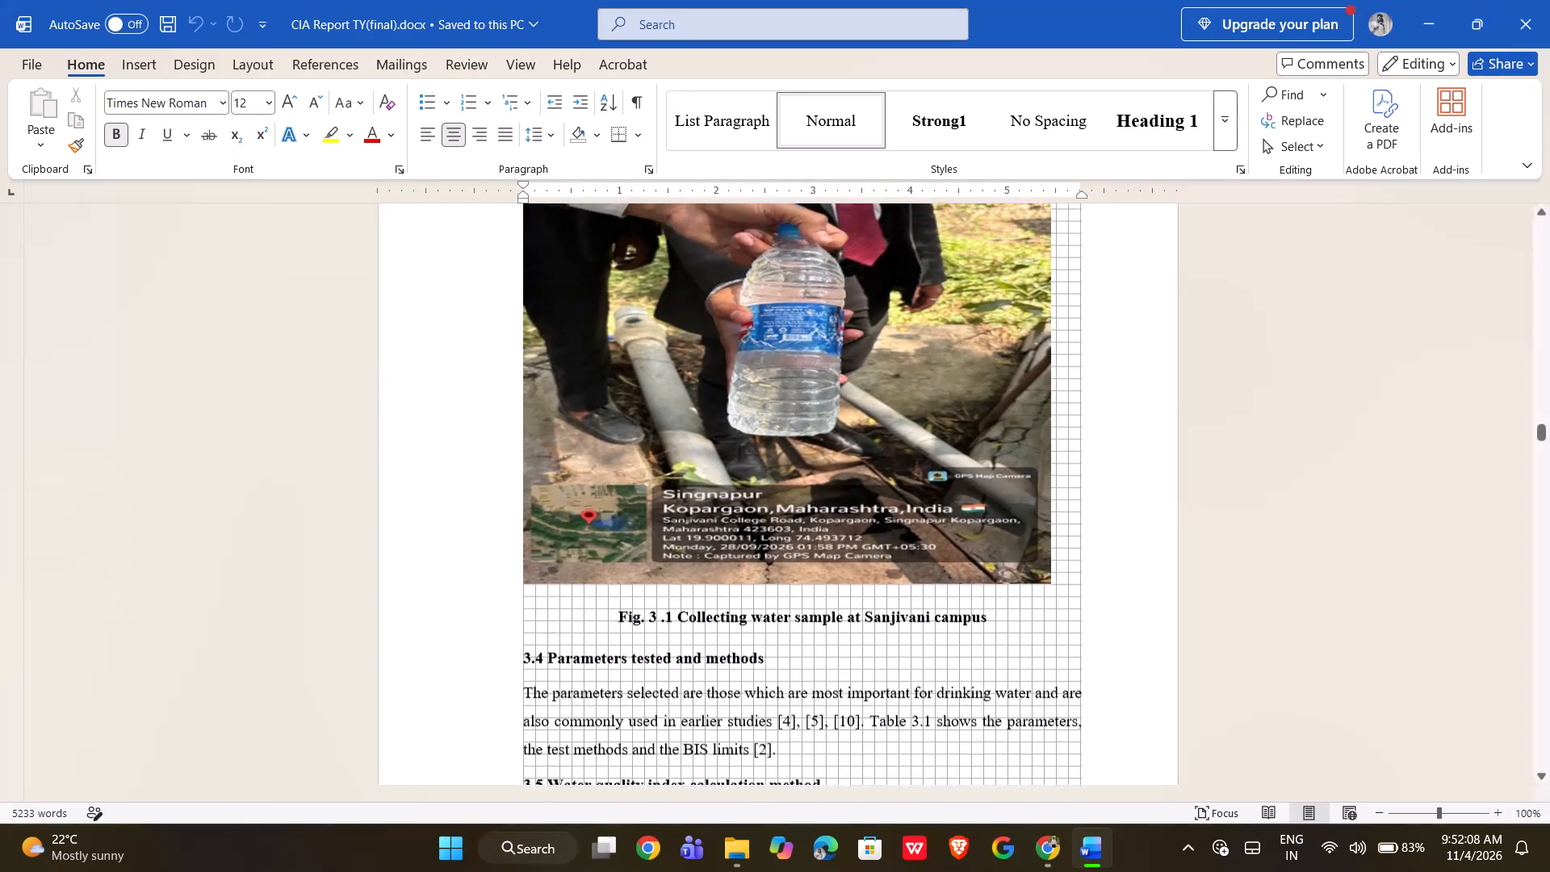
scroll(1240, 367, up, 5)
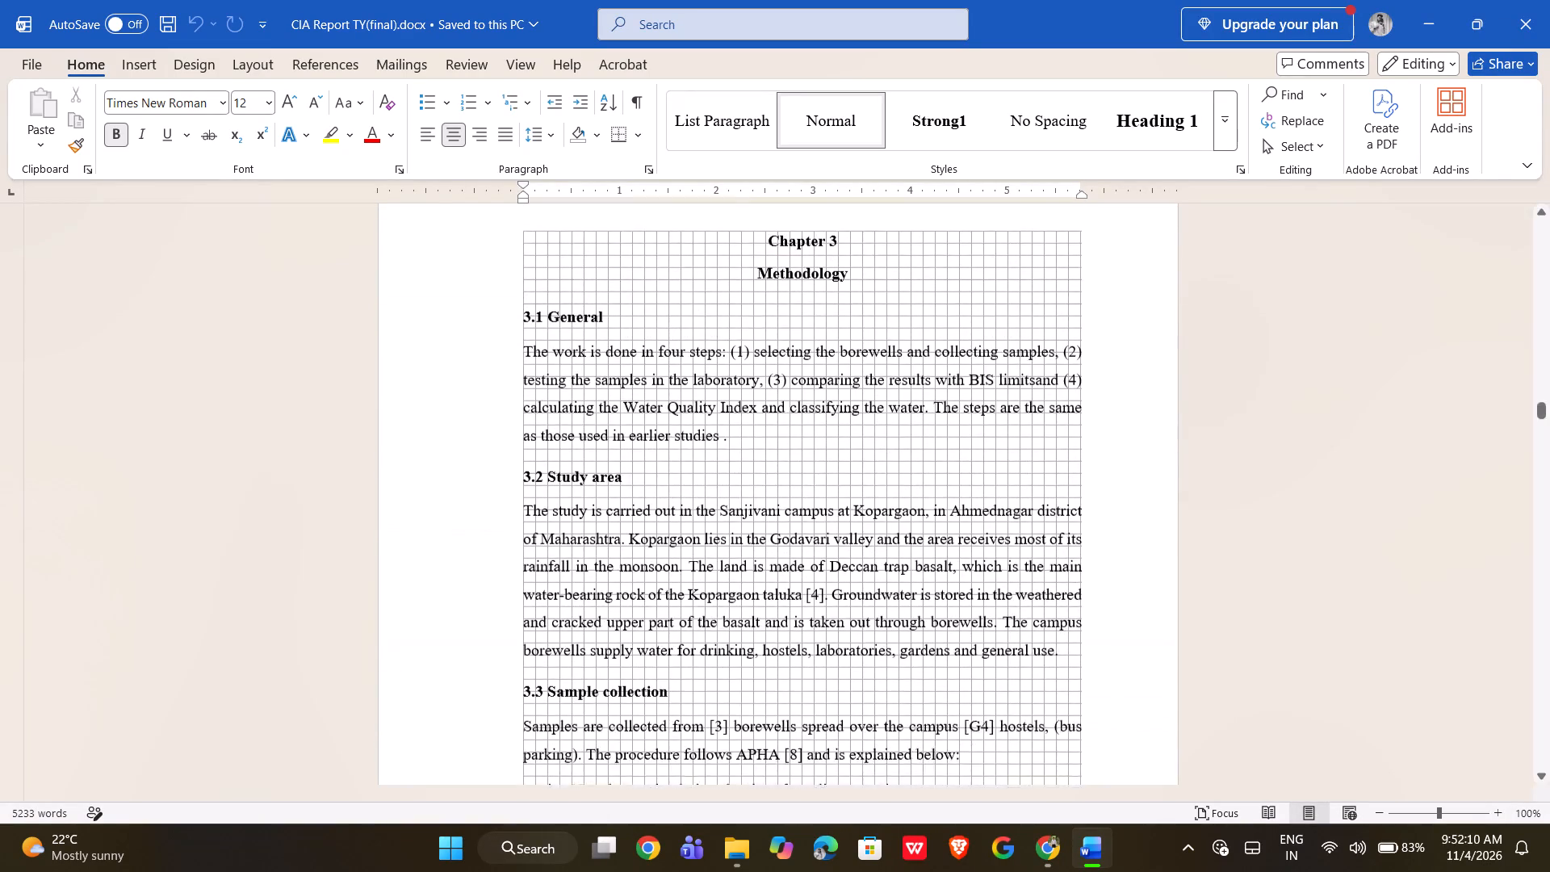
scroll(1240, 367, down, 7)
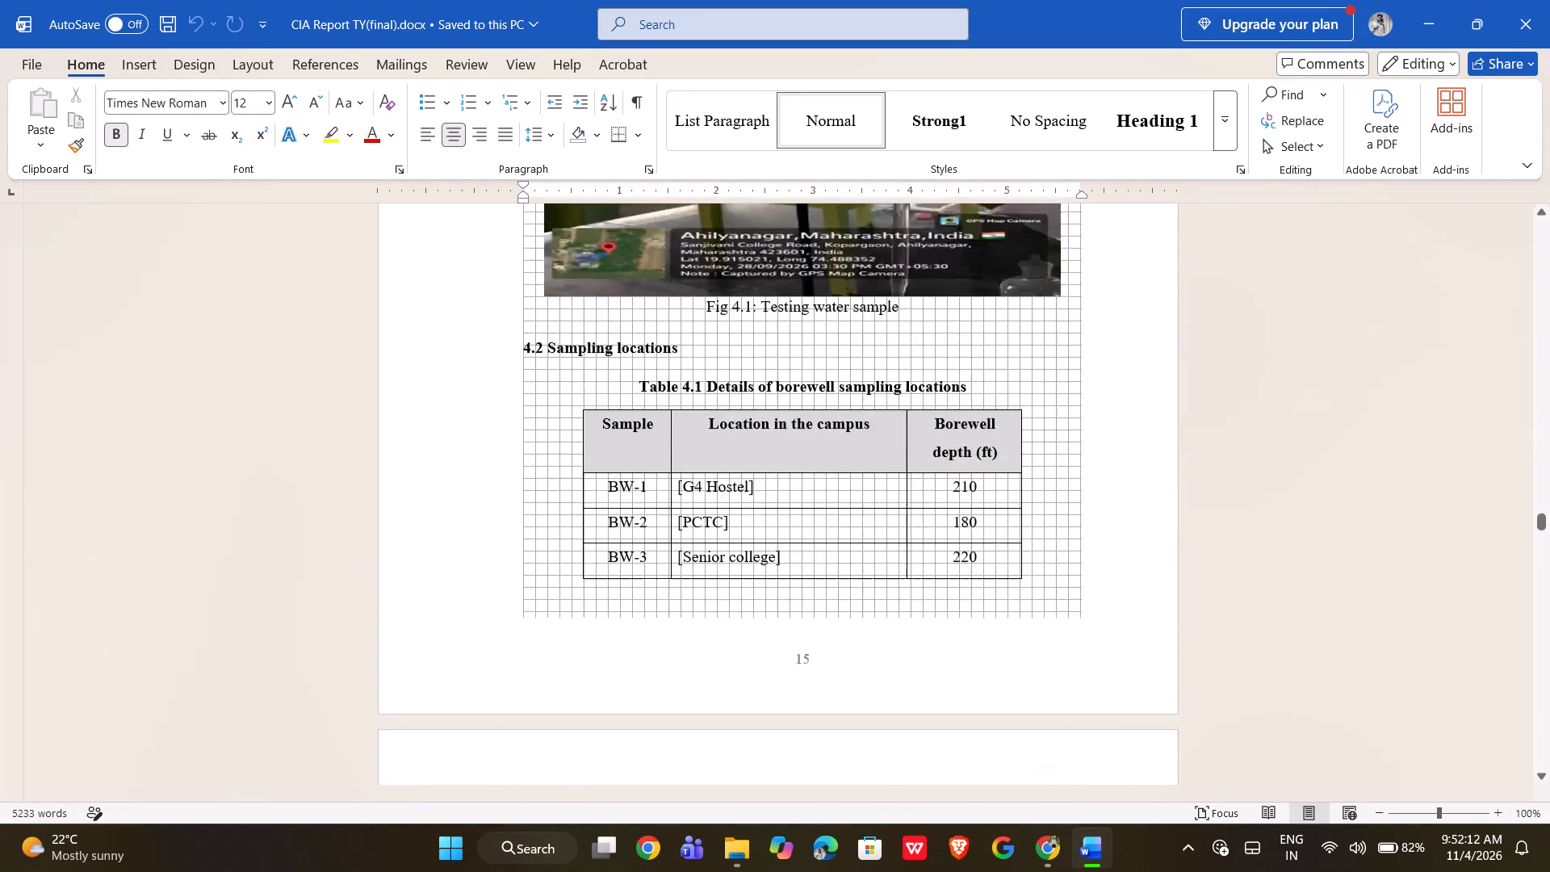
scroll(1240, 367, down, 2)
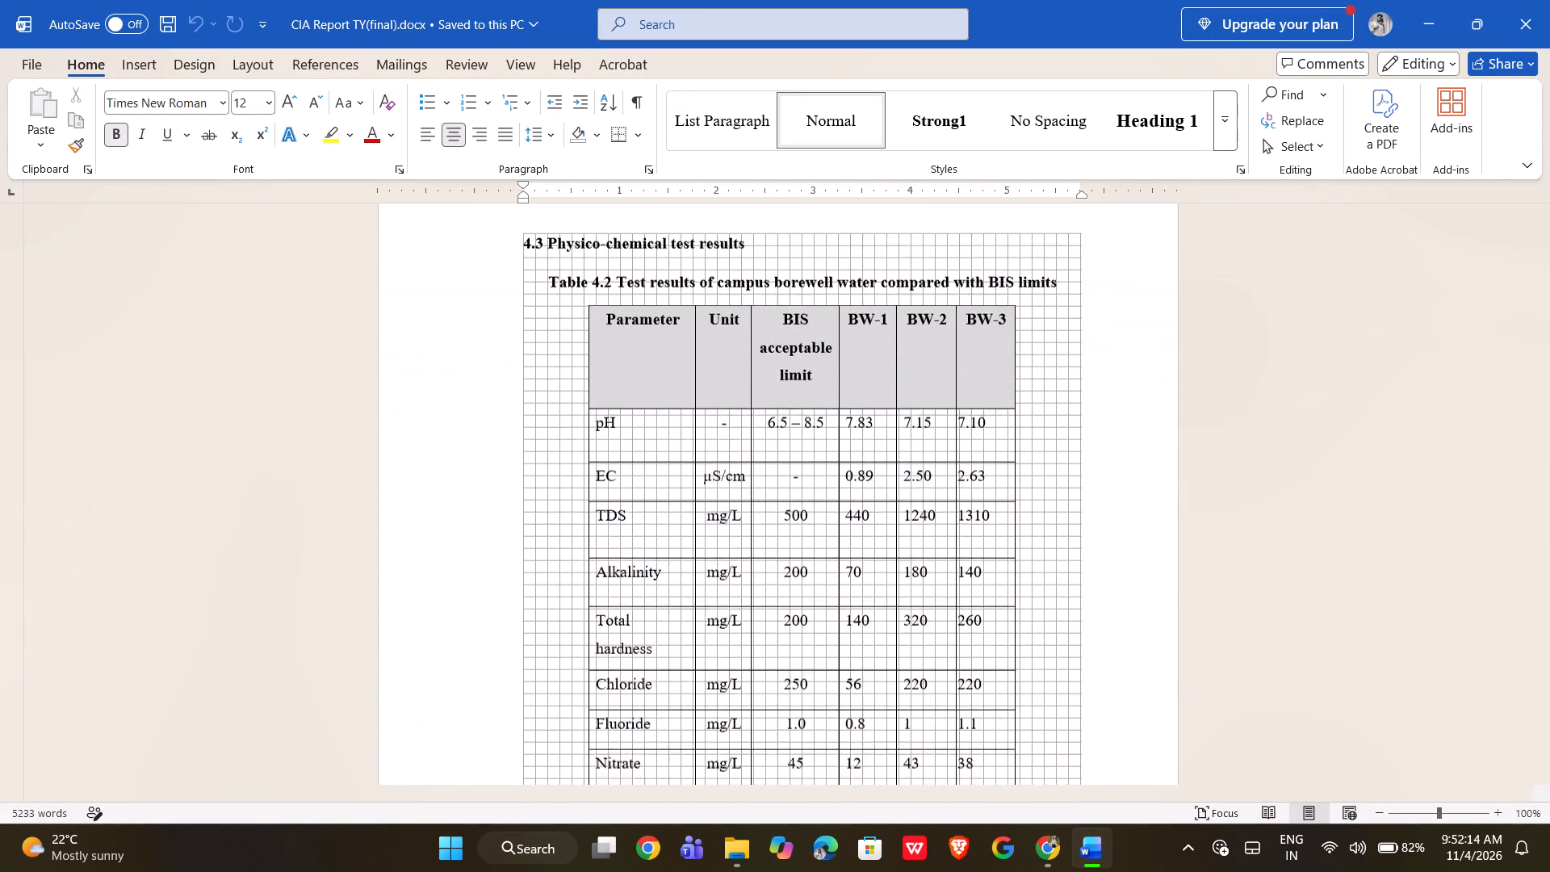
scroll(1240, 367, down, 1)
scroll(1240, 367, up, 4)
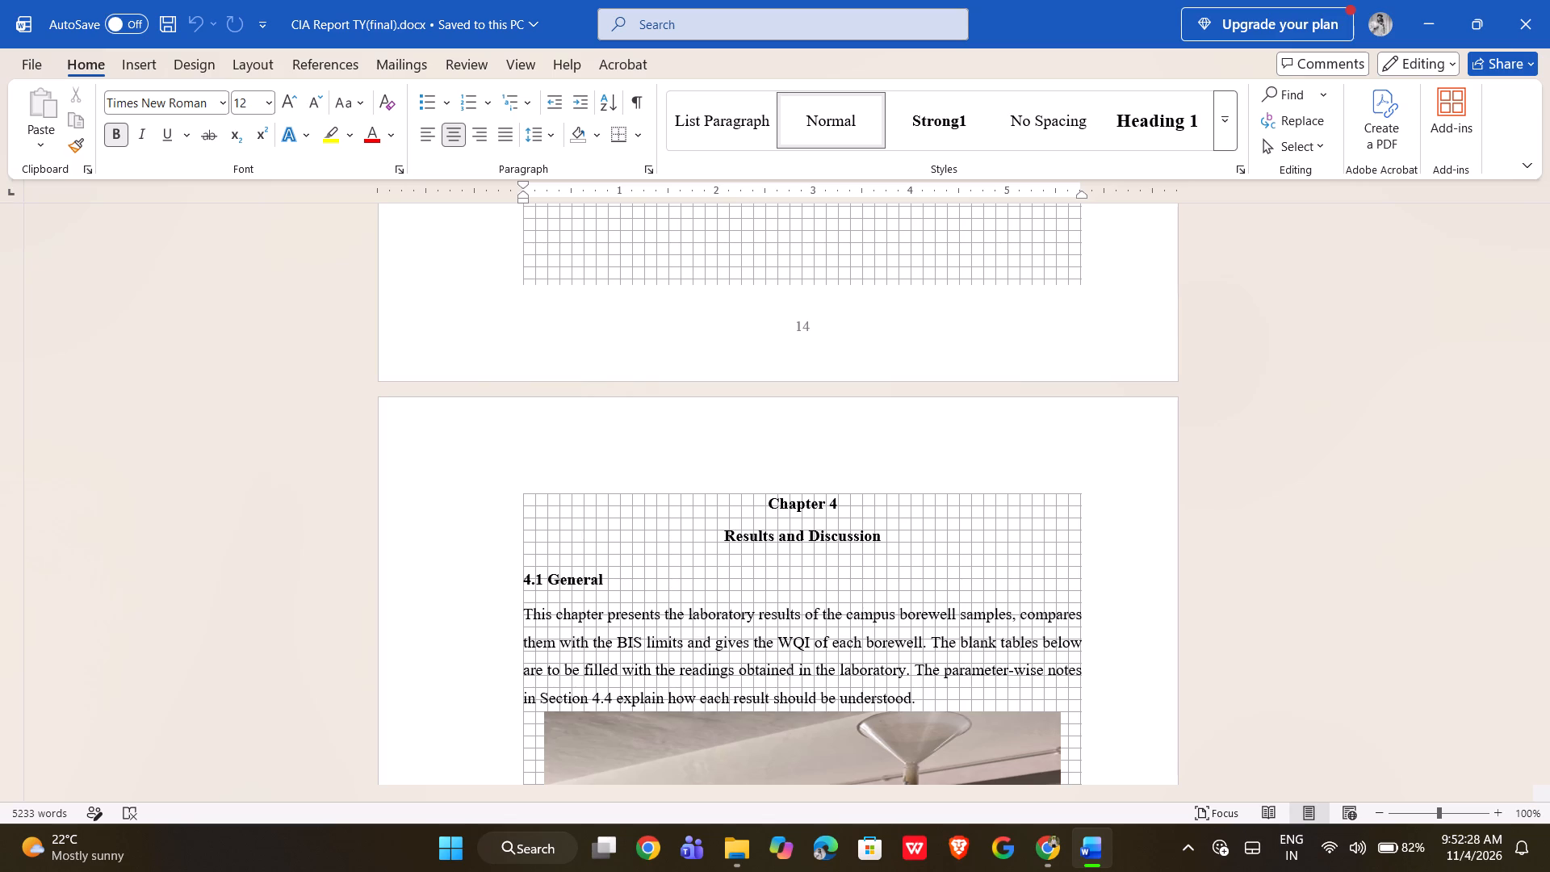
Review Chapter 3 backwards from the WQI classification table to the Methodology heading.
scroll(778, 512, up, 6)
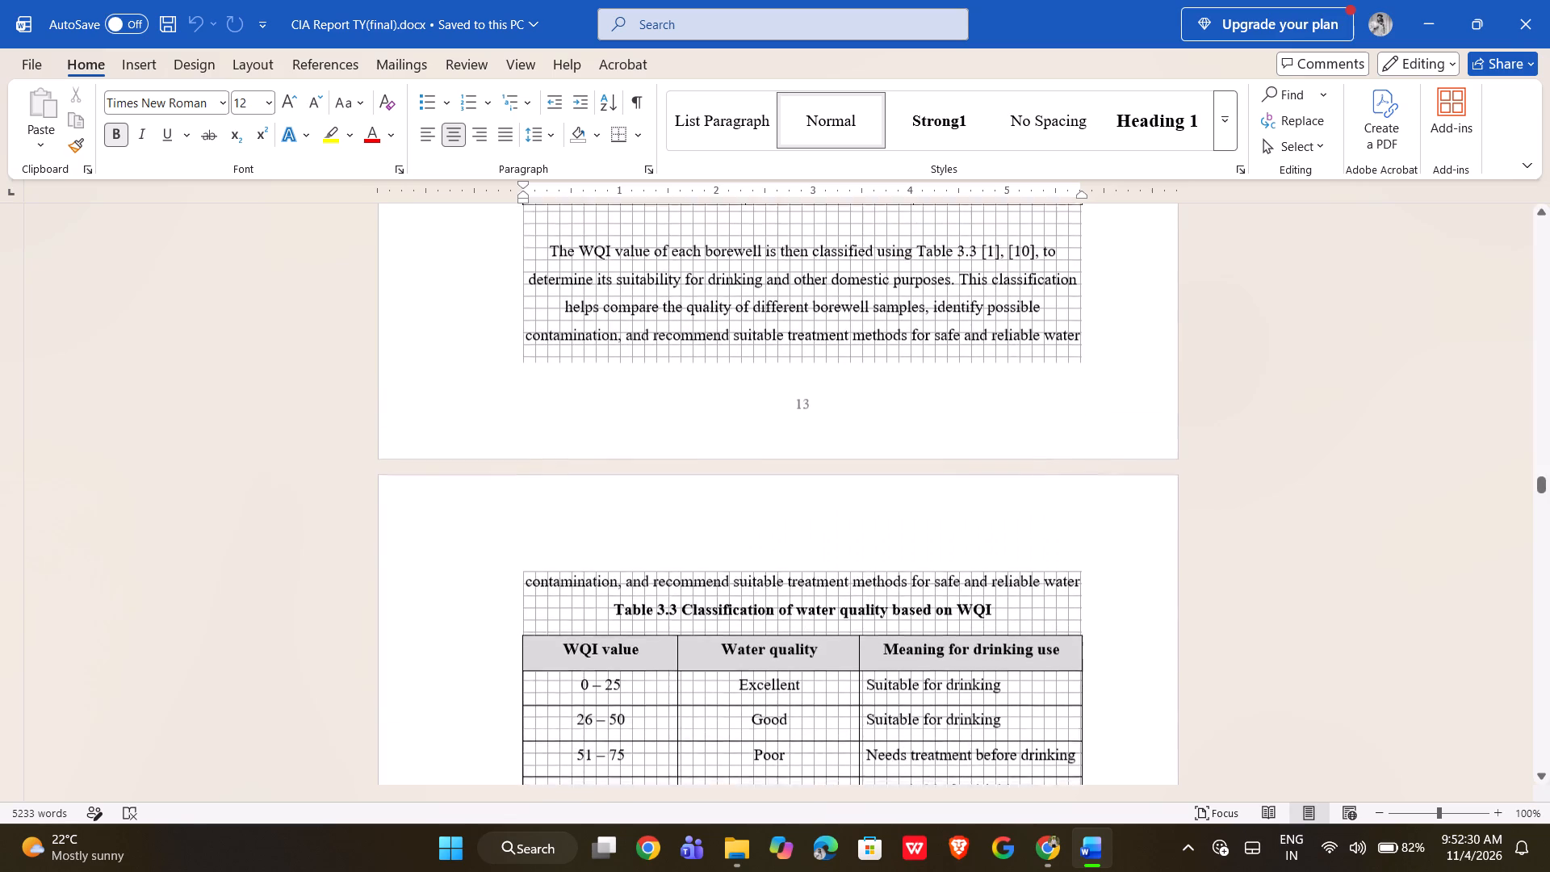
scroll(778, 512, up, 4)
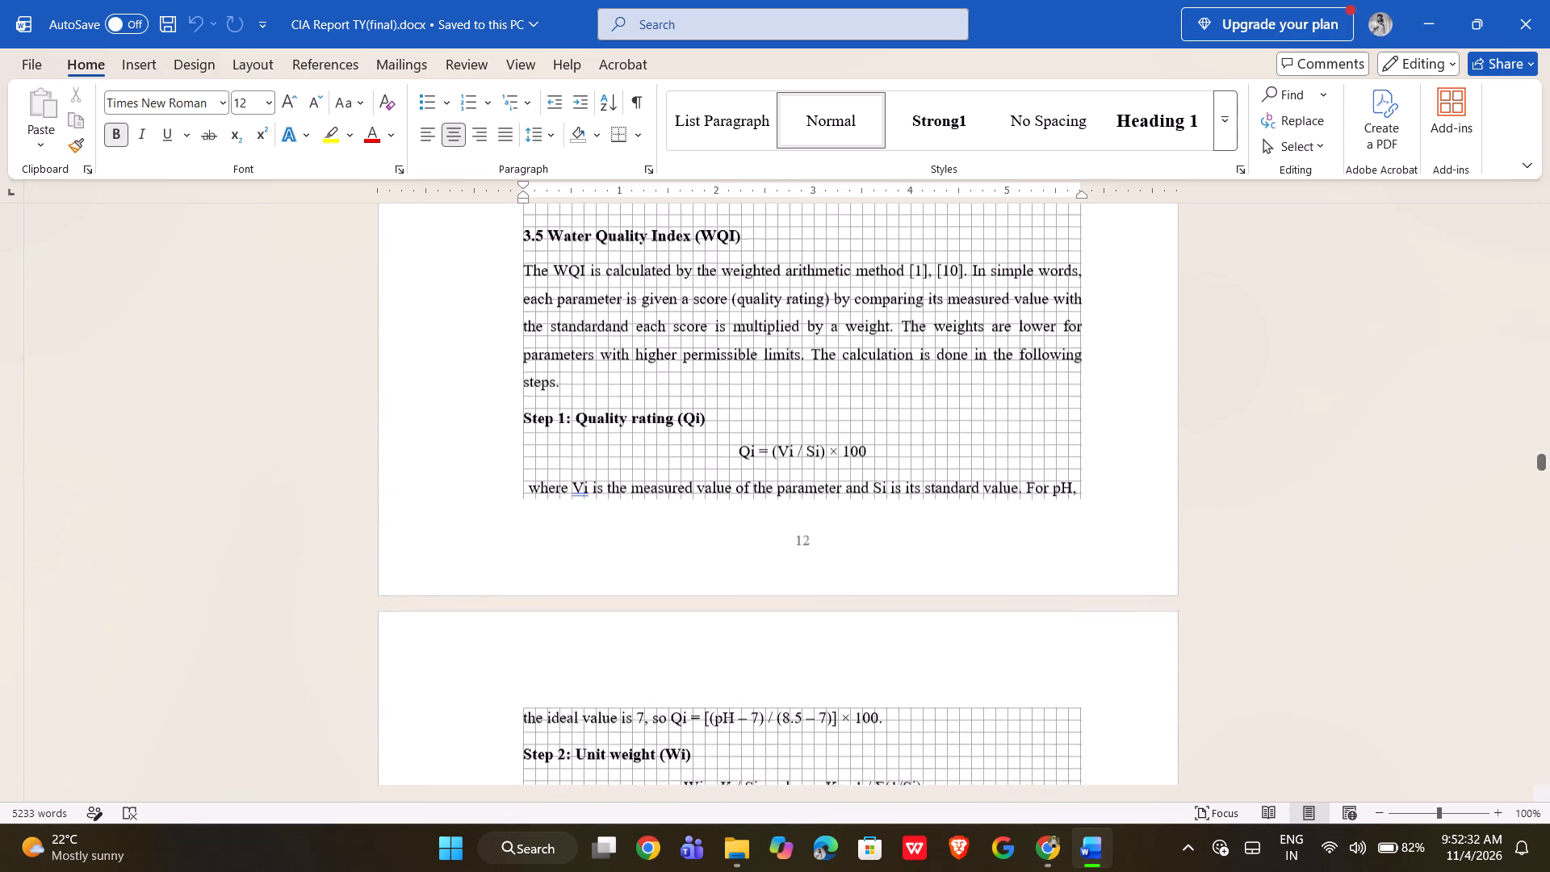
scroll(778, 512, up, 4)
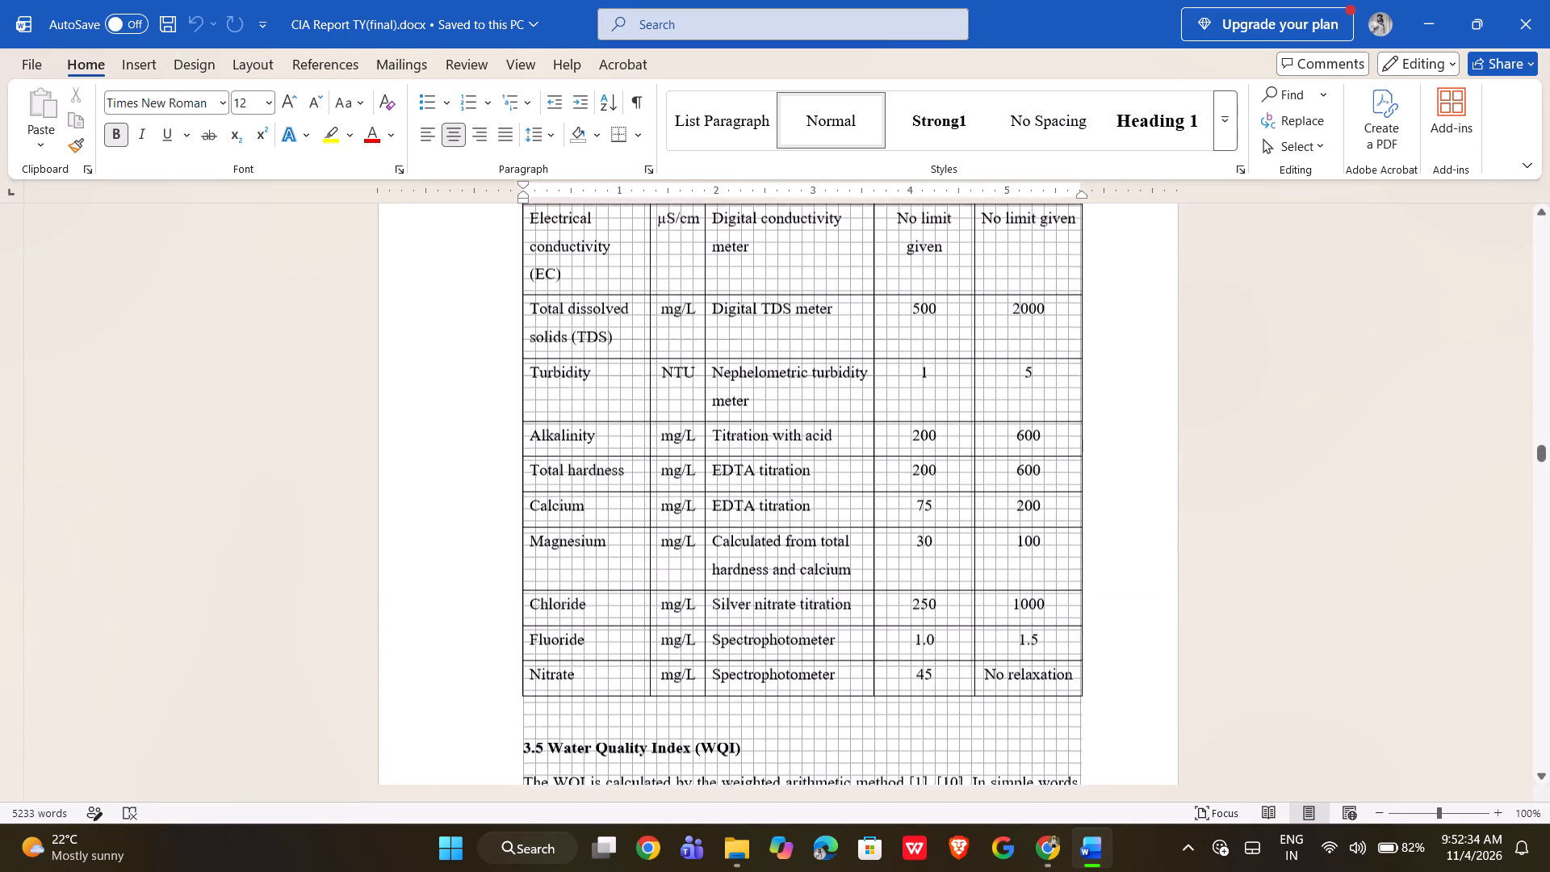
scroll(778, 512, up, 3)
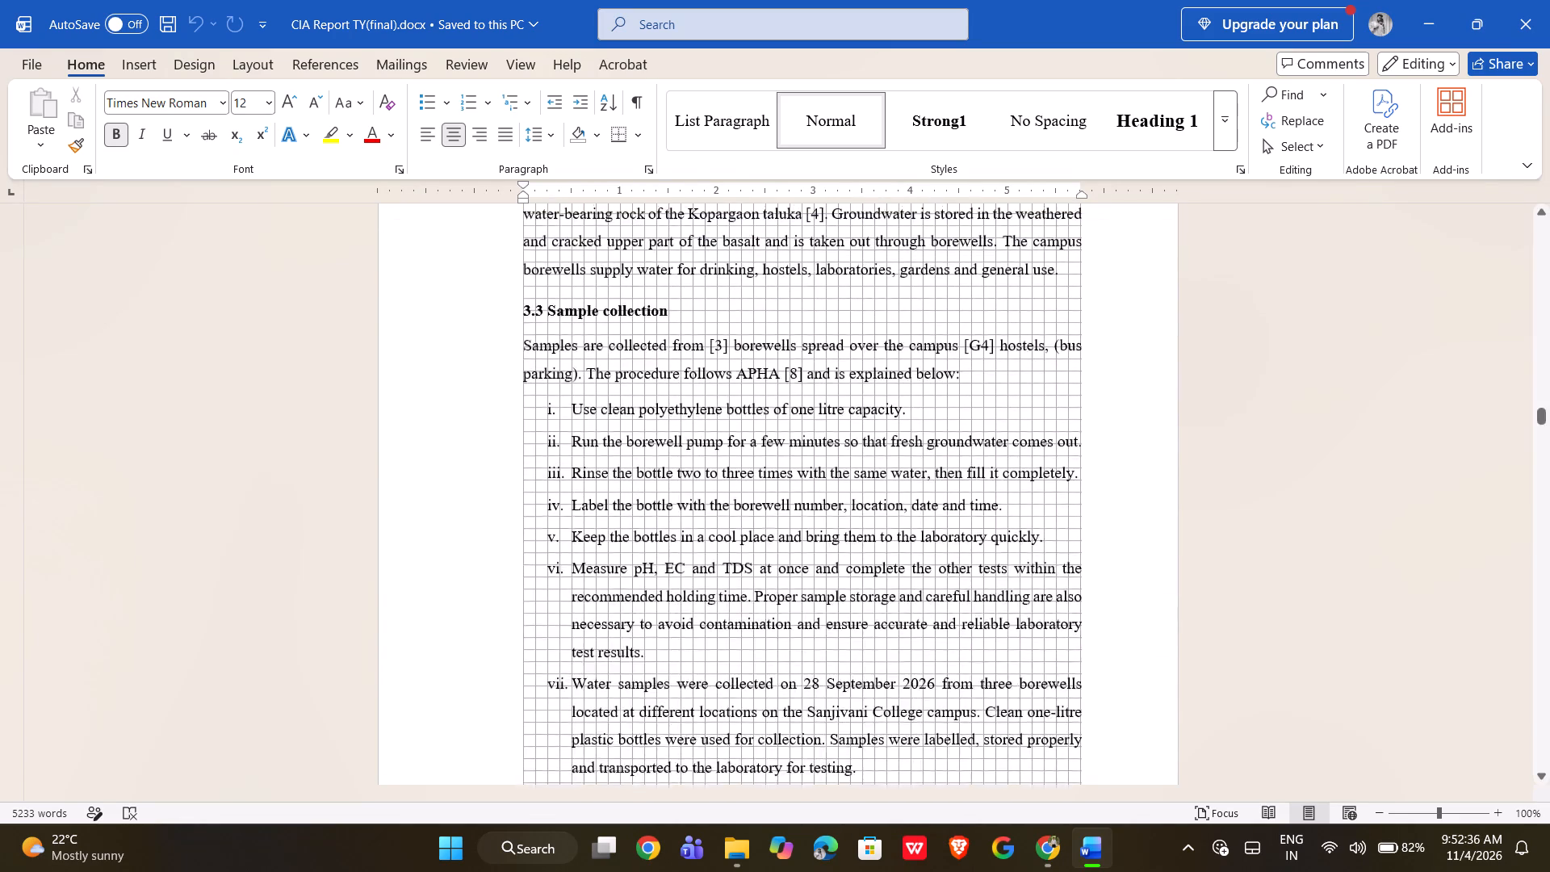
scroll(778, 512, up, 1)
Review the pages from Chapter 3 to section 4.4 and return to the Chapter 4 heading.
scroll(778, 512, down, 2)
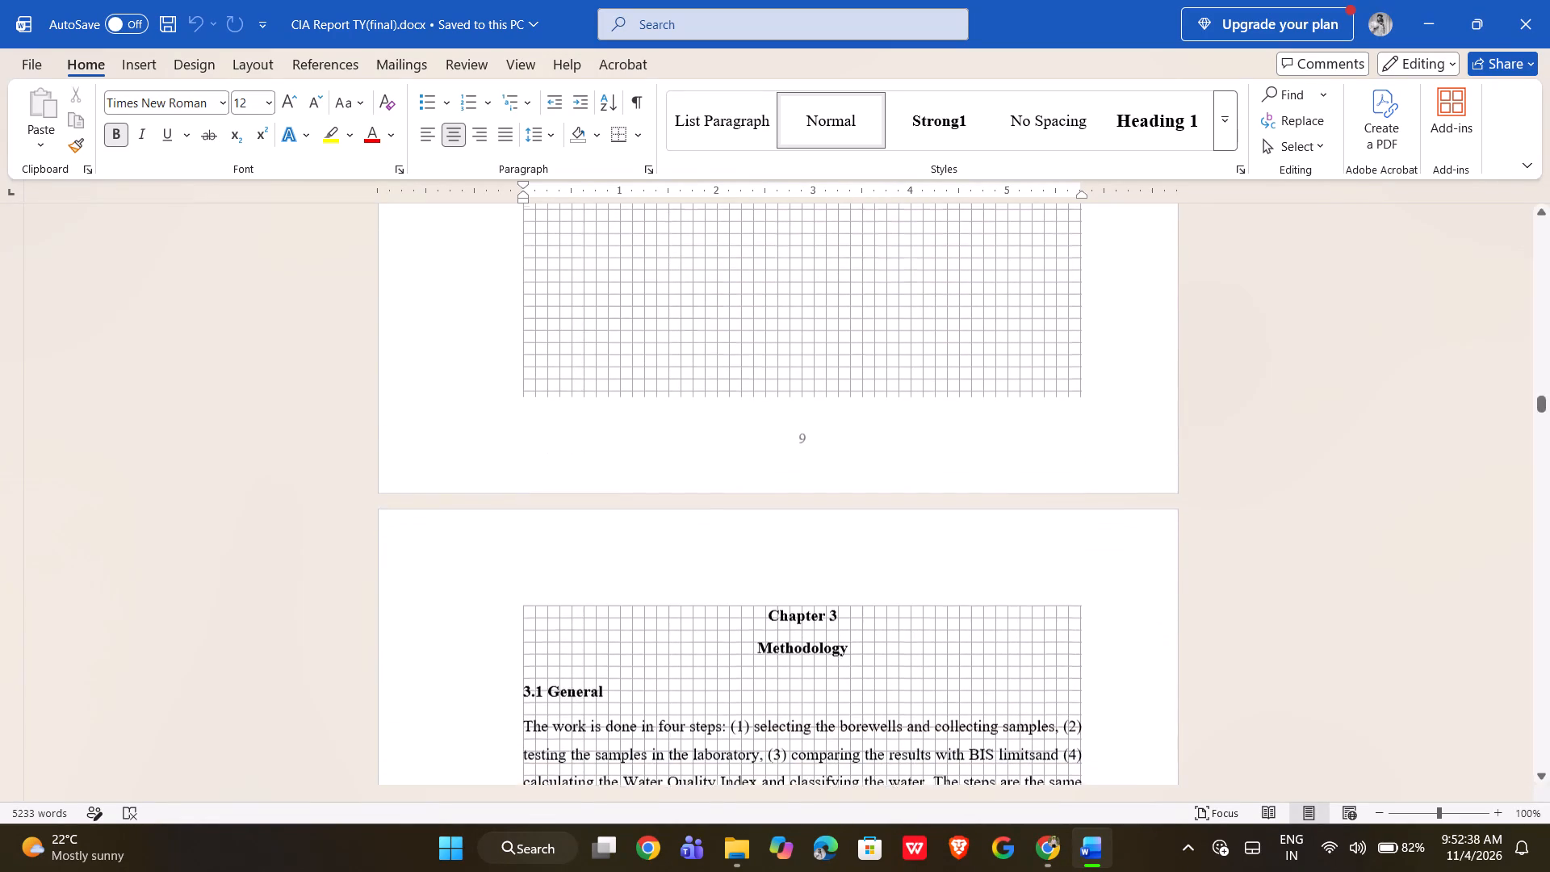
scroll(778, 512, down, 8)
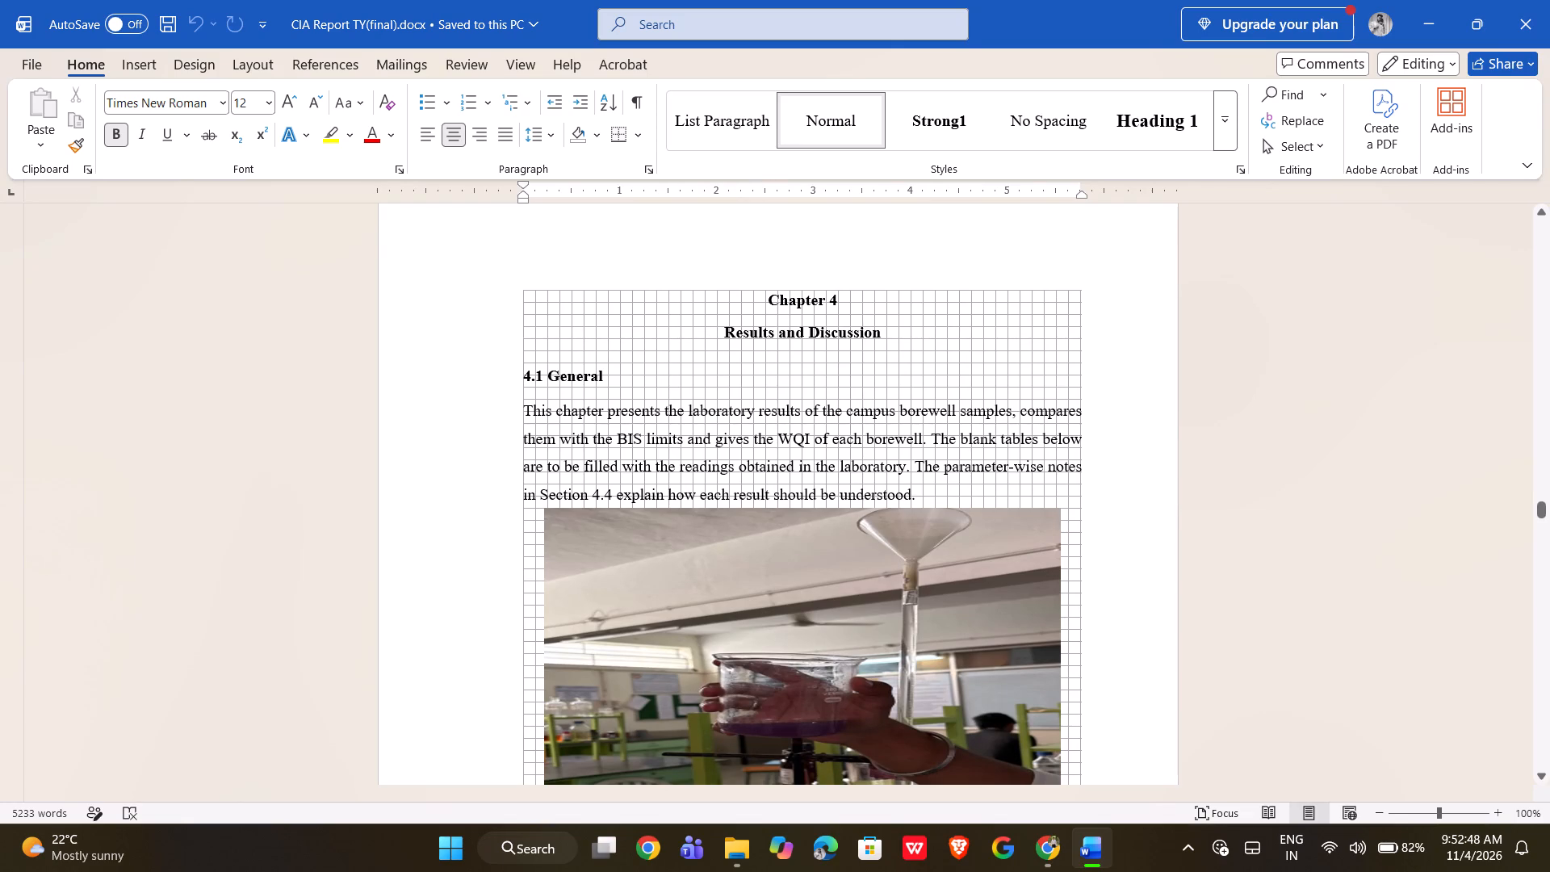
scroll(869, 330, down, 1)
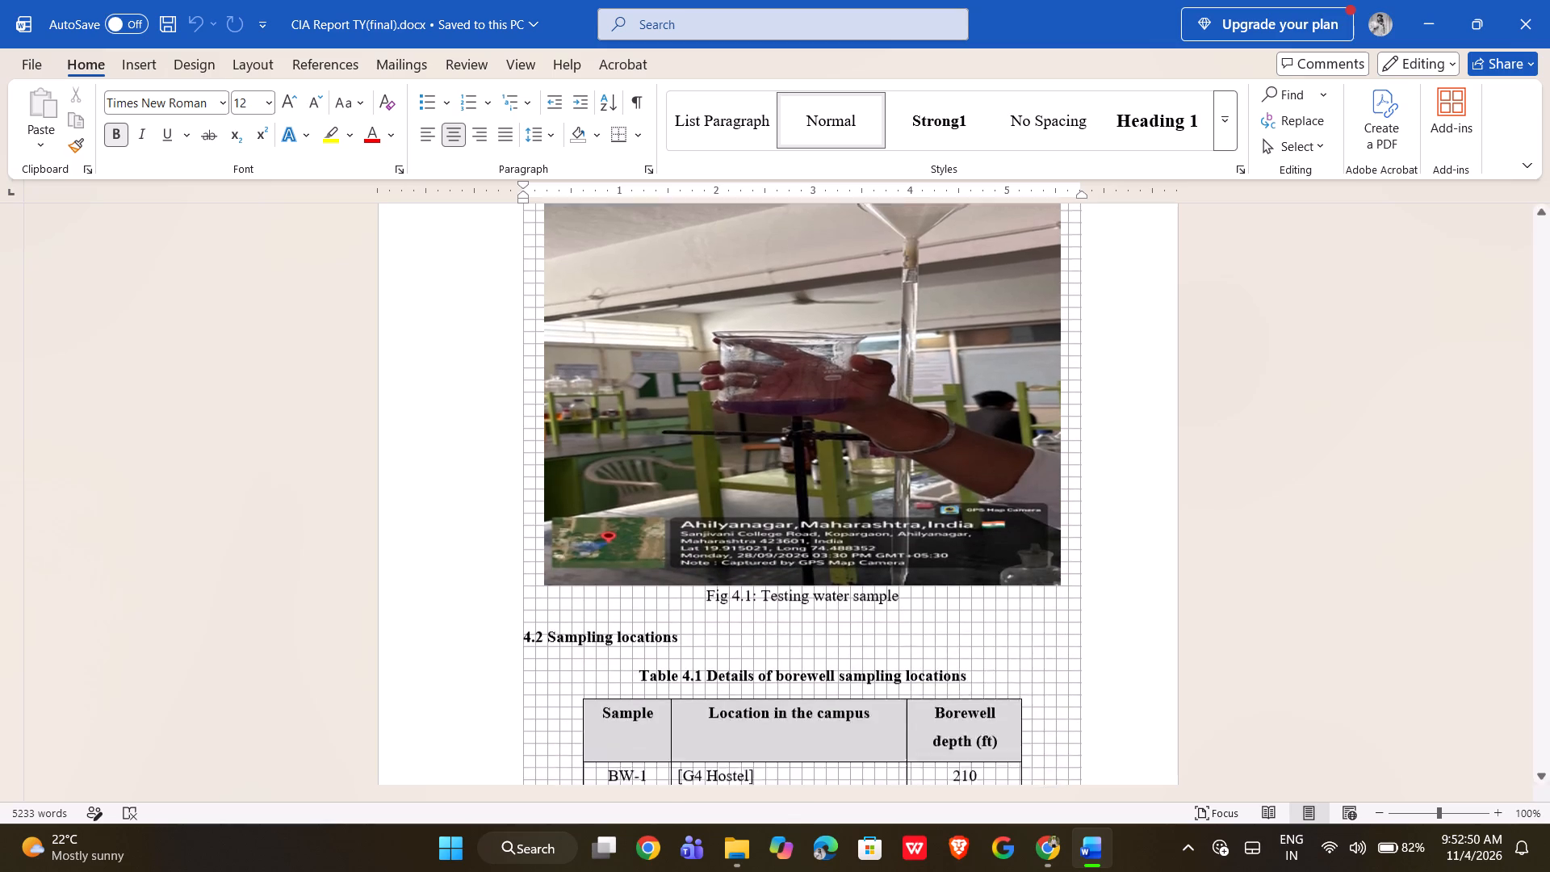
scroll(869, 330, down, 4)
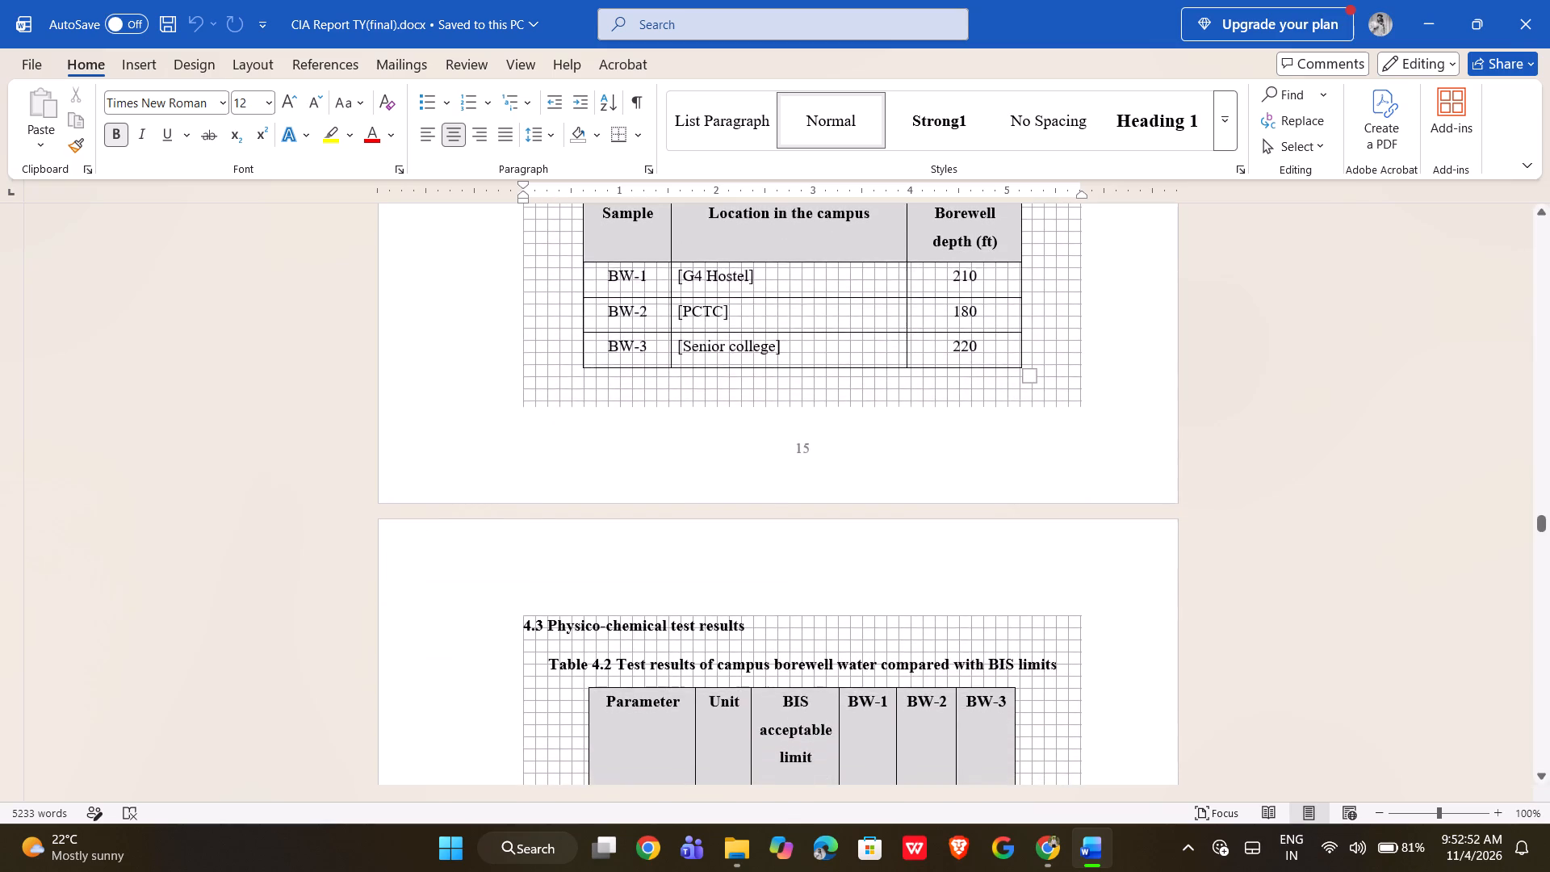
scroll(869, 330, down, 4)
scroll(869, 330, up, 1)
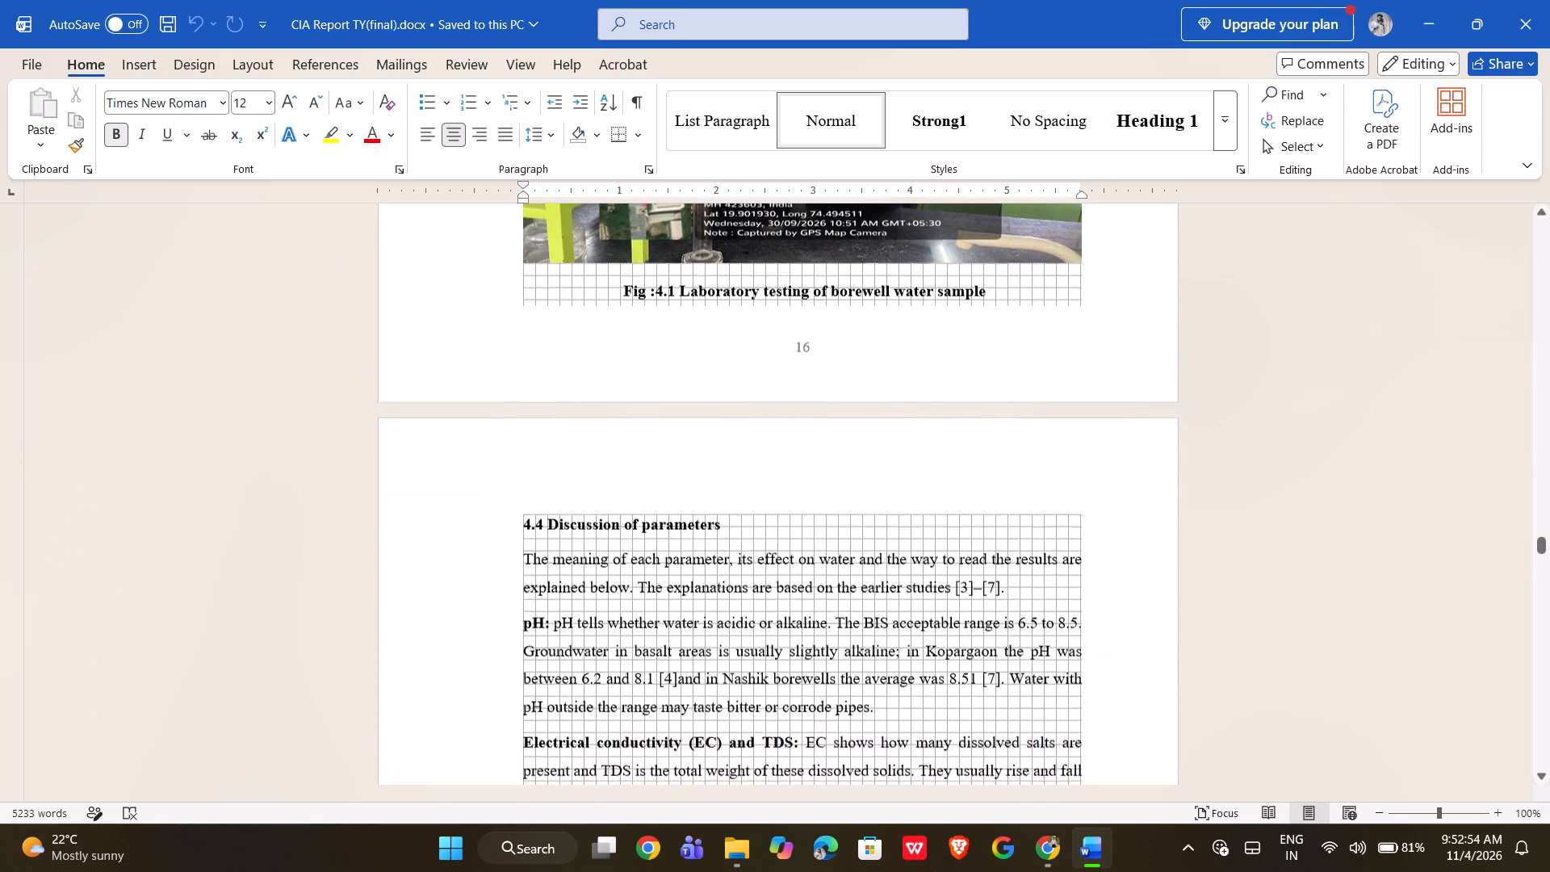
scroll(869, 330, up, 1)
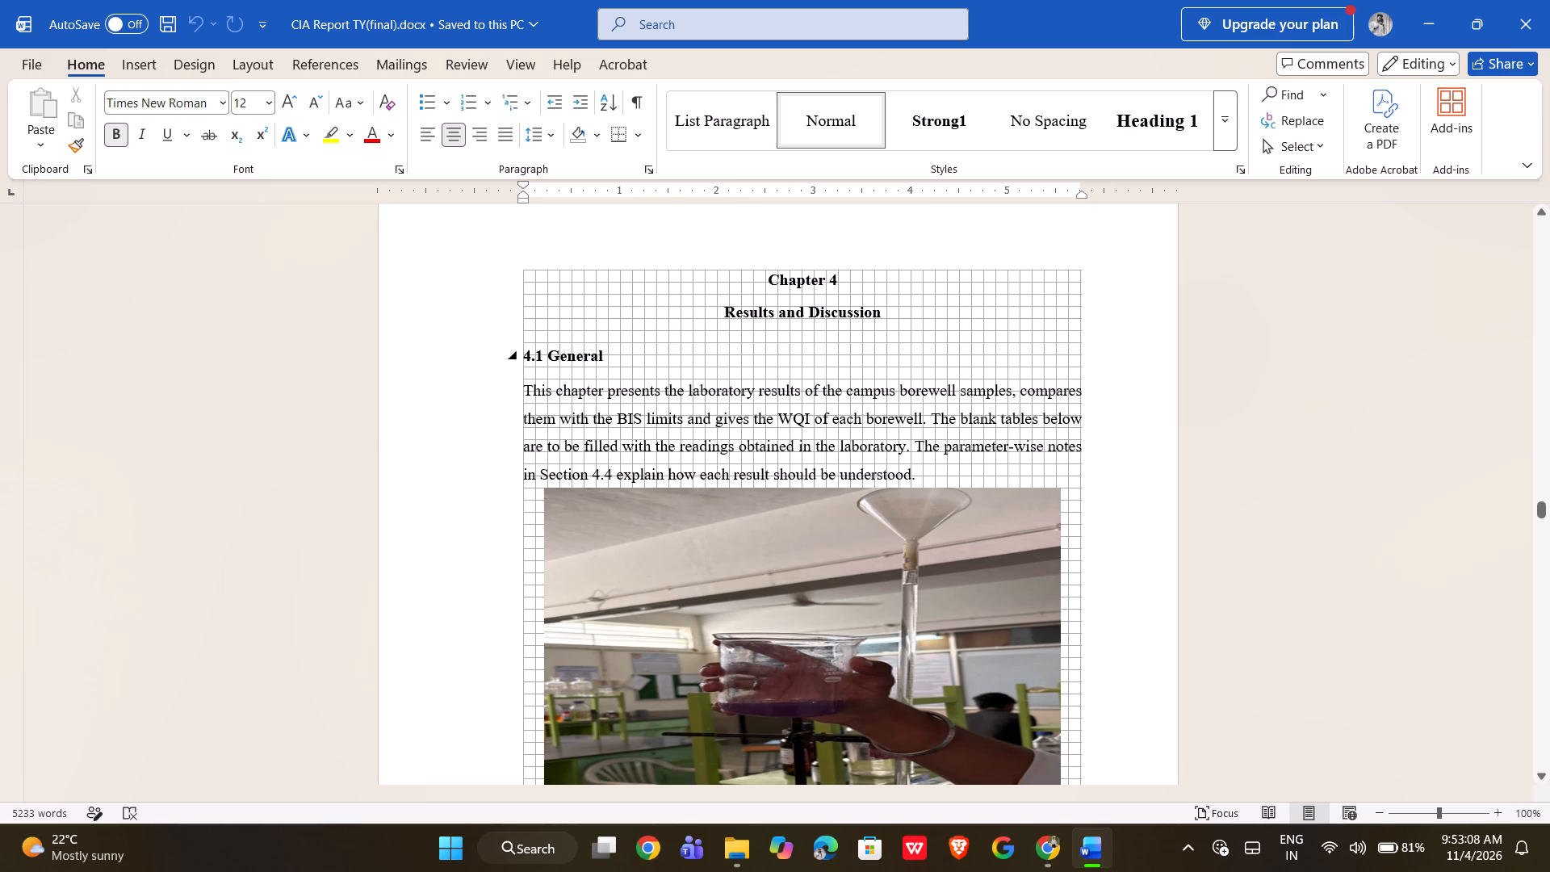
Replace "General" in the 4.1 heading with a copy of the "Results and Discussion" chapter title.
drag(546, 354, 631, 354)
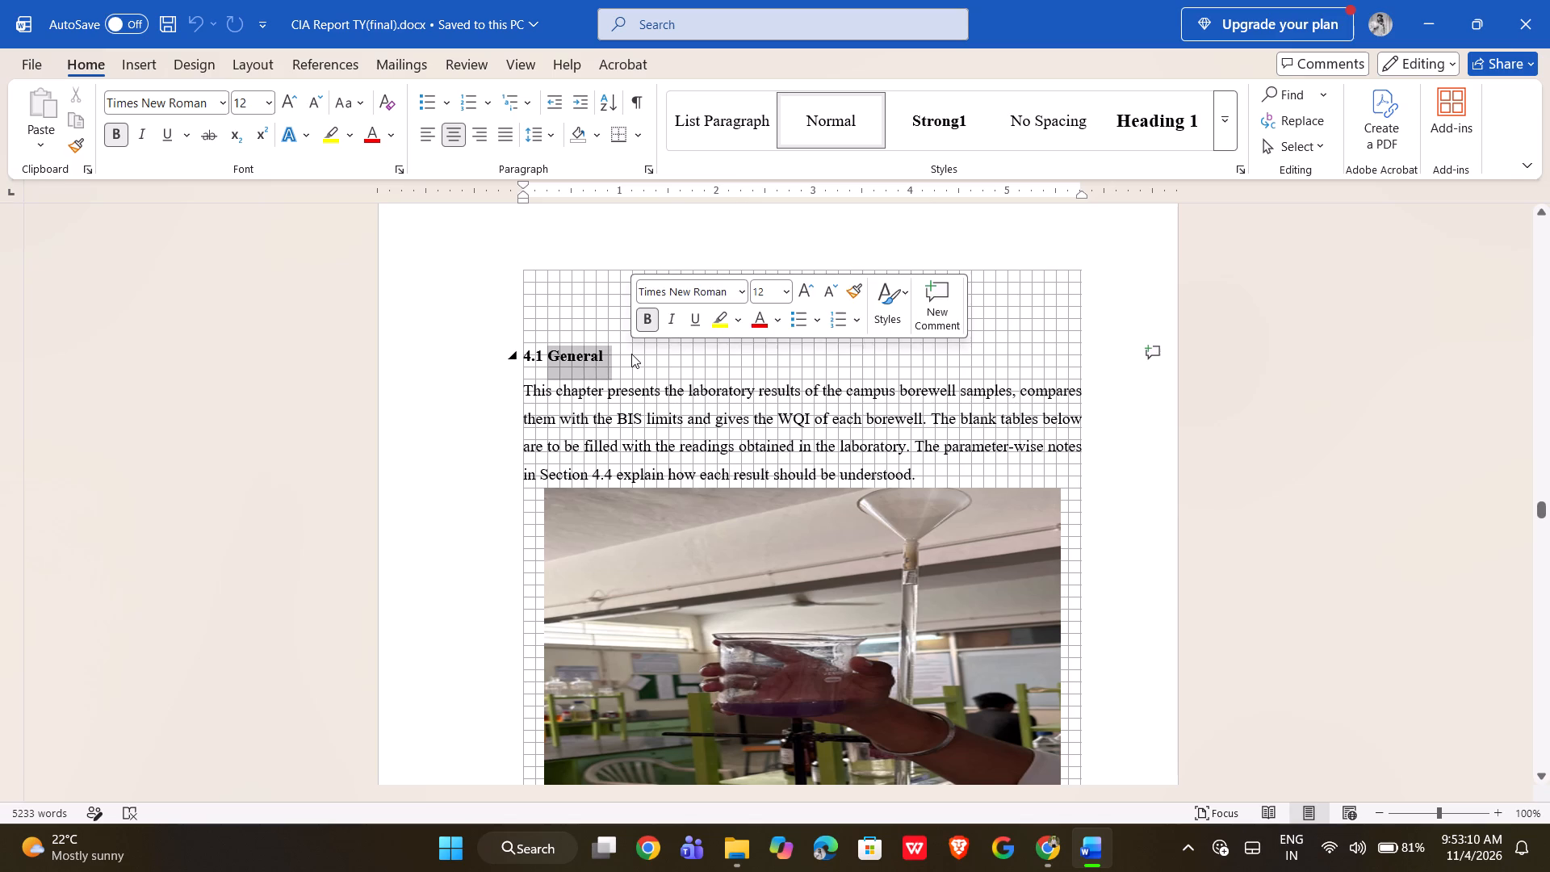
key(BackSpace)
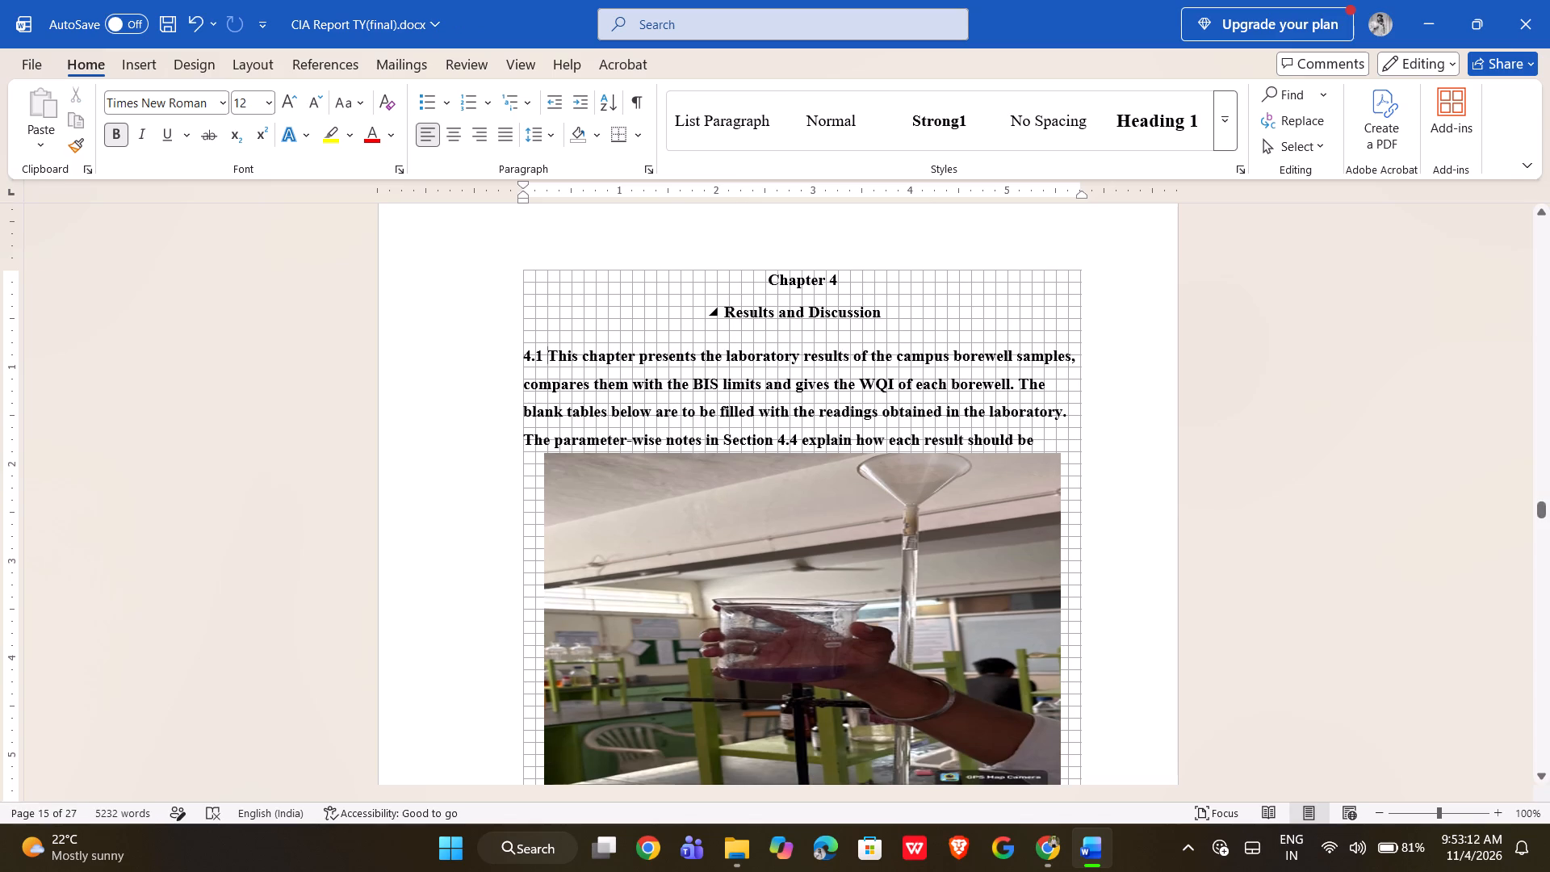
drag(725, 306, 890, 329)
key(ctrl+c)
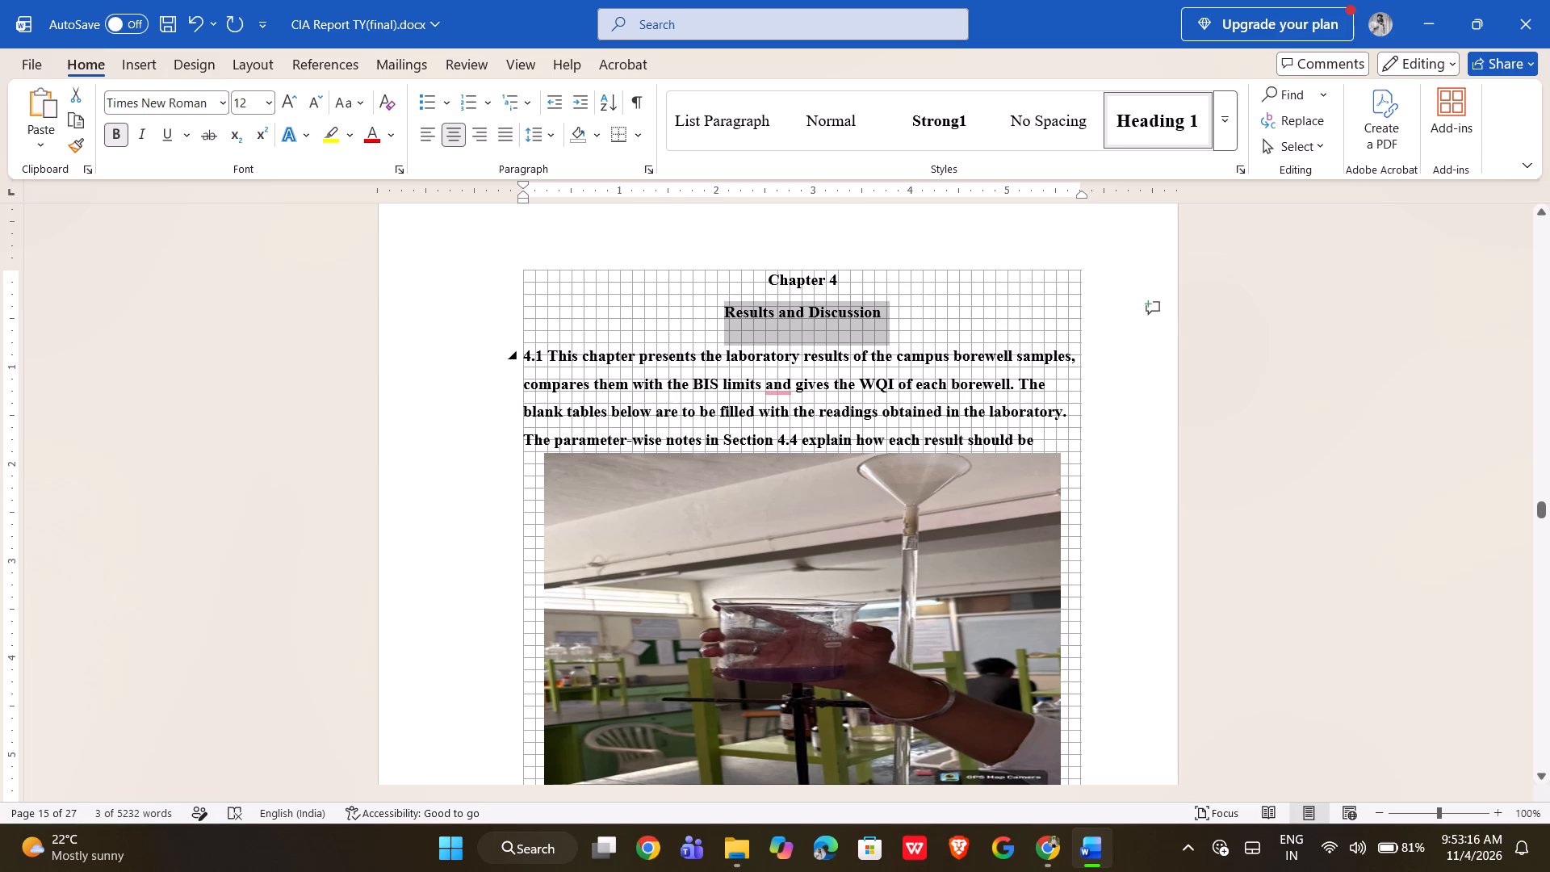
click(548, 355)
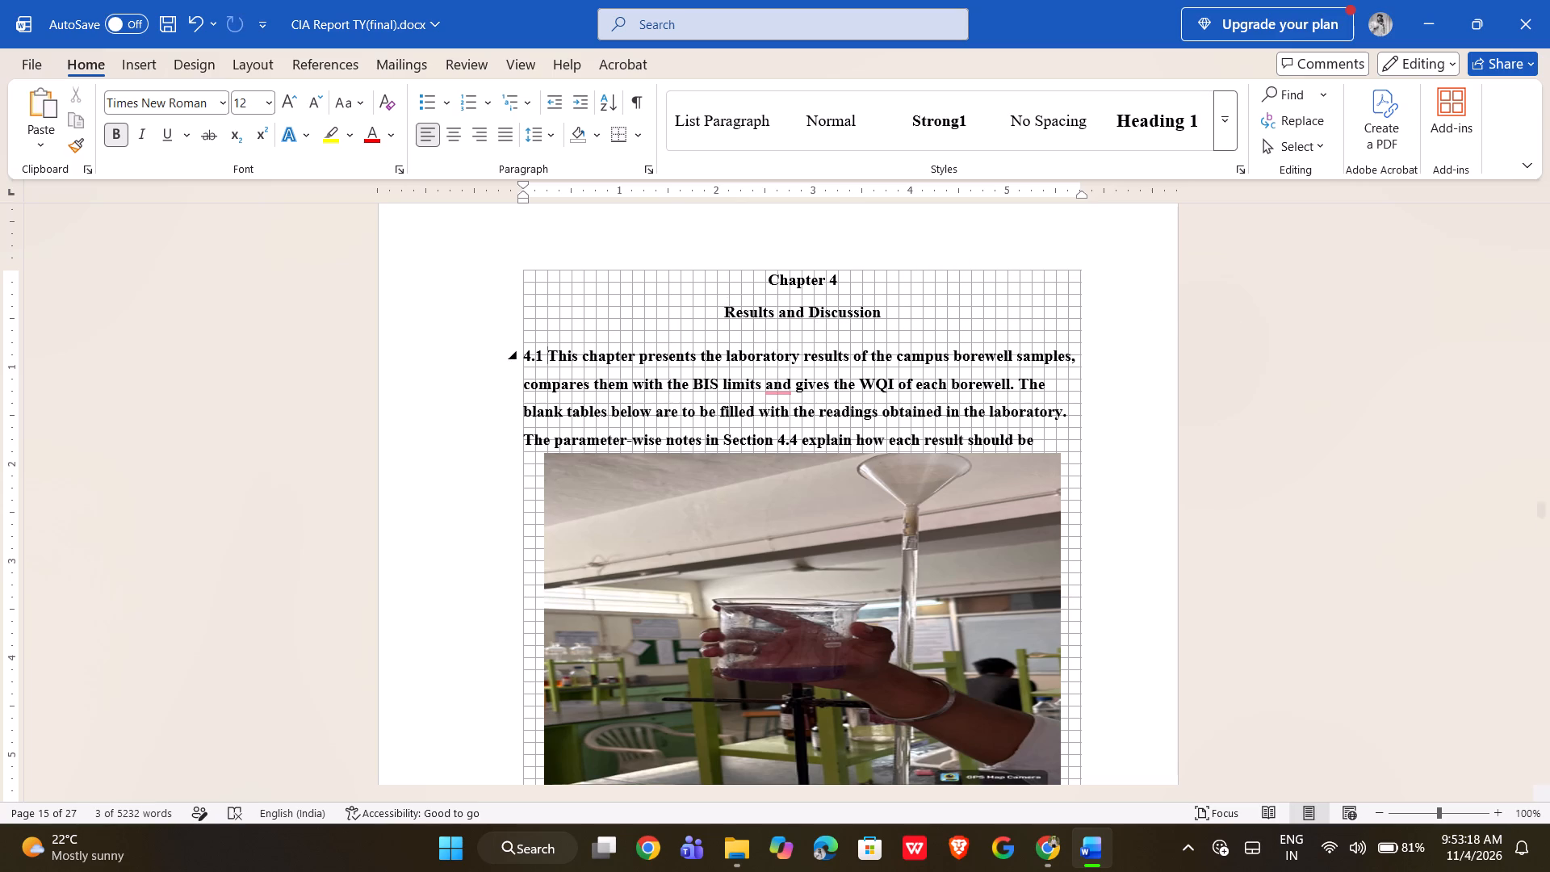
key(ctrl+v)
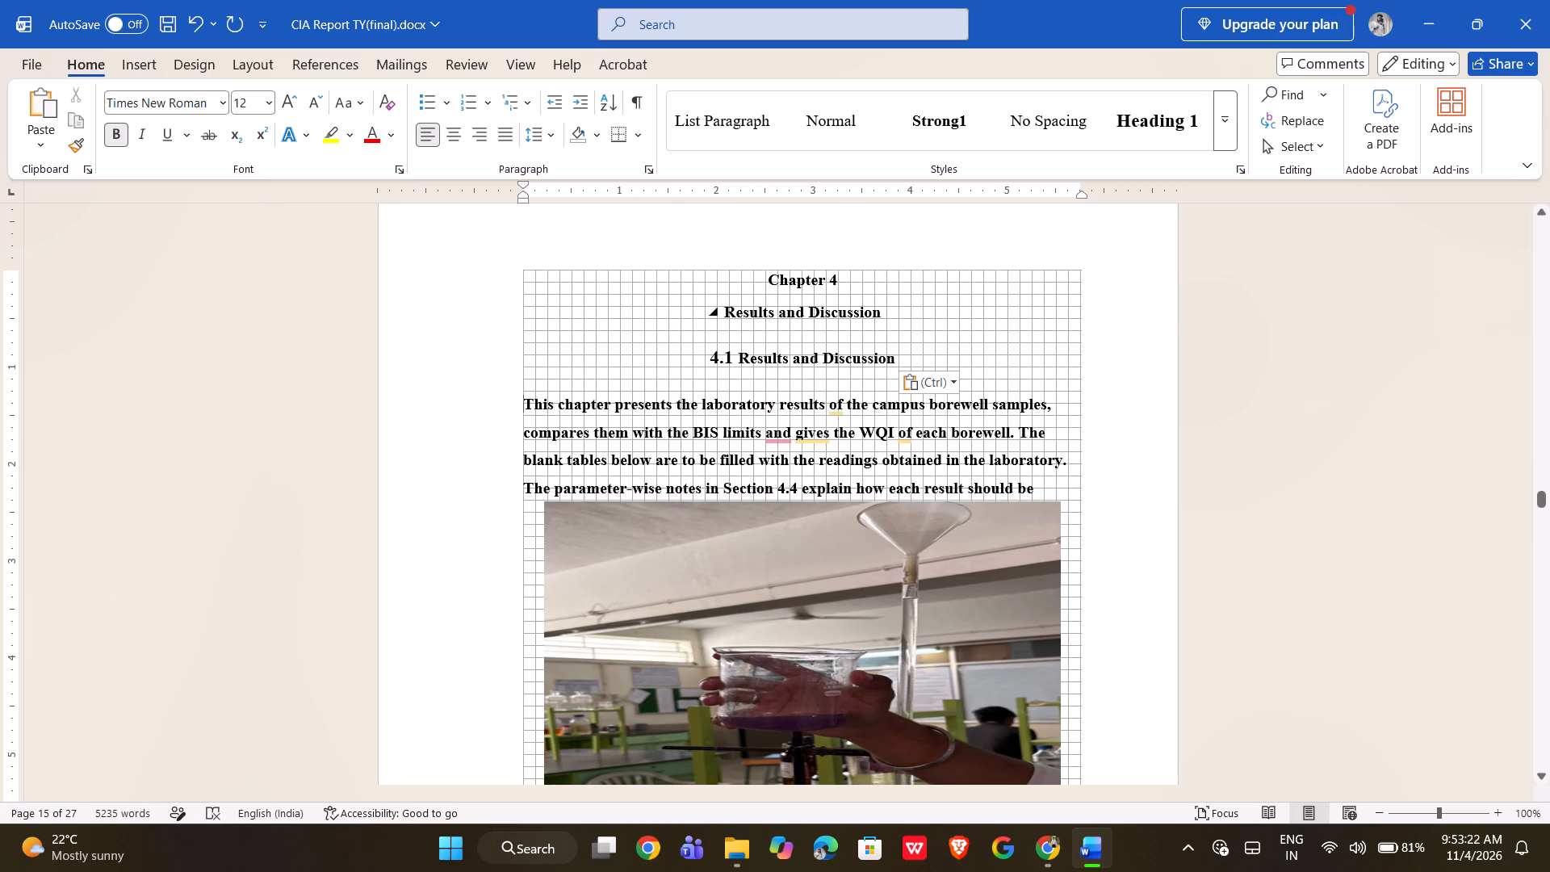
Delete the standalone "Results and Discussion" title under Chapter 4, keeping the heading below it numbered 4.1.
drag(728, 311, 869, 315)
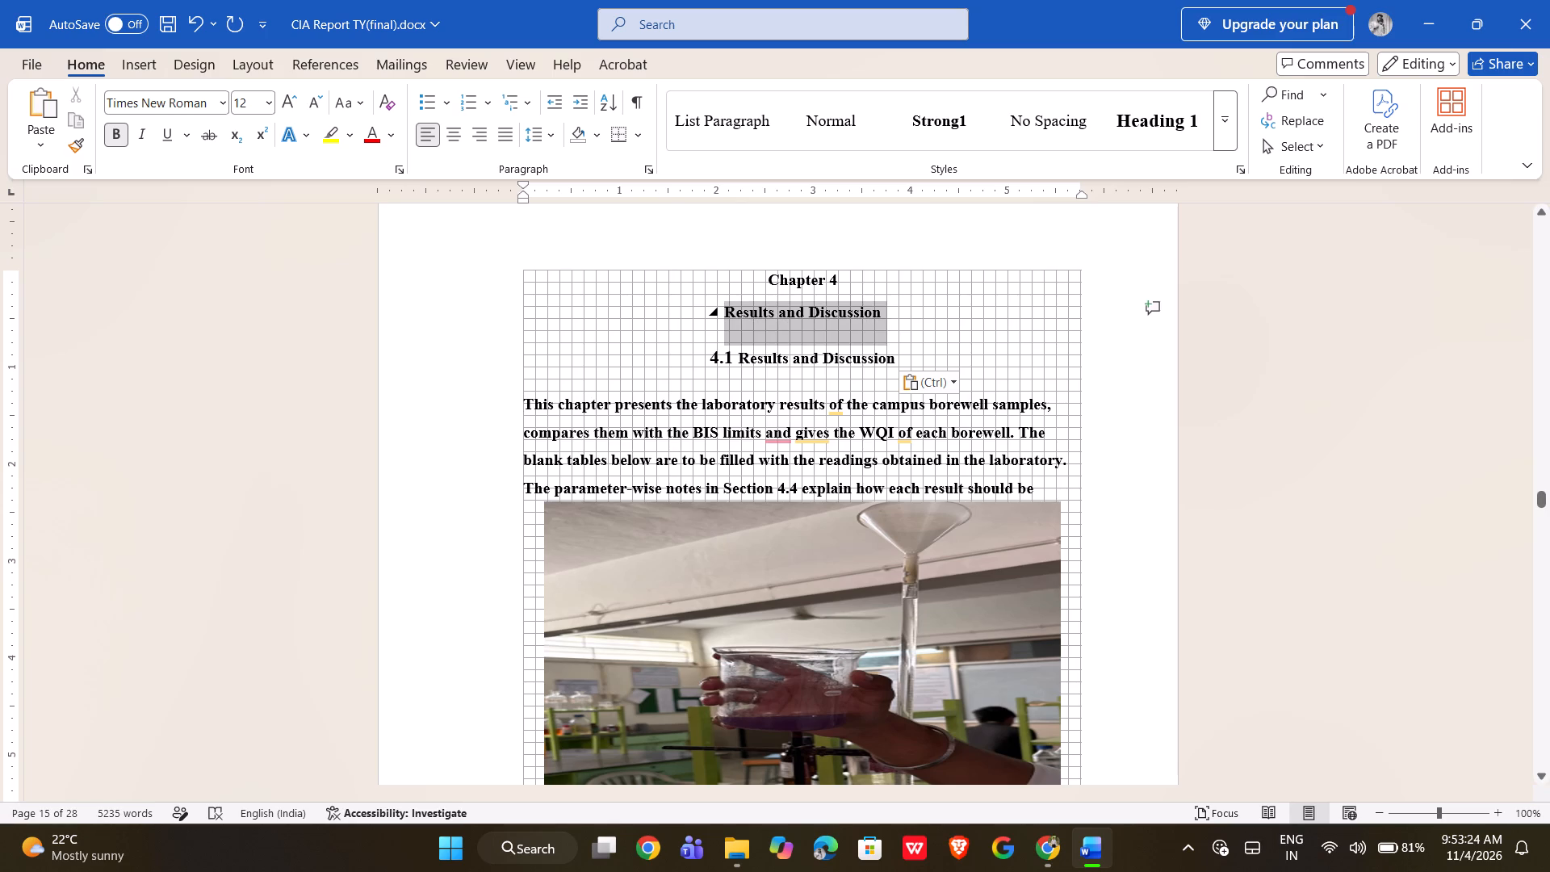
drag(869, 315, 872, 315)
key(Delete)
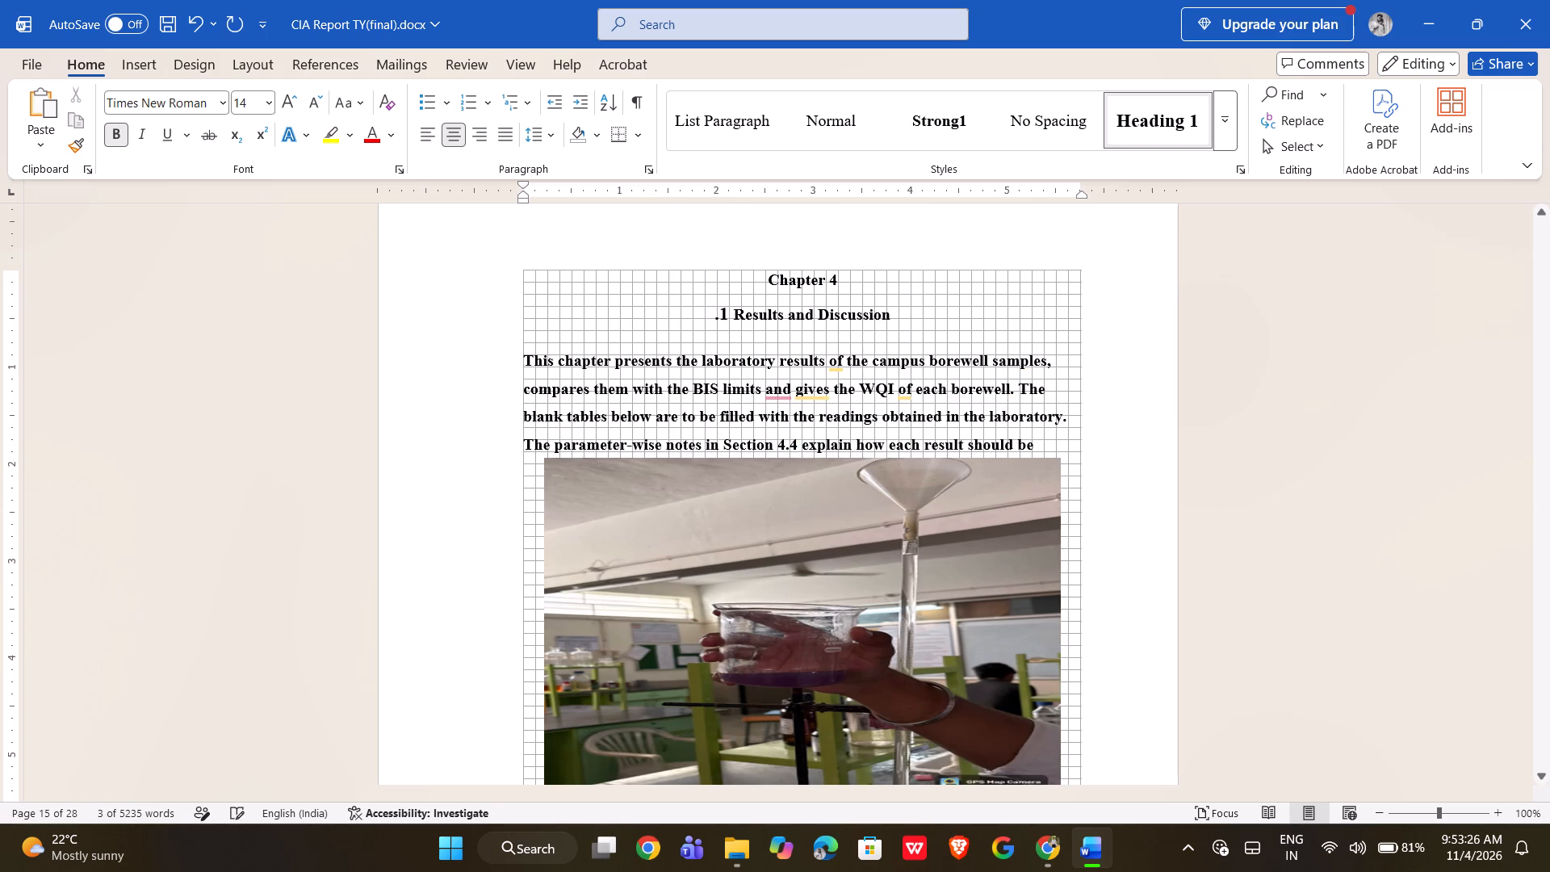
key(Right)
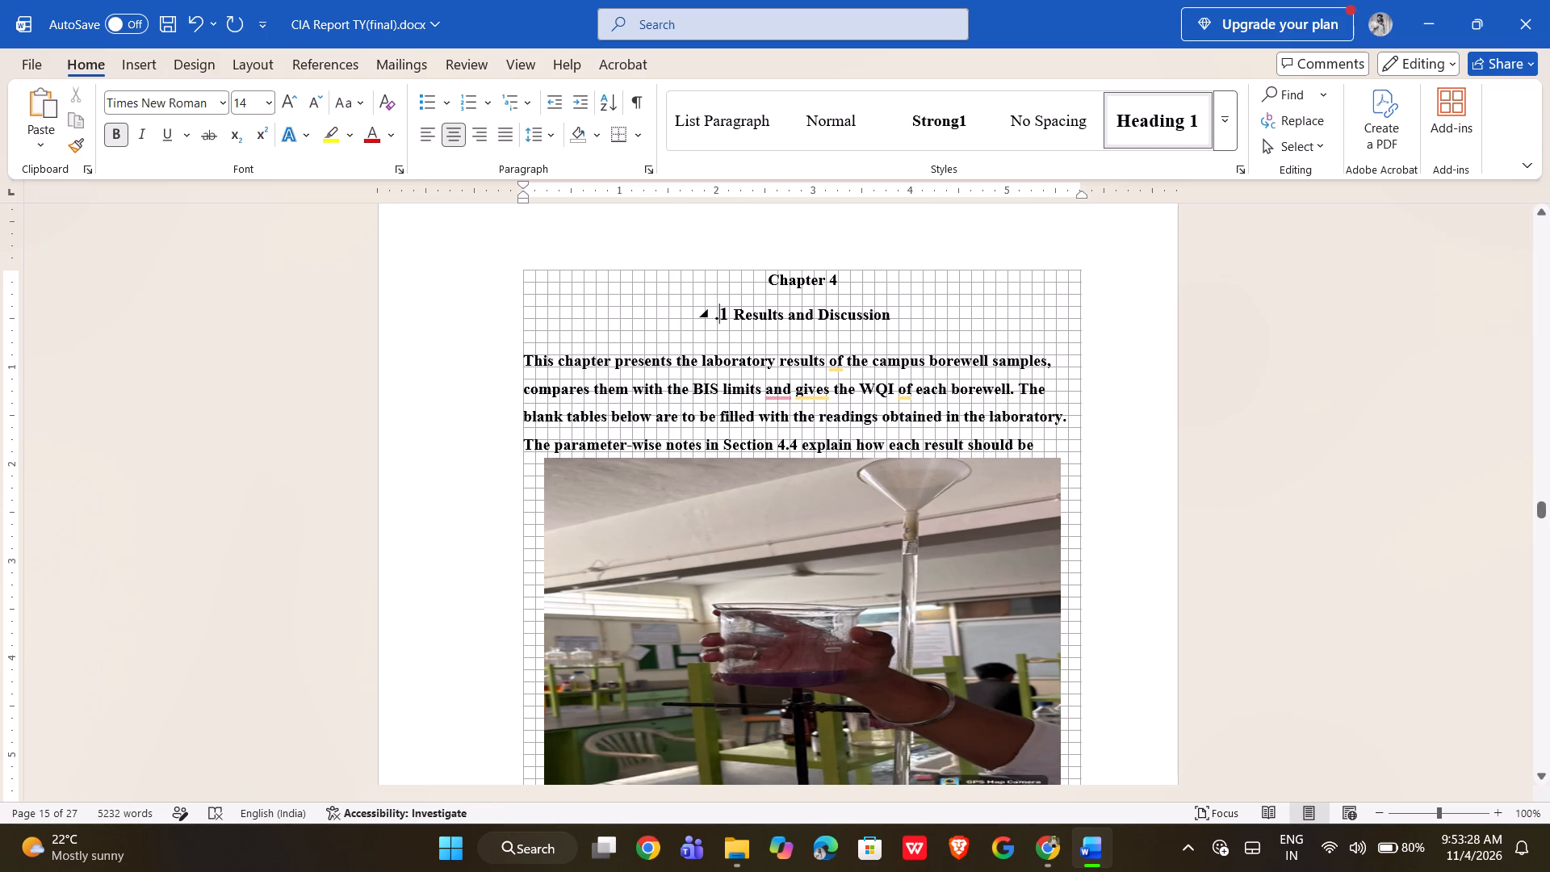
key(BackSpace)
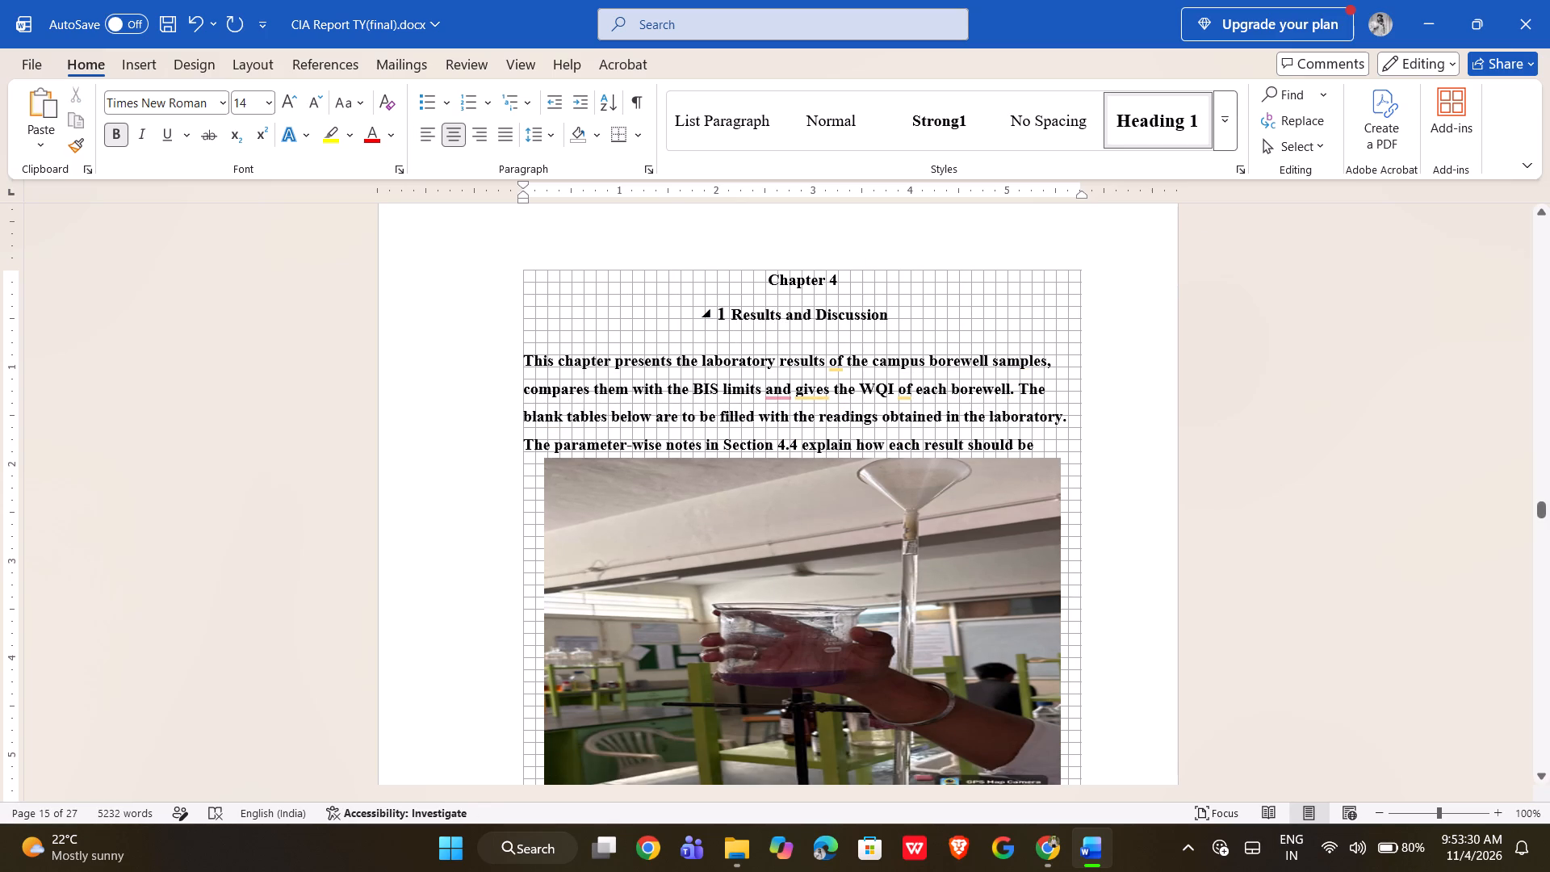
text(4.)
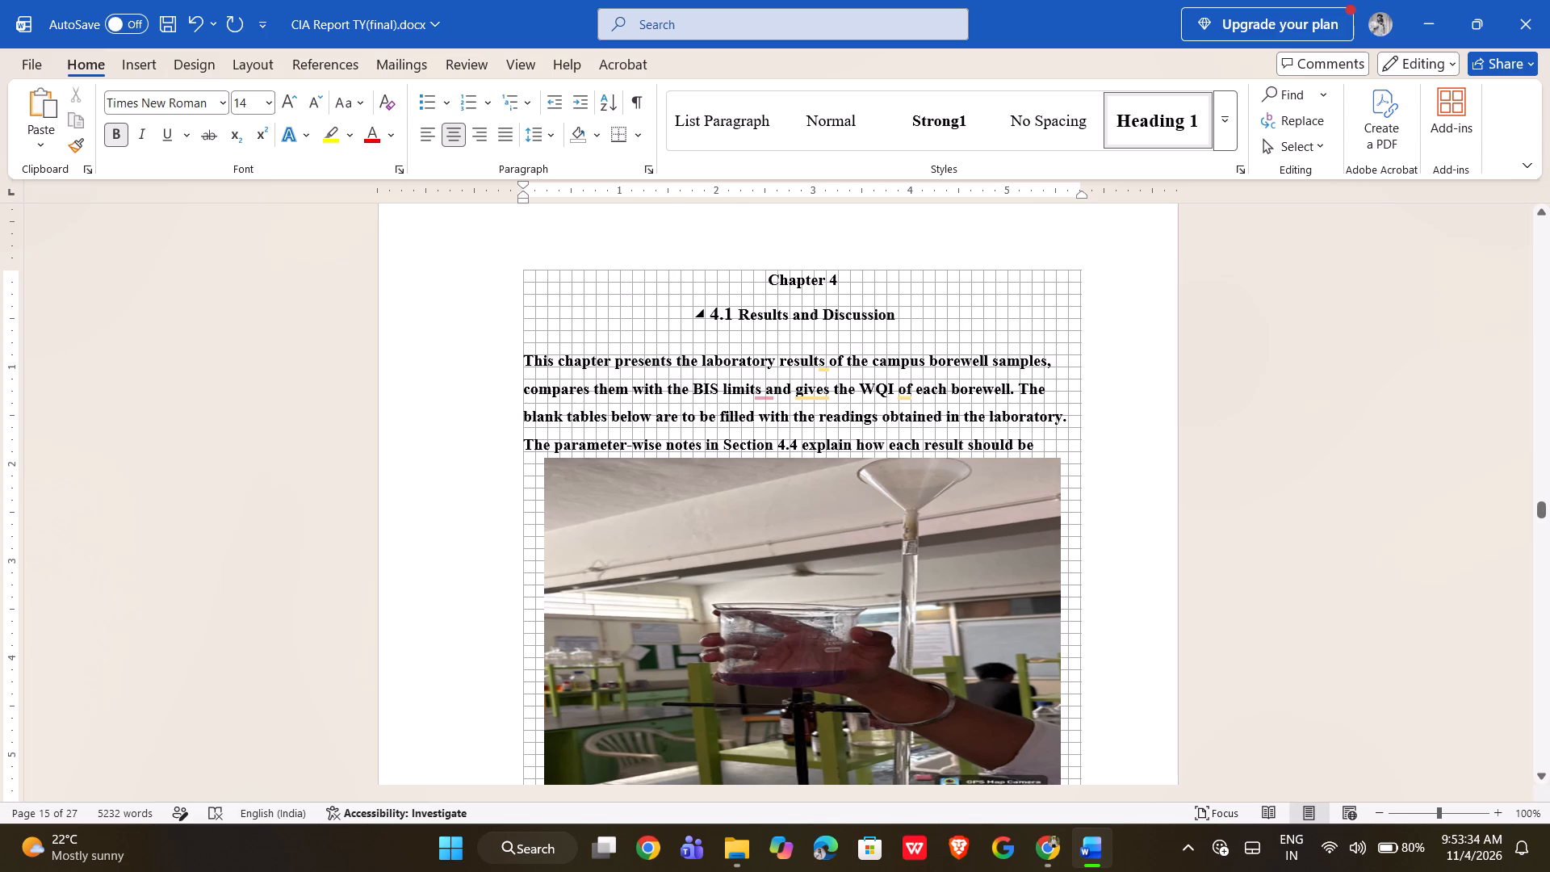
Remove the number 4.1 from the "Results and Discussion" heading under Chapter 4.
key(Right)
key(Right)
key(BackSpace)
key(BackSpace)
key(BackSpace)
key(BackSpace)
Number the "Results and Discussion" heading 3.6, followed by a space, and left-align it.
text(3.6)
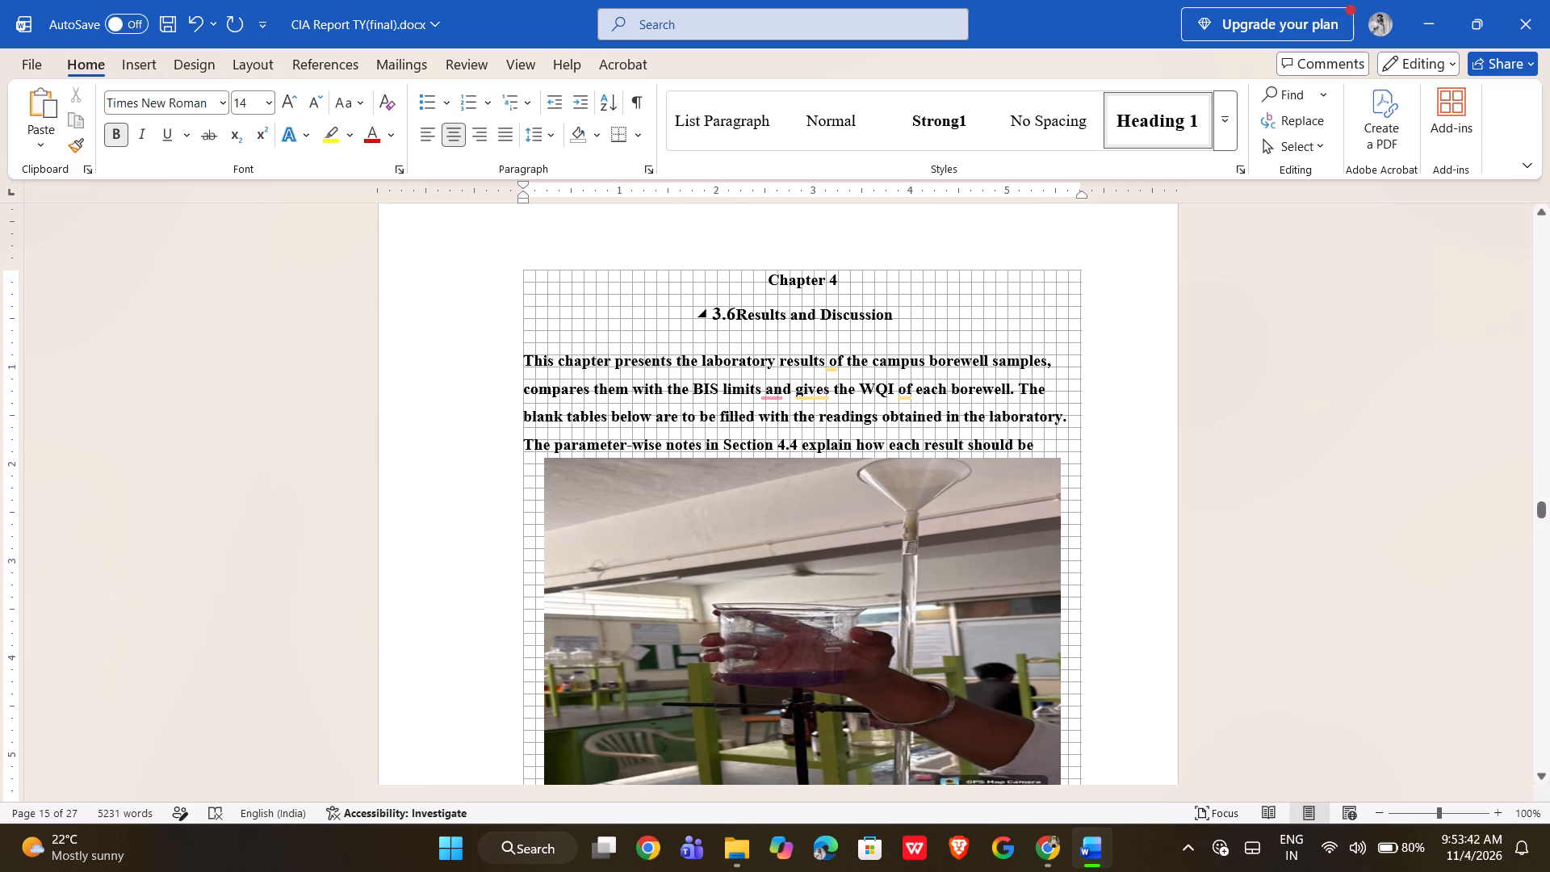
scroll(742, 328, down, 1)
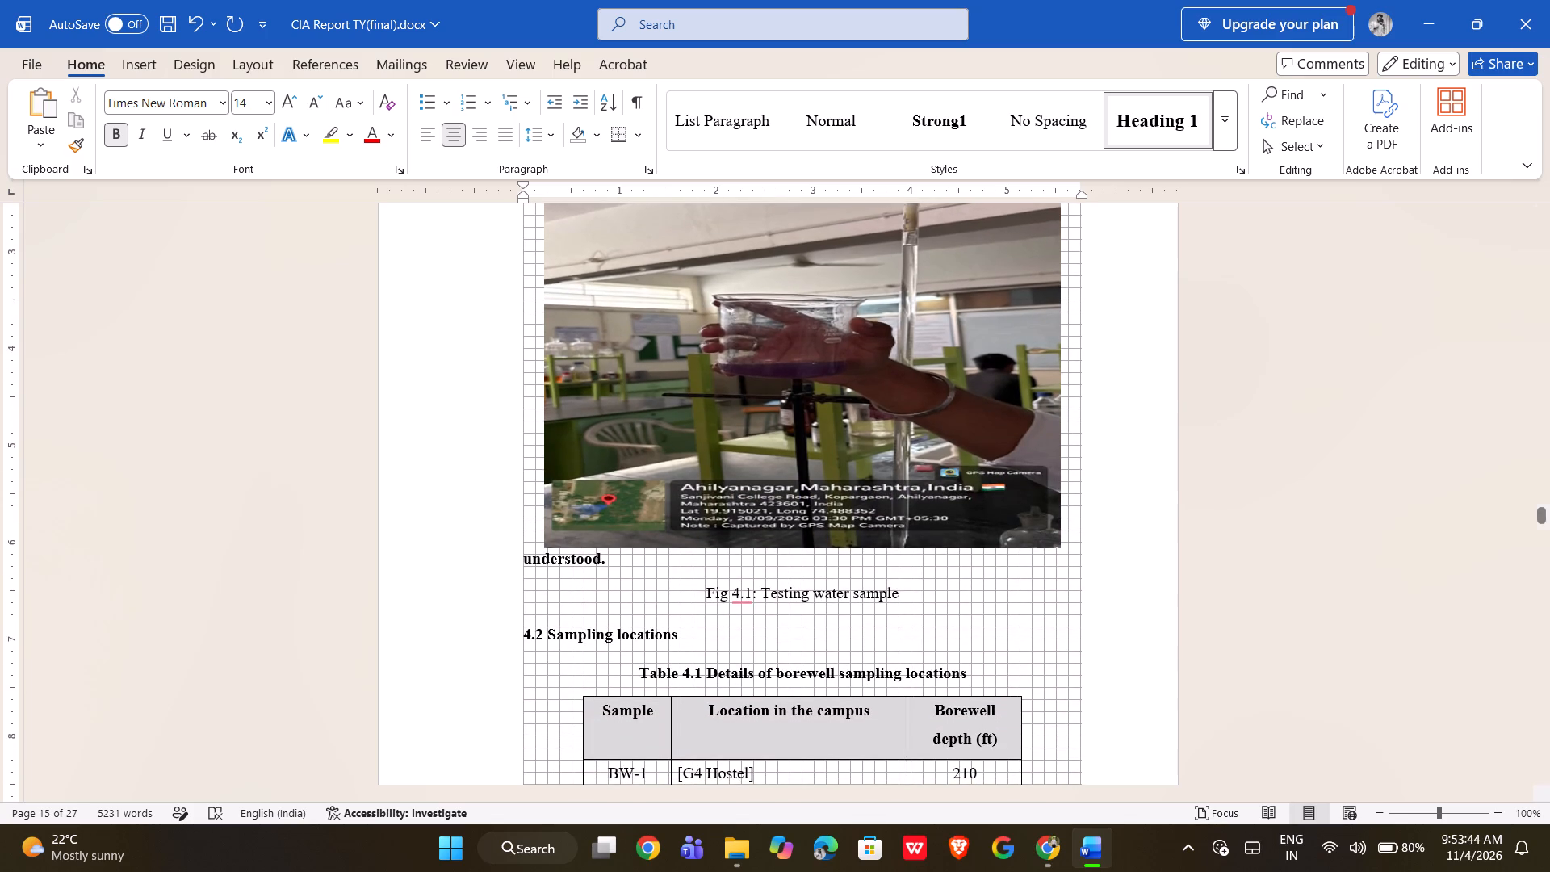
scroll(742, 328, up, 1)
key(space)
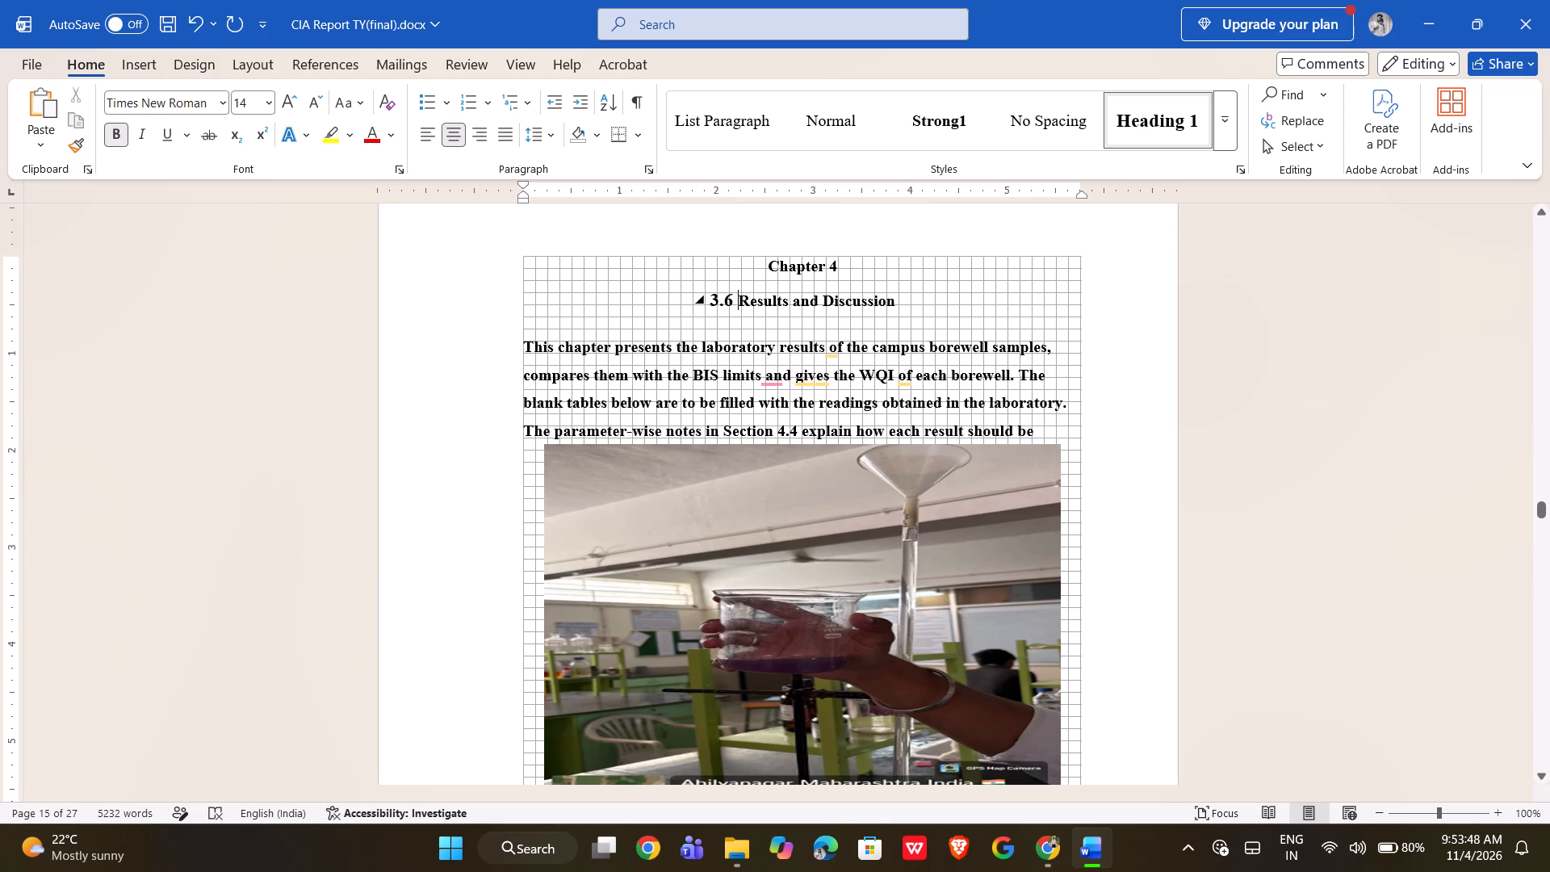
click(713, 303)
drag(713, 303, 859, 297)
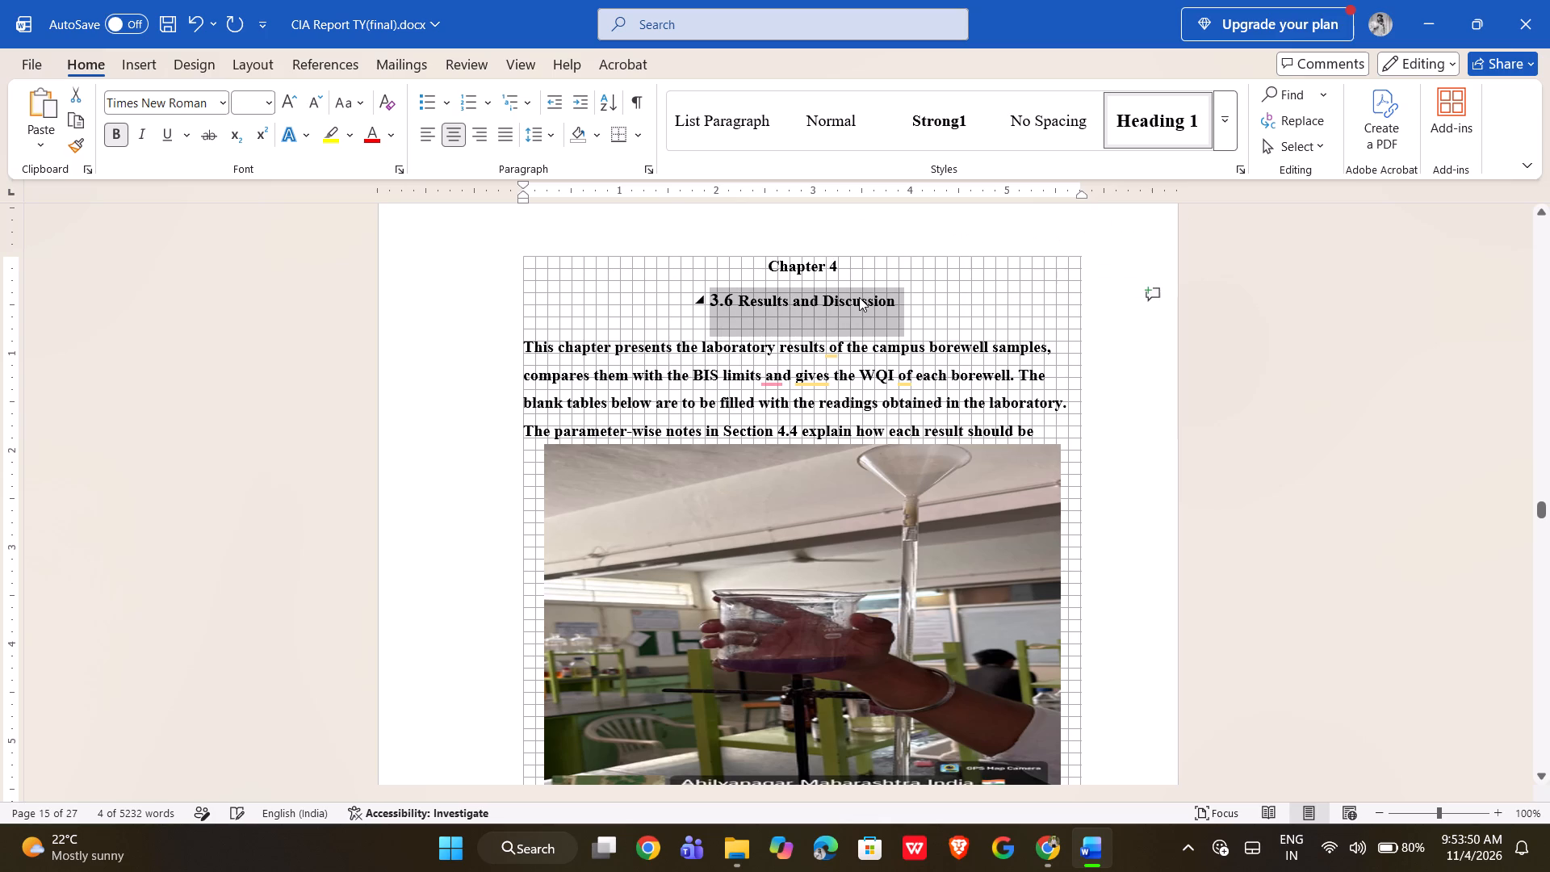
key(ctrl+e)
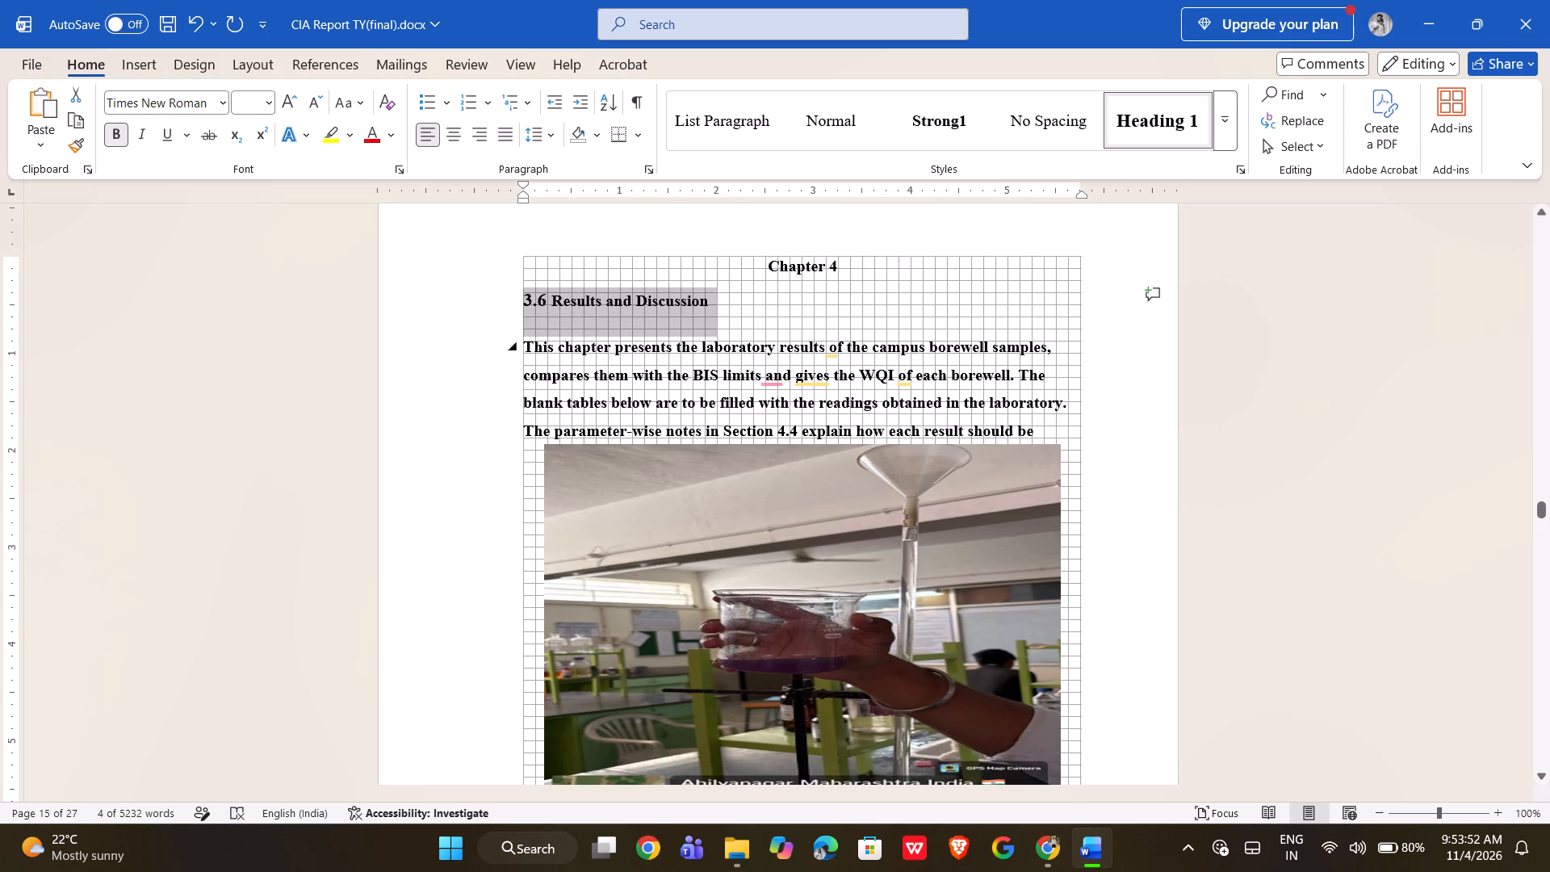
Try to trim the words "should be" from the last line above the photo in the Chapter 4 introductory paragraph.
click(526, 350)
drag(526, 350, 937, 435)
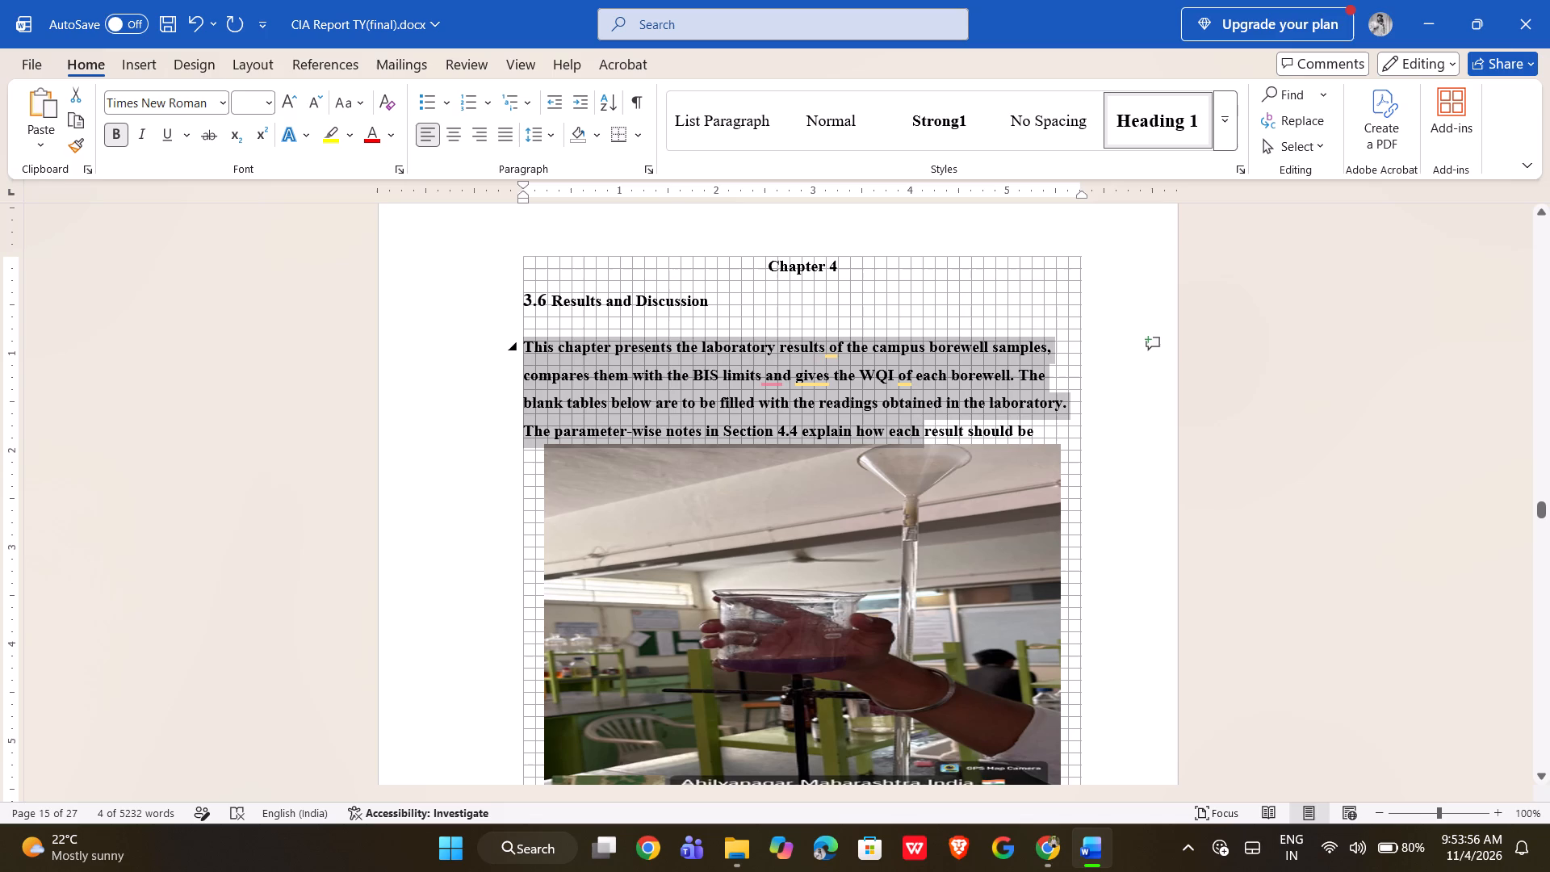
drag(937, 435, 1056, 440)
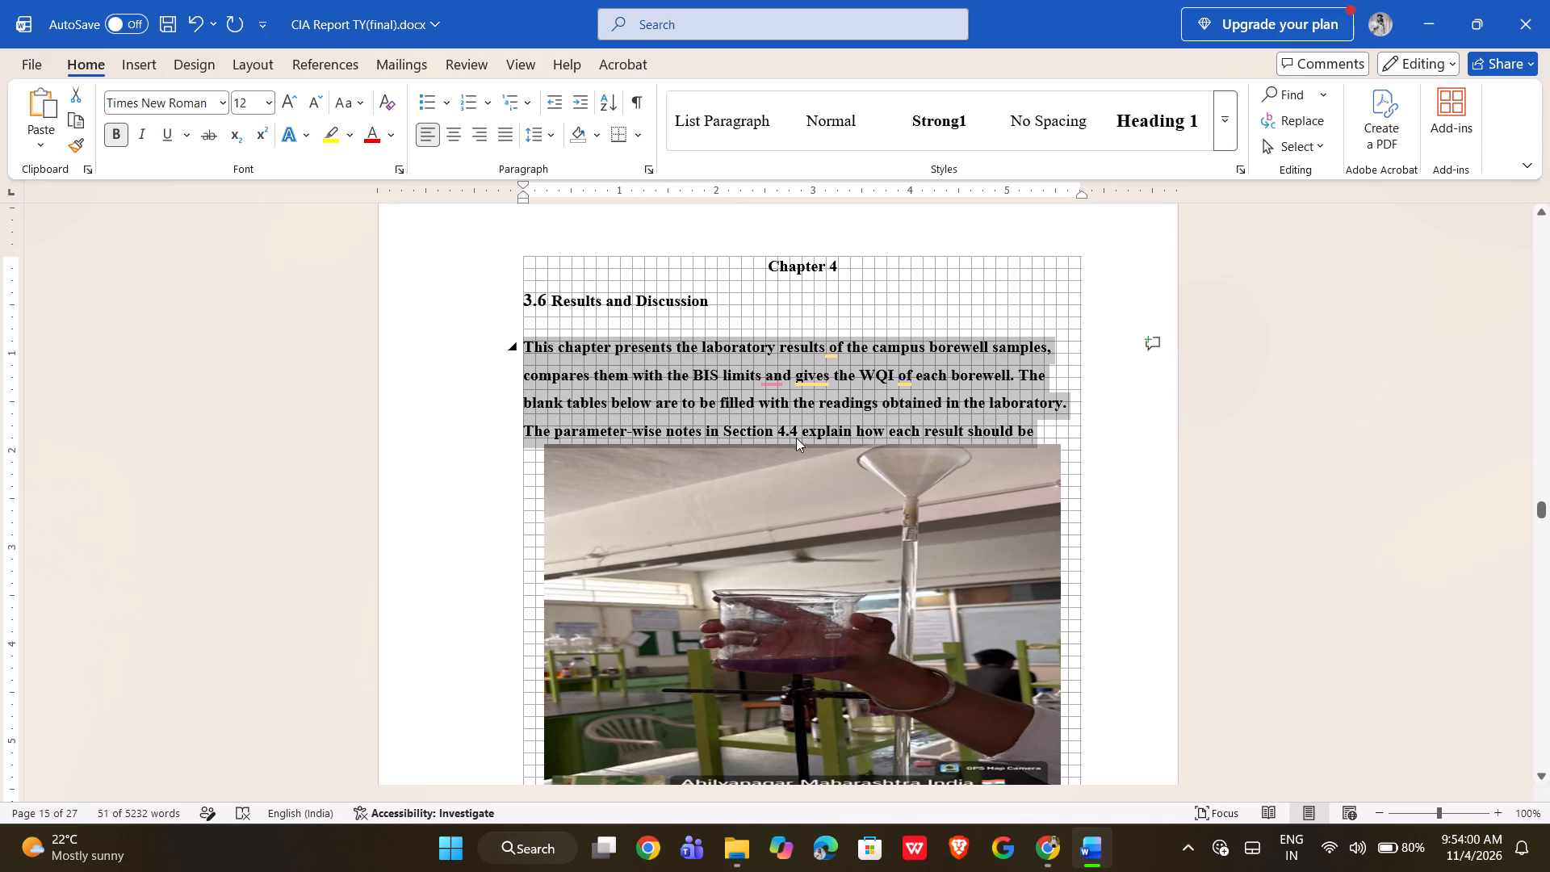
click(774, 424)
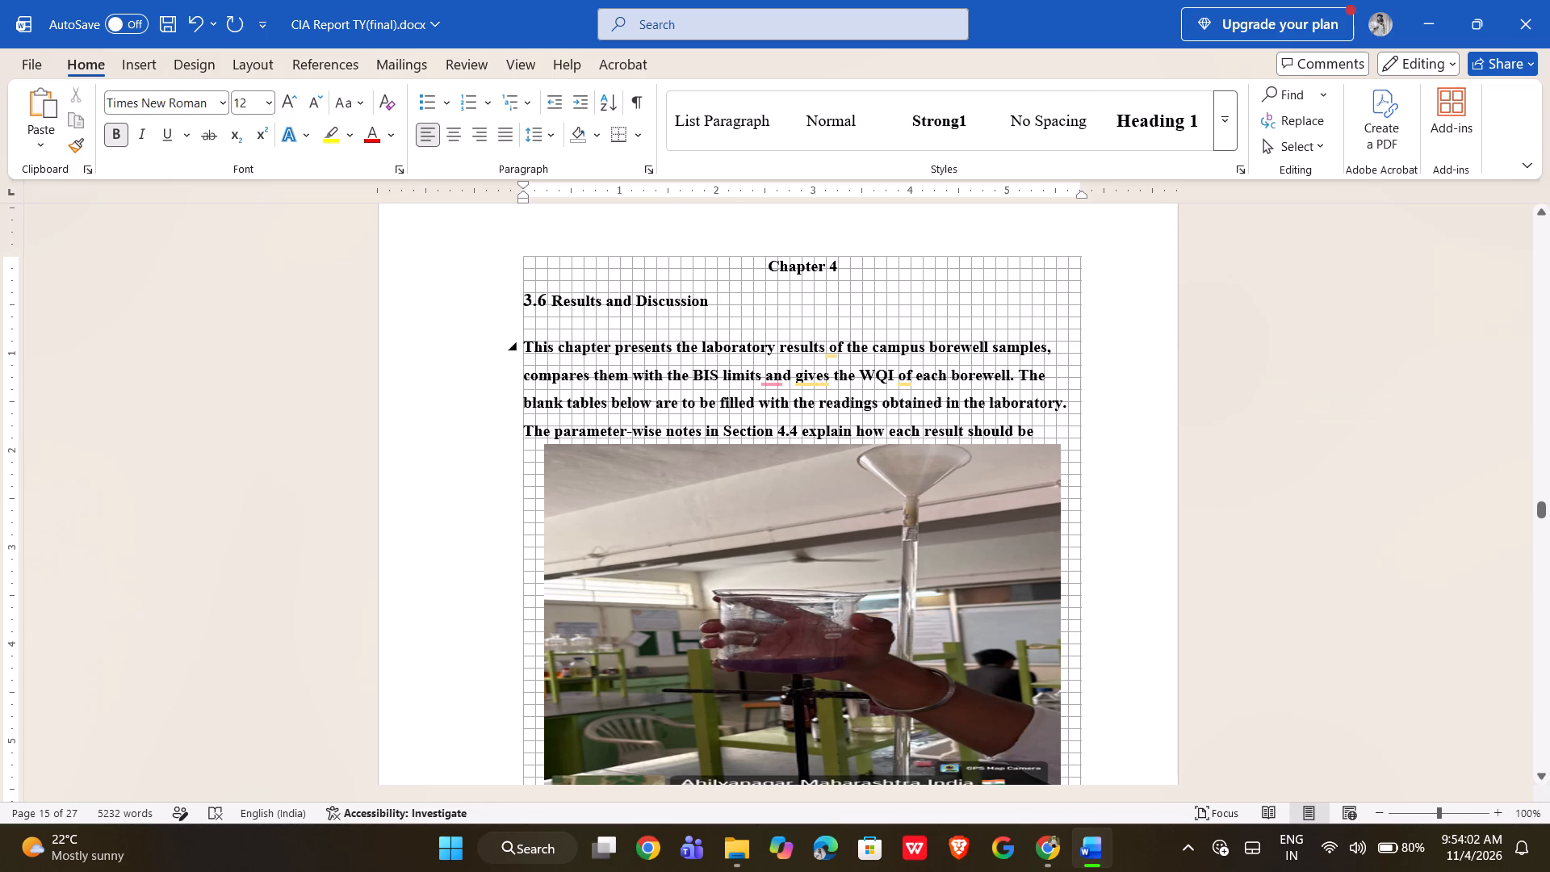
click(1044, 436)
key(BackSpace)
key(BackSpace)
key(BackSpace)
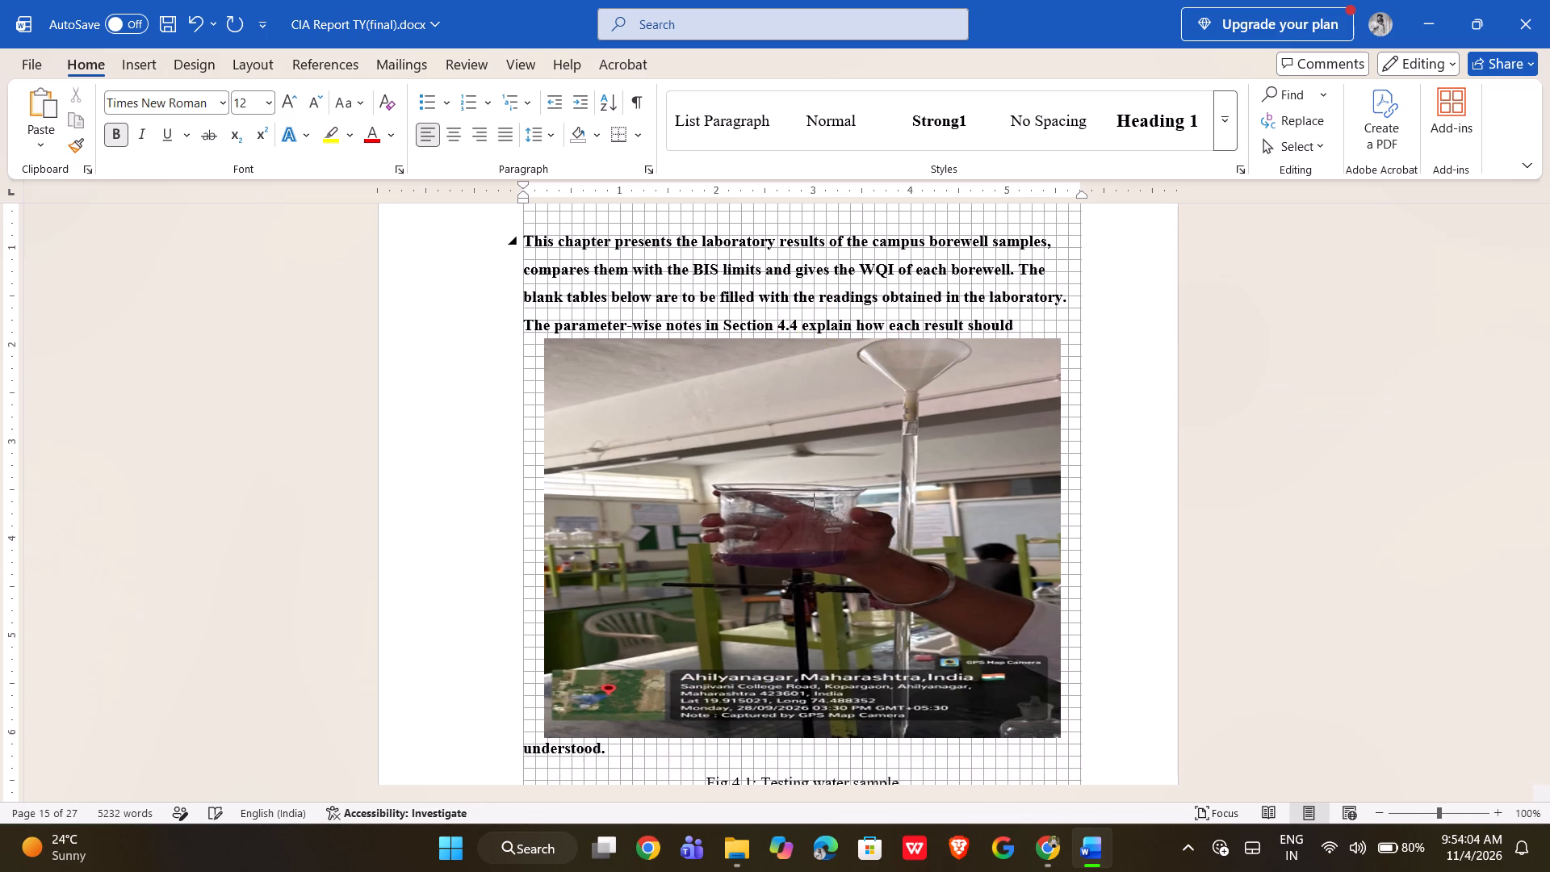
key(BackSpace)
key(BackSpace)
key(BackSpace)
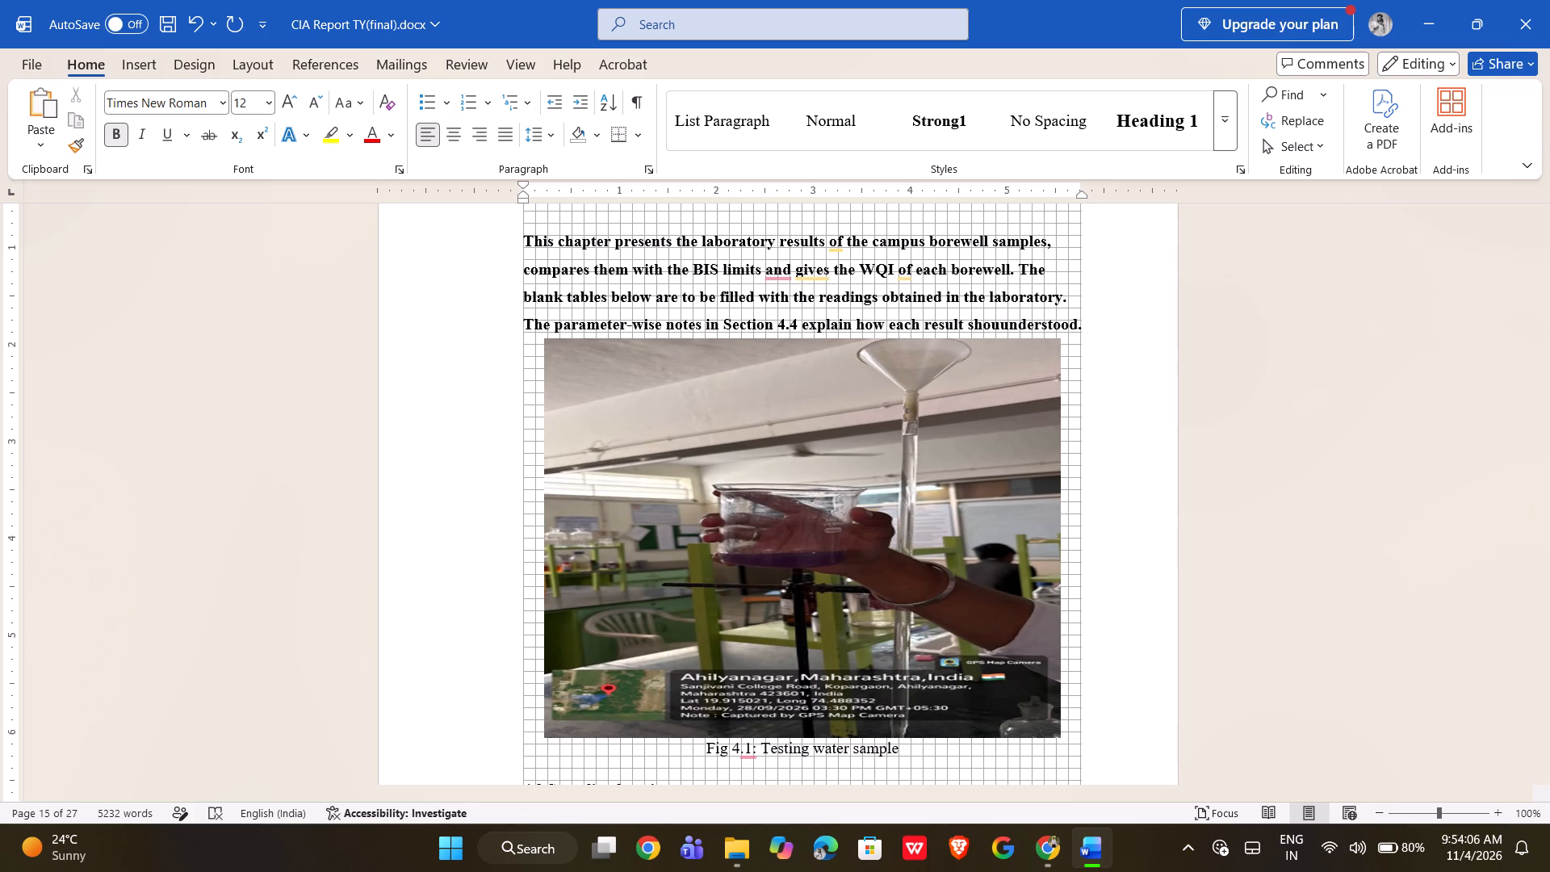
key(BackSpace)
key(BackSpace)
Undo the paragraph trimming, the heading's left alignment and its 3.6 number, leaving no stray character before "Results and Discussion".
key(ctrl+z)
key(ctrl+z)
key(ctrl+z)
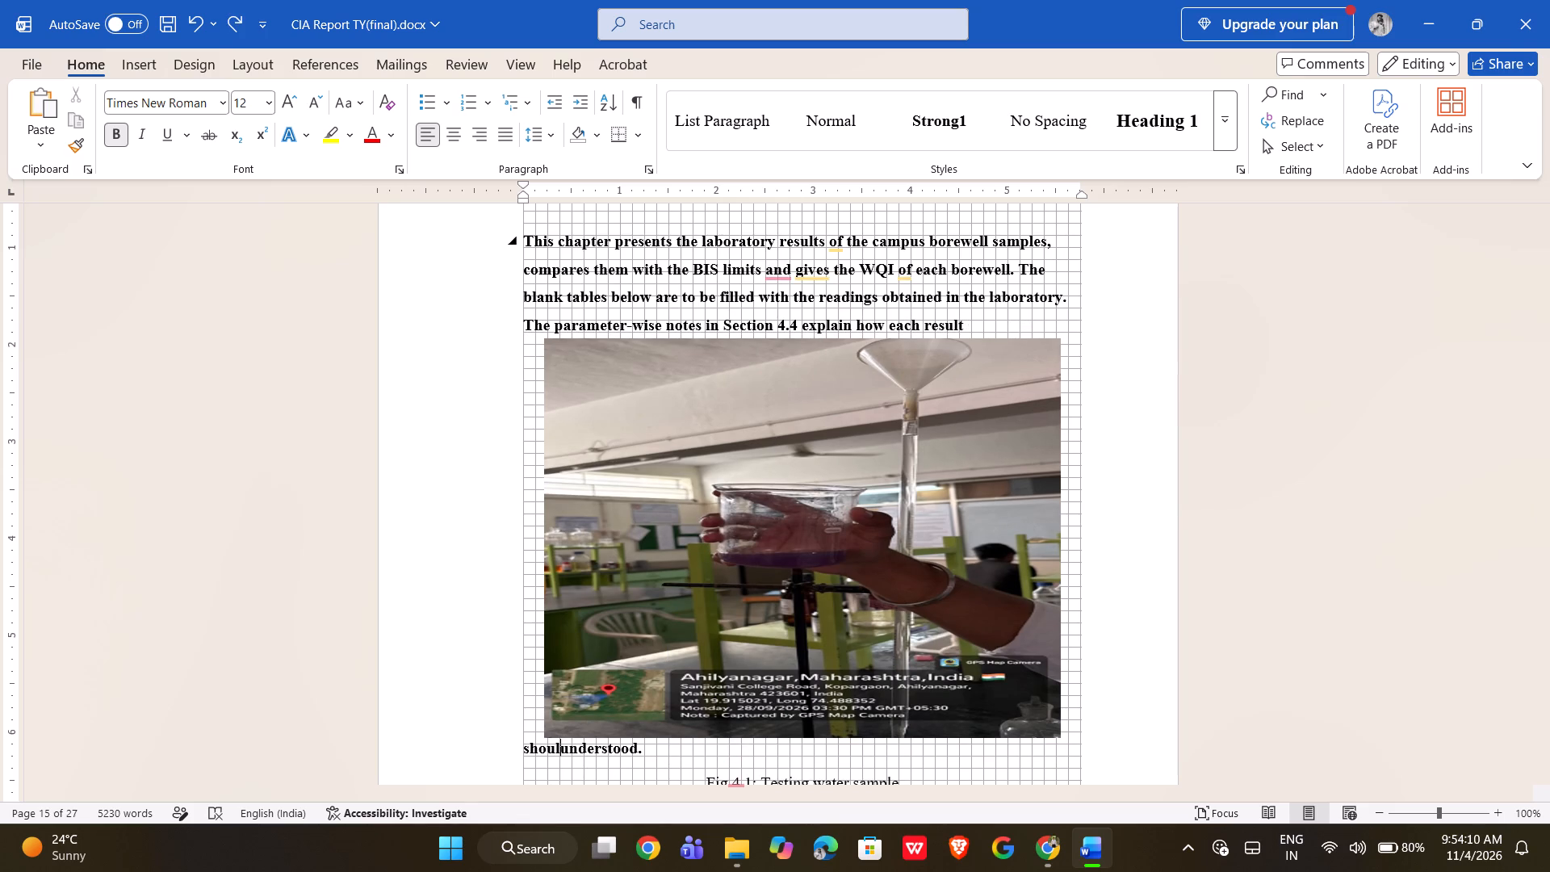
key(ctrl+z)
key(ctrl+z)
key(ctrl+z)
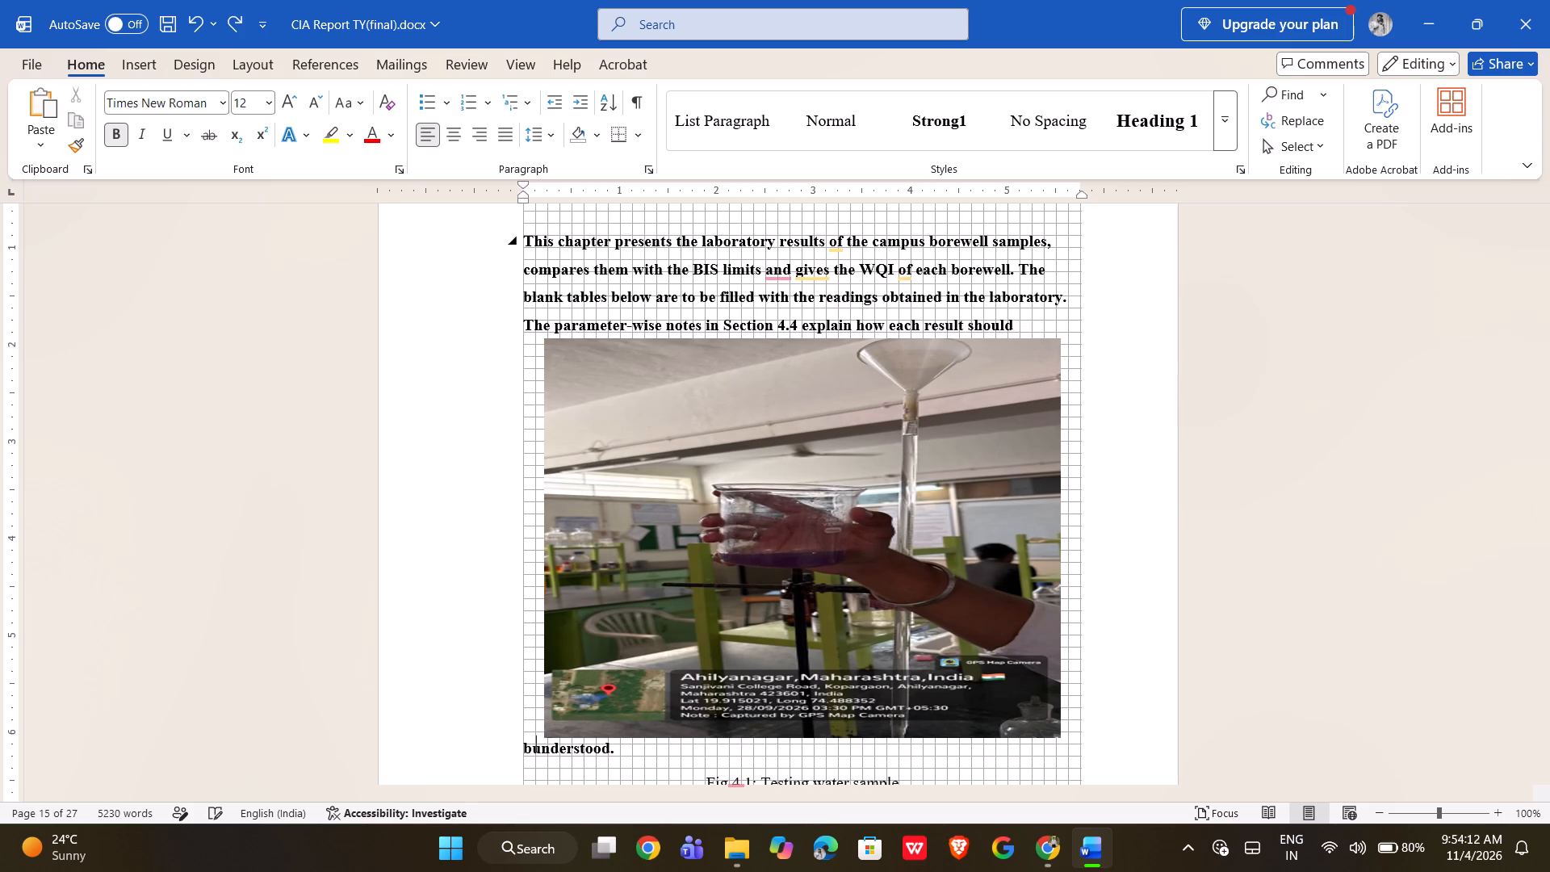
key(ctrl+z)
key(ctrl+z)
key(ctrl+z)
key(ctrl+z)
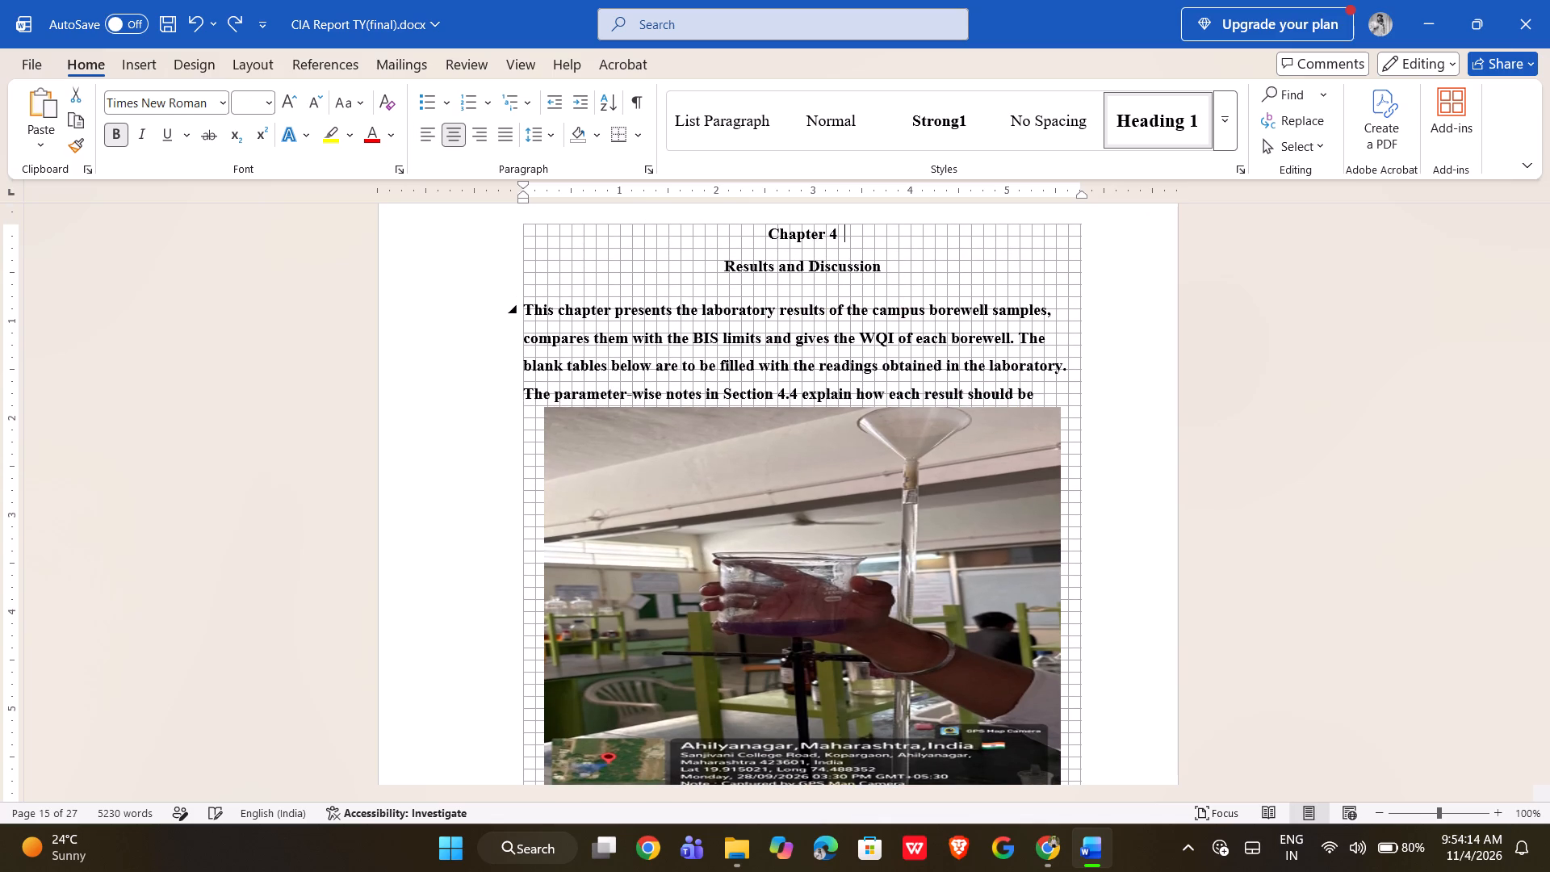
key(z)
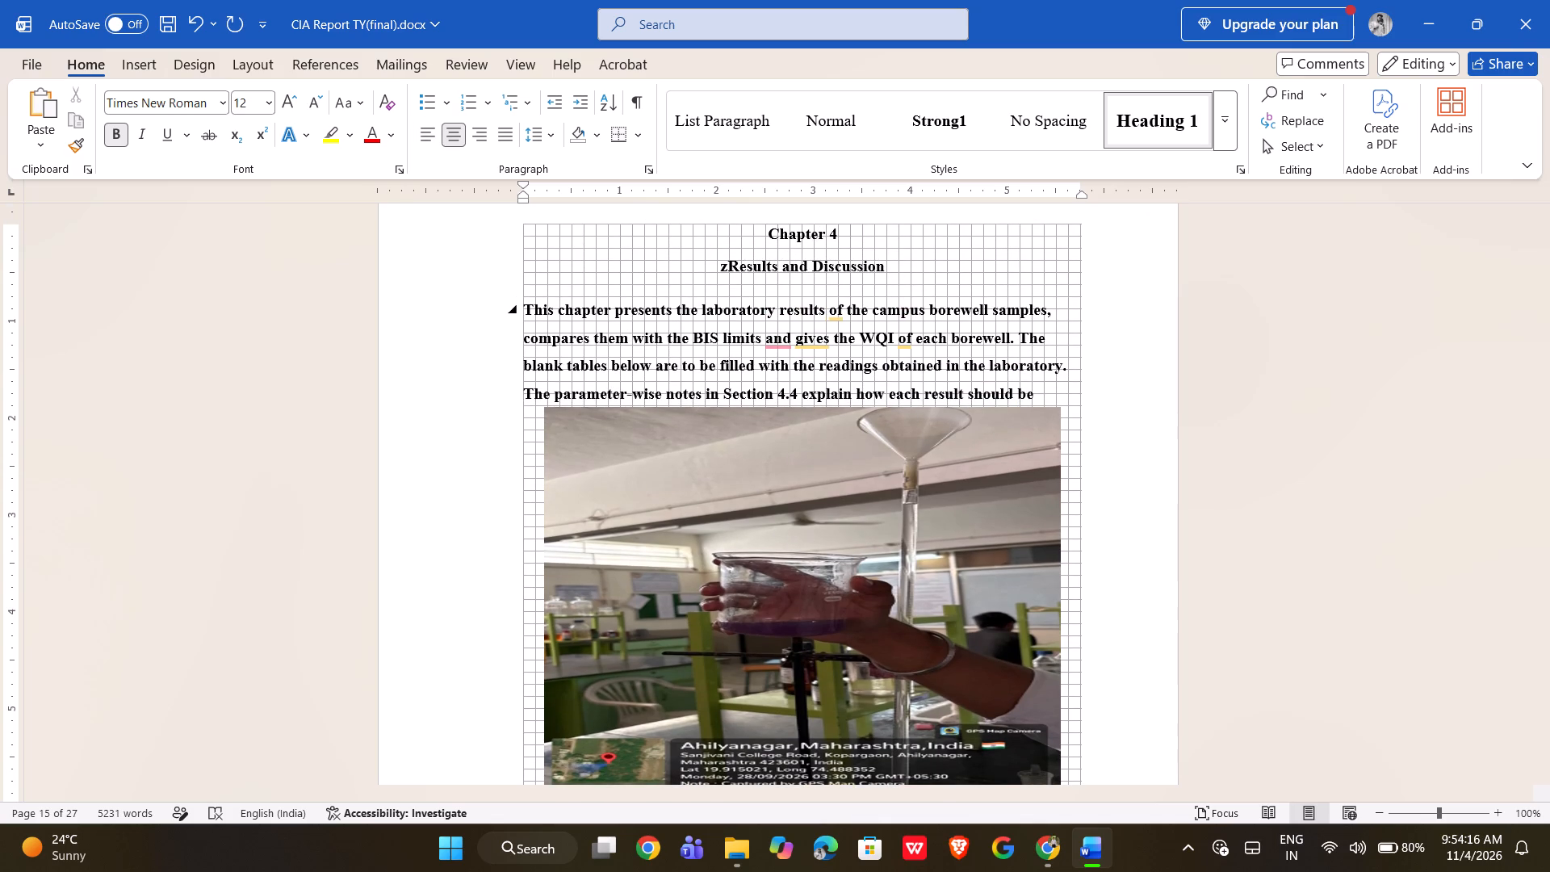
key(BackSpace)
Review Chapter 4 from its heading through the sampling locations and test results to section 4.4, and return to the introductory paragraph.
scroll(1044, 436, down, 2)
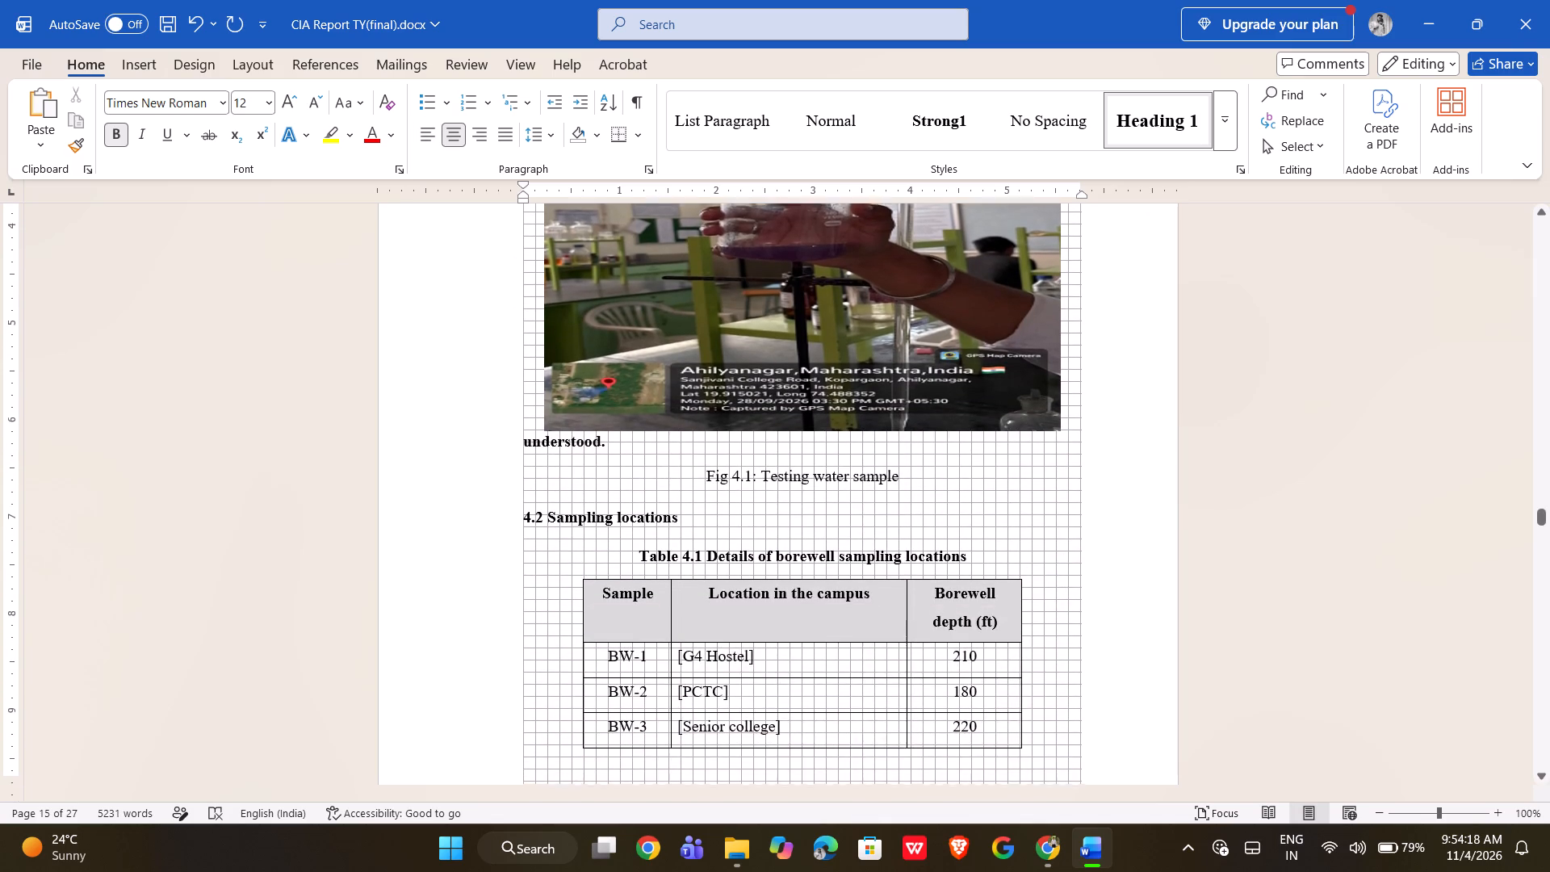
scroll(660, 451, up, 1)
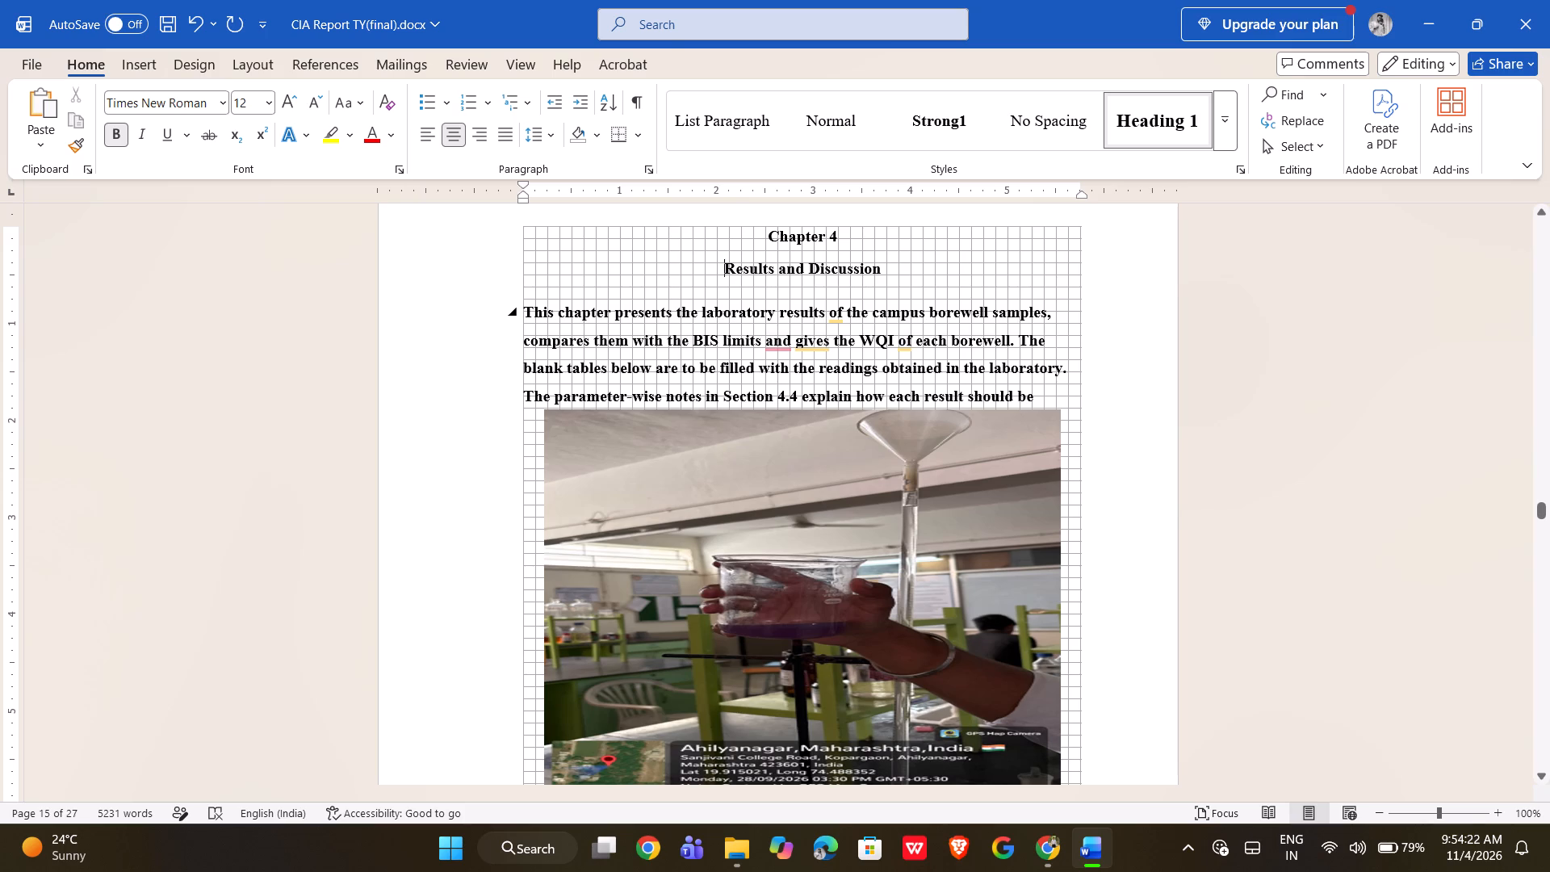
scroll(772, 398, down, 1)
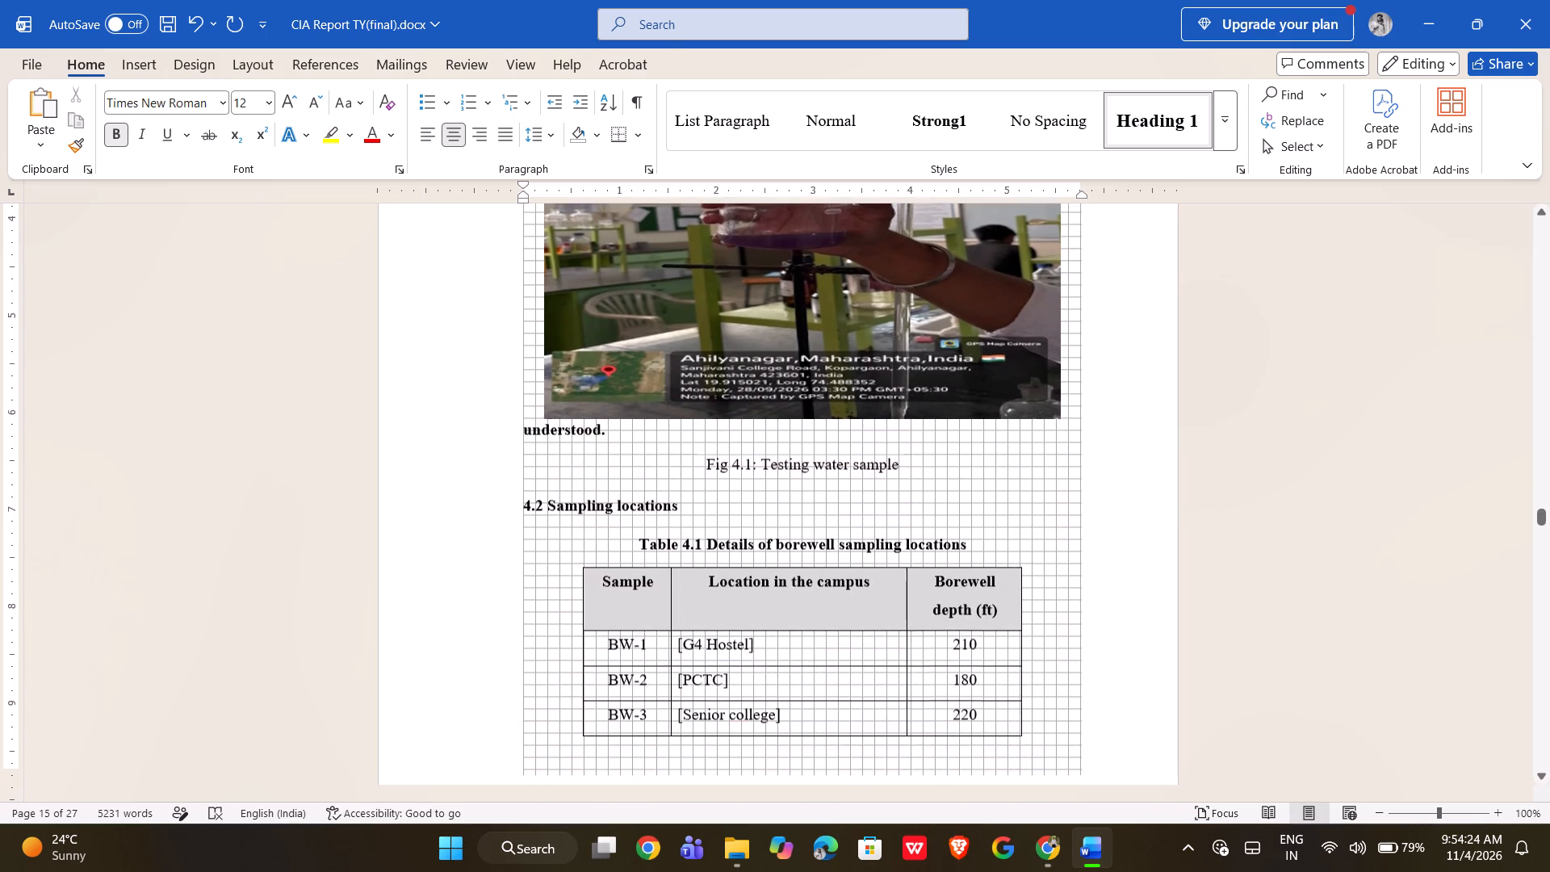
scroll(772, 398, down, 3)
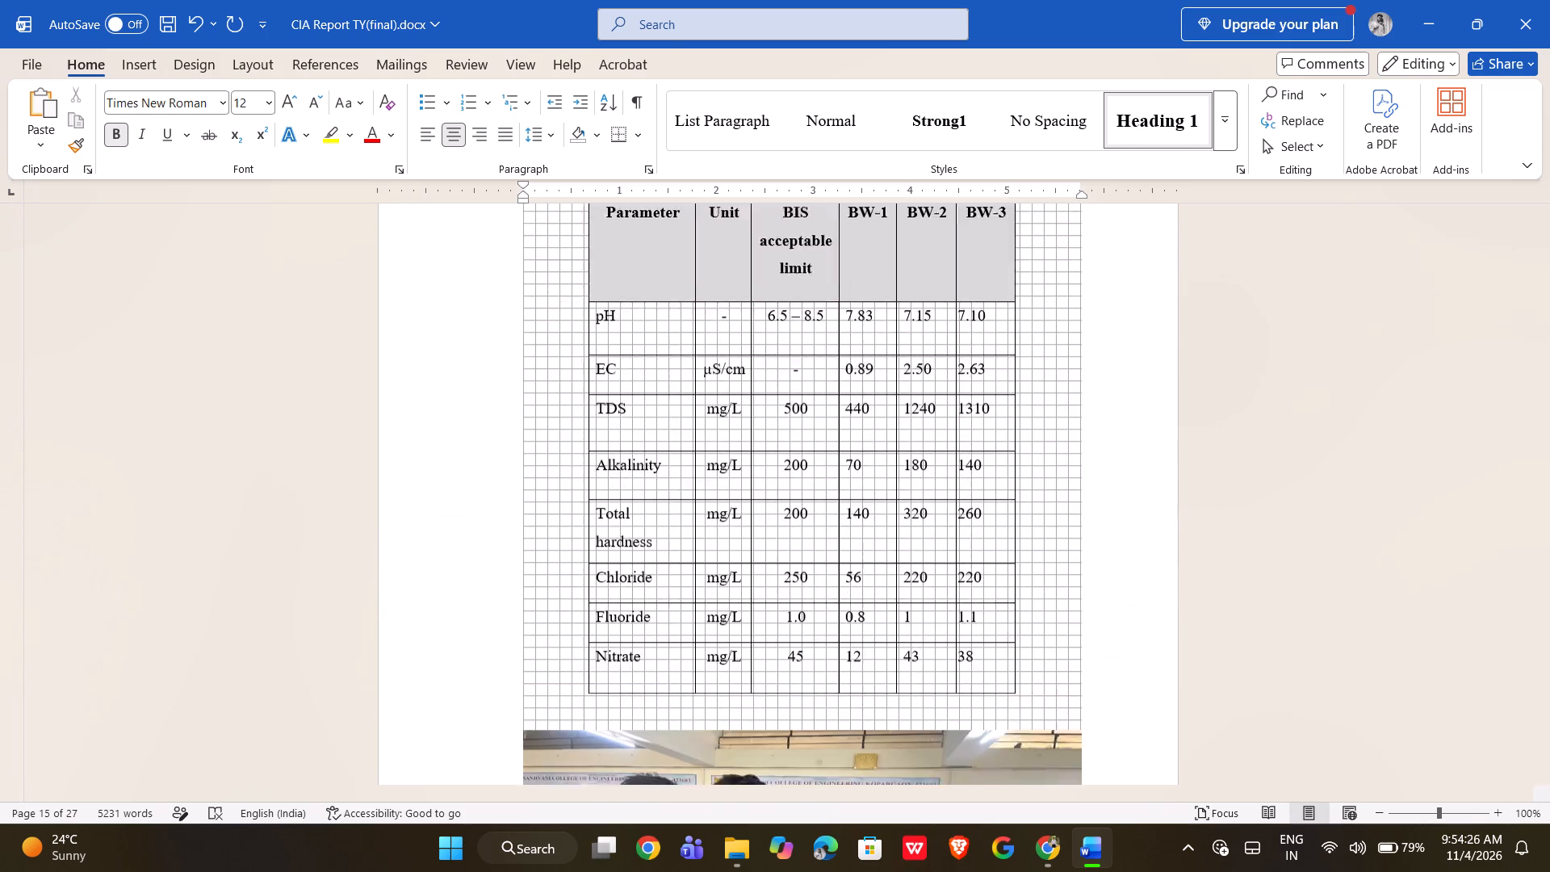
scroll(772, 398, down, 2)
scroll(772, 398, up, 2)
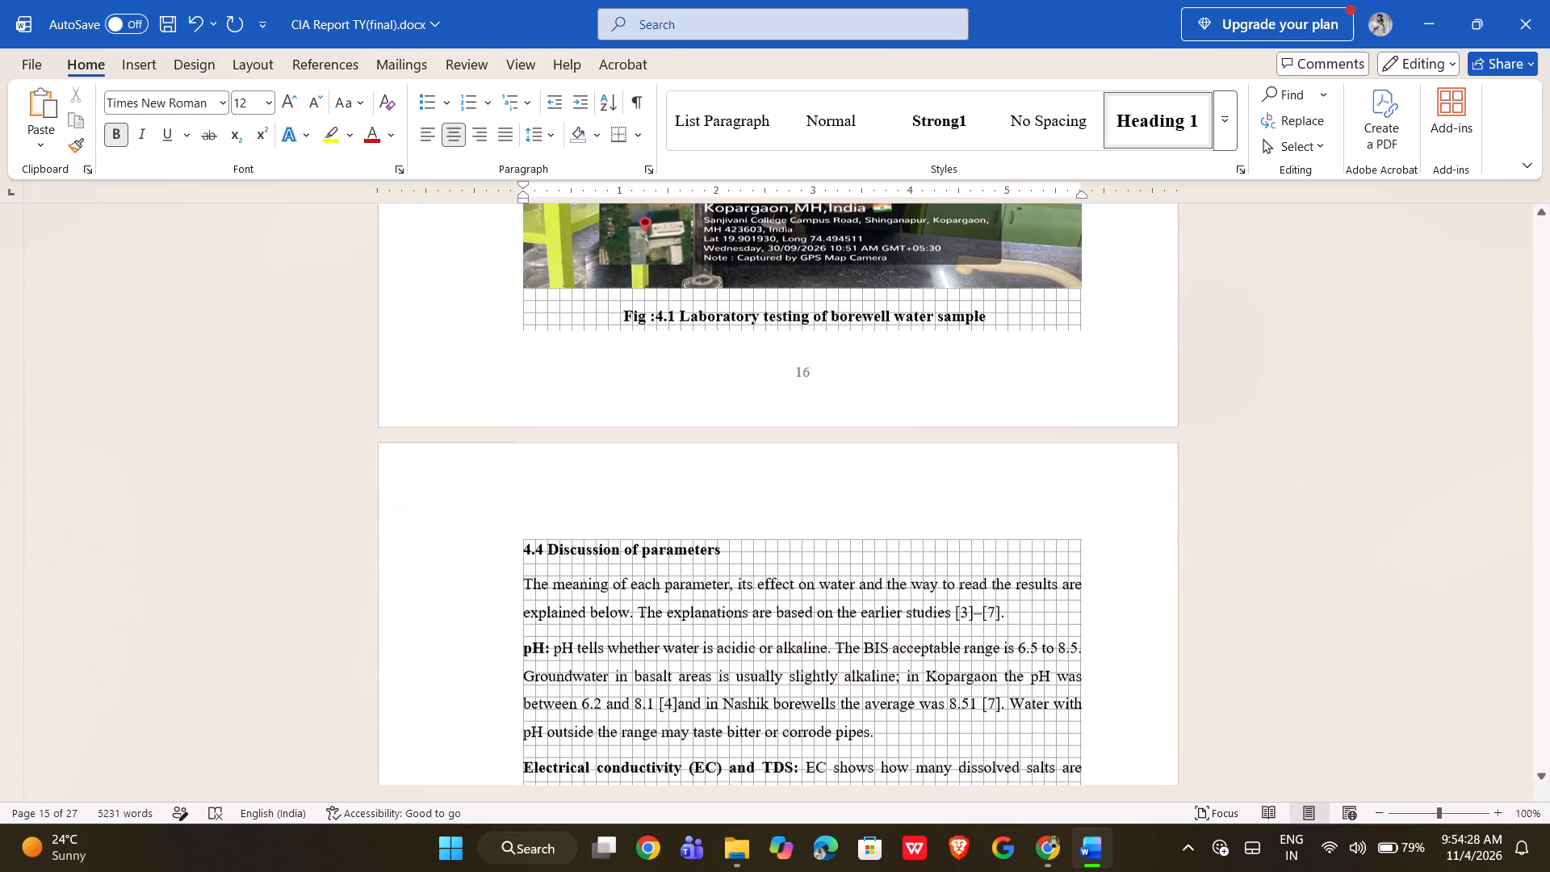
scroll(772, 398, up, 2)
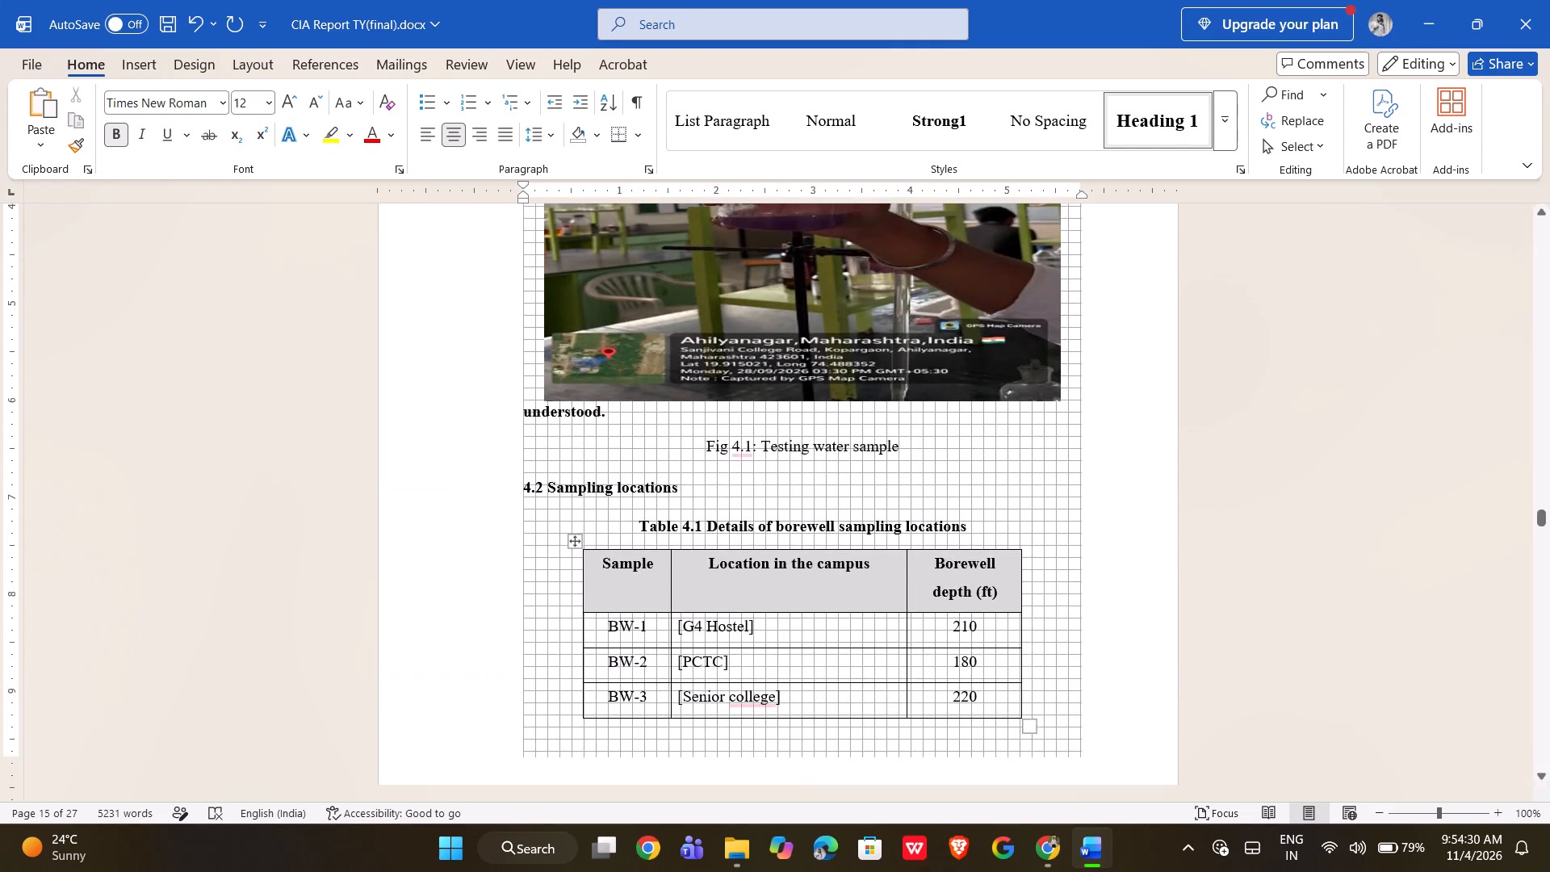
scroll(772, 398, up, 2)
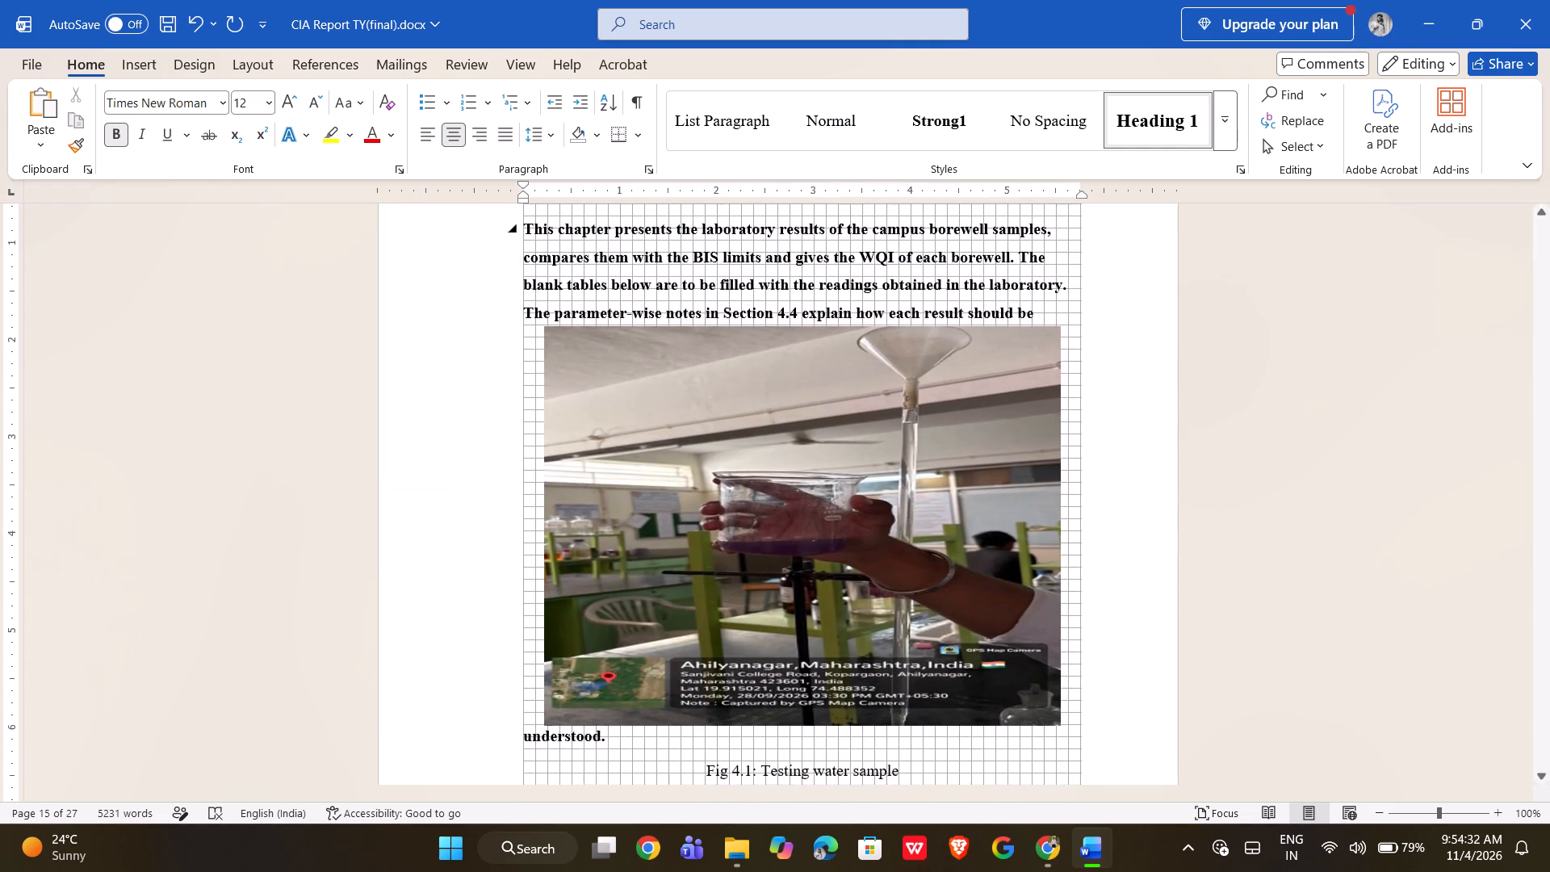
scroll(772, 398, up, 1)
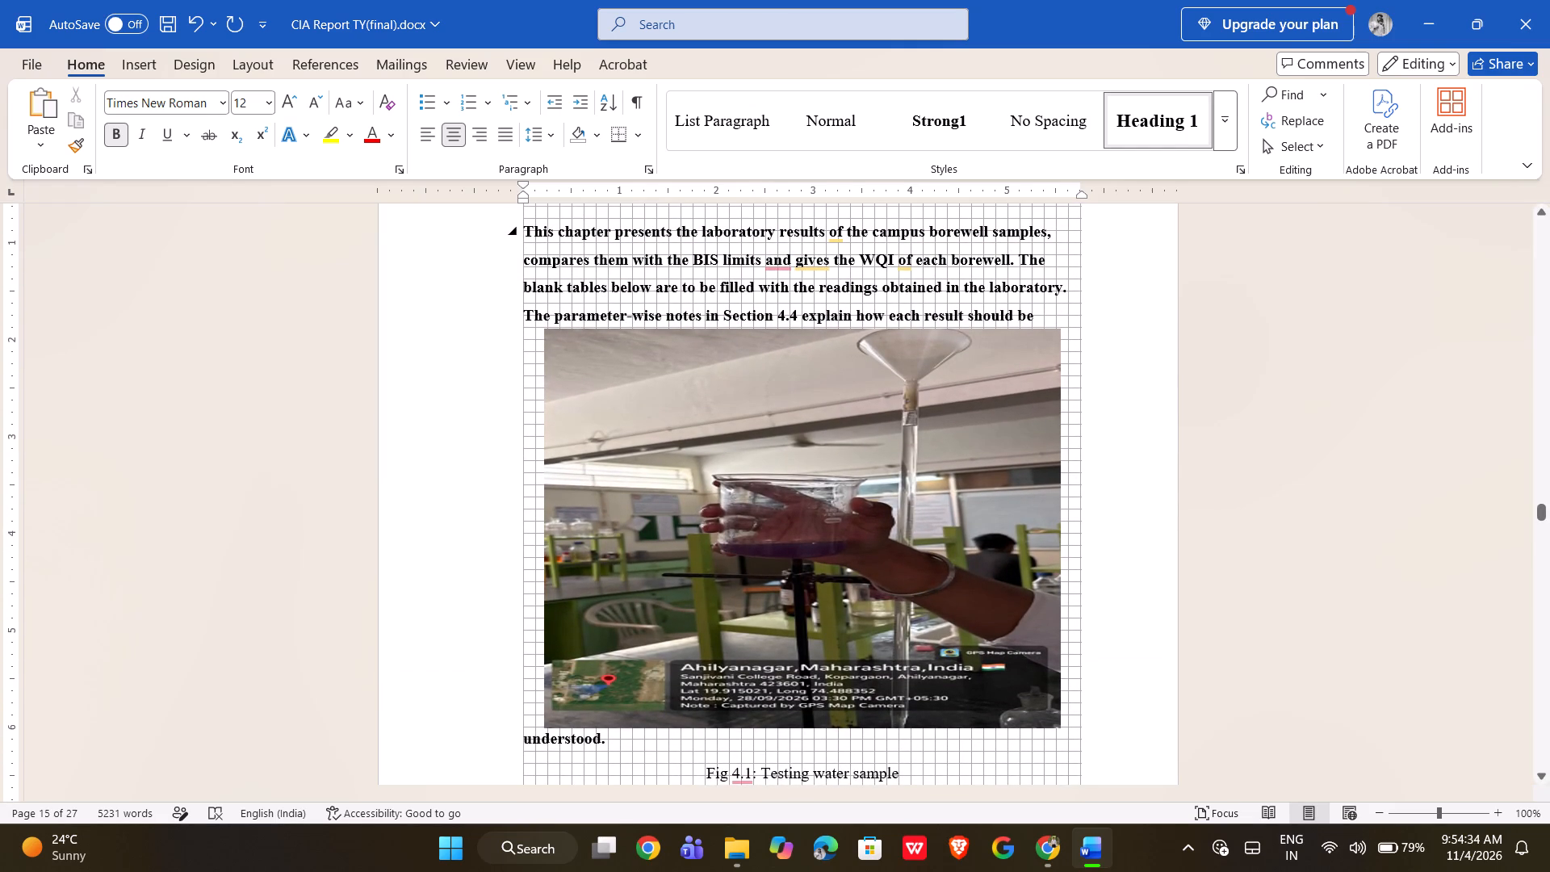
Delete "explain how each result should be understood." from the end of the Chapter 4 introductory paragraph.
click(623, 741)
key(BackSpace)
key(BackSpace)
key(BackSpace)
key(BackSpace)
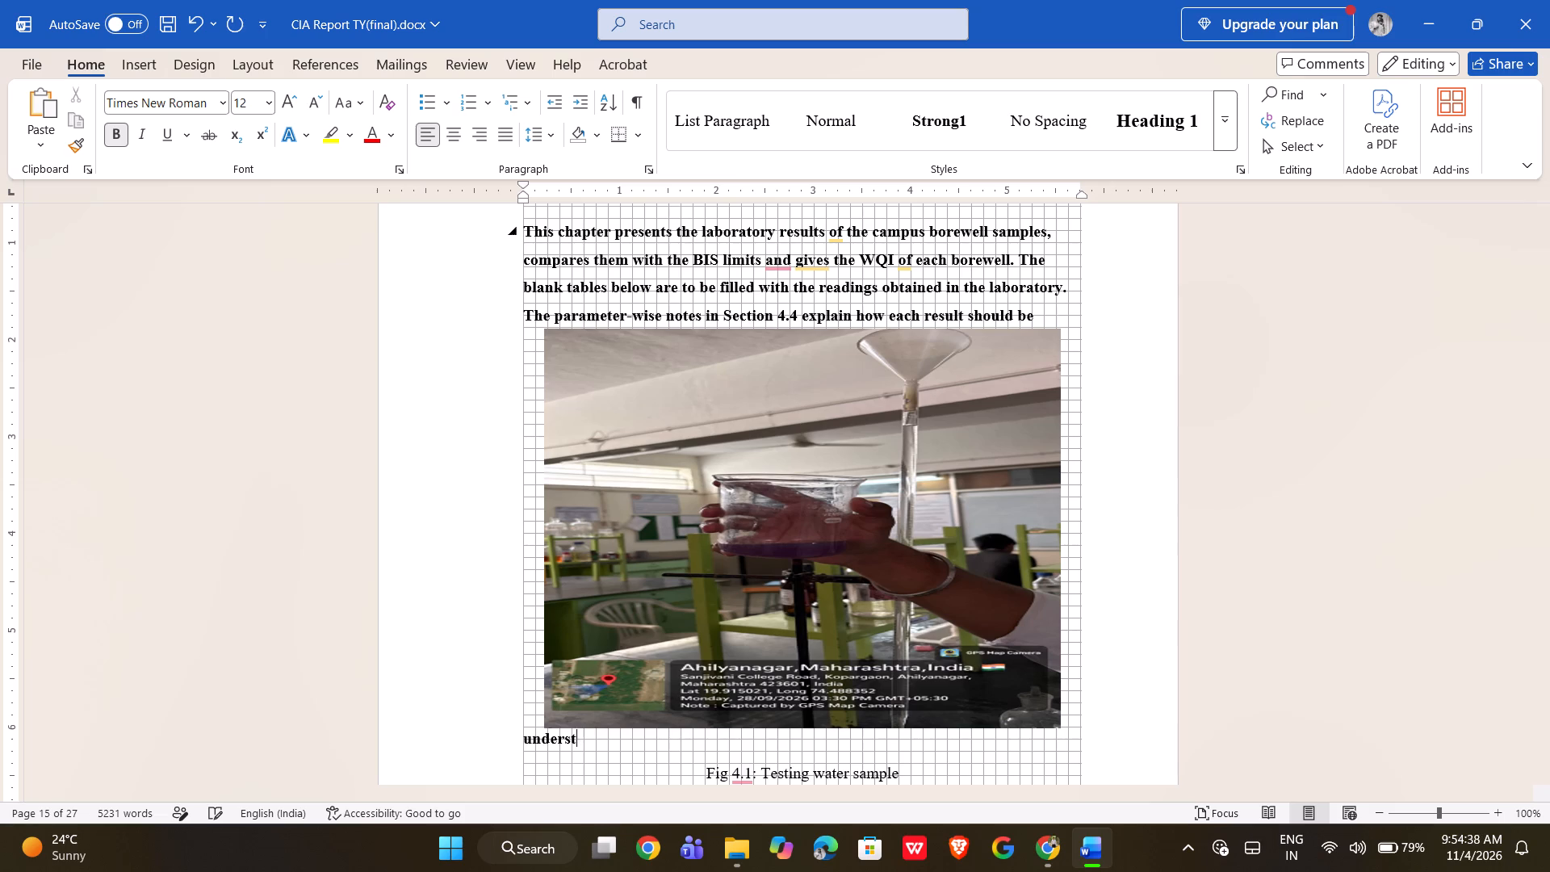
key(BackSpace)
key(BackSpace)
key(BackSpace)
key(BackSpace)
key(BackSpace)
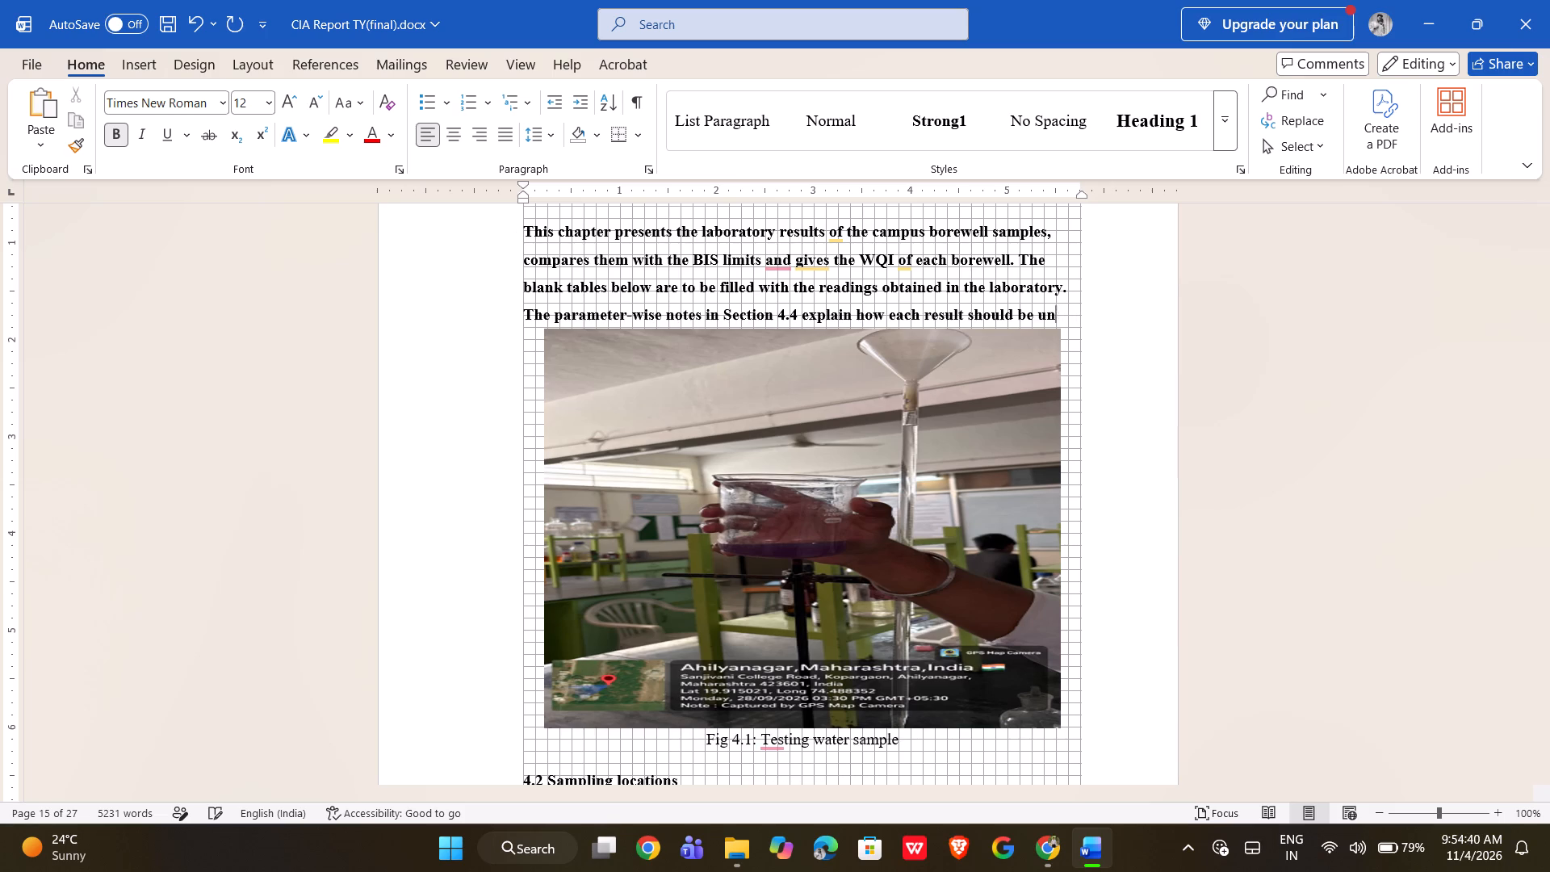
key(BackSpace)
key(BackSpace)
key(BackSpace)
key(BackSpace)
key(BackSpace)
key(BackSpace)
key(BackSpace)
key(BackSpace)
key(BackSpace)
key(BackSpace)
key(BackSpace)
key(BackSpace)
key(BackSpace)
key(BackSpace)
key(BackSpace)
key(BackSpace)
key(BackSpace)
key(BackSpace)
key(BackSpace)
key(BackSpace)
key(BackSpace)
key(BackSpace)
key(BackSpace)
key(BackSpace)
key(BackSpace)
key(BackSpace)
key(BackSpace)
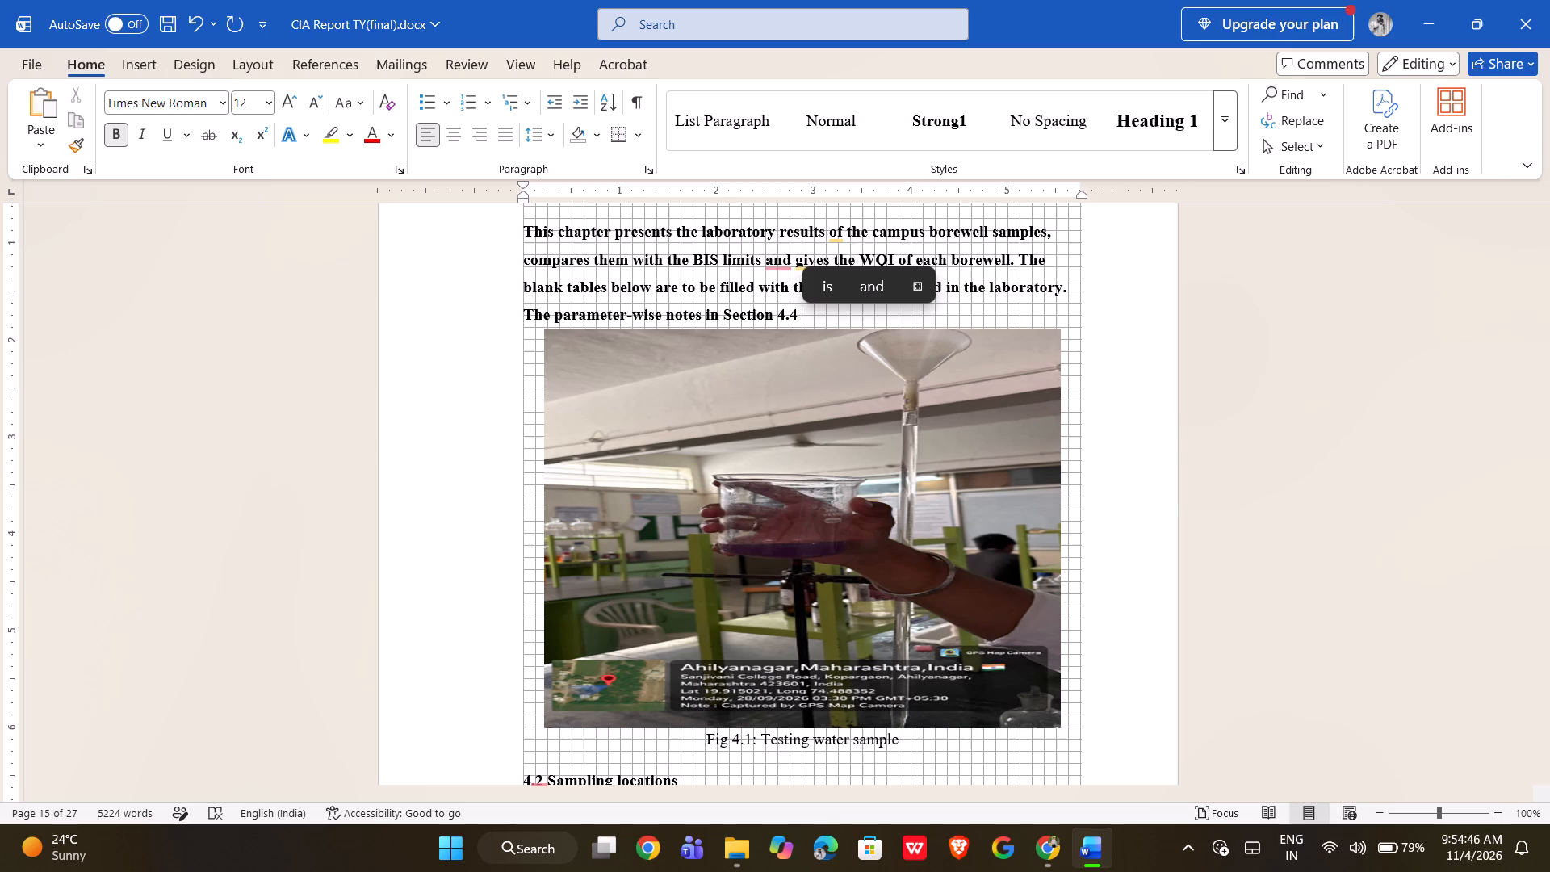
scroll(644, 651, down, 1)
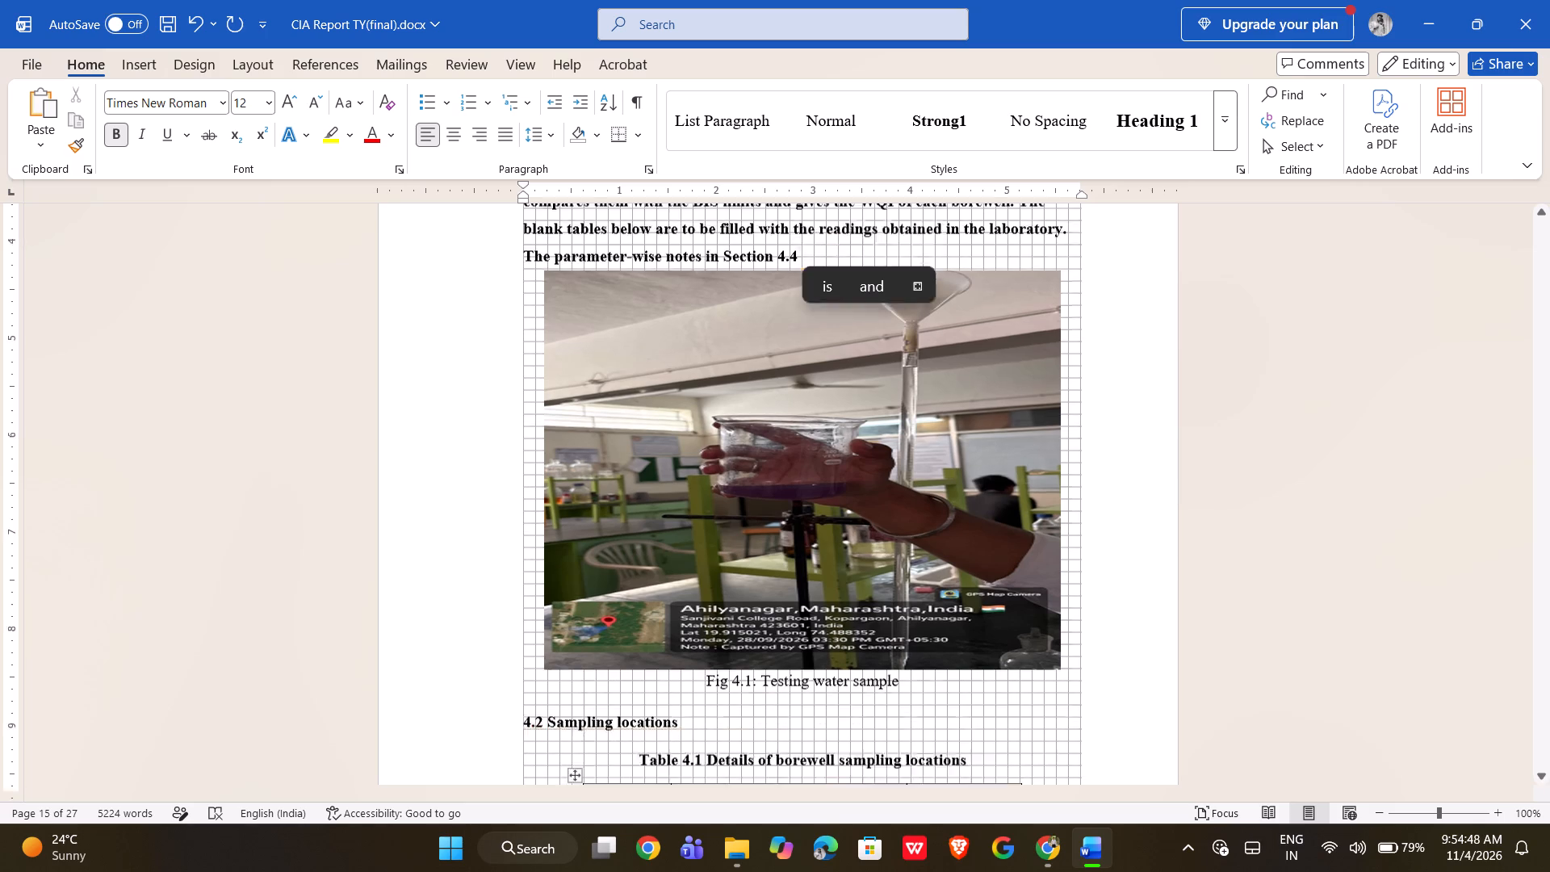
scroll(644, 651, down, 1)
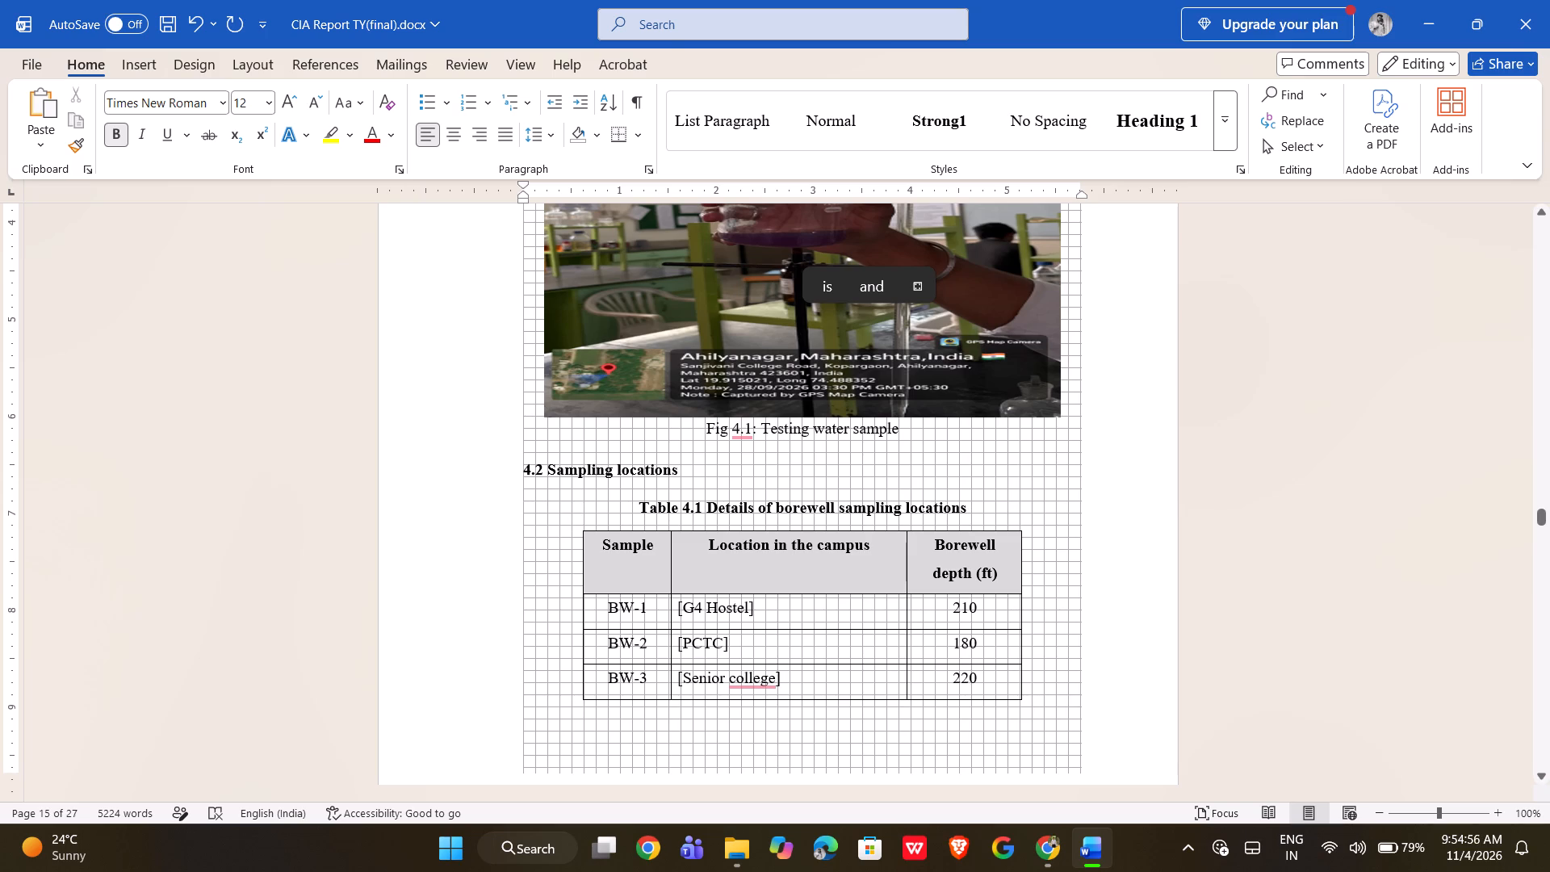
Delete the "Chapter 4" heading line above "Results and Discussion".
scroll(744, 430, up, 2)
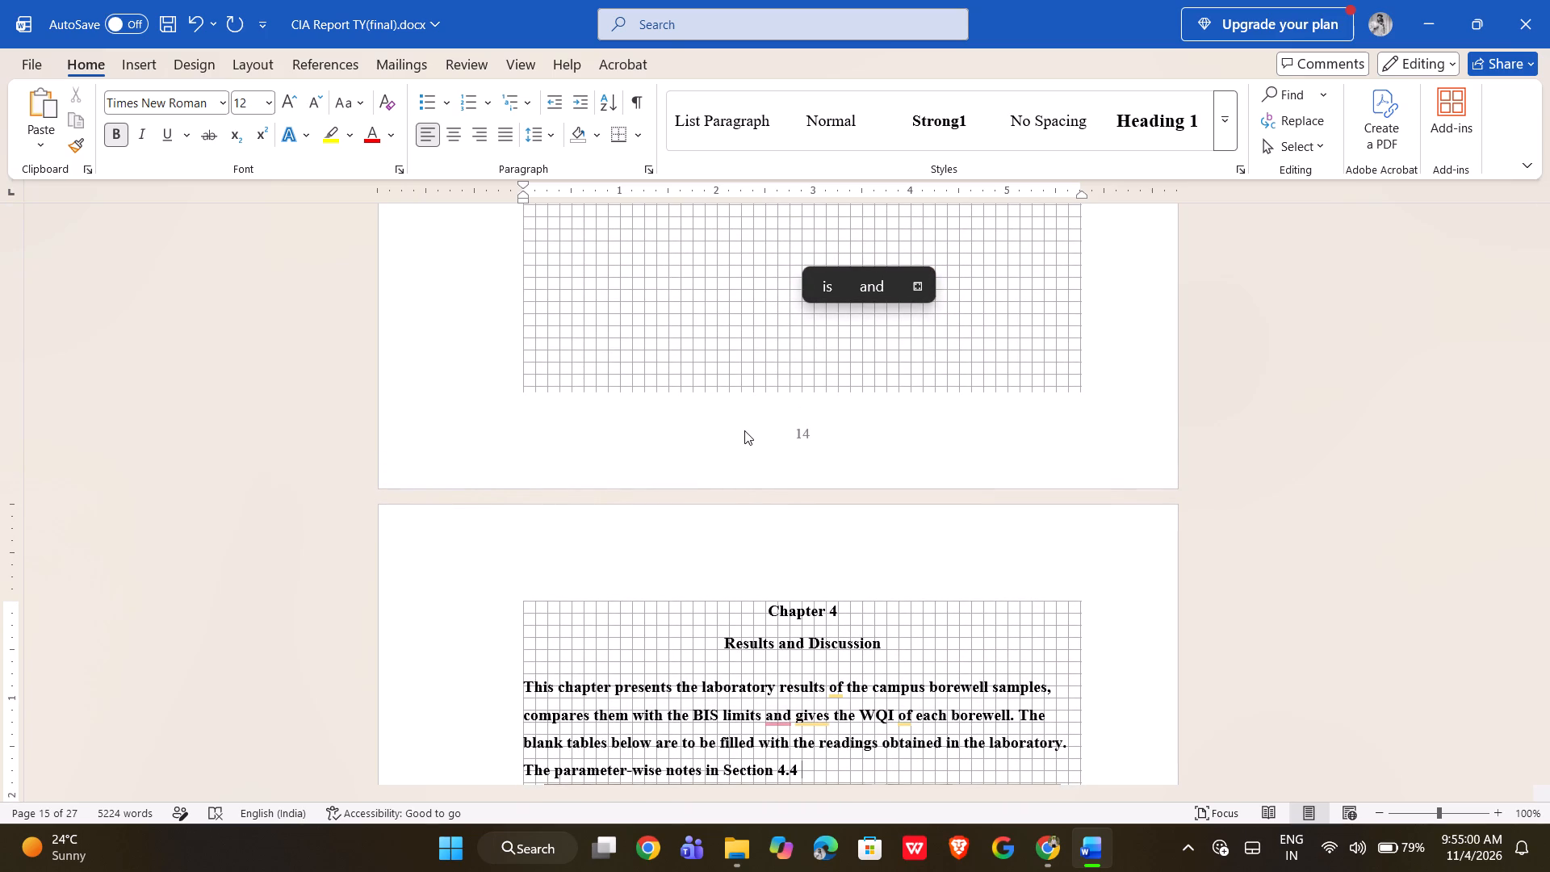
scroll(744, 430, up, 1)
scroll(744, 430, down, 1)
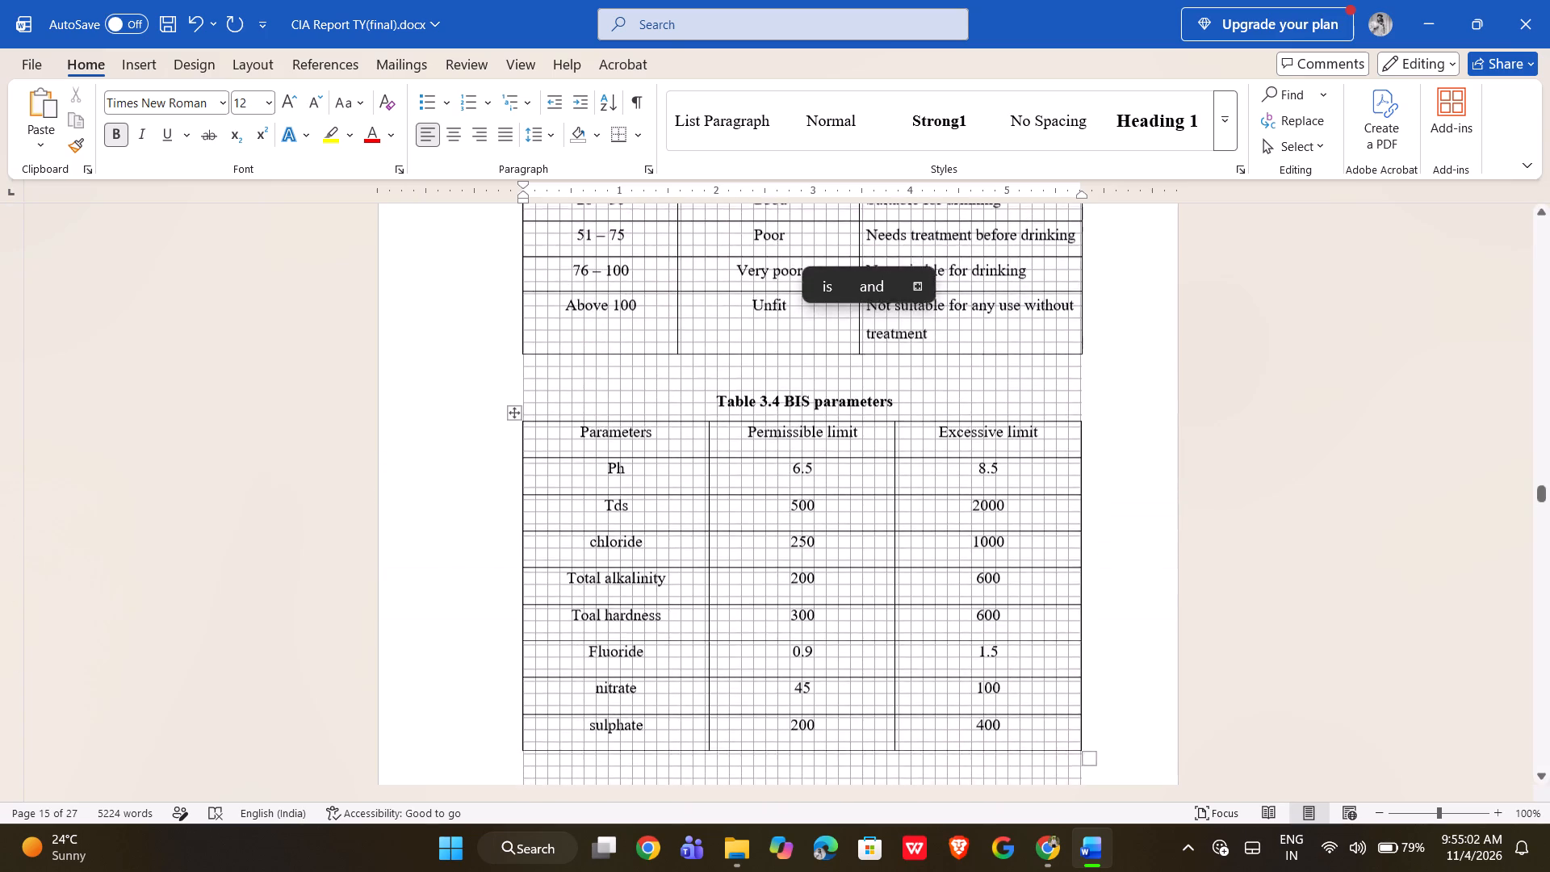
scroll(744, 430, down, 1)
scroll(756, 325, up, 1)
scroll(756, 325, down, 1)
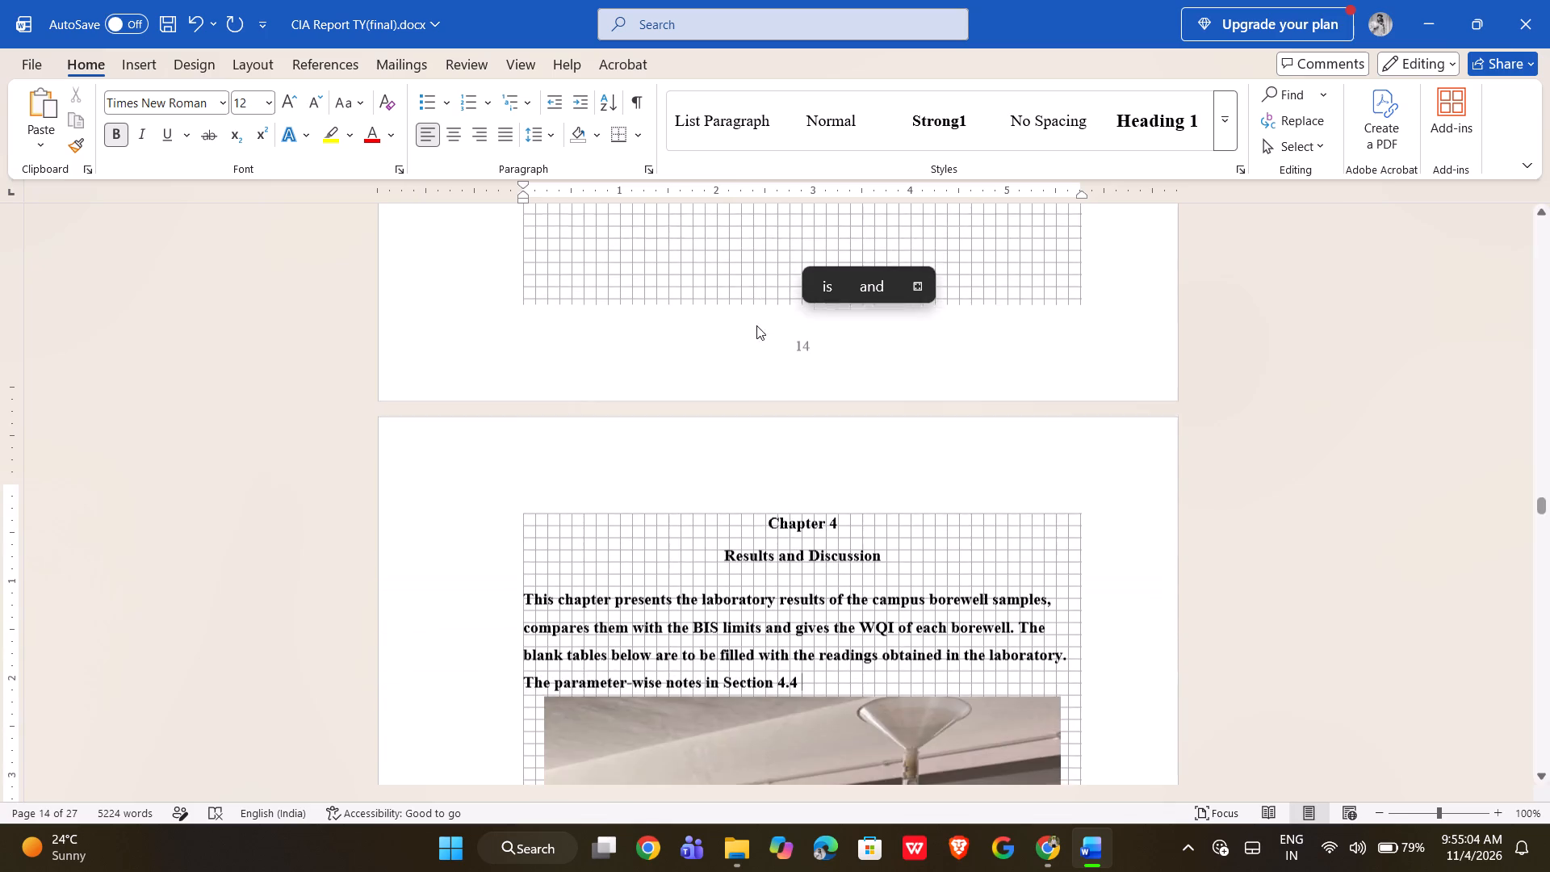
scroll(756, 325, down, 1)
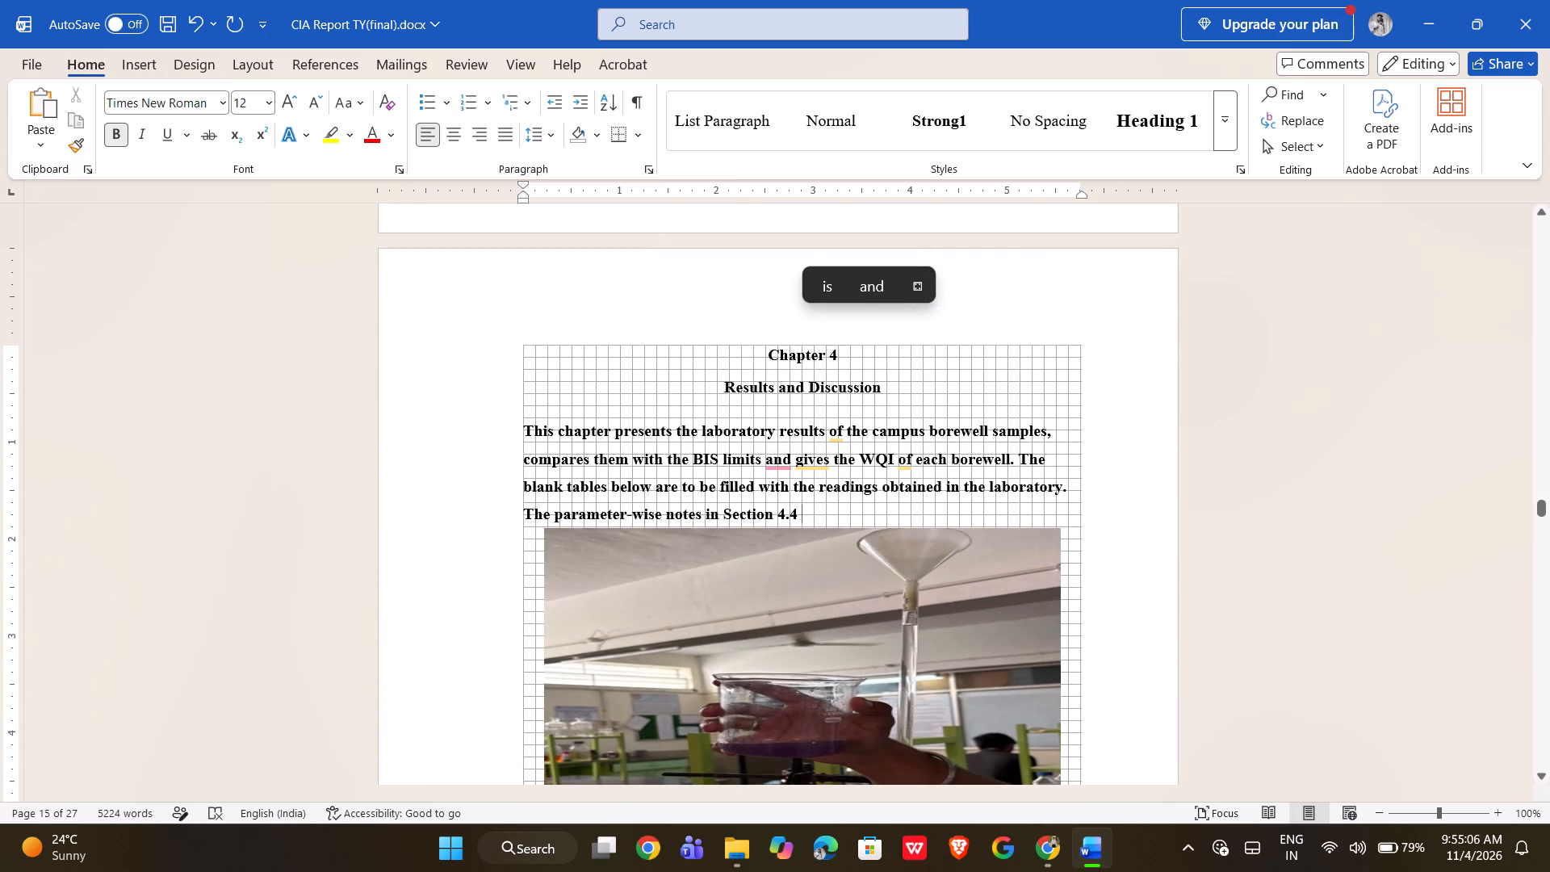
drag(769, 350, 899, 352)
key(BackSpace)
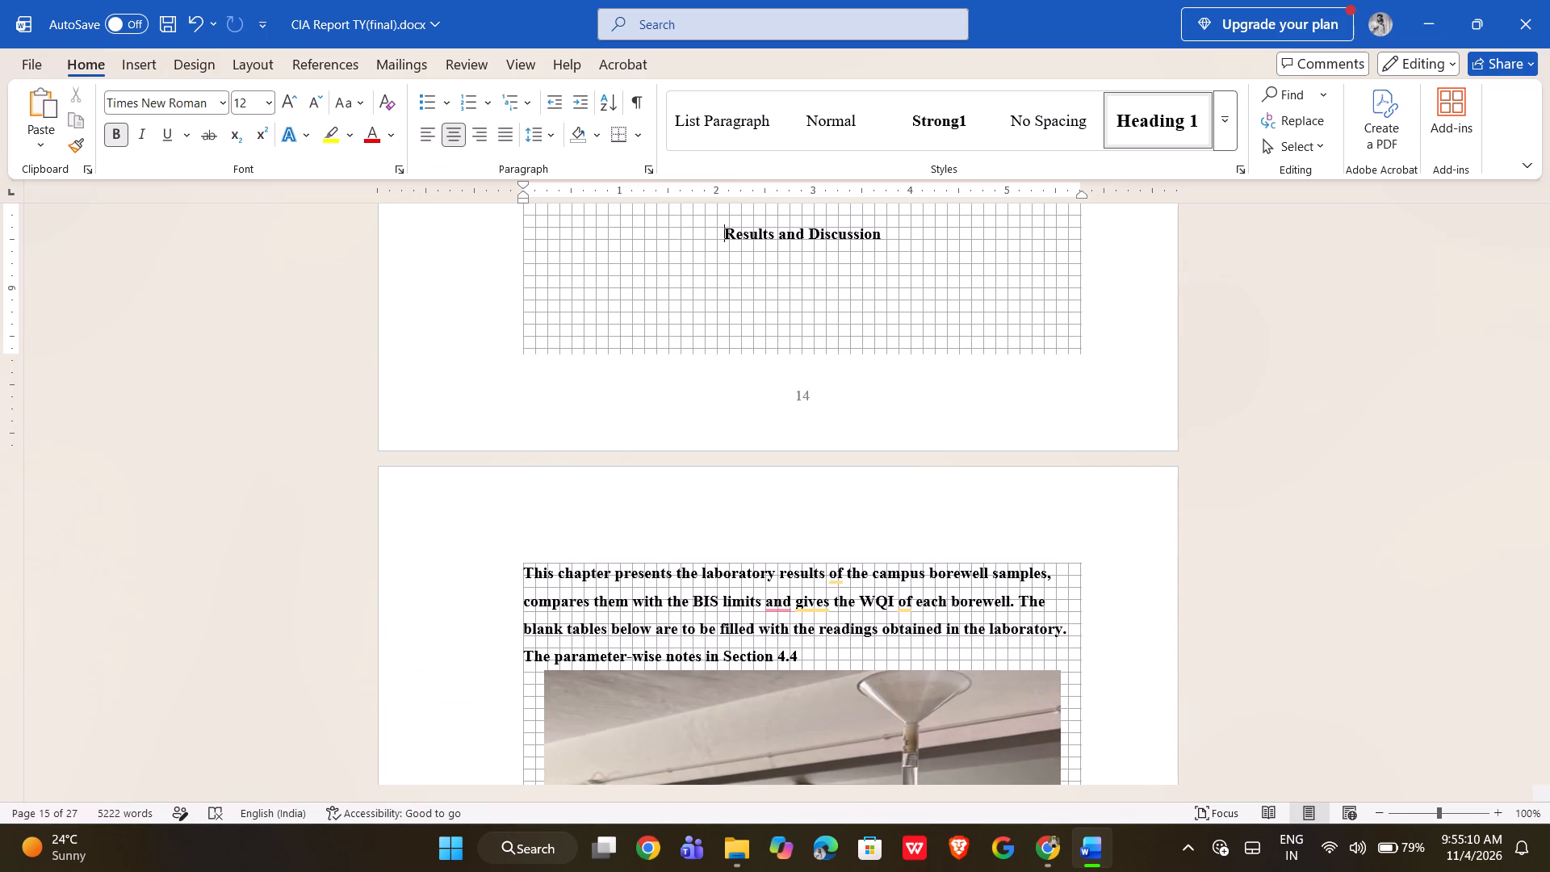
Move the "Results and Discussion" heading up beneath the BIS parameters table, leaving one blank line between them.
scroll(899, 352, up, 1)
key(BackSpace)
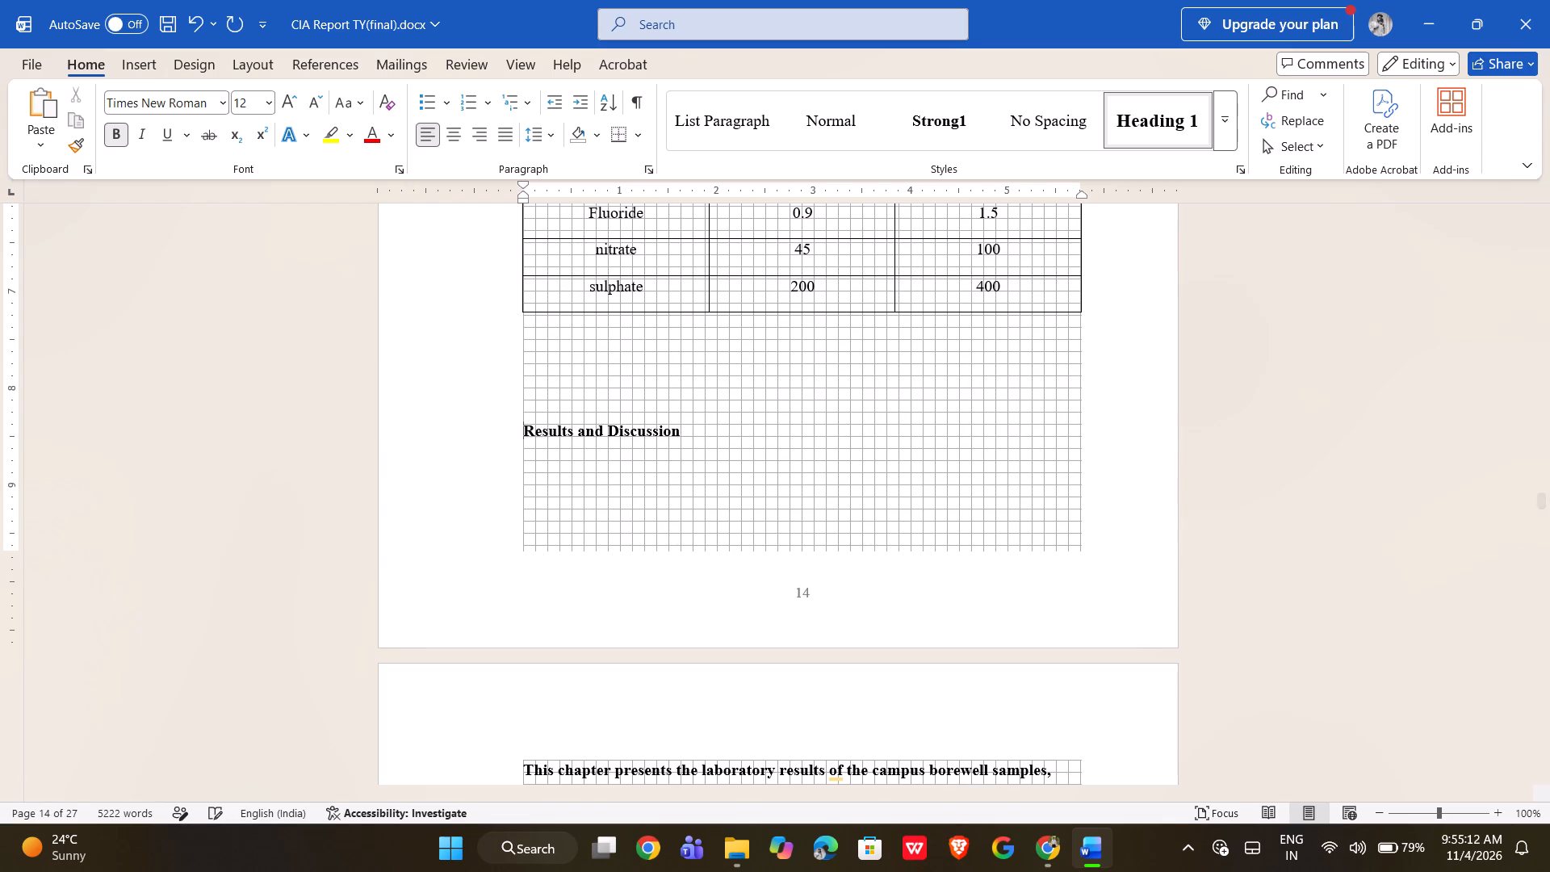
key(BackSpace)
key(BackSpace)
key(BackSpace)
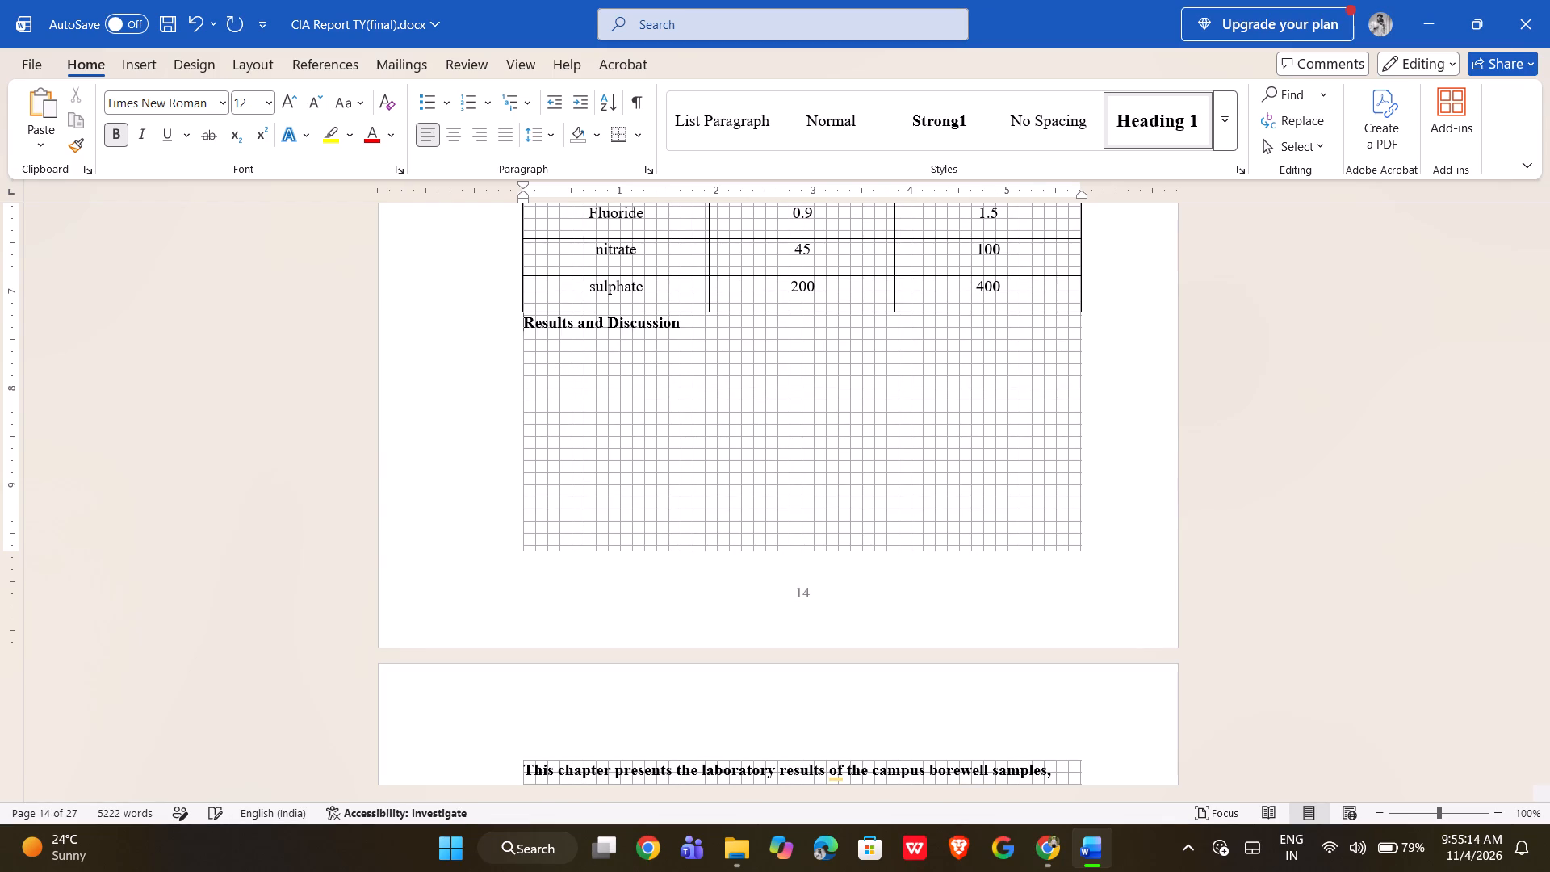
key(Return)
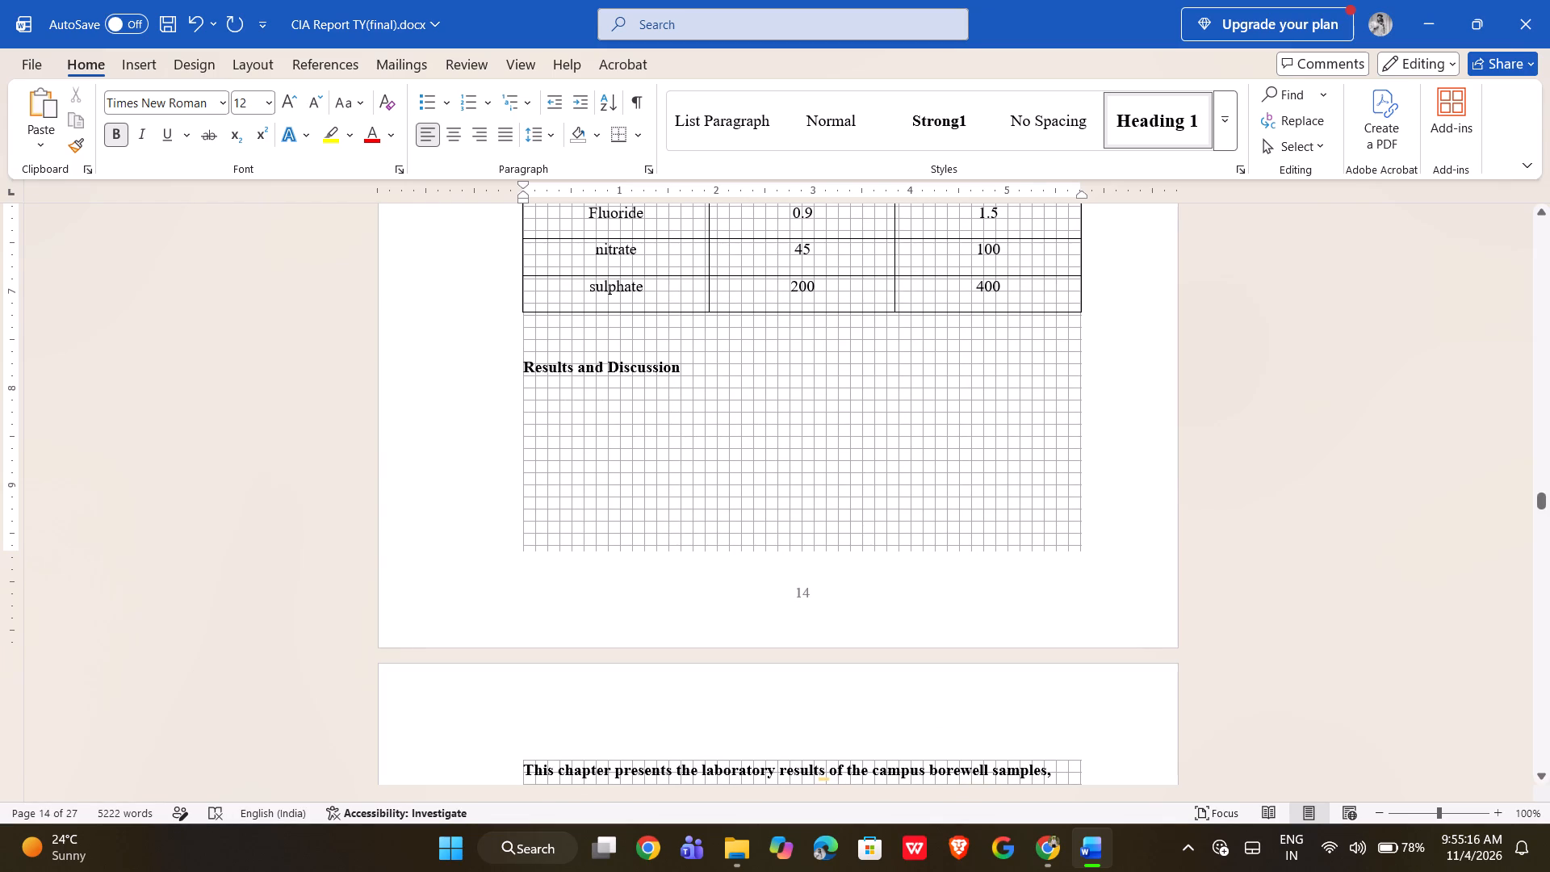
Number the "Results and Discussion" heading 3.6.
text(4.)
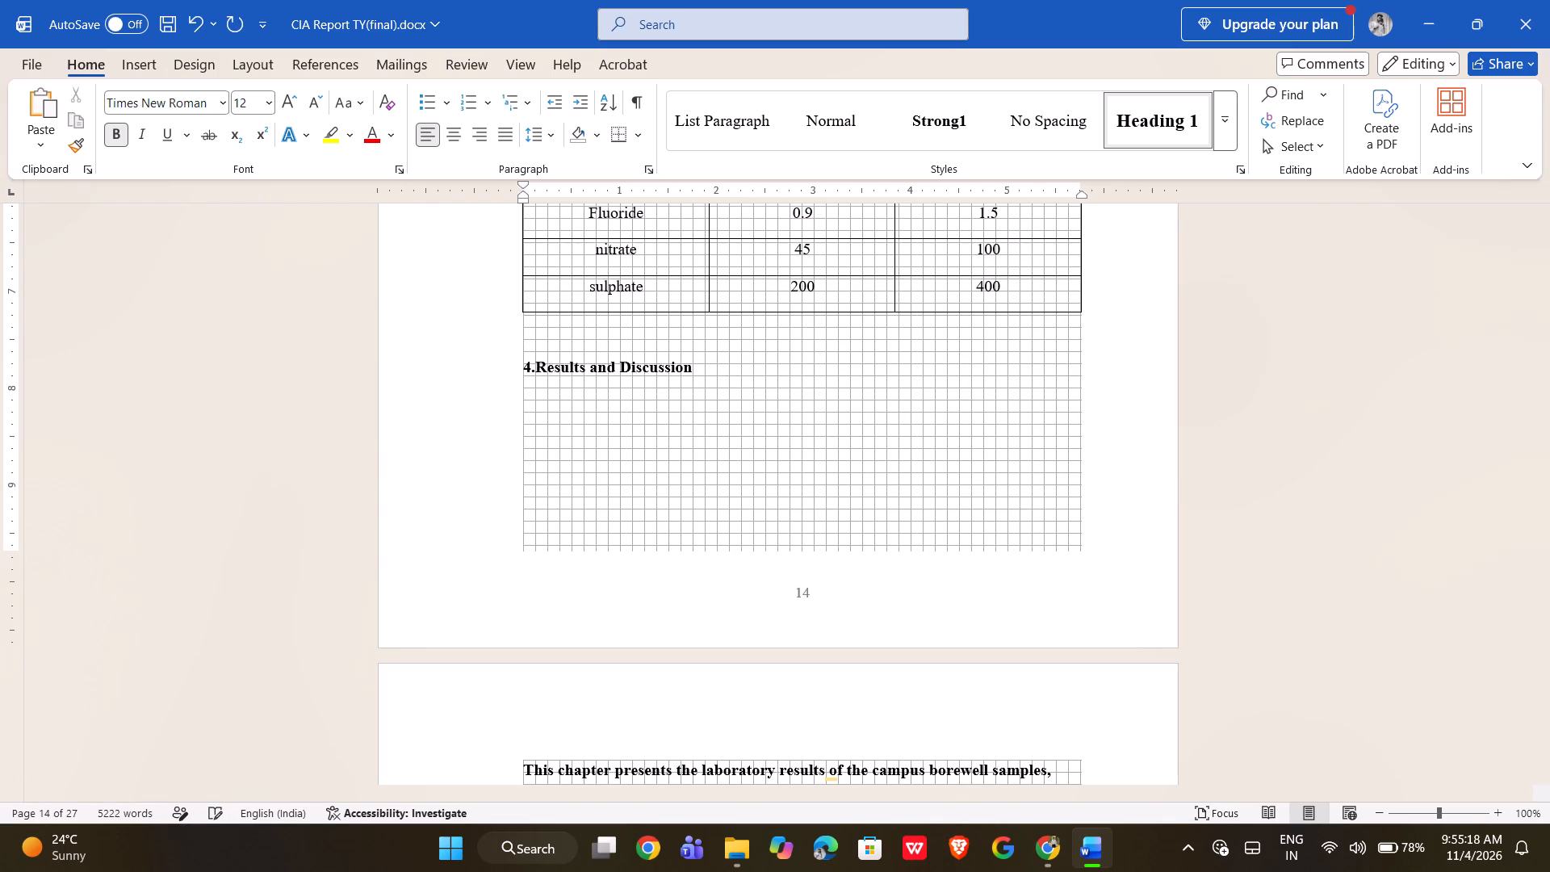
key(BackSpace)
key(BackSpace)
text(3.6)
key(space)
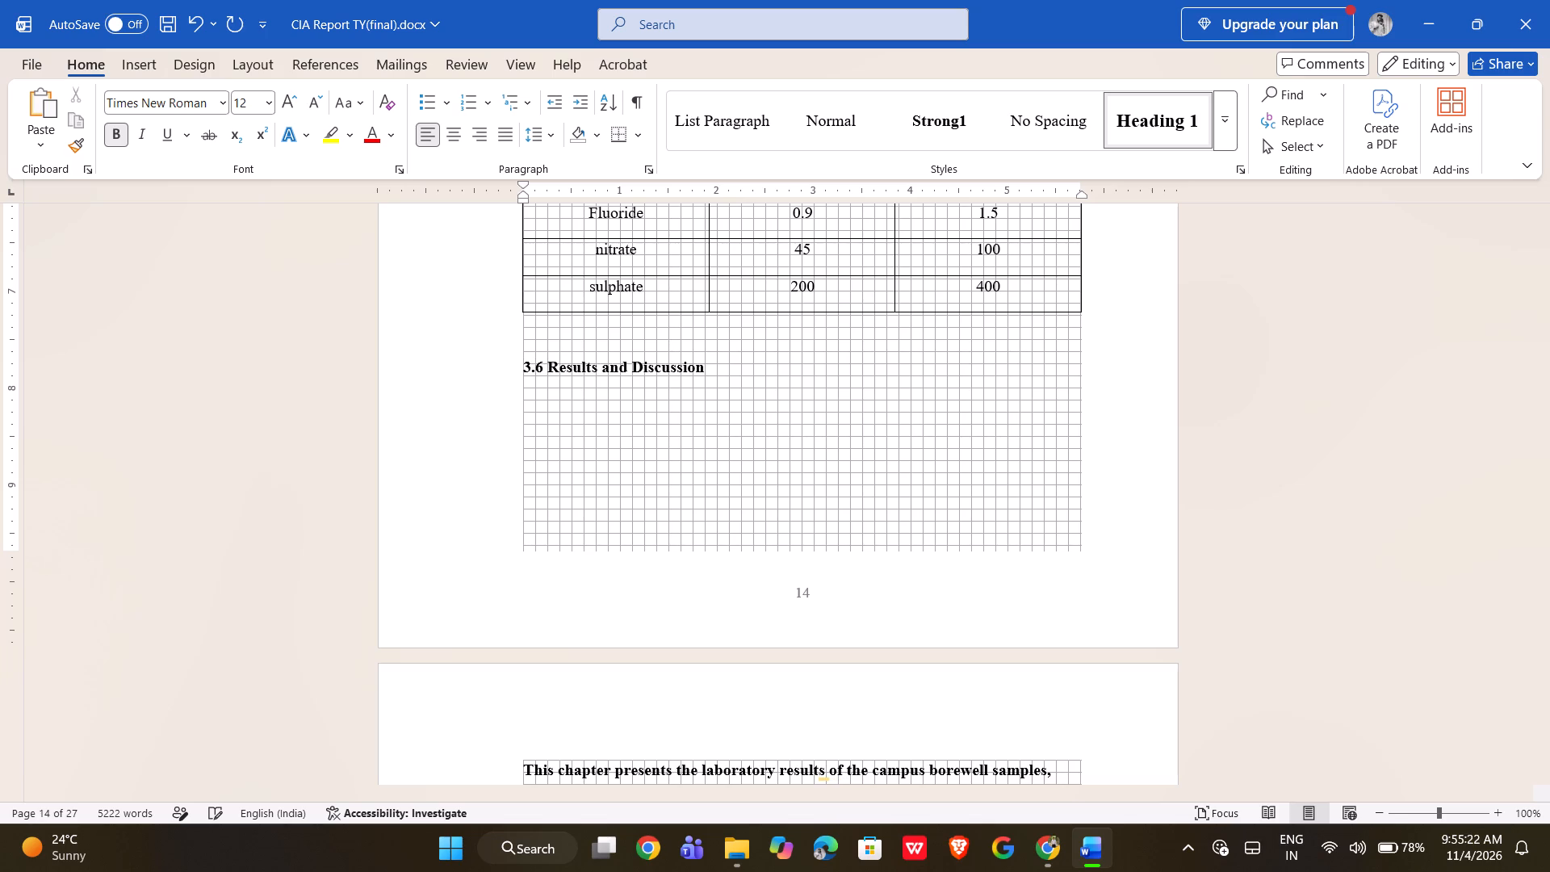
Apply 1.5 line spacing to the "3.6 Results and Discussion" heading.
click(534, 350)
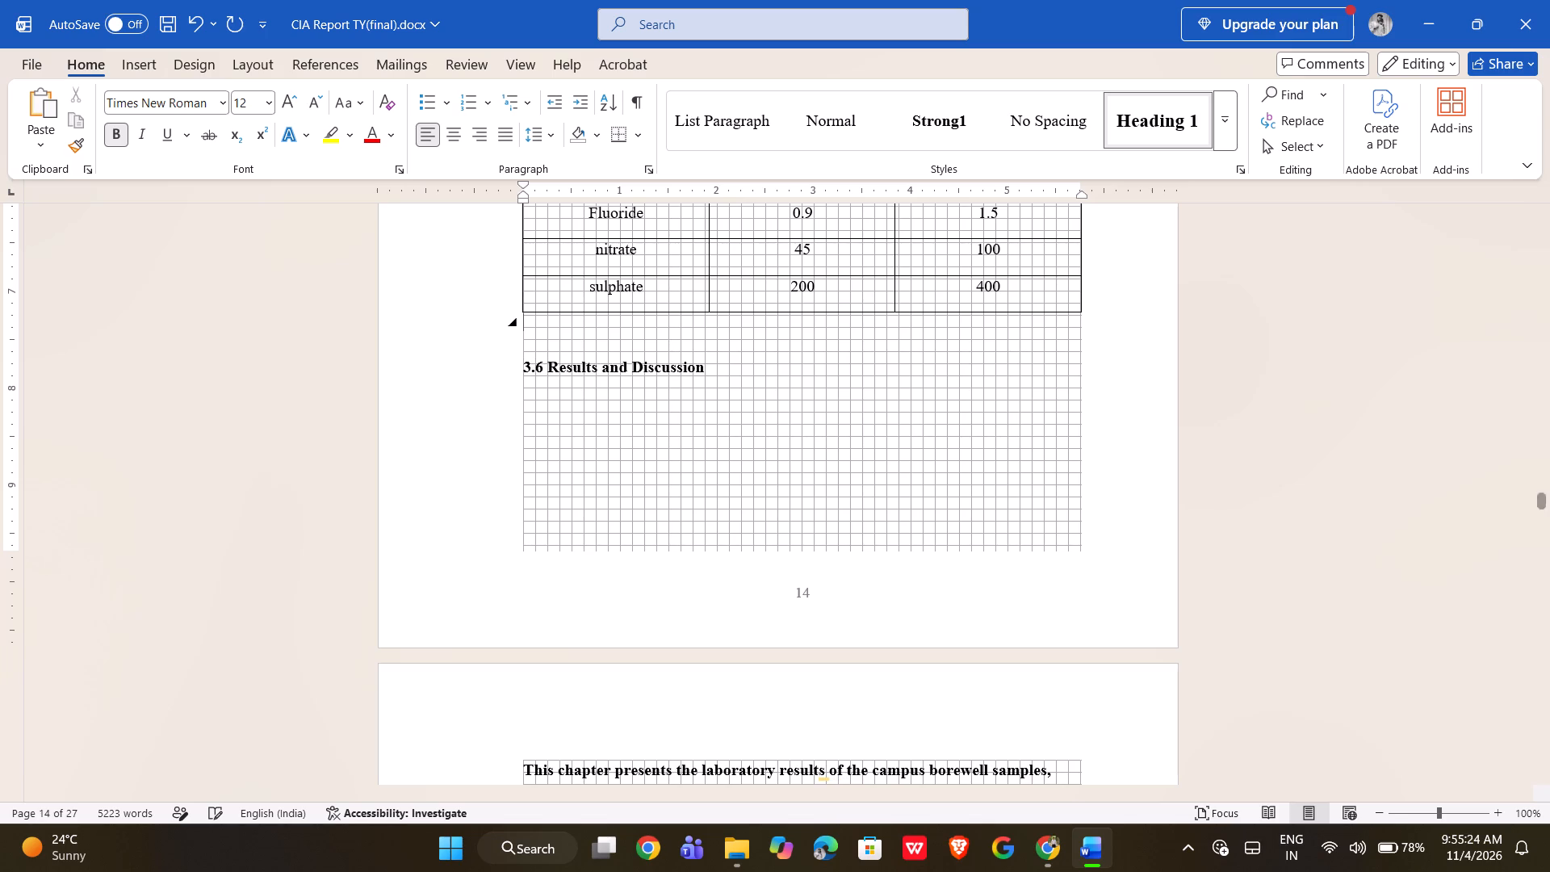
click(534, 350)
key(Down)
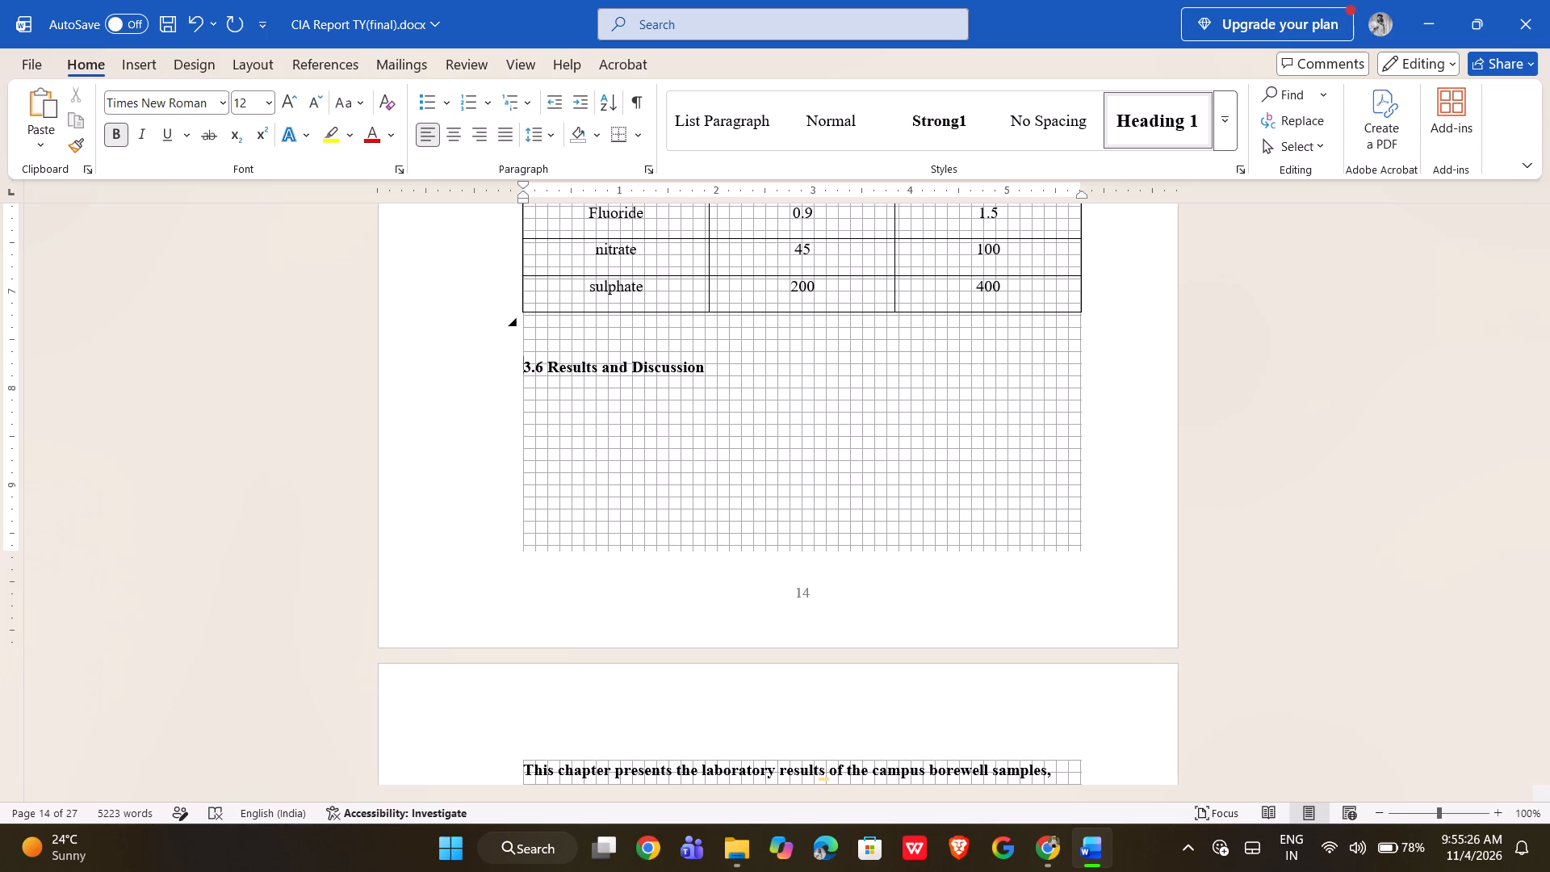
double_click(534, 350)
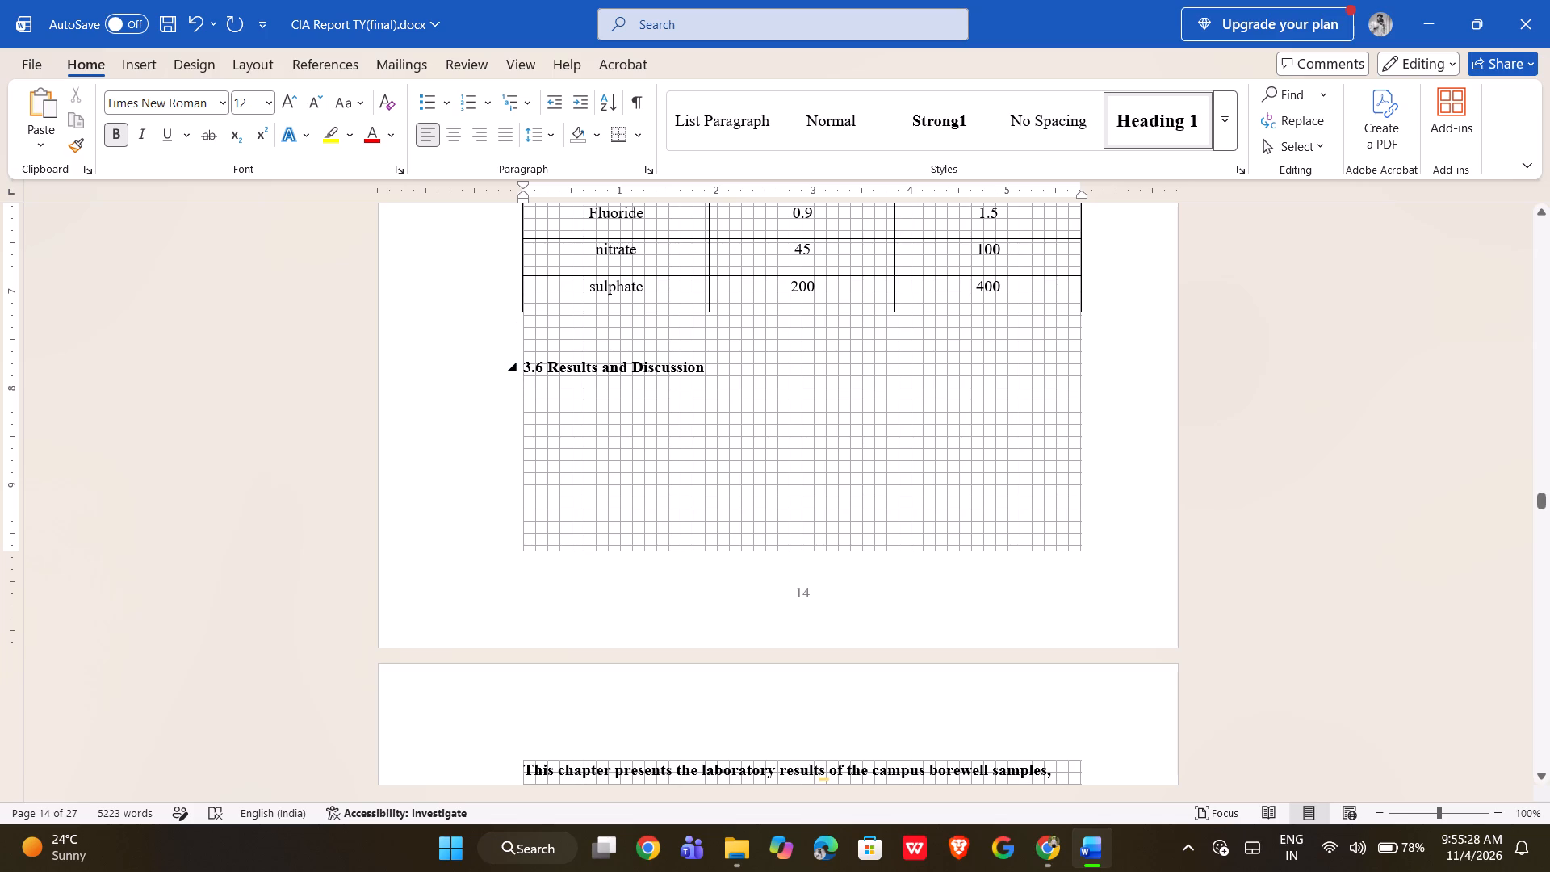
drag(522, 366, 716, 371)
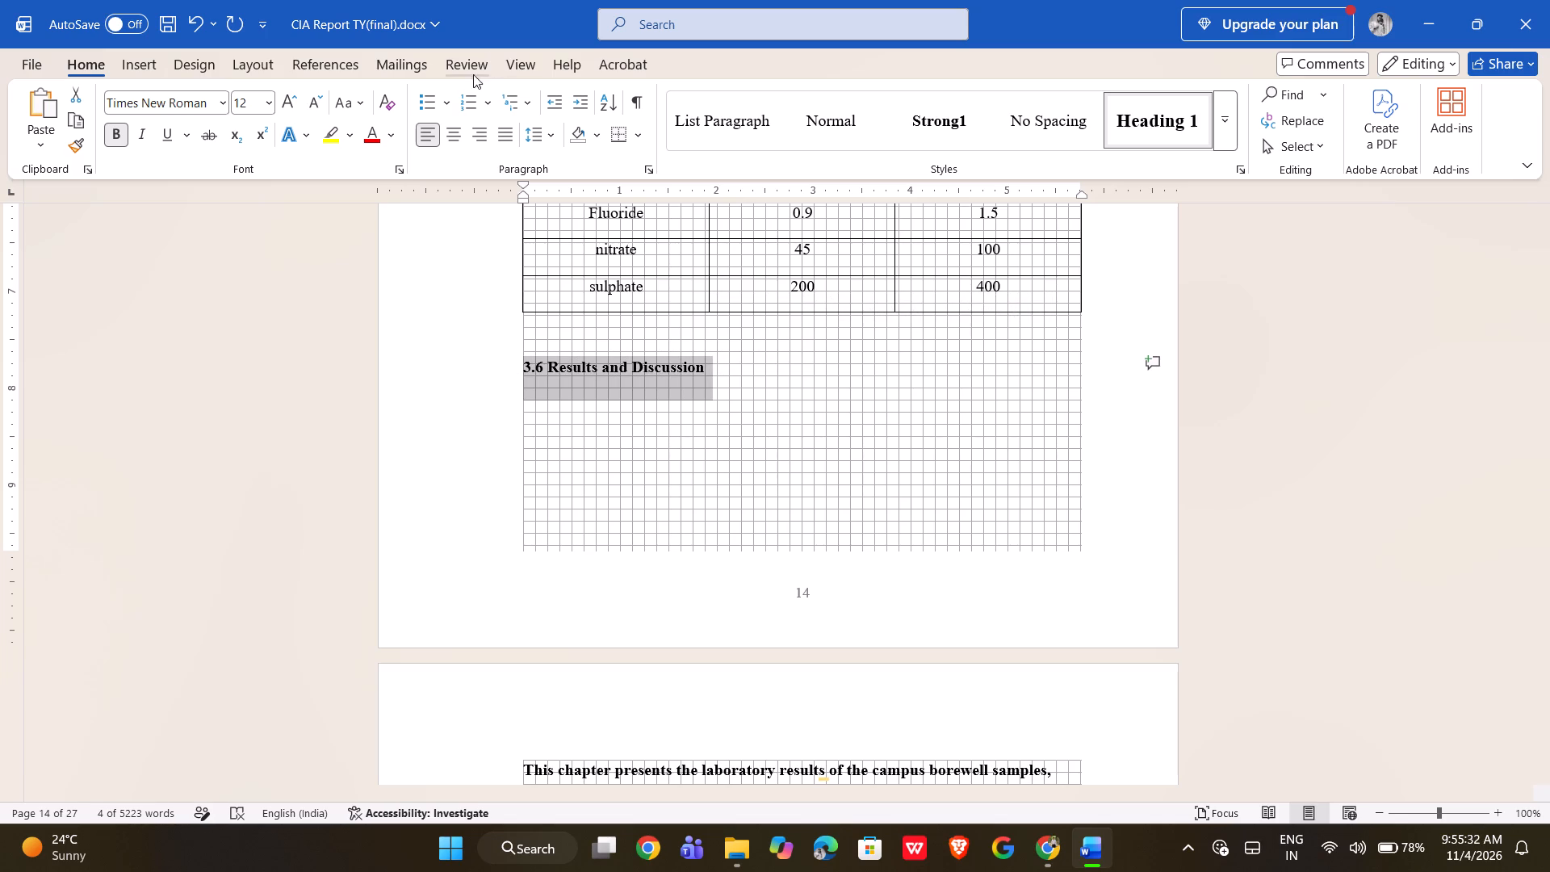
click(553, 143)
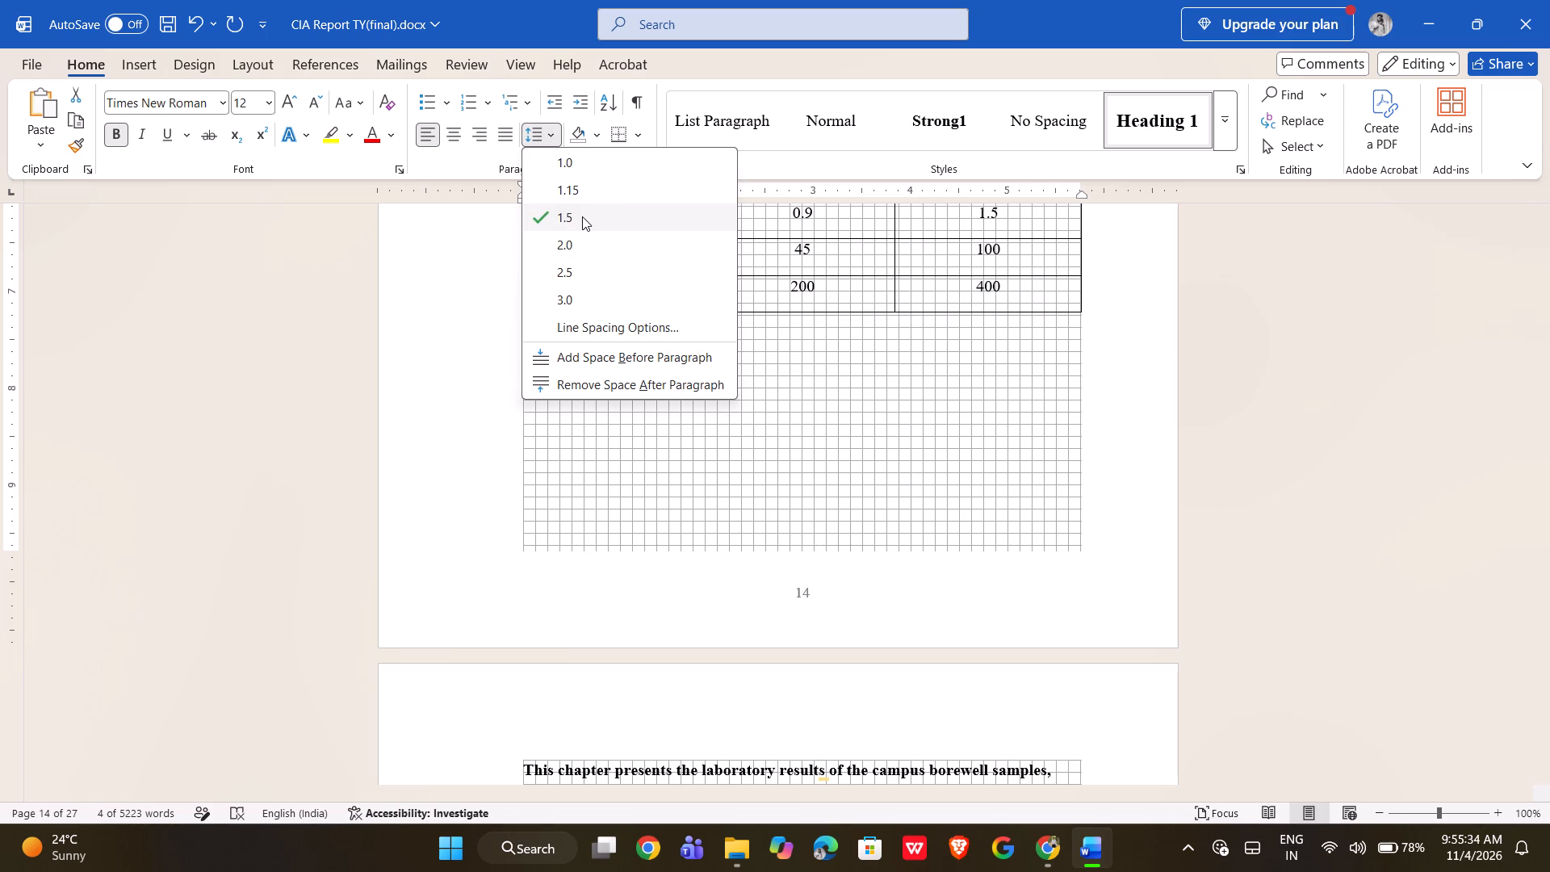
click(582, 216)
click(581, 450)
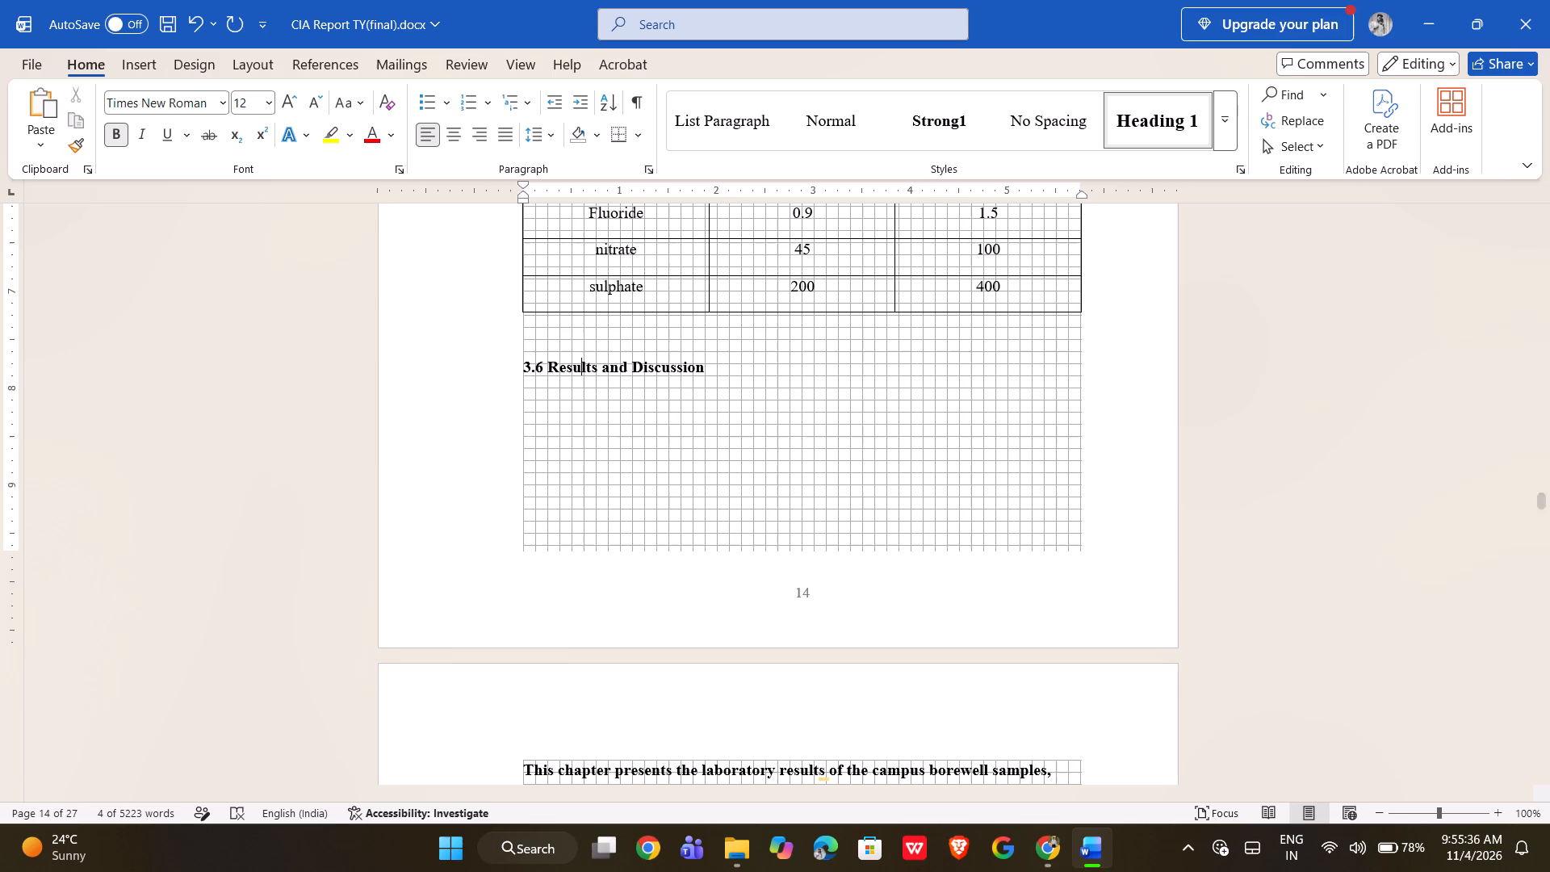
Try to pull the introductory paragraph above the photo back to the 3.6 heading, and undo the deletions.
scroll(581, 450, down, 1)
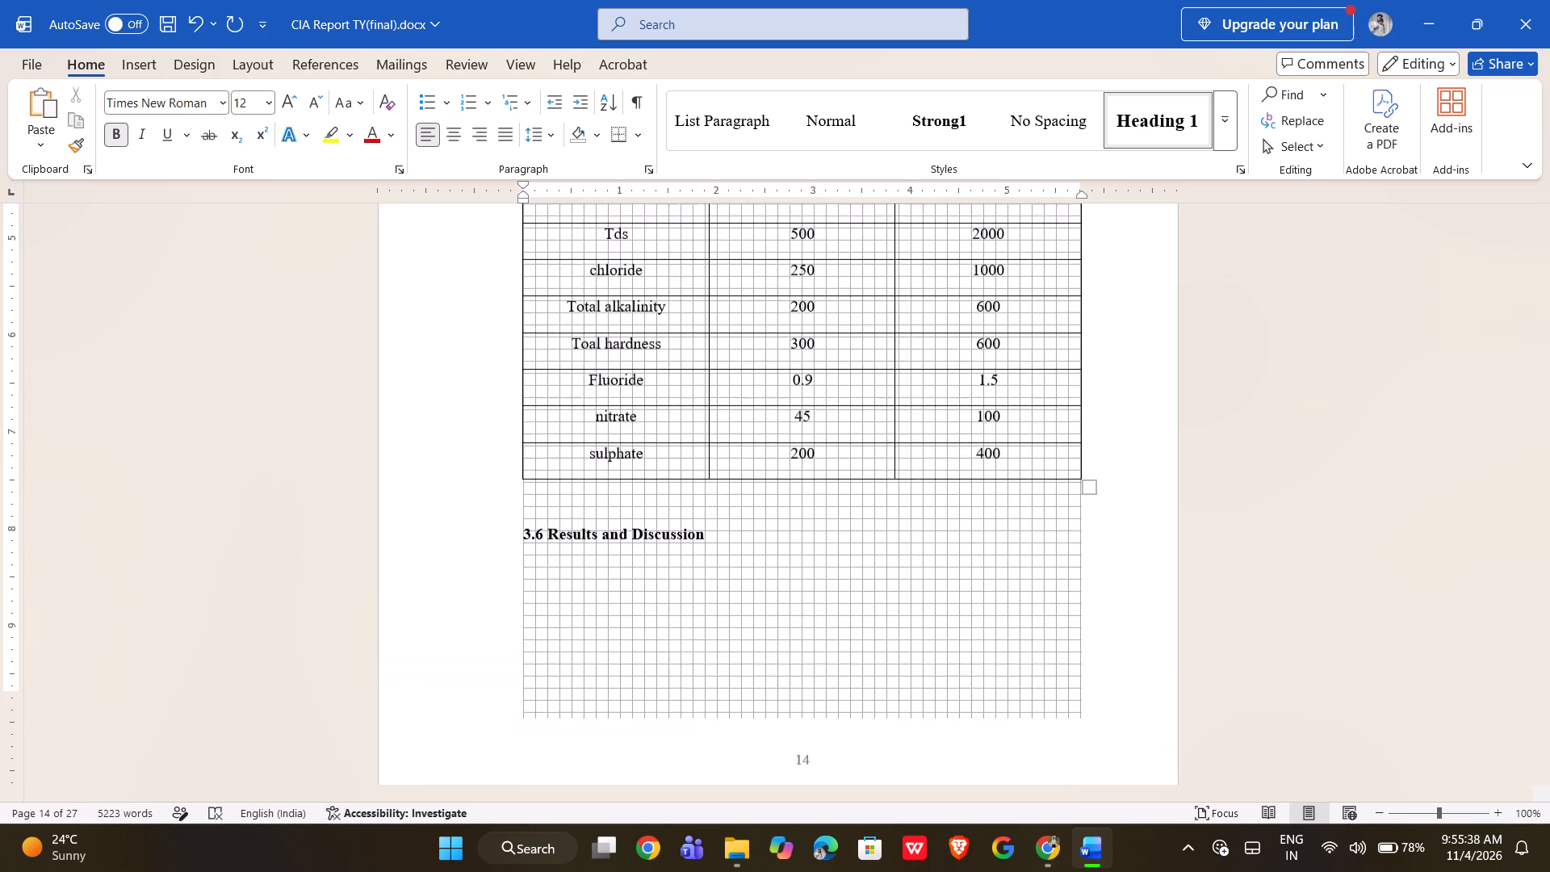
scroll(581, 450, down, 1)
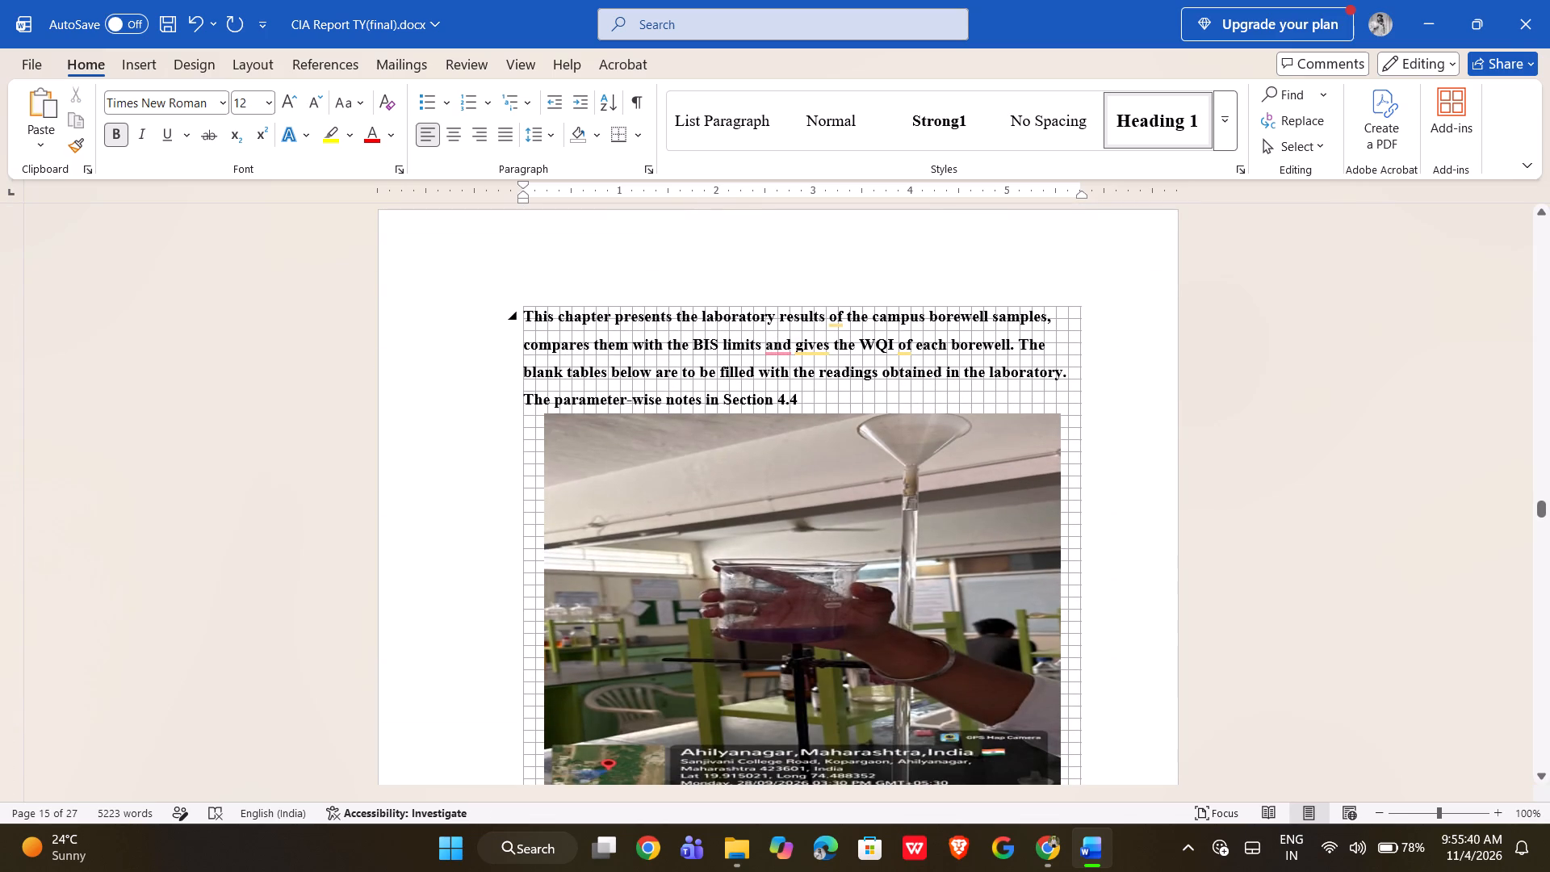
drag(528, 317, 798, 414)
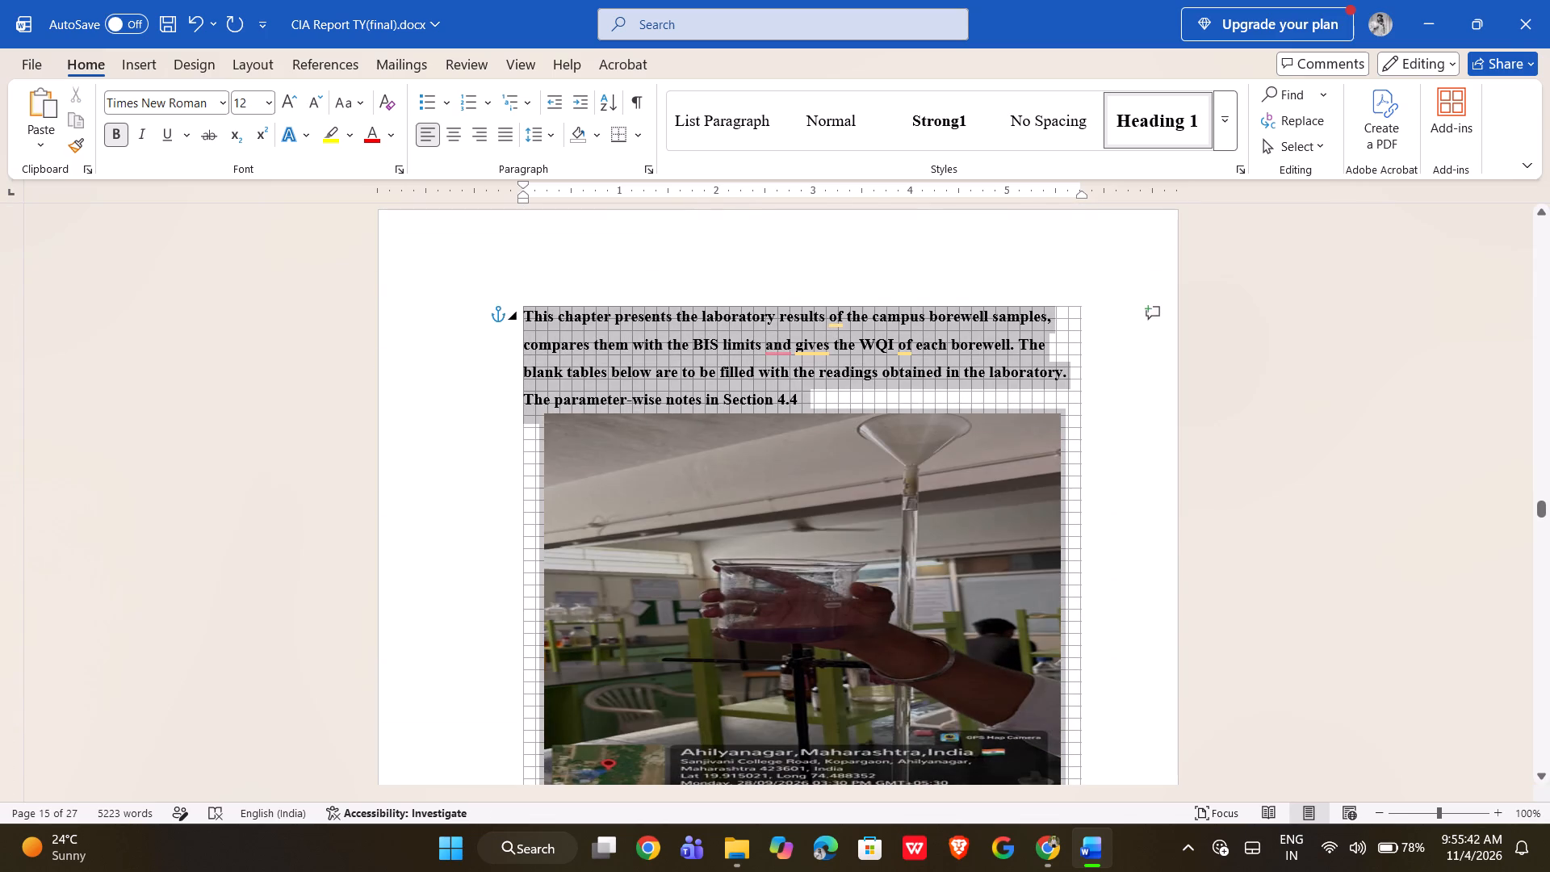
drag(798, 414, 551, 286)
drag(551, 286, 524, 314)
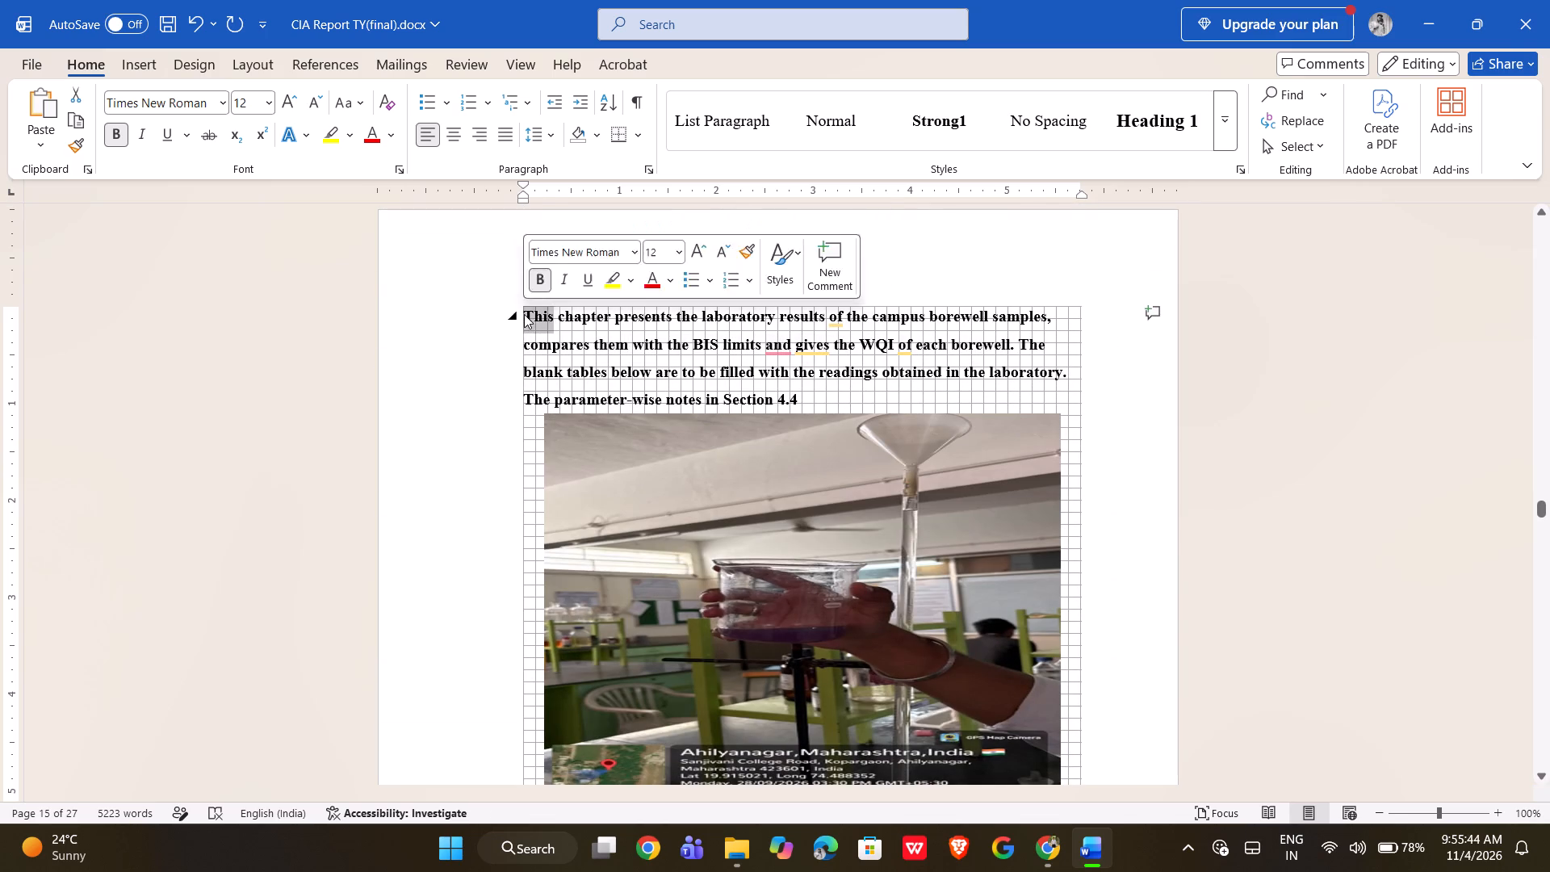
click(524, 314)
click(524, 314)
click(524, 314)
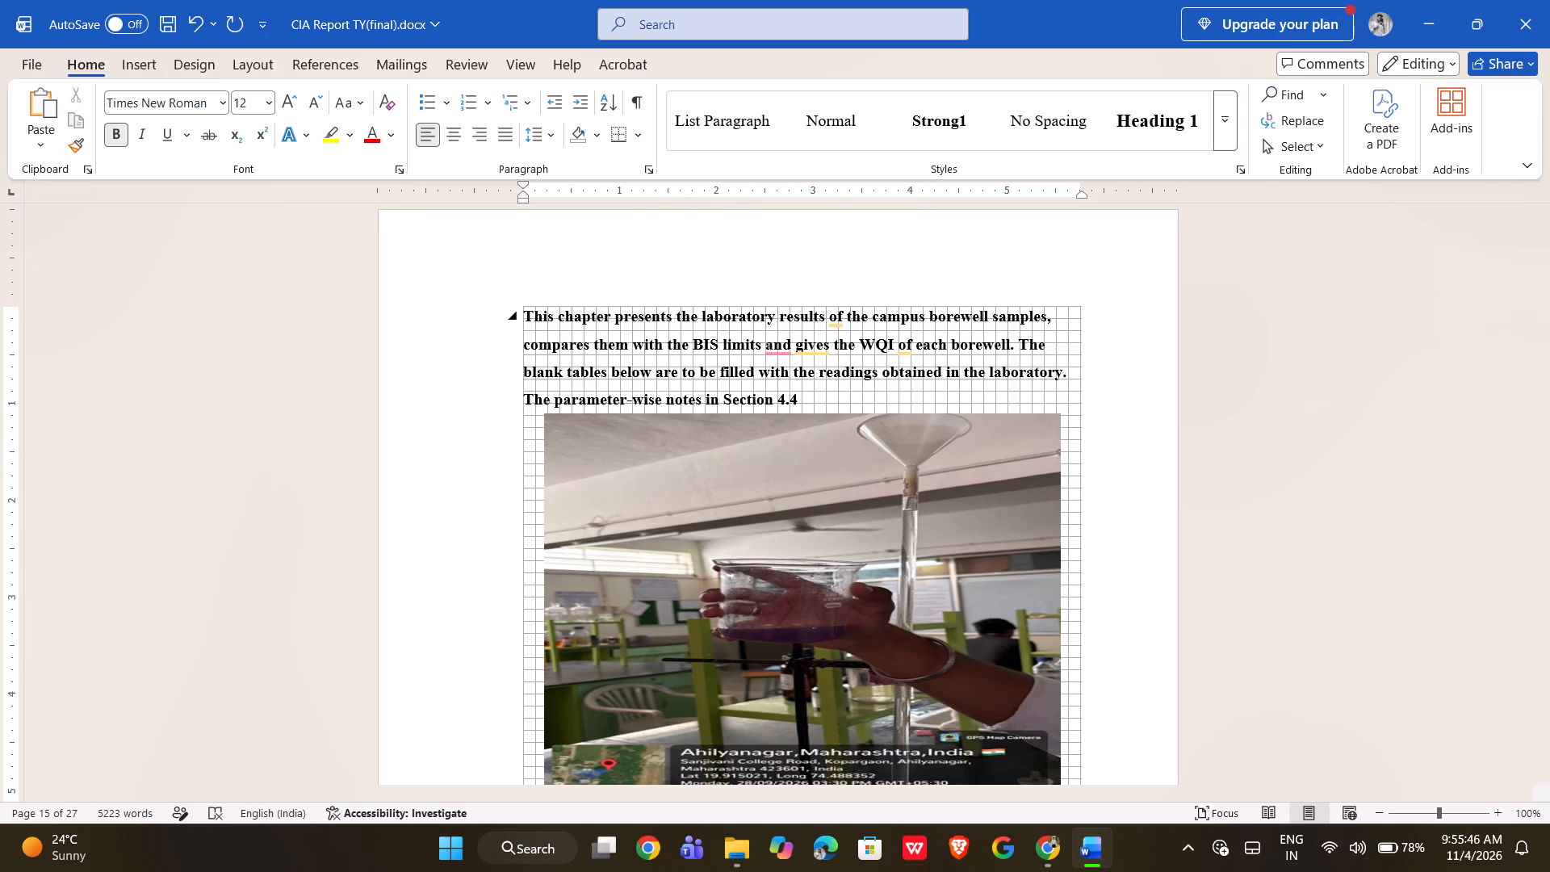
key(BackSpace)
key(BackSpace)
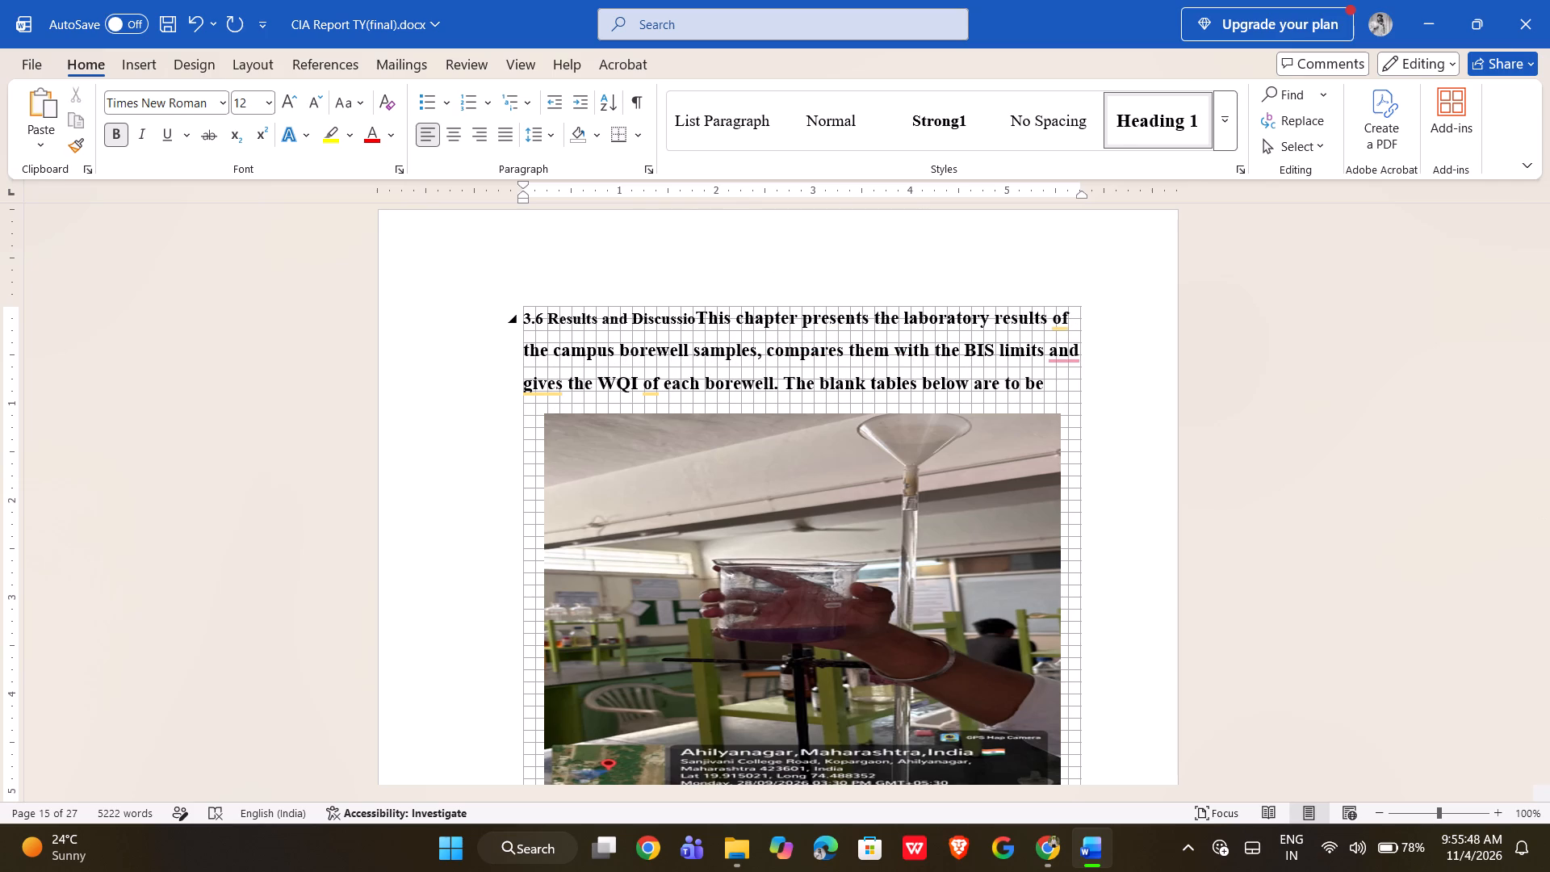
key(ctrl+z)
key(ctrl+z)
Copy the introductory paragraph from "This chapter presents" through "Section" onto a new line beneath the 3.6 Results and Discussion heading.
ctrl+click(524, 314)
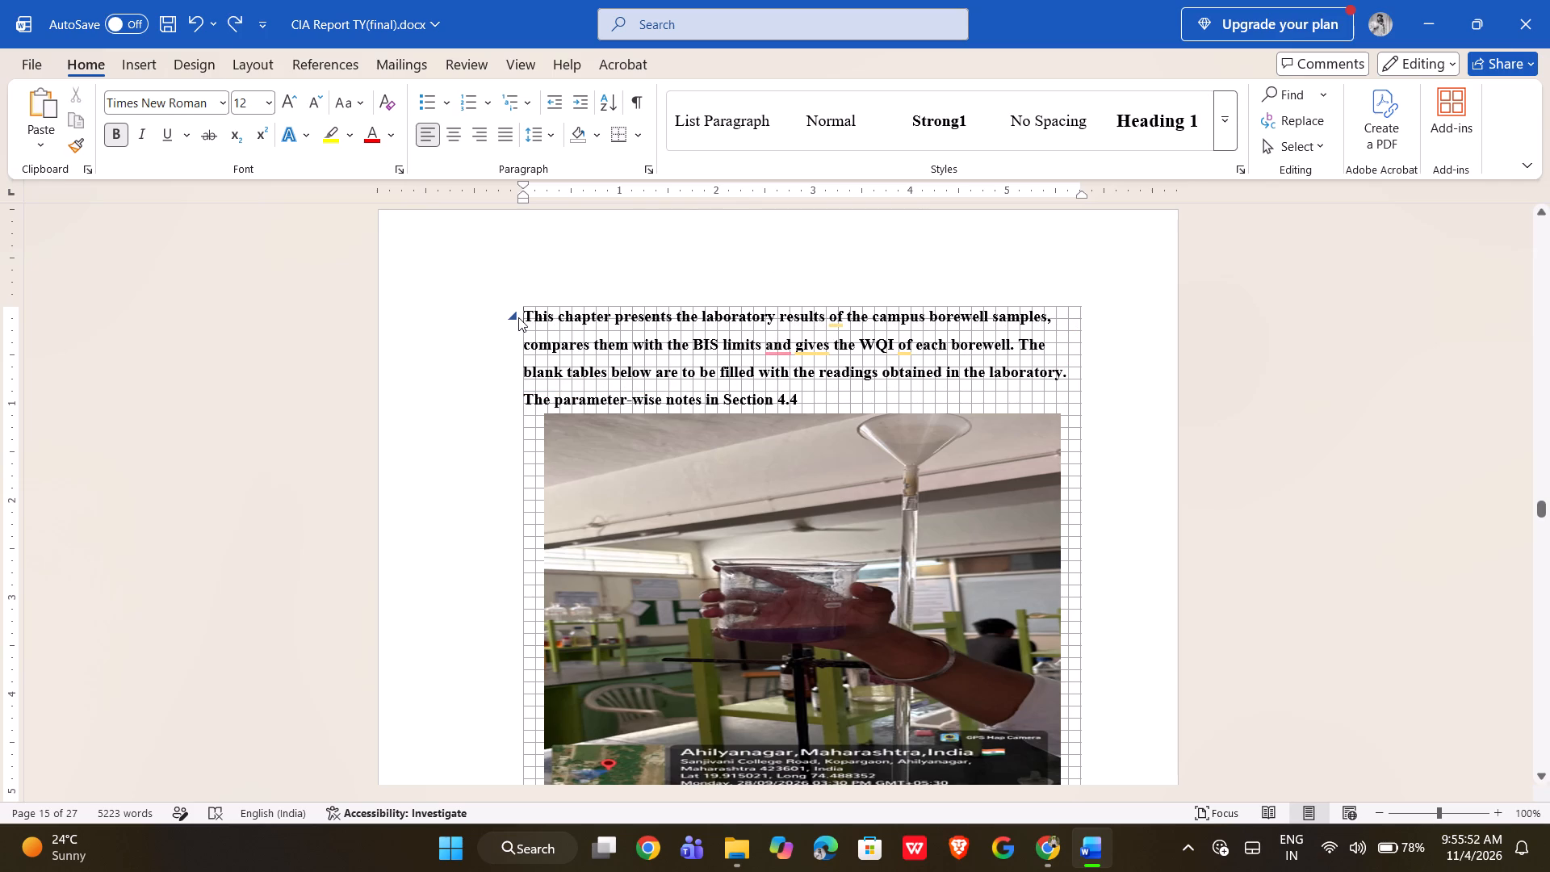
drag(526, 314, 822, 400)
click(807, 393)
click(807, 393)
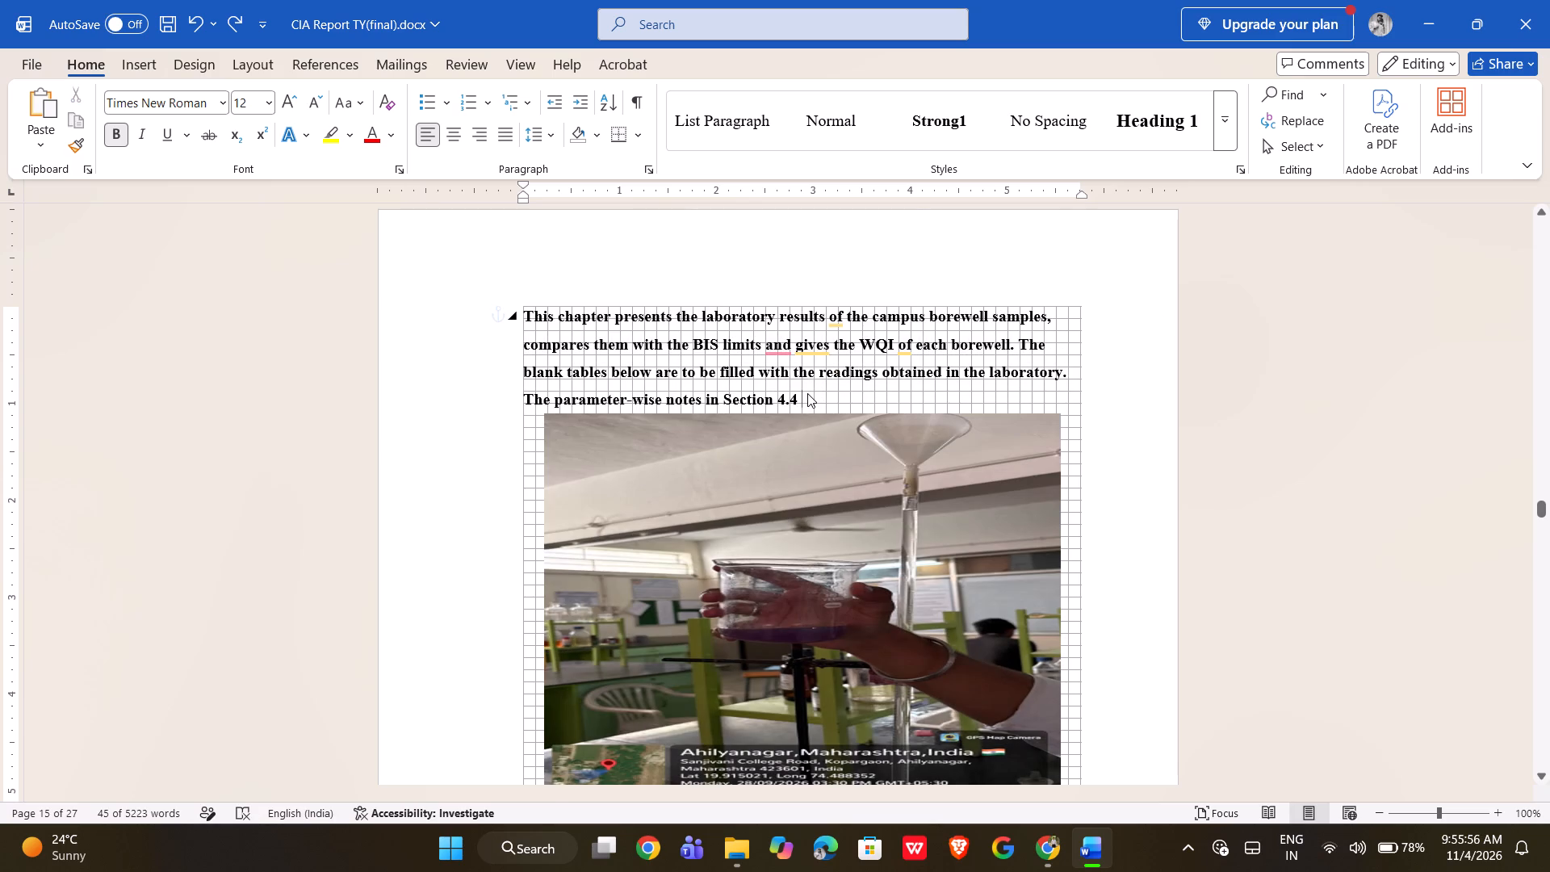
double_click(533, 322)
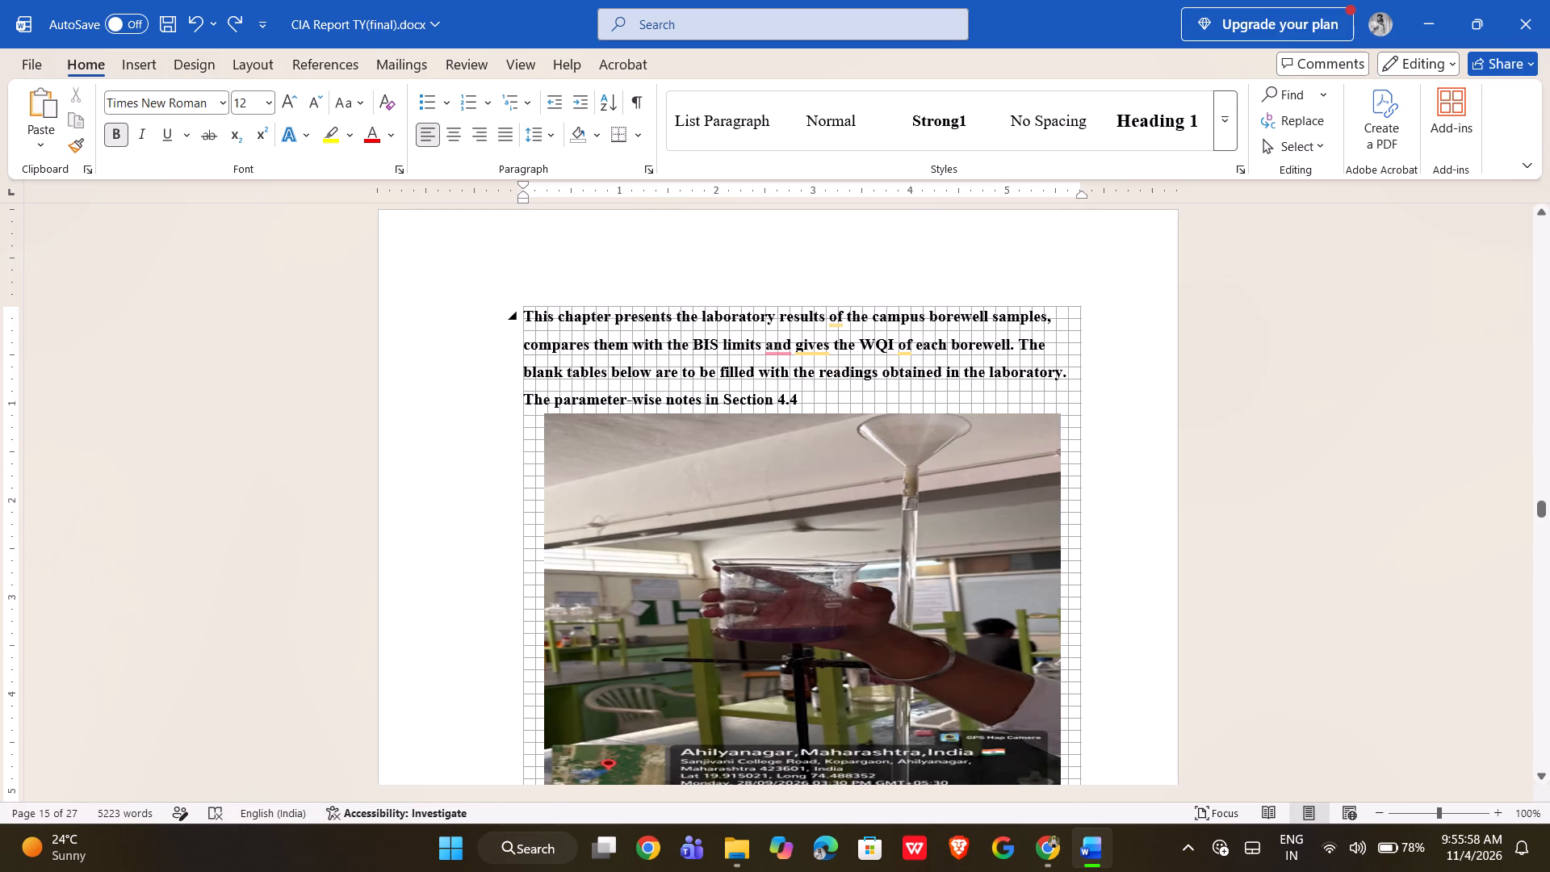
drag(526, 312, 699, 322)
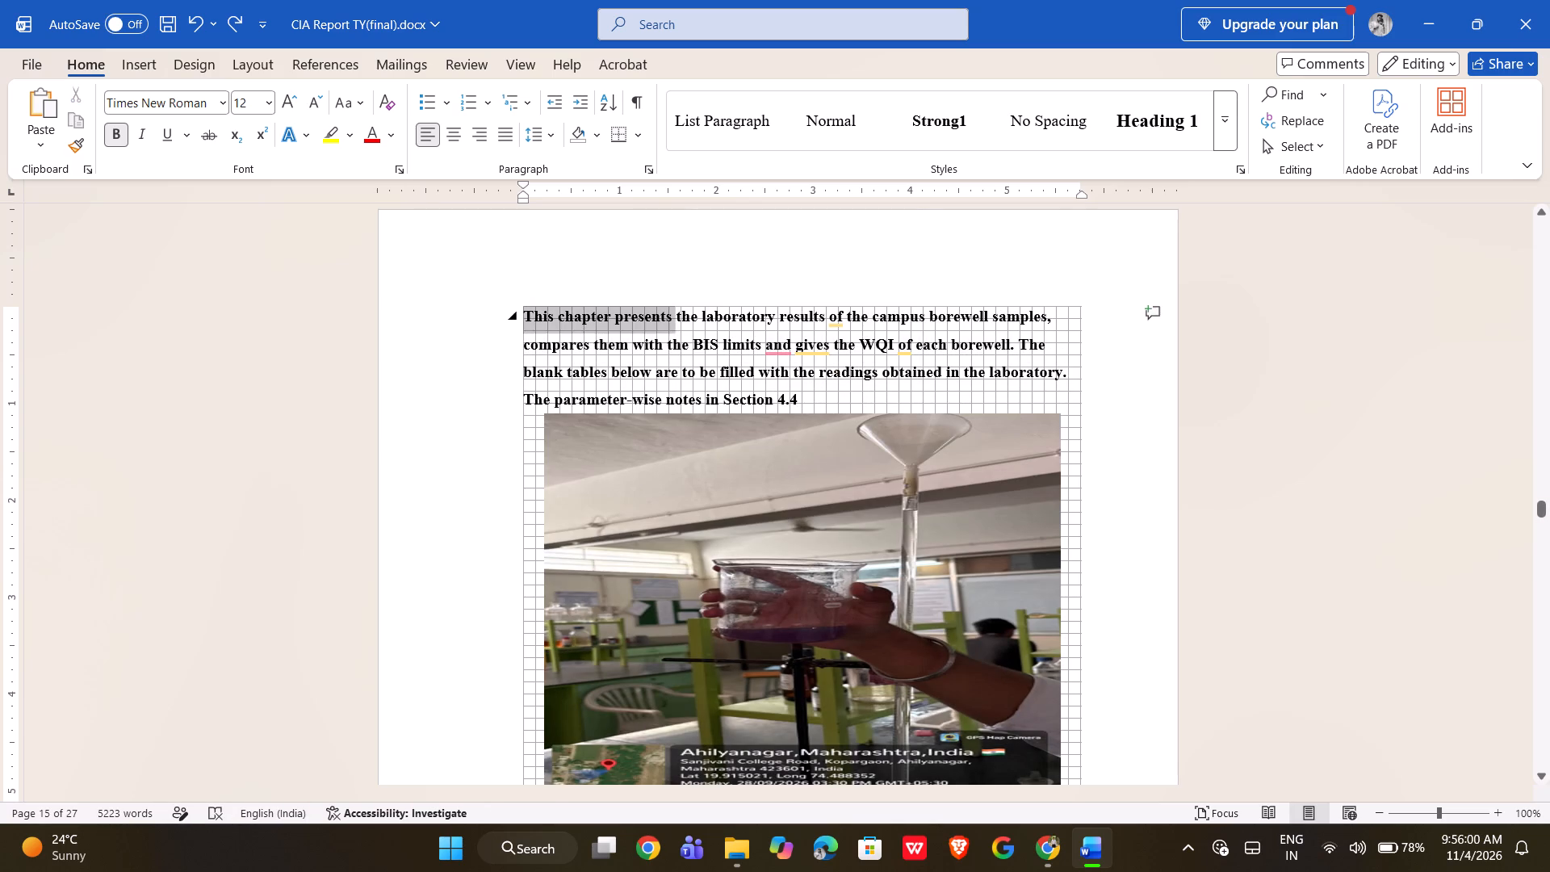
drag(699, 322, 791, 402)
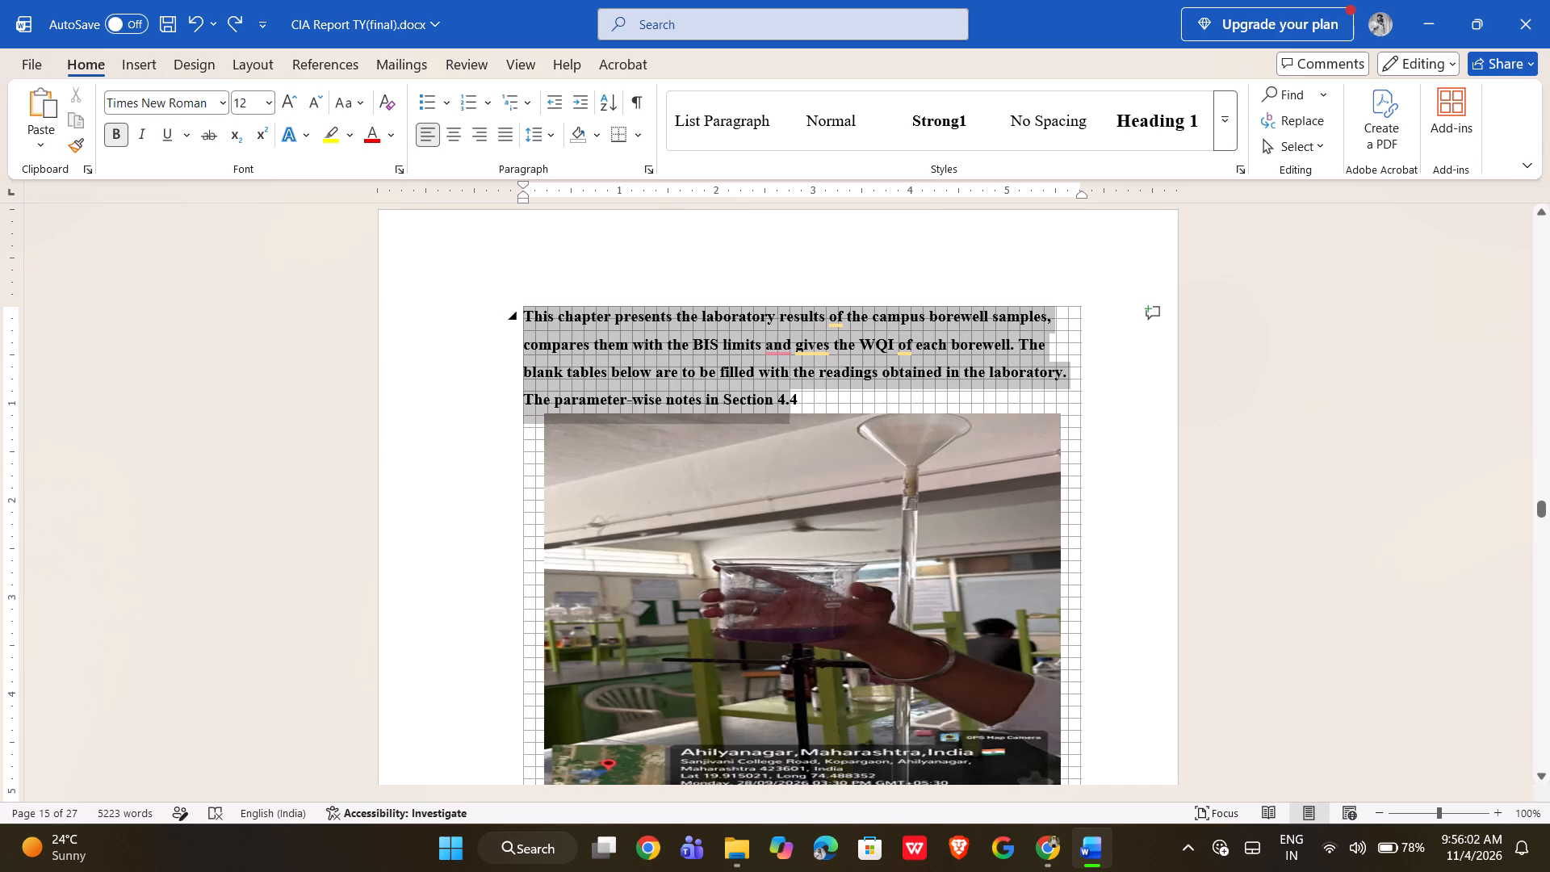
drag(791, 402, 778, 400)
drag(778, 400, 777, 400)
key(ctrl+c)
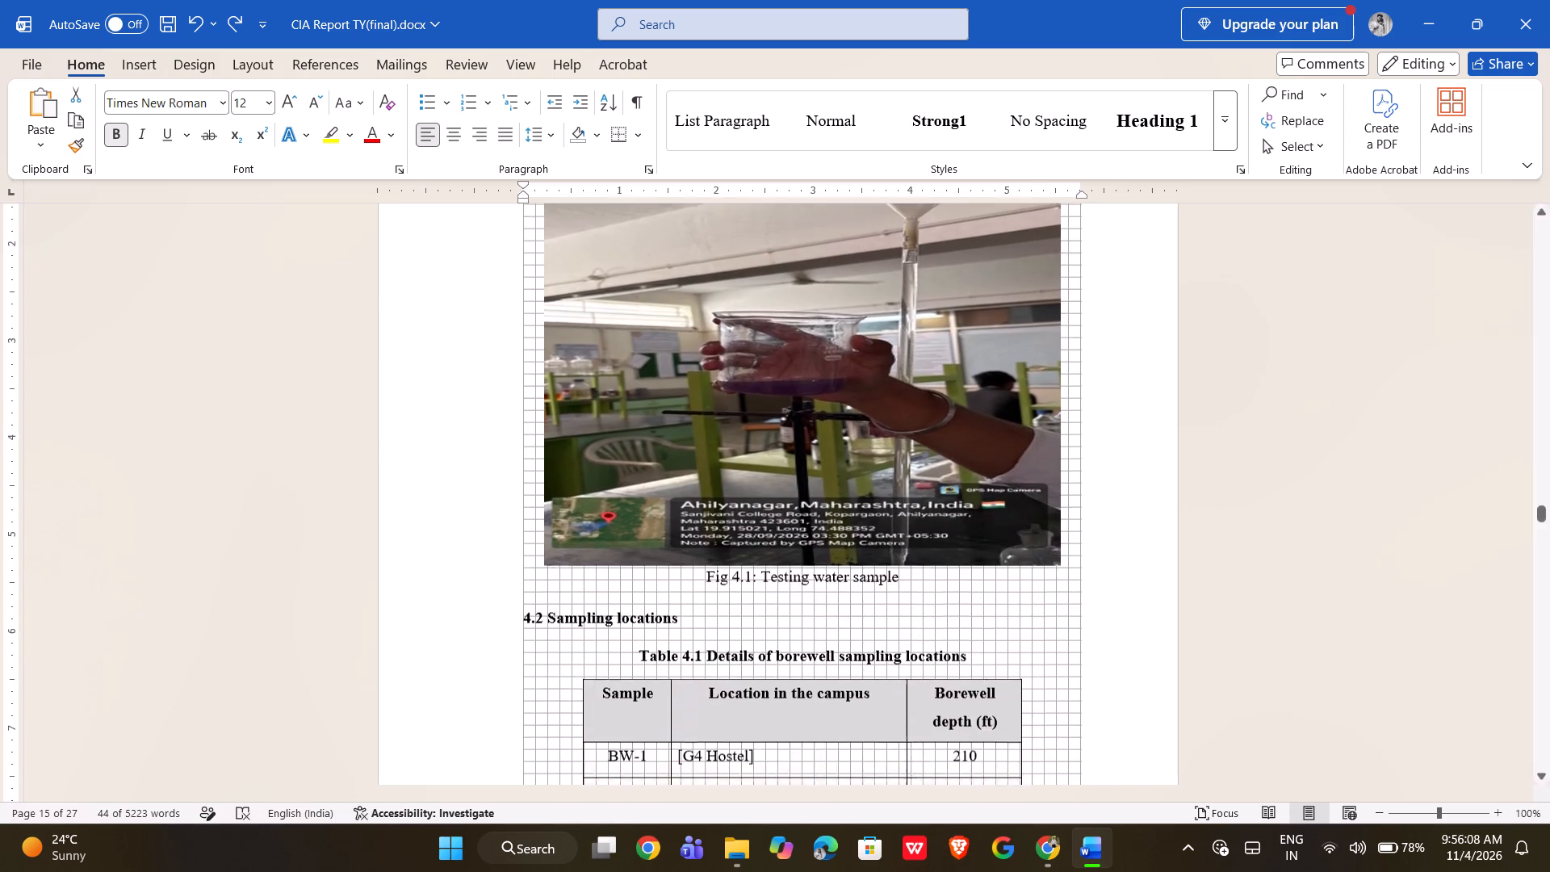
scroll(777, 400, up, 1)
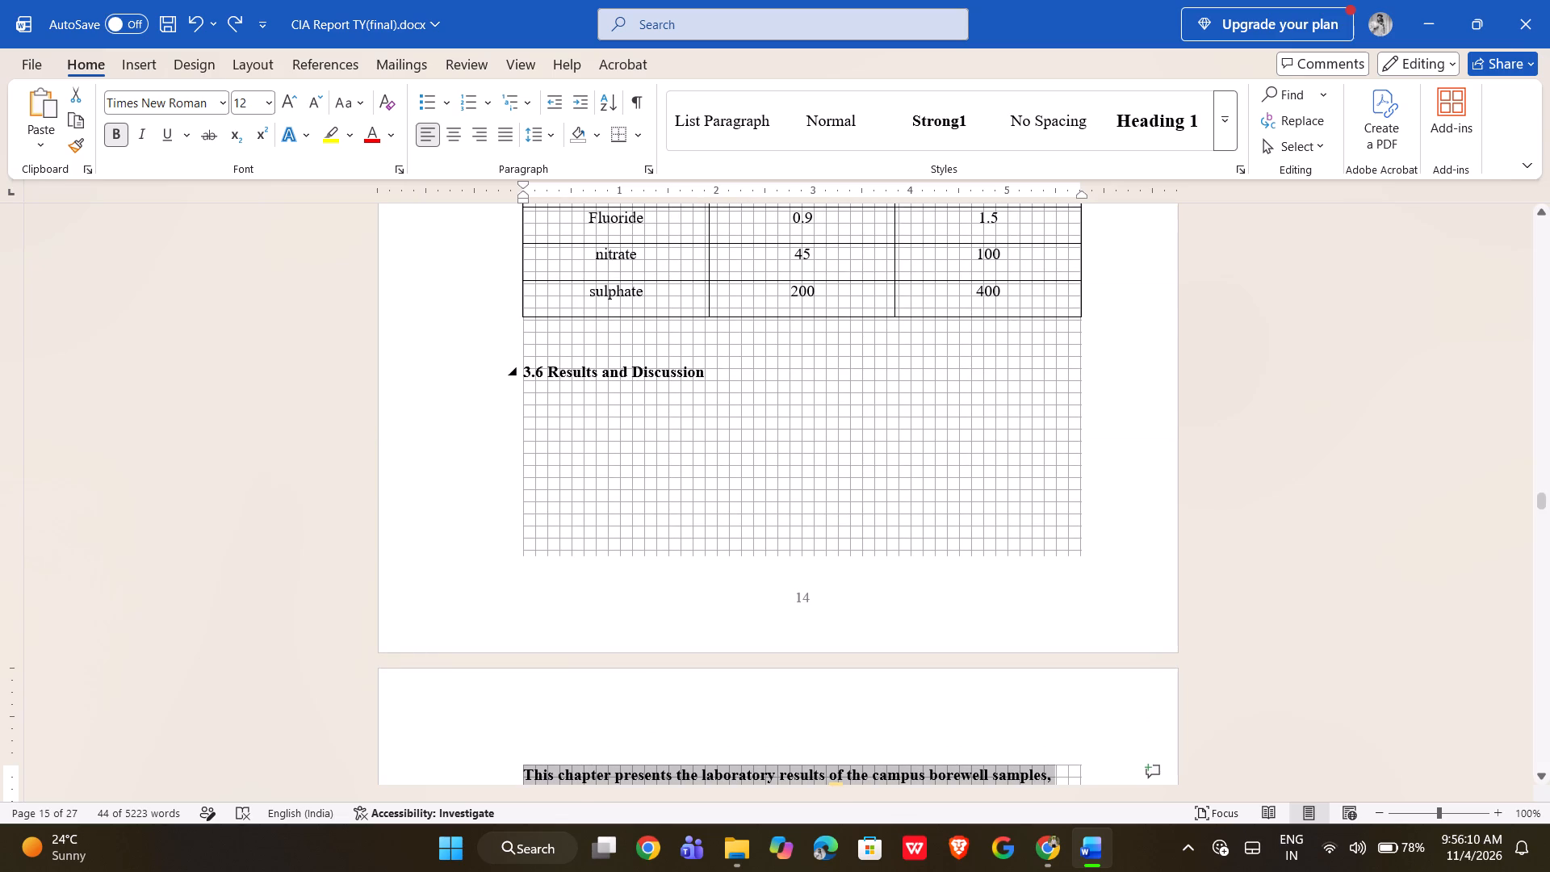
click(743, 375)
key(Return)
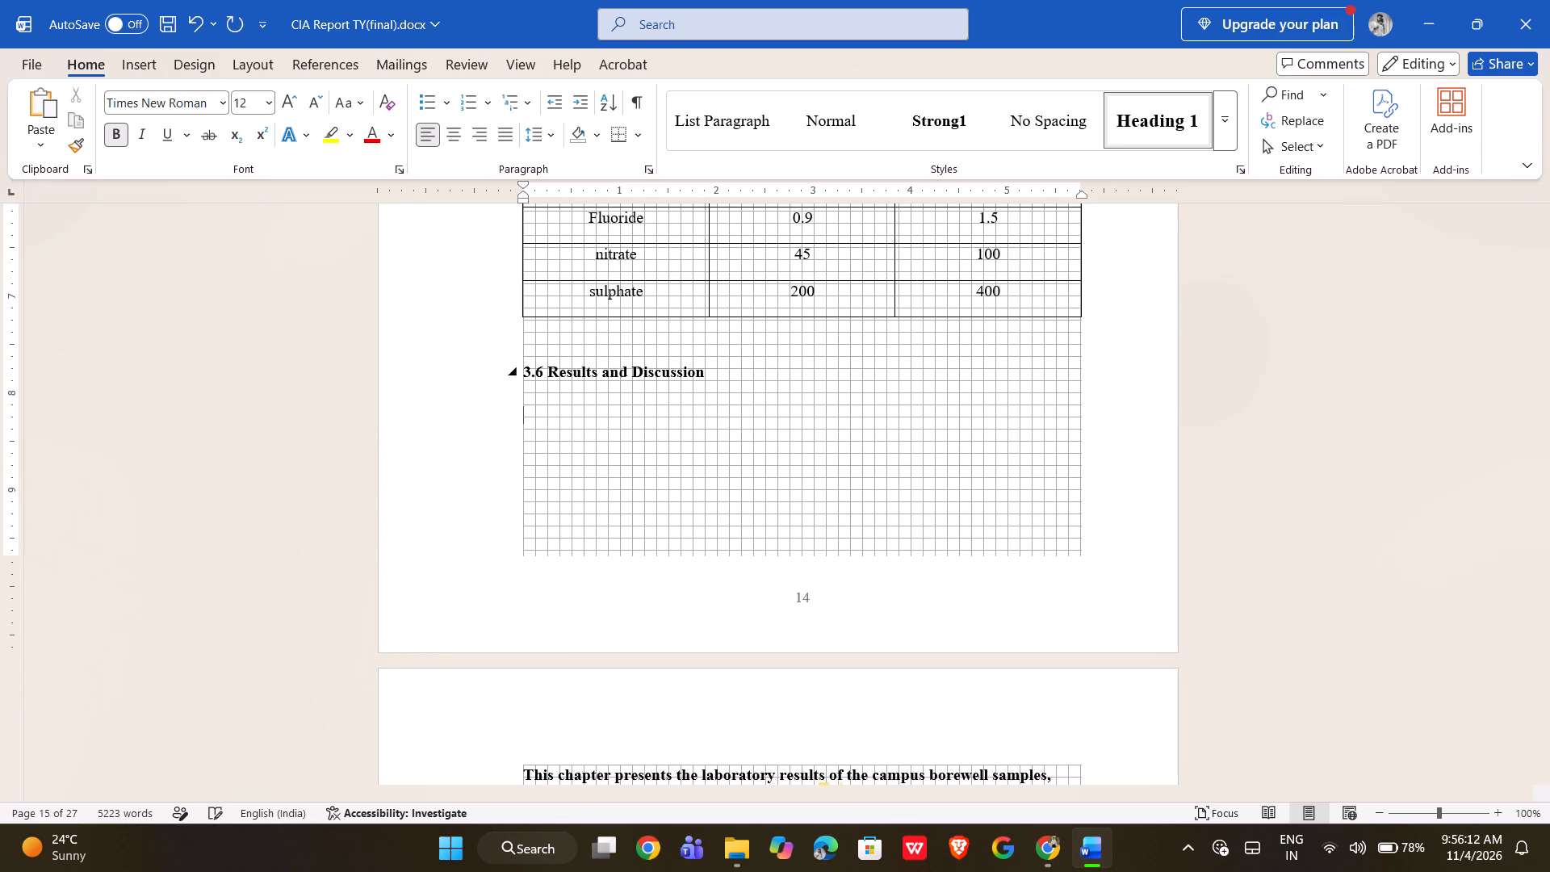
key(ctrl+v)
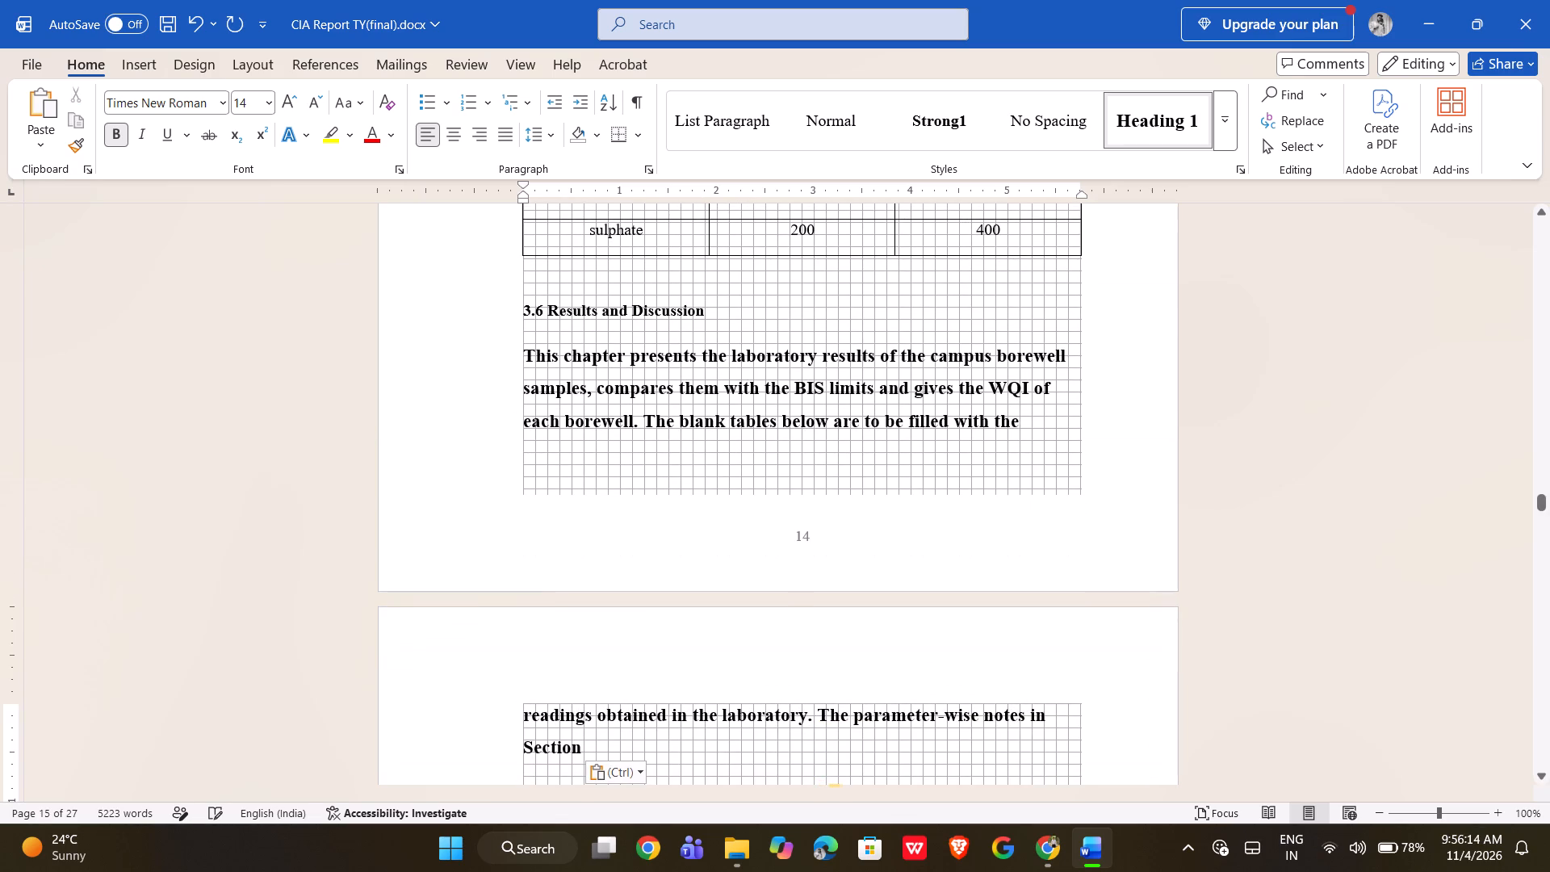
Set the font size of the whole introductory paragraph beneath the 3.6 Results and Discussion heading to 12.
click(526, 356)
drag(526, 356, 1051, 473)
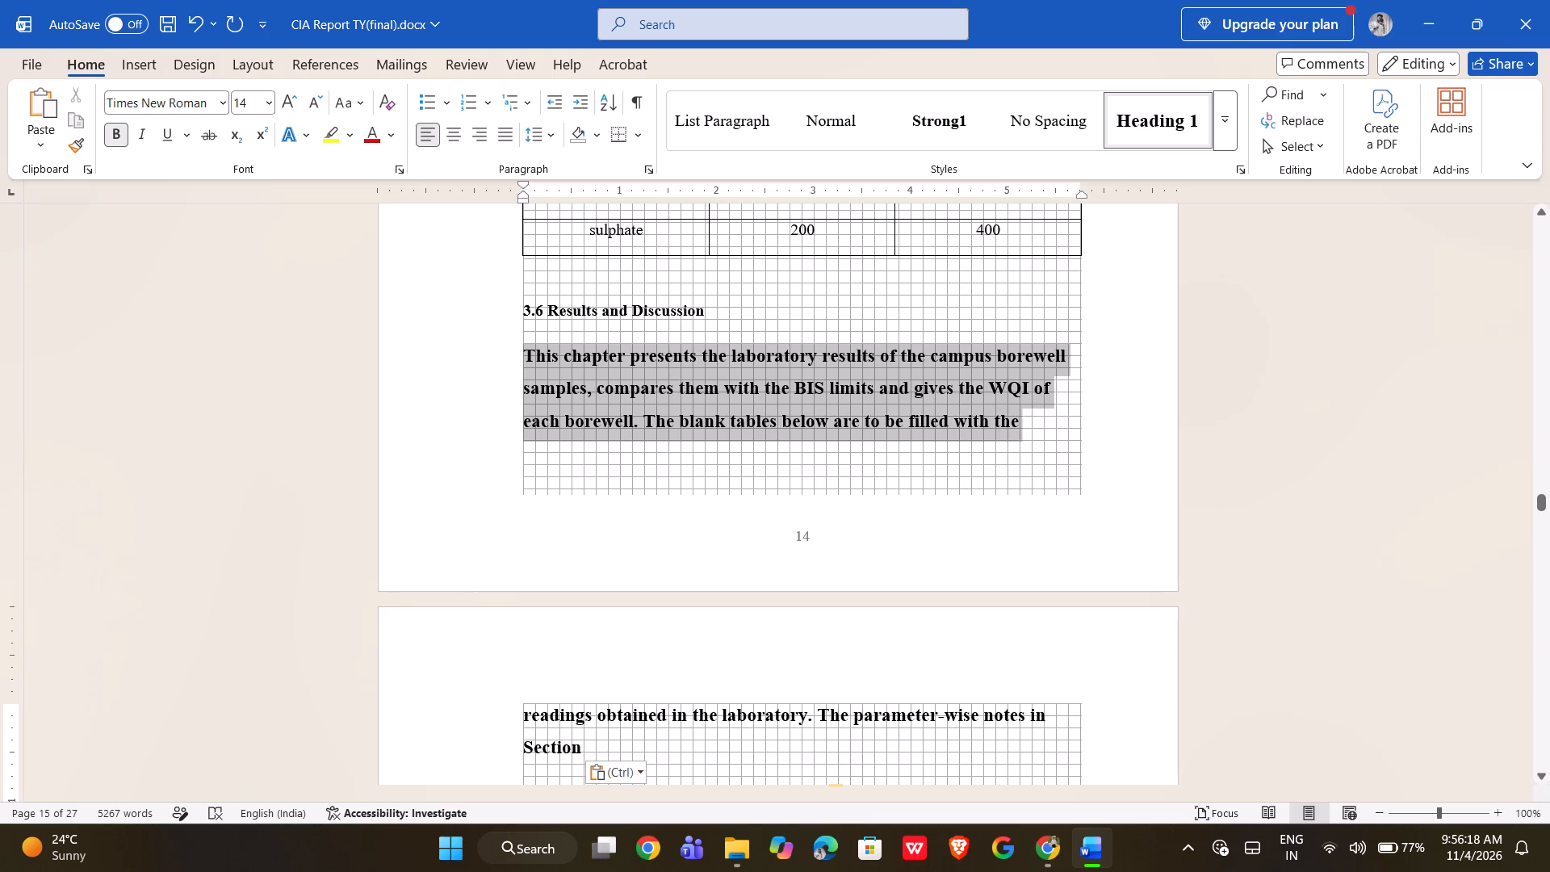
drag(1051, 473, 1052, 473)
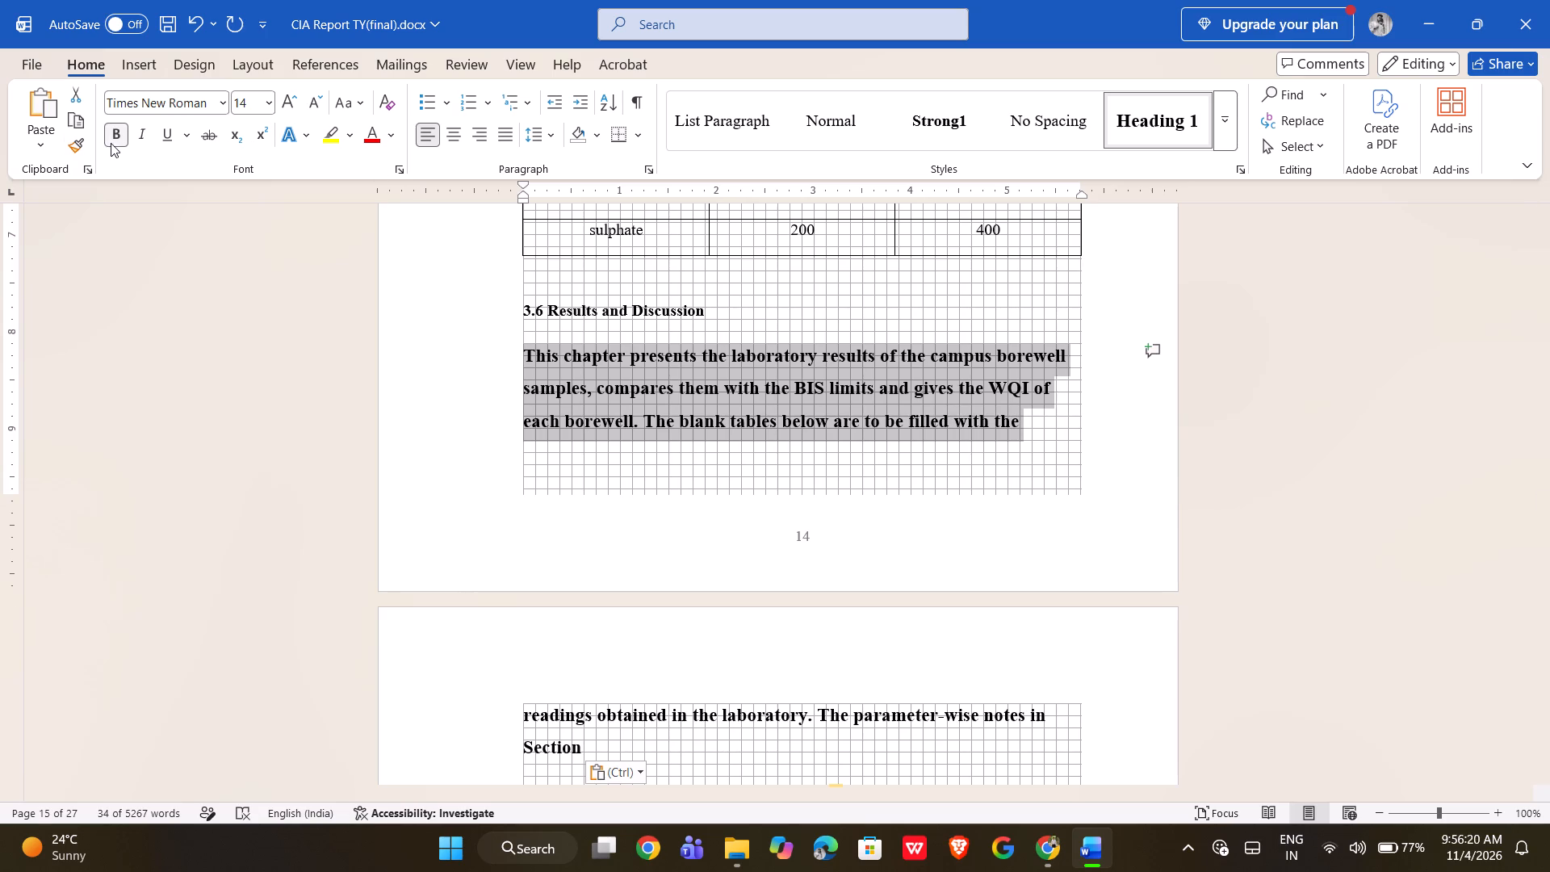
drag(111, 143, 269, 104)
click(269, 104)
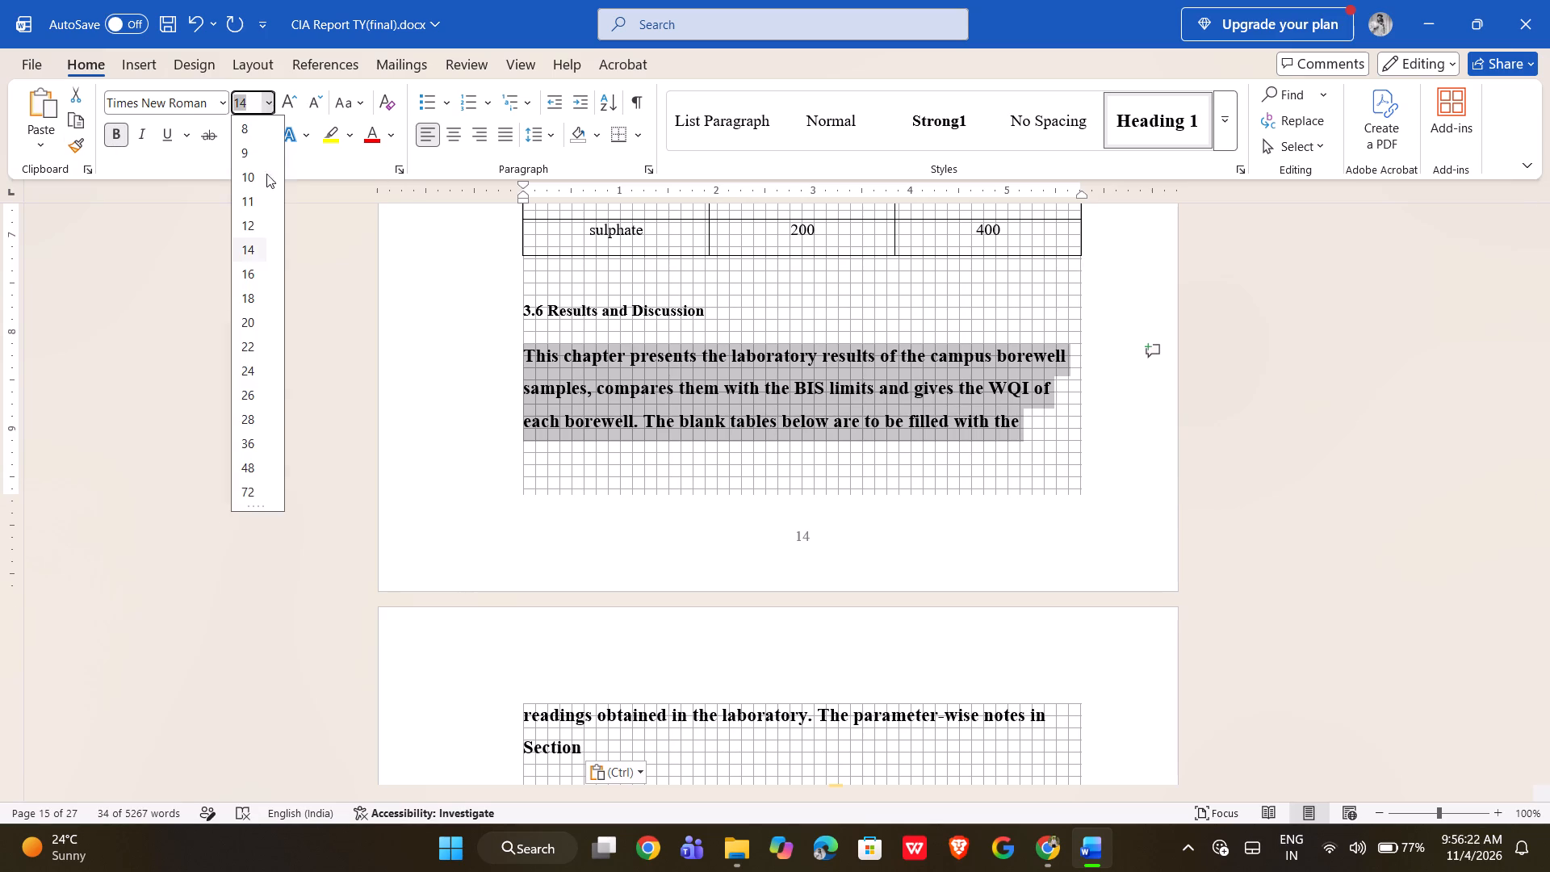
click(265, 222)
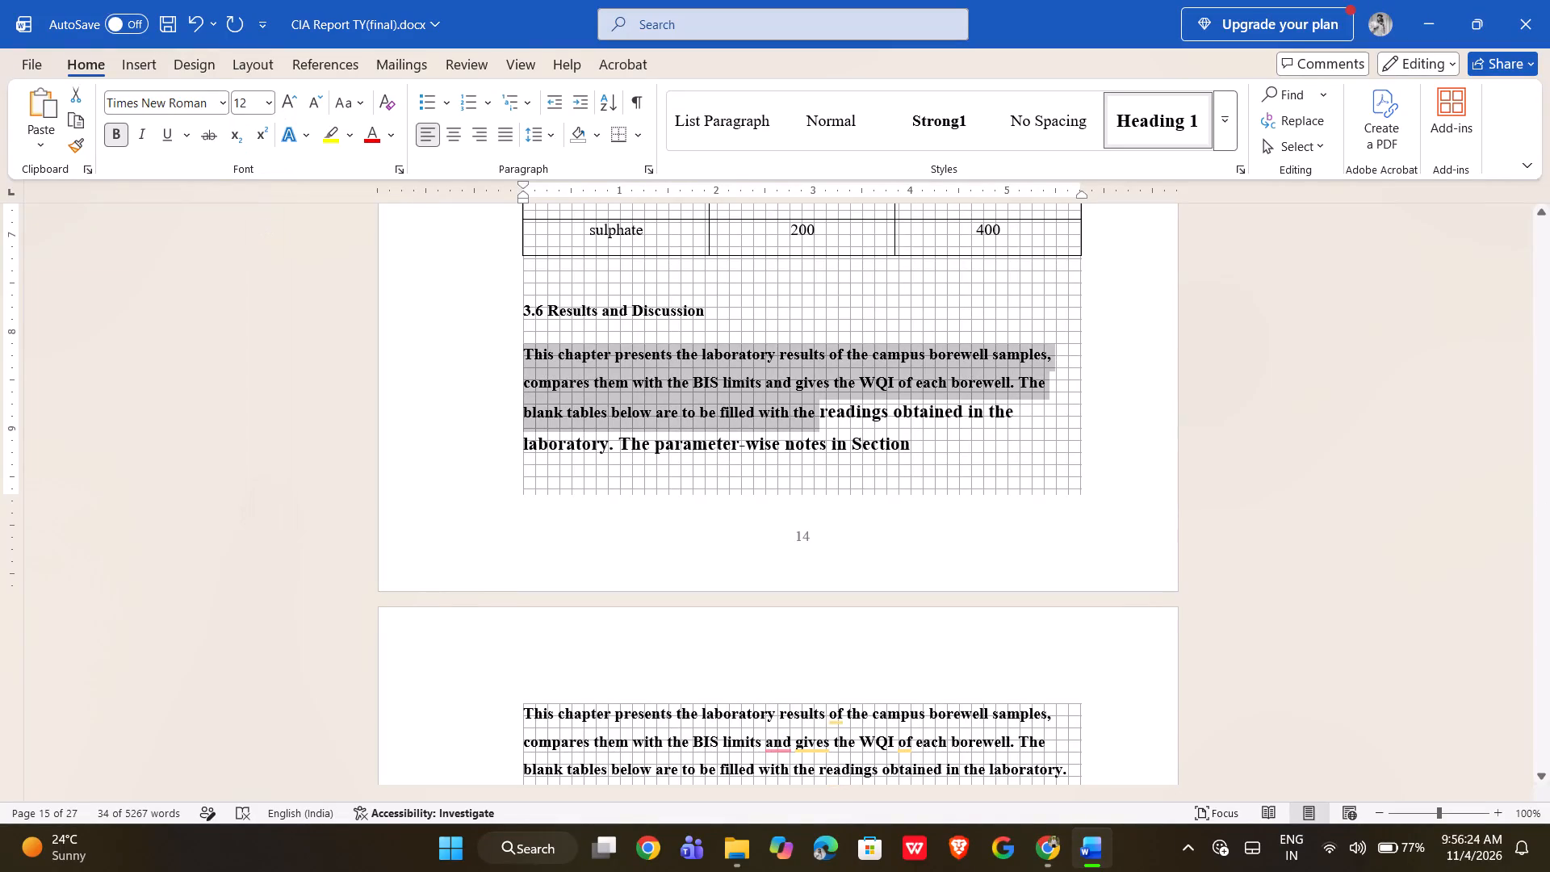
click(577, 480)
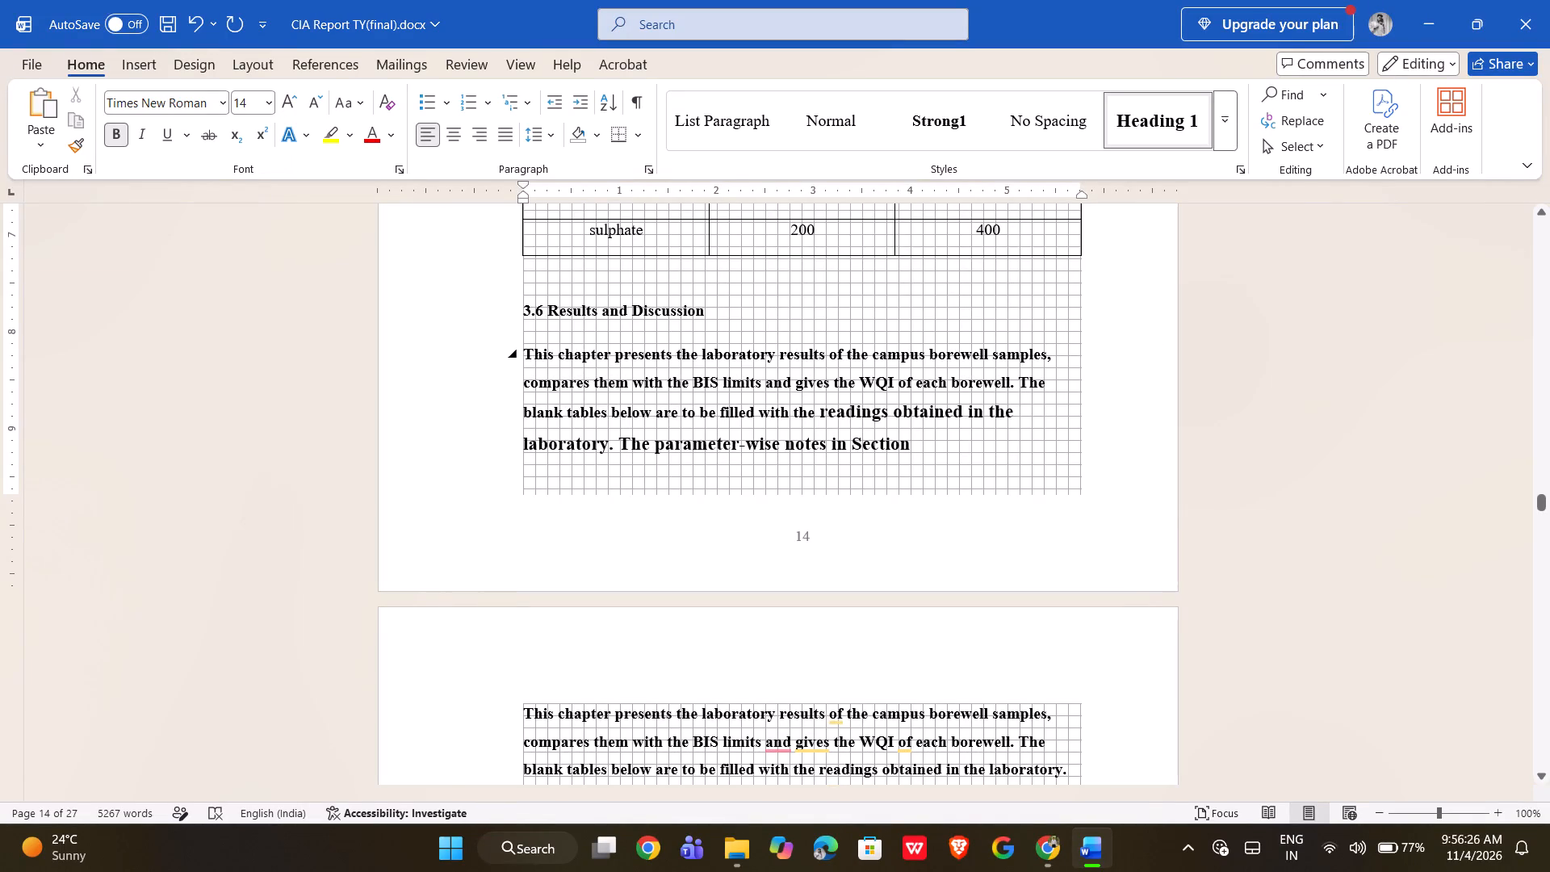
click(816, 412)
drag(816, 412, 831, 412)
drag(831, 412, 940, 472)
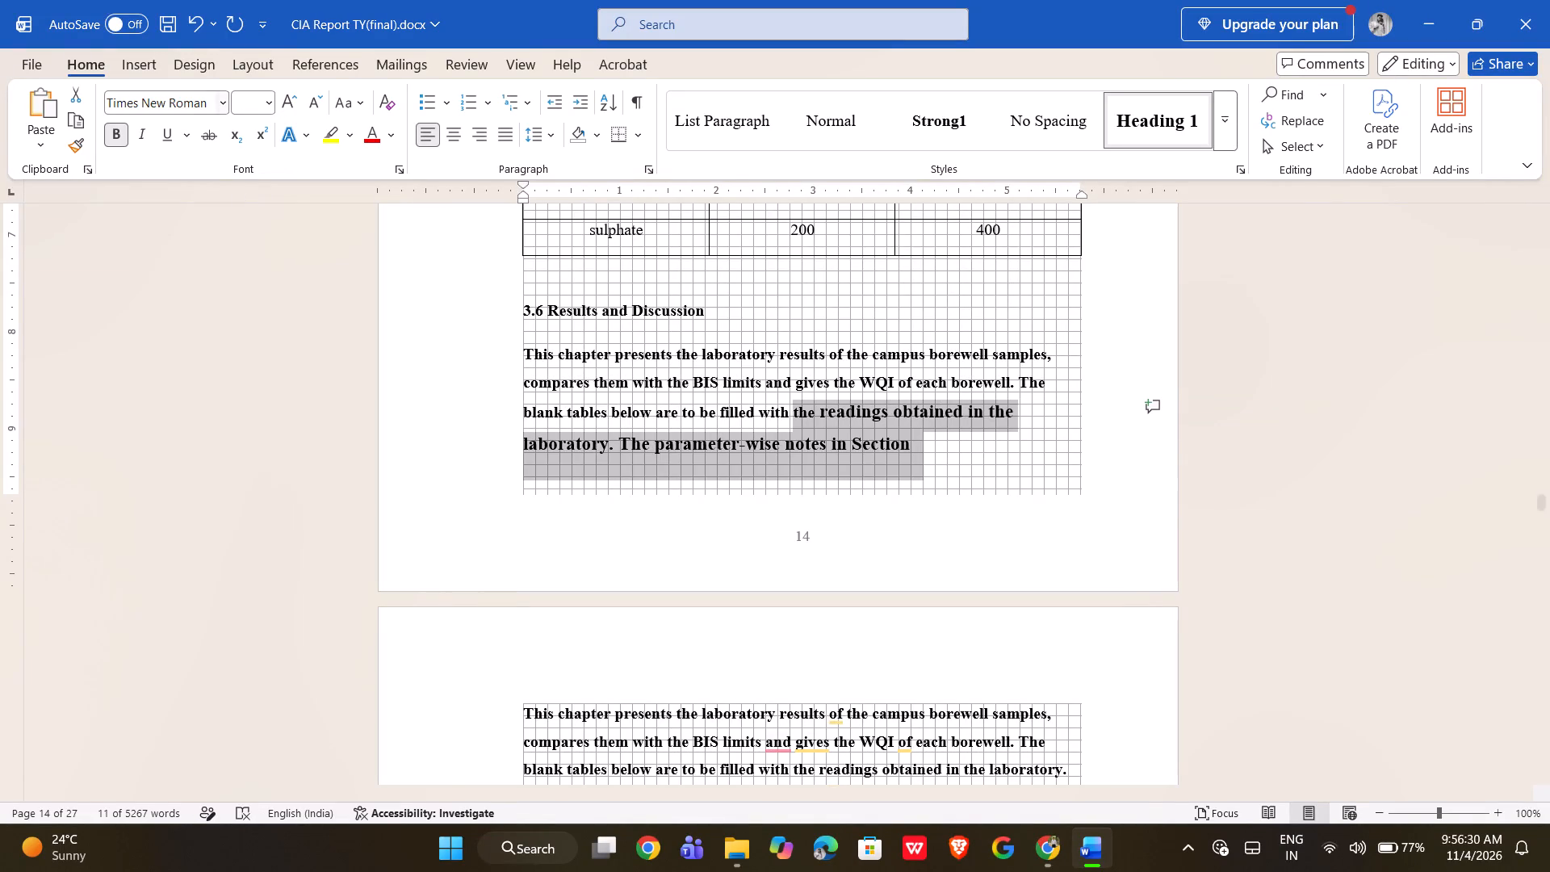
drag(115, 135, 245, 101)
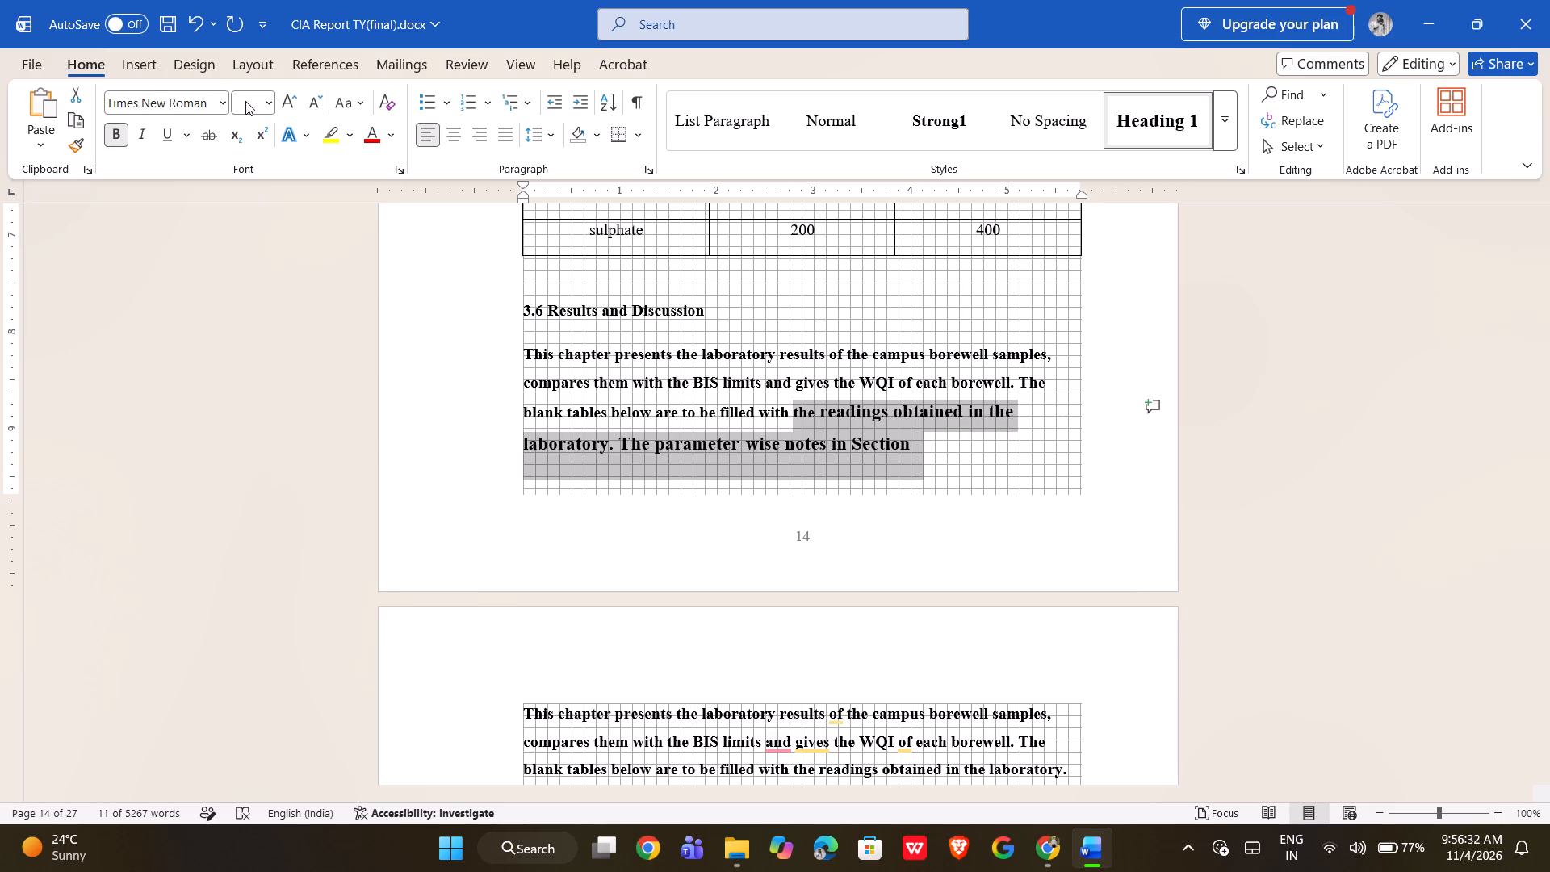
drag(245, 101, 264, 105)
click(264, 105)
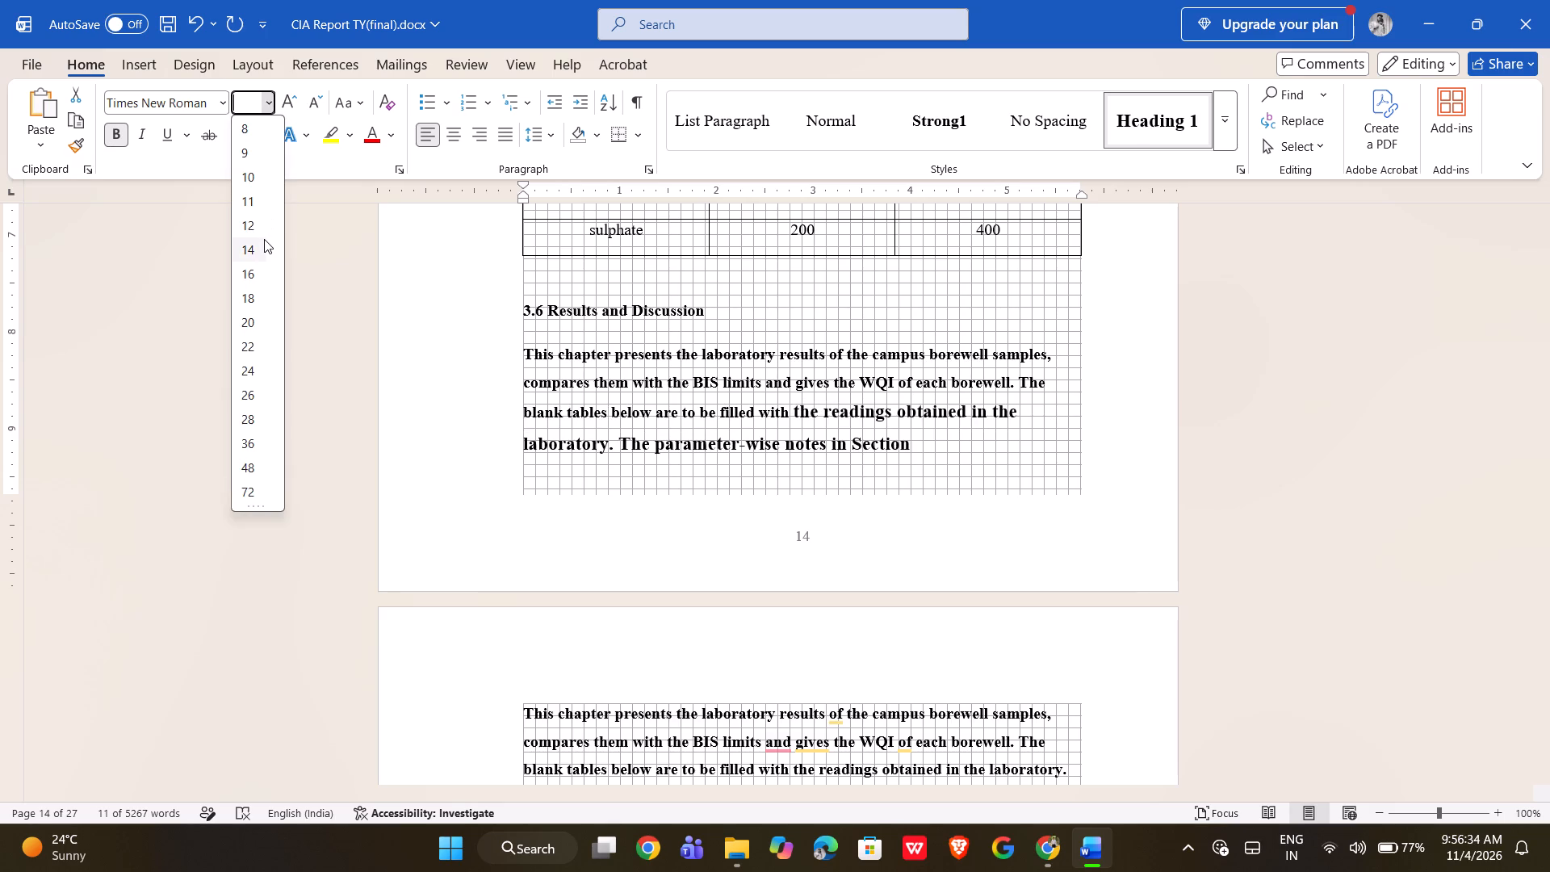
click(269, 222)
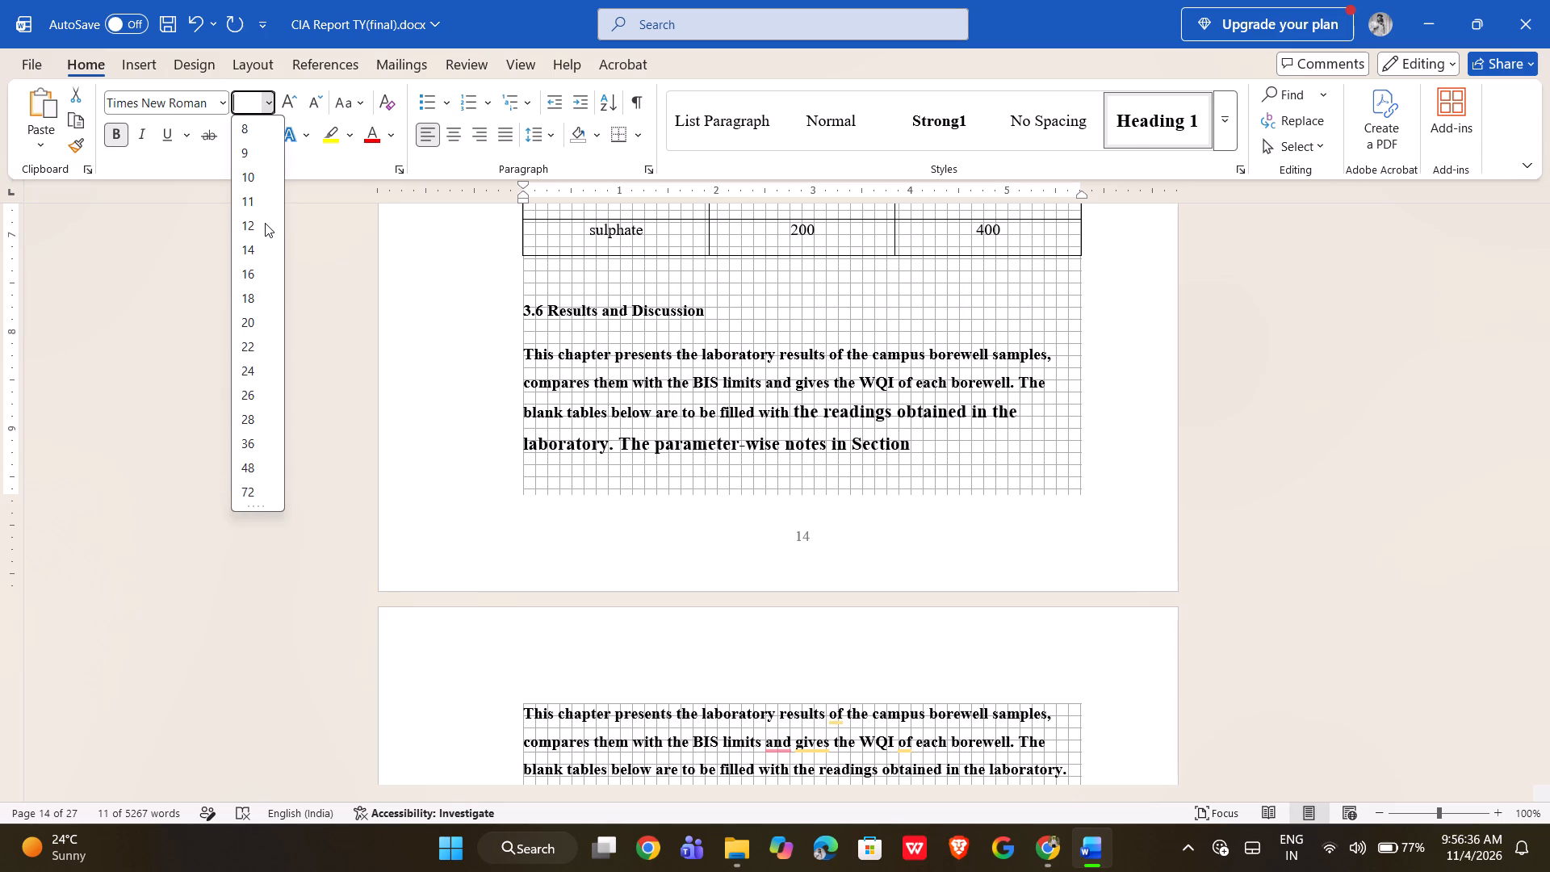
click(262, 225)
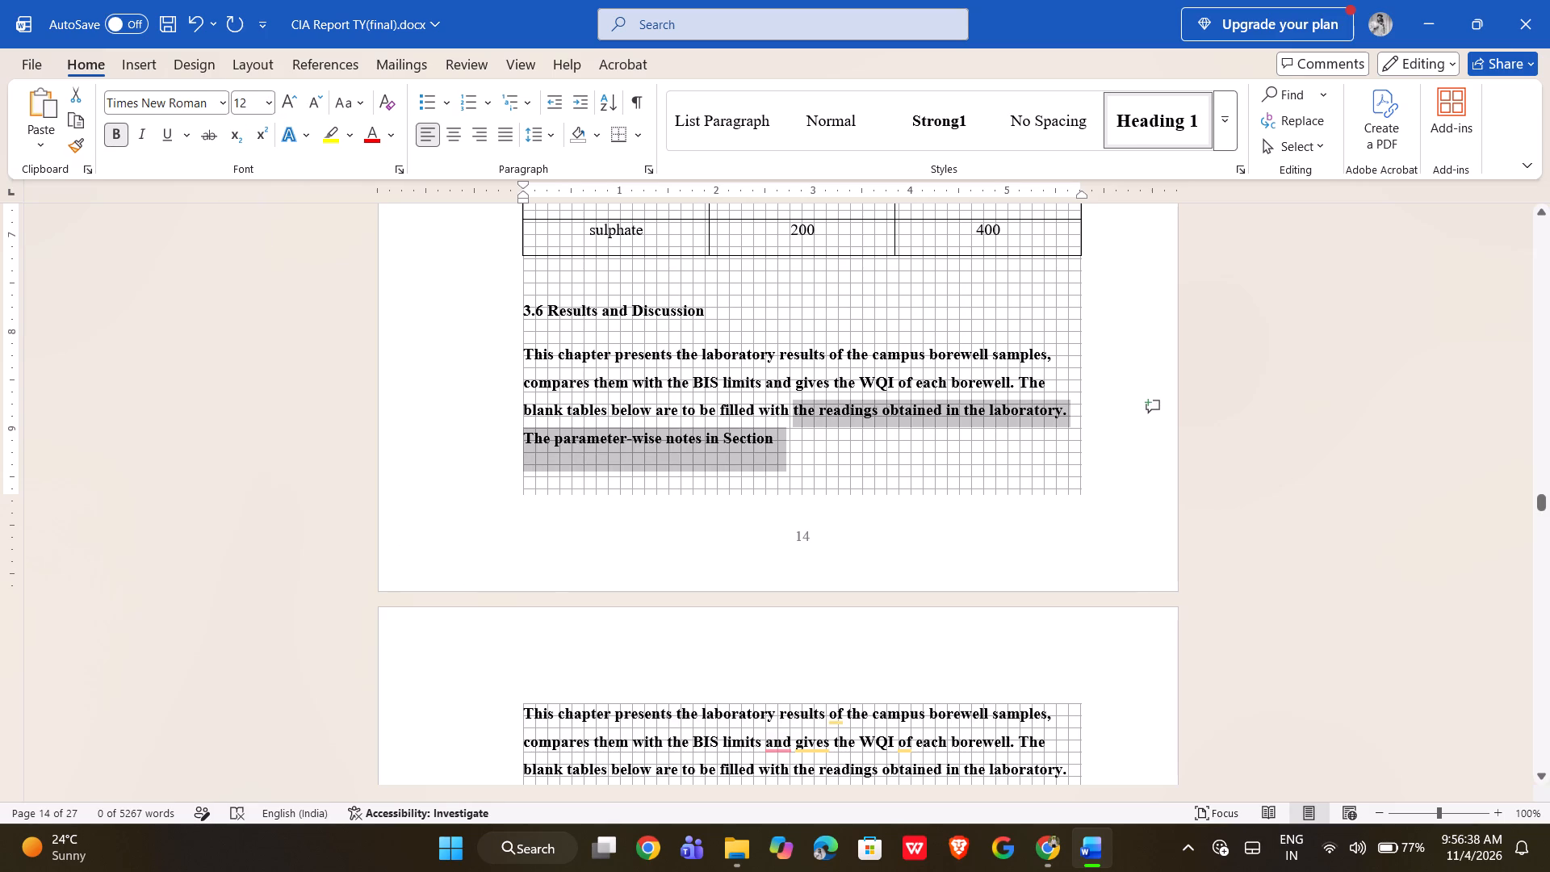
click(766, 476)
Delete the duplicate introductory paragraph above the water-testing photo, including its trailing "4.4".
scroll(815, 470, down, 1)
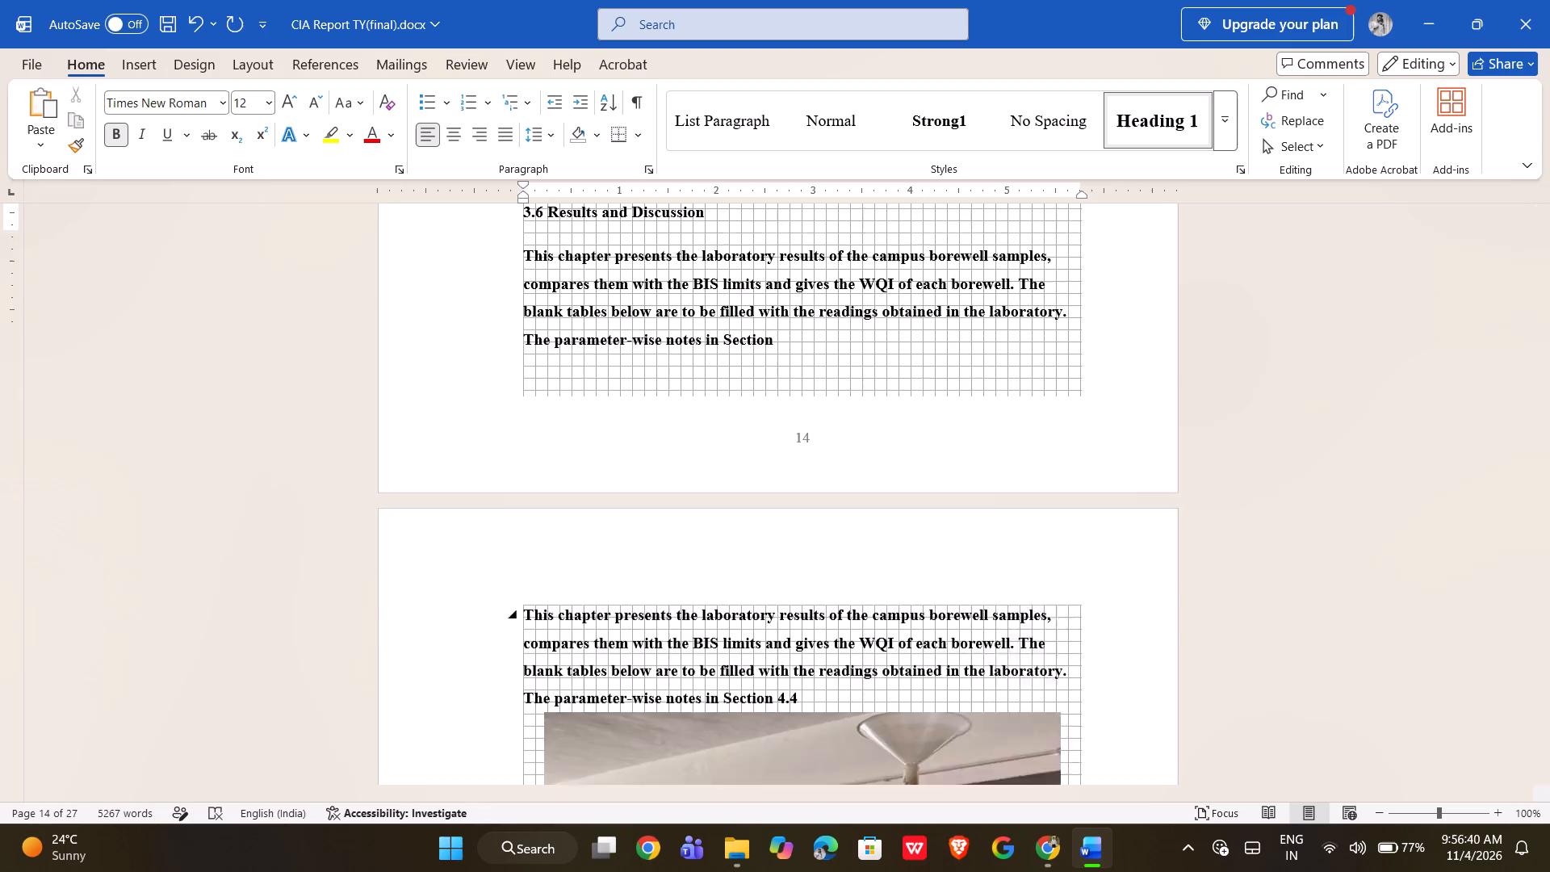
scroll(815, 470, down, 1)
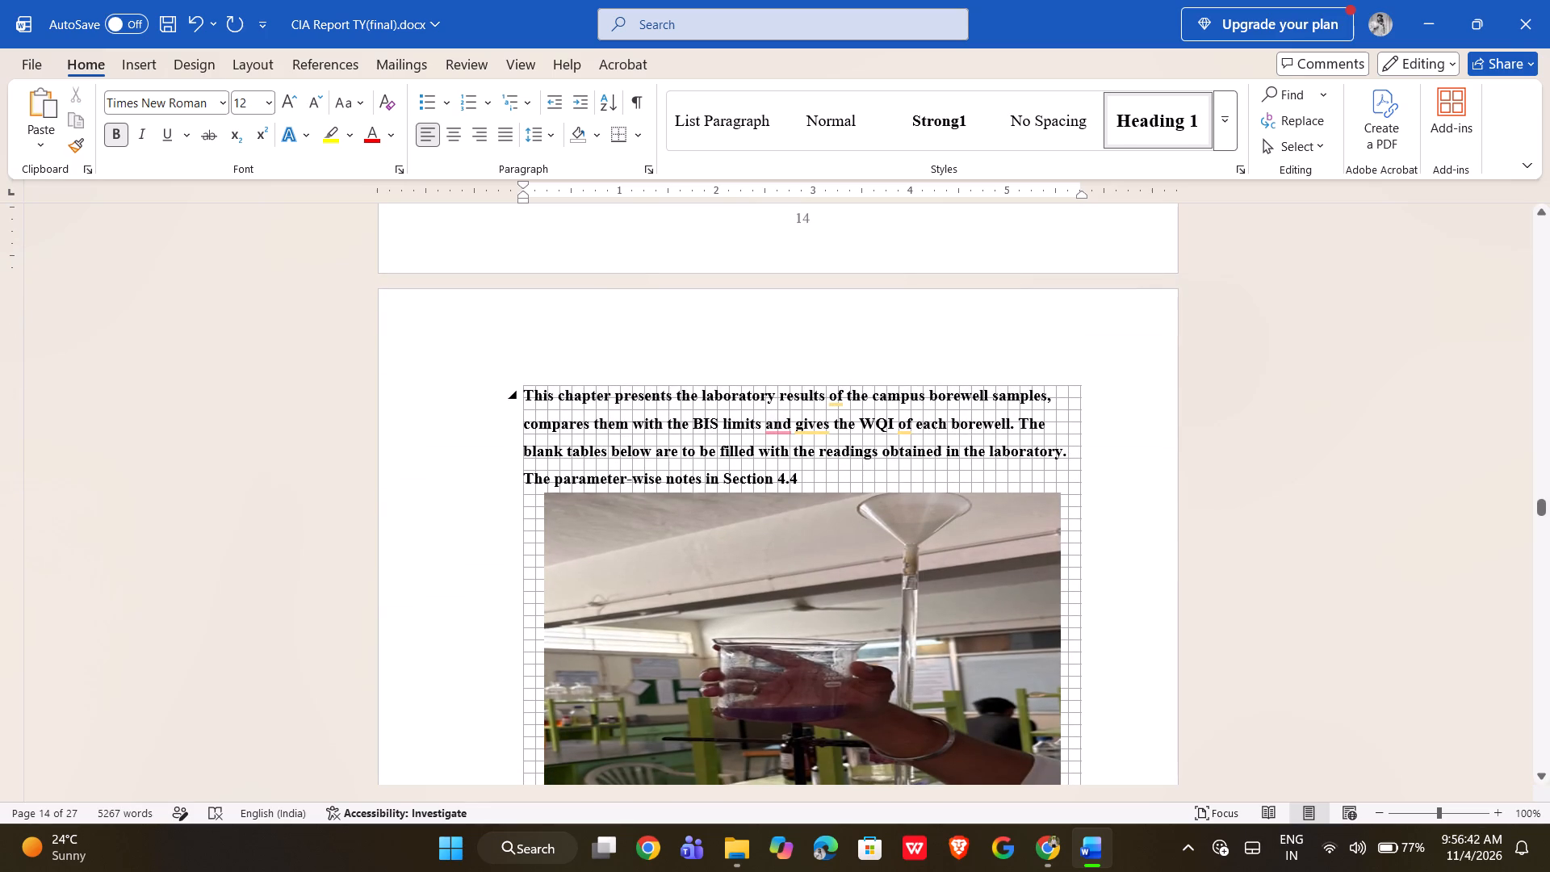
click(524, 398)
drag(524, 398, 789, 461)
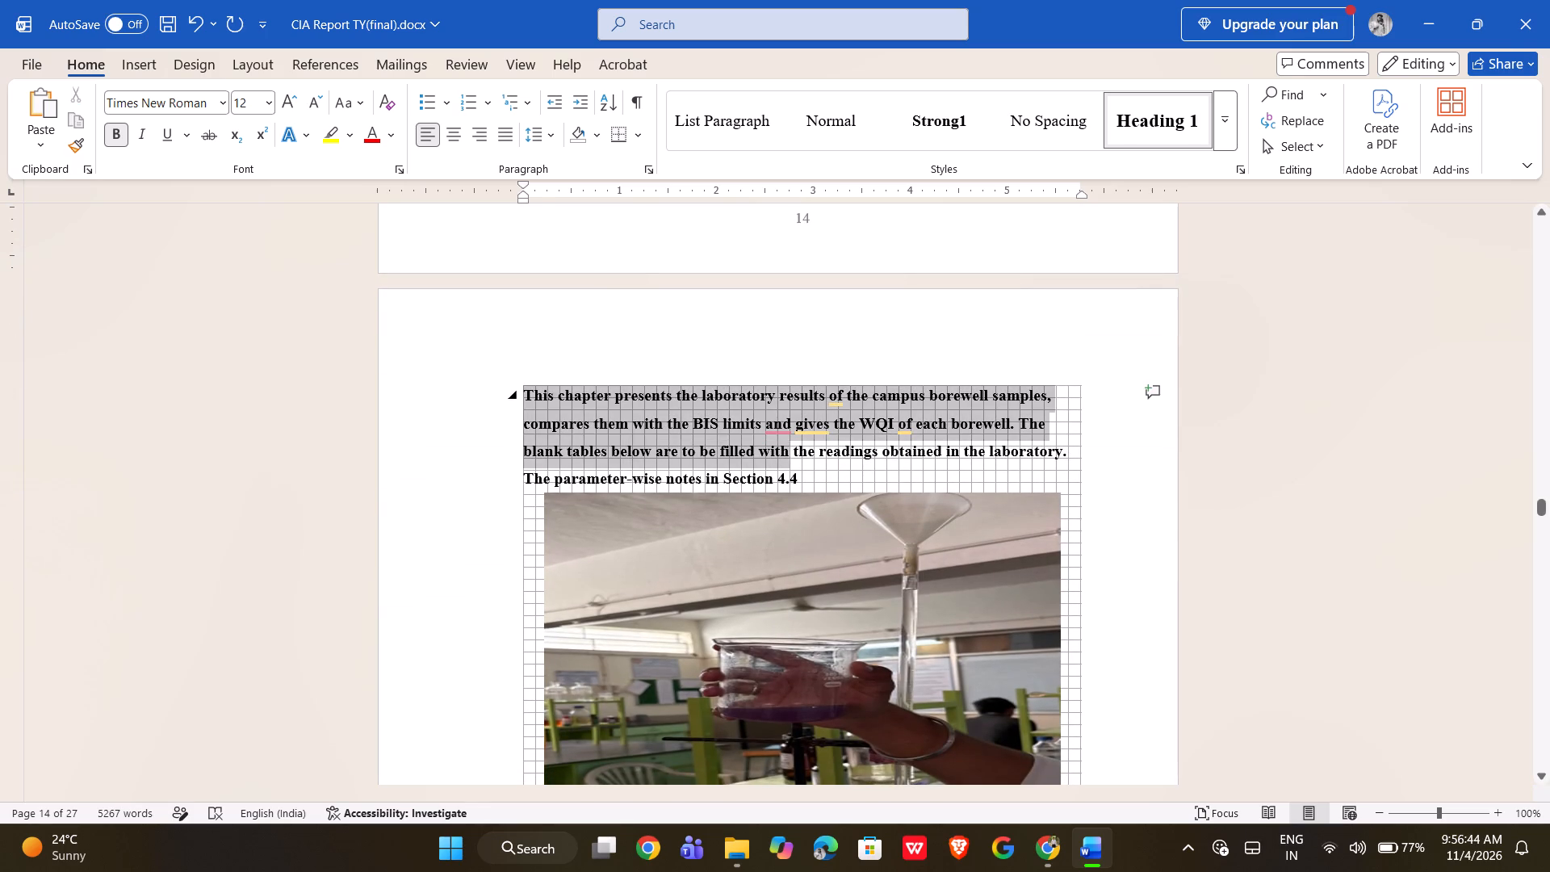
drag(789, 461, 779, 478)
key(BackSpace)
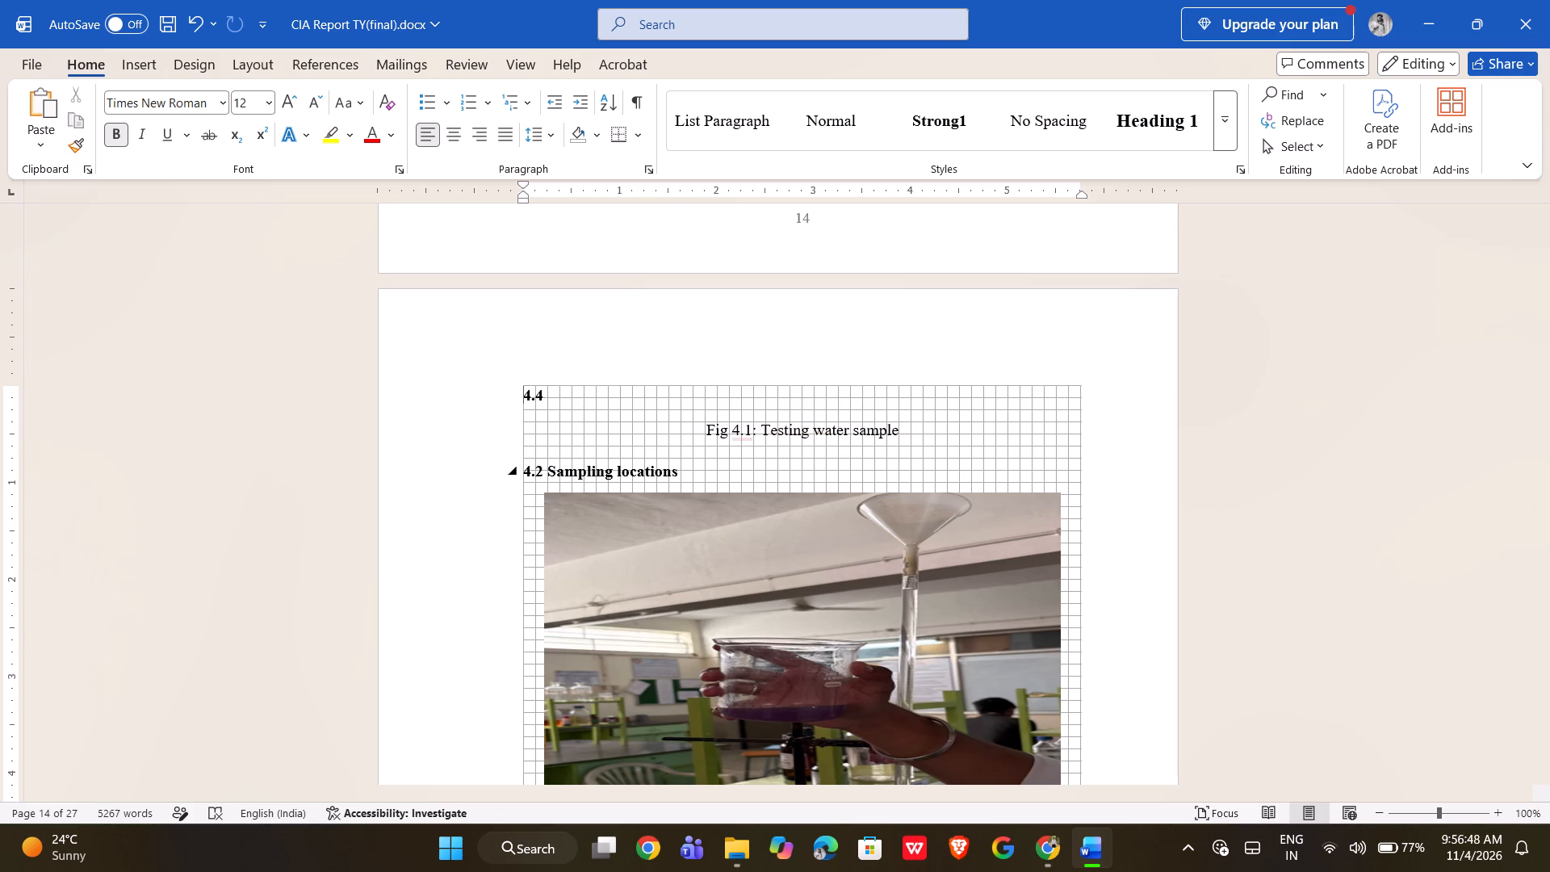
click(589, 405)
key(BackSpace)
key(BackSpace)
key(BackSpace)
key(BackSpace)
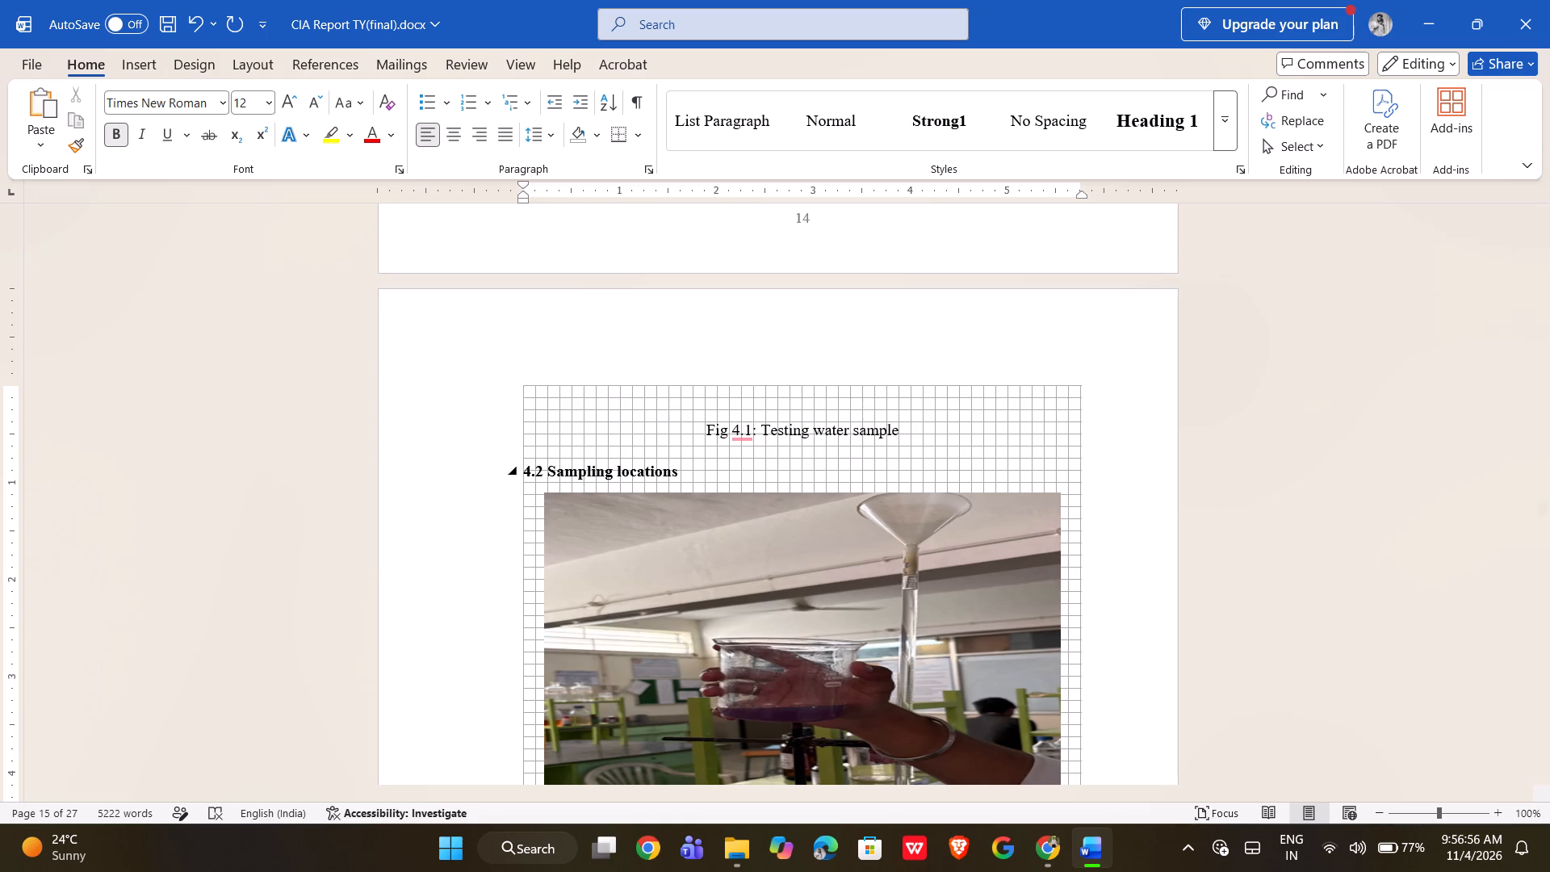
Look through the remaining Chapter 4 sections, tables and figures as far as the Chapter 5 Conclusions.
scroll(663, 458, down, 1)
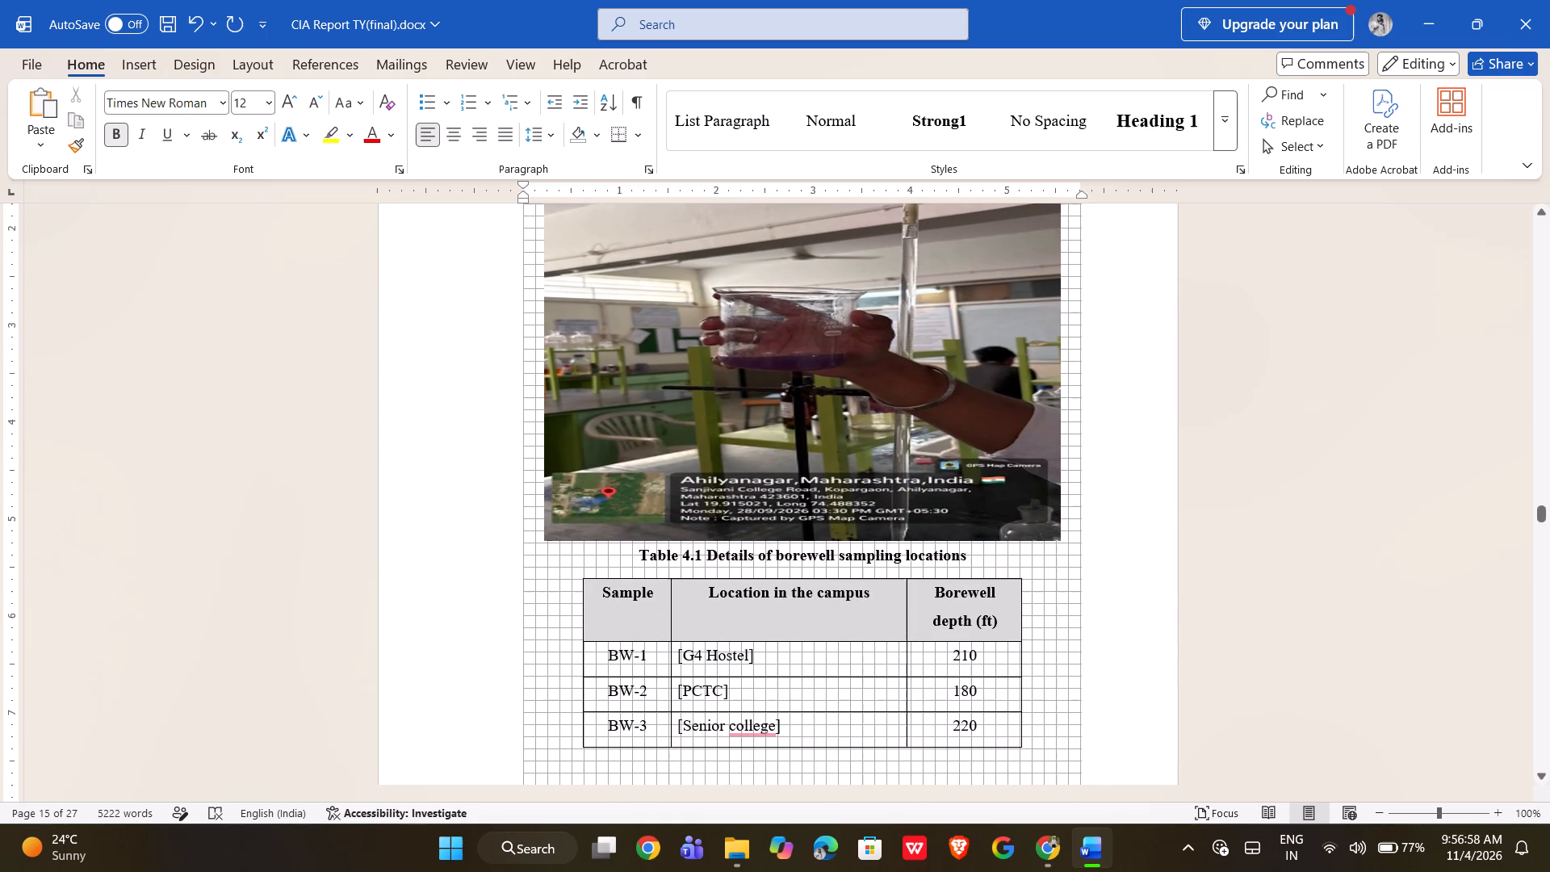
scroll(689, 509, down, 2)
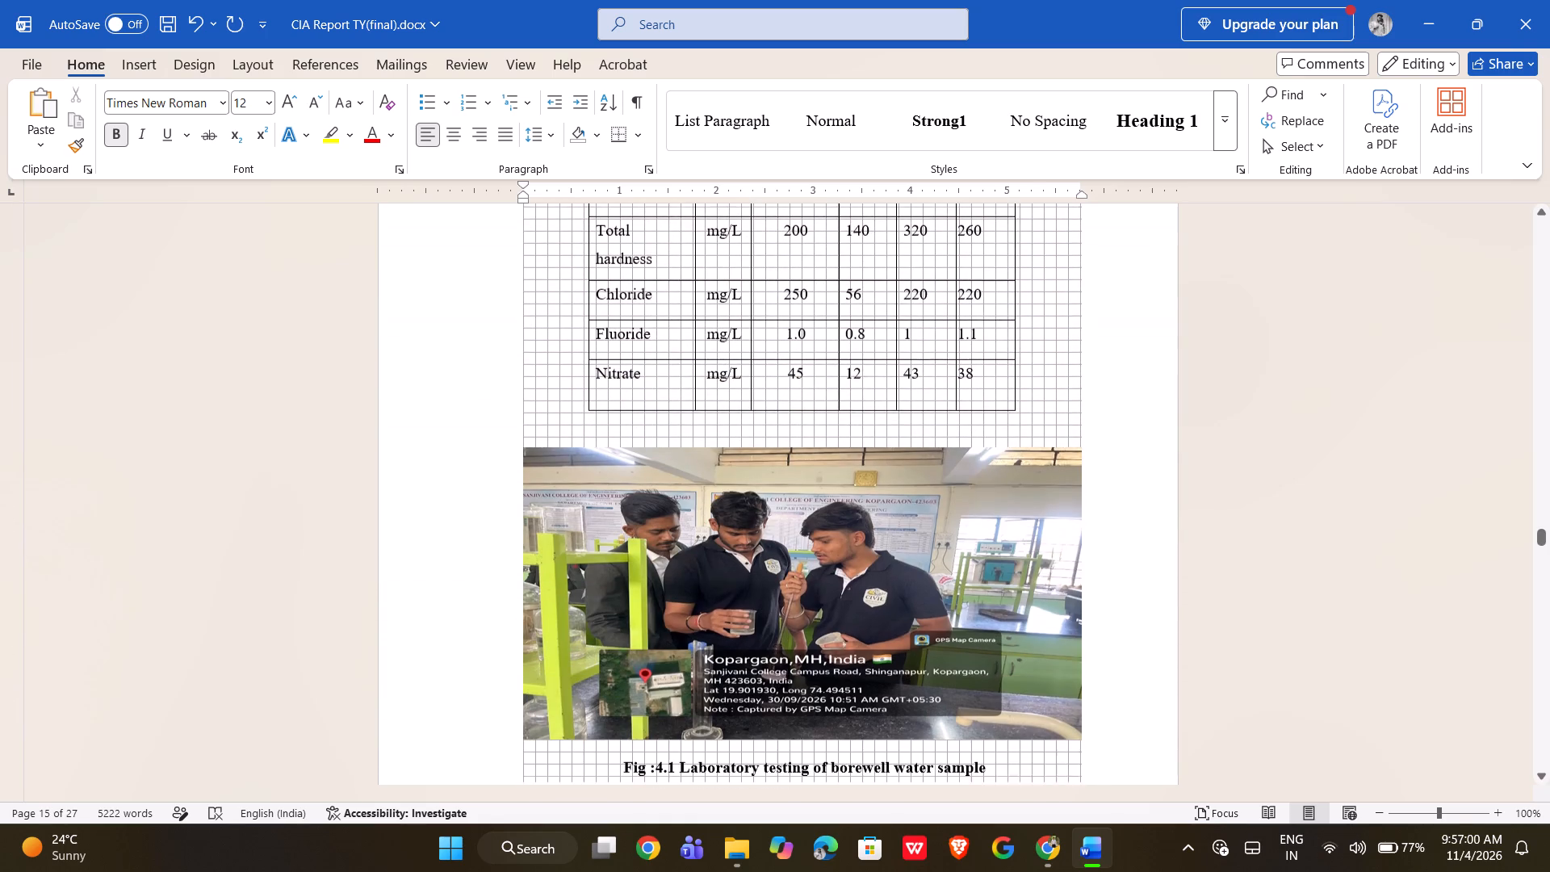
scroll(689, 509, down, 3)
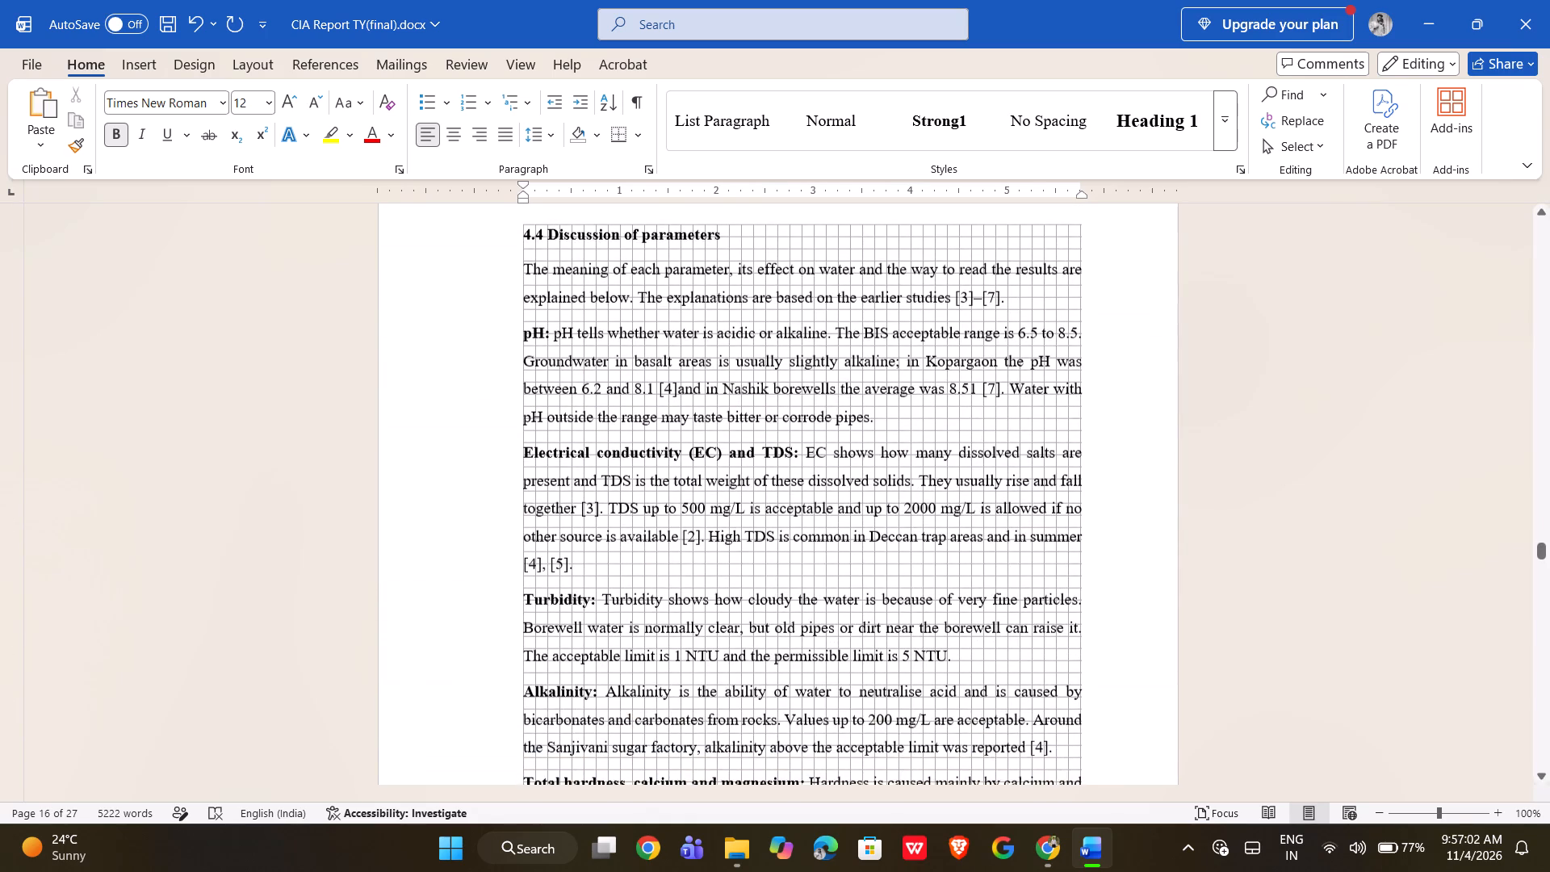
scroll(689, 509, down, 1)
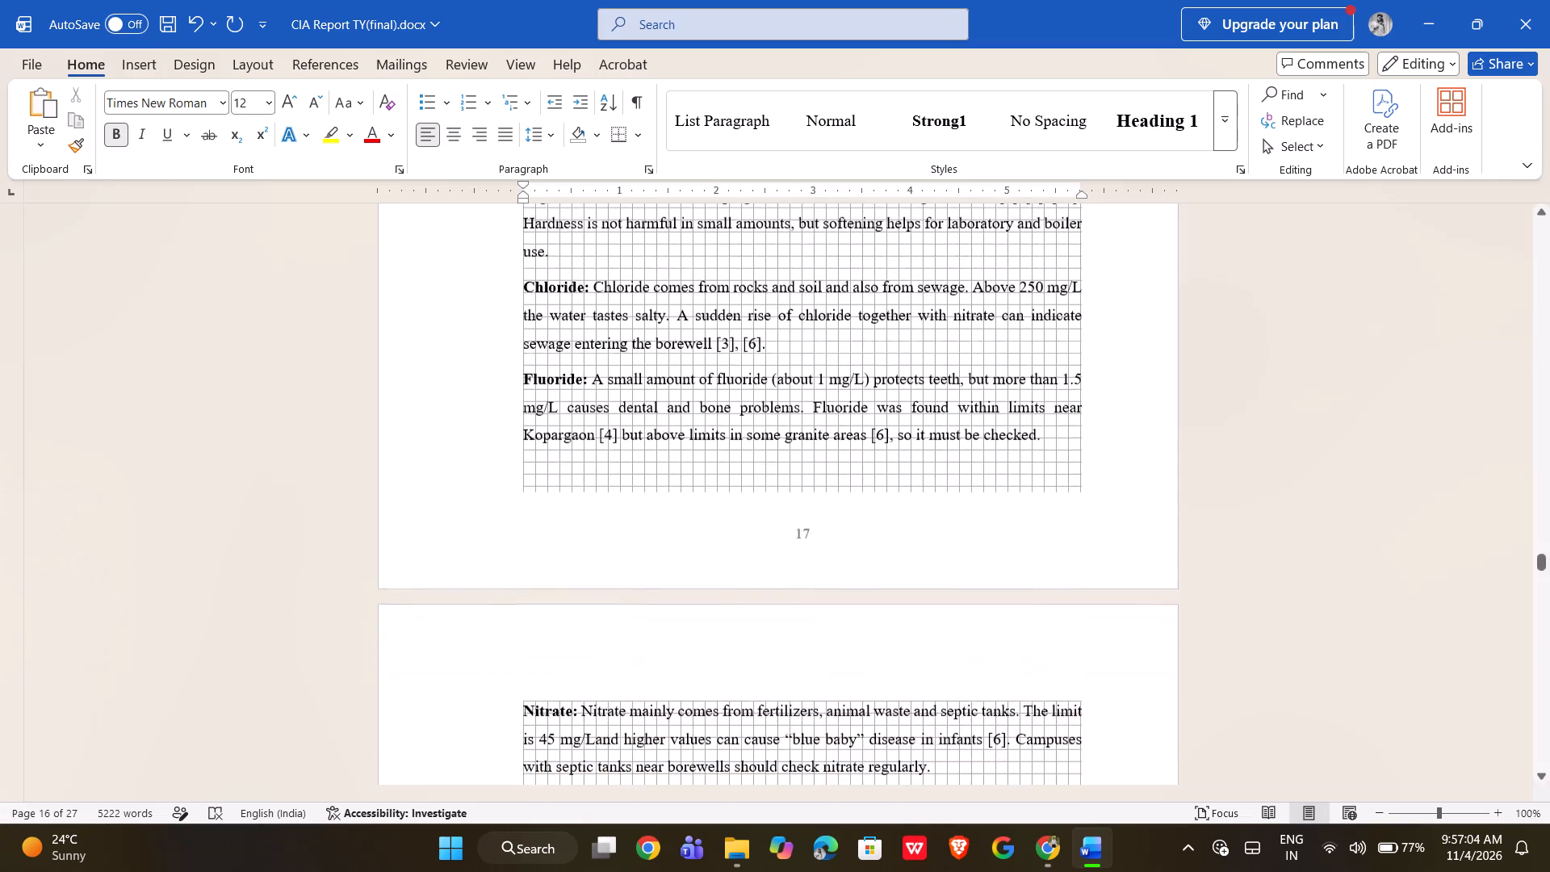
scroll(689, 509, down, 3)
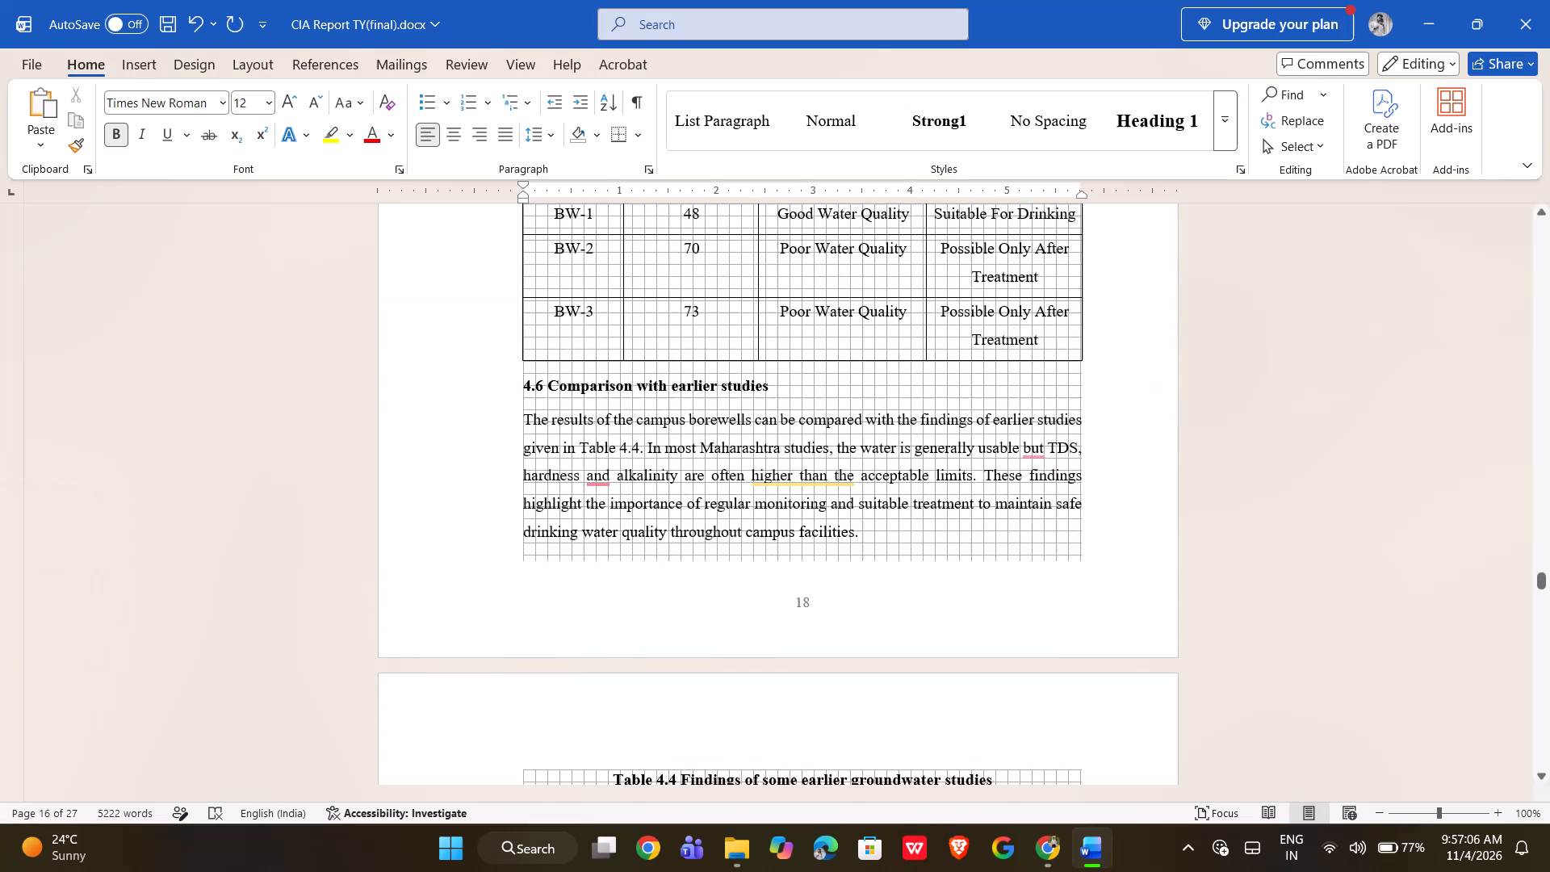
scroll(689, 509, down, 3)
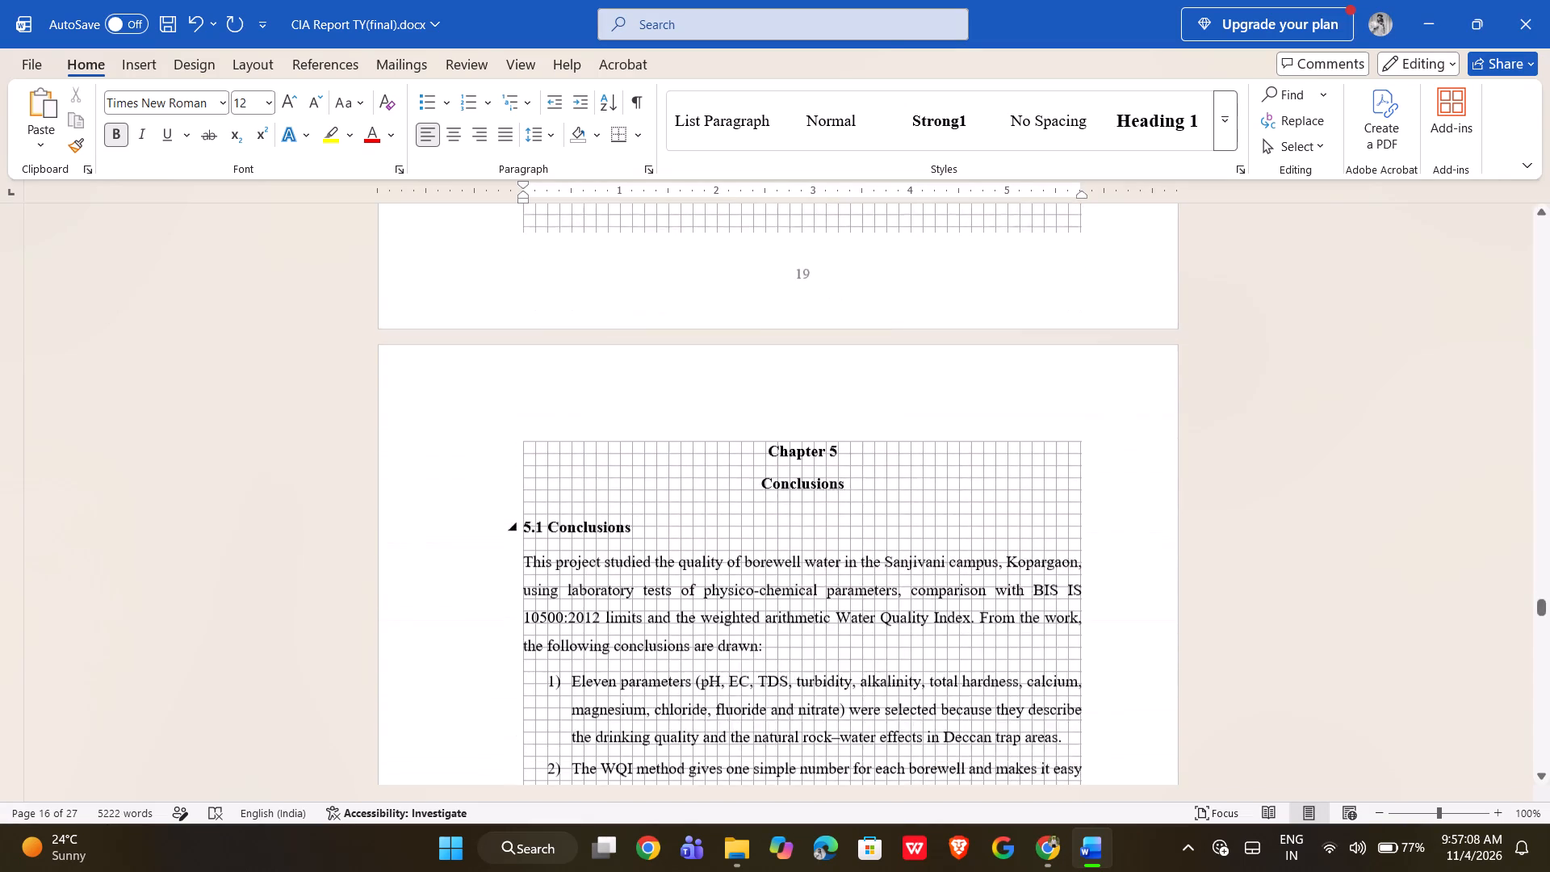
scroll(689, 509, down, 1)
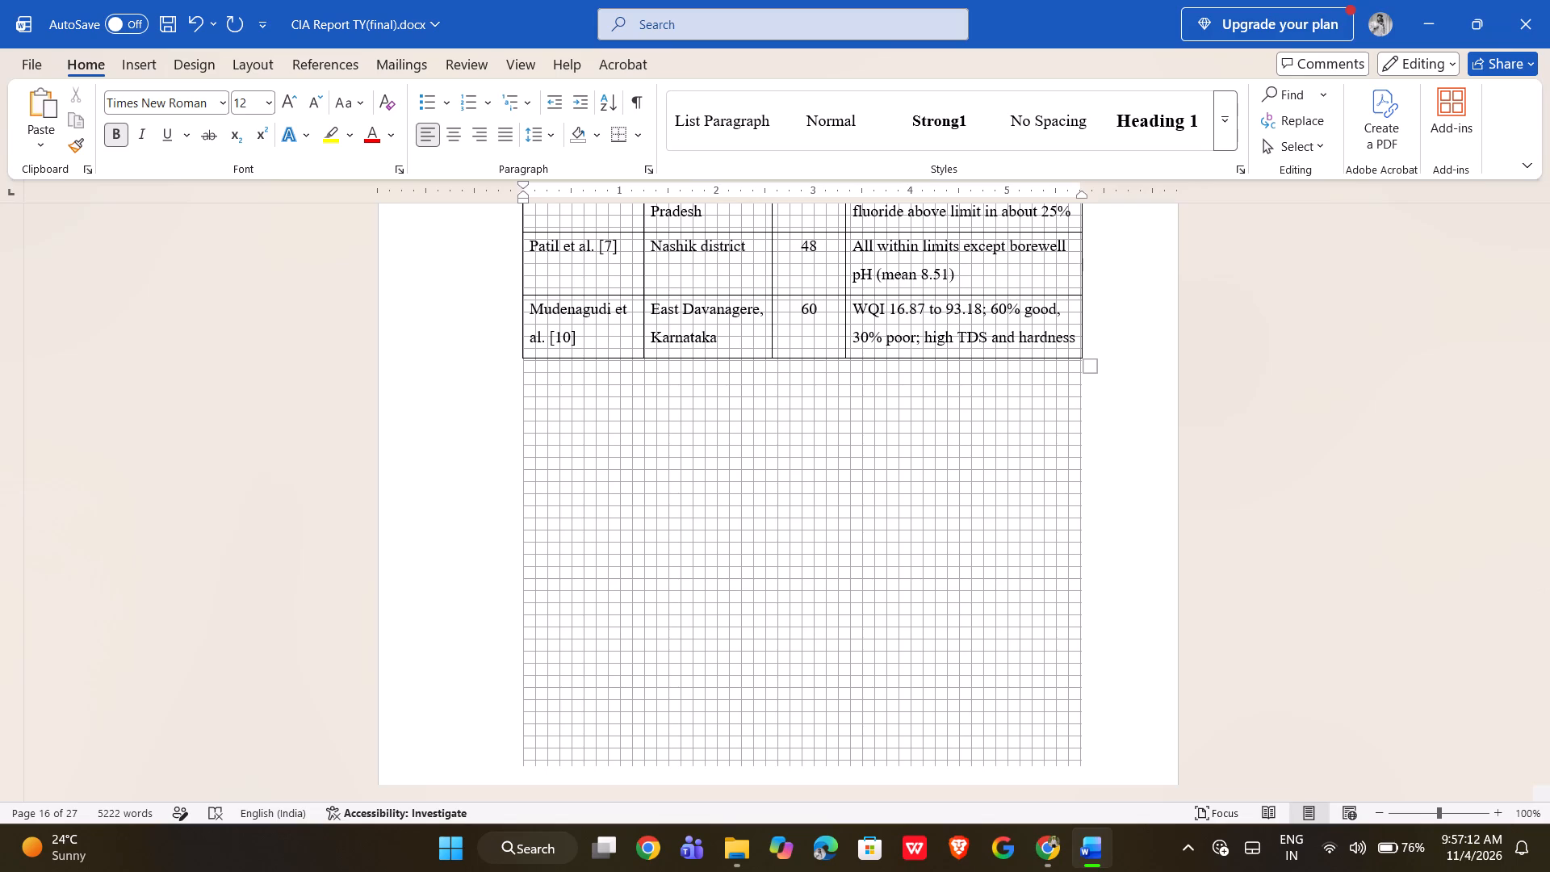
Review the report back from Table 4.4 to the WQI calculation in Chapter 3, and recheck section 3.6 and the content following it.
scroll(689, 509, up, 1)
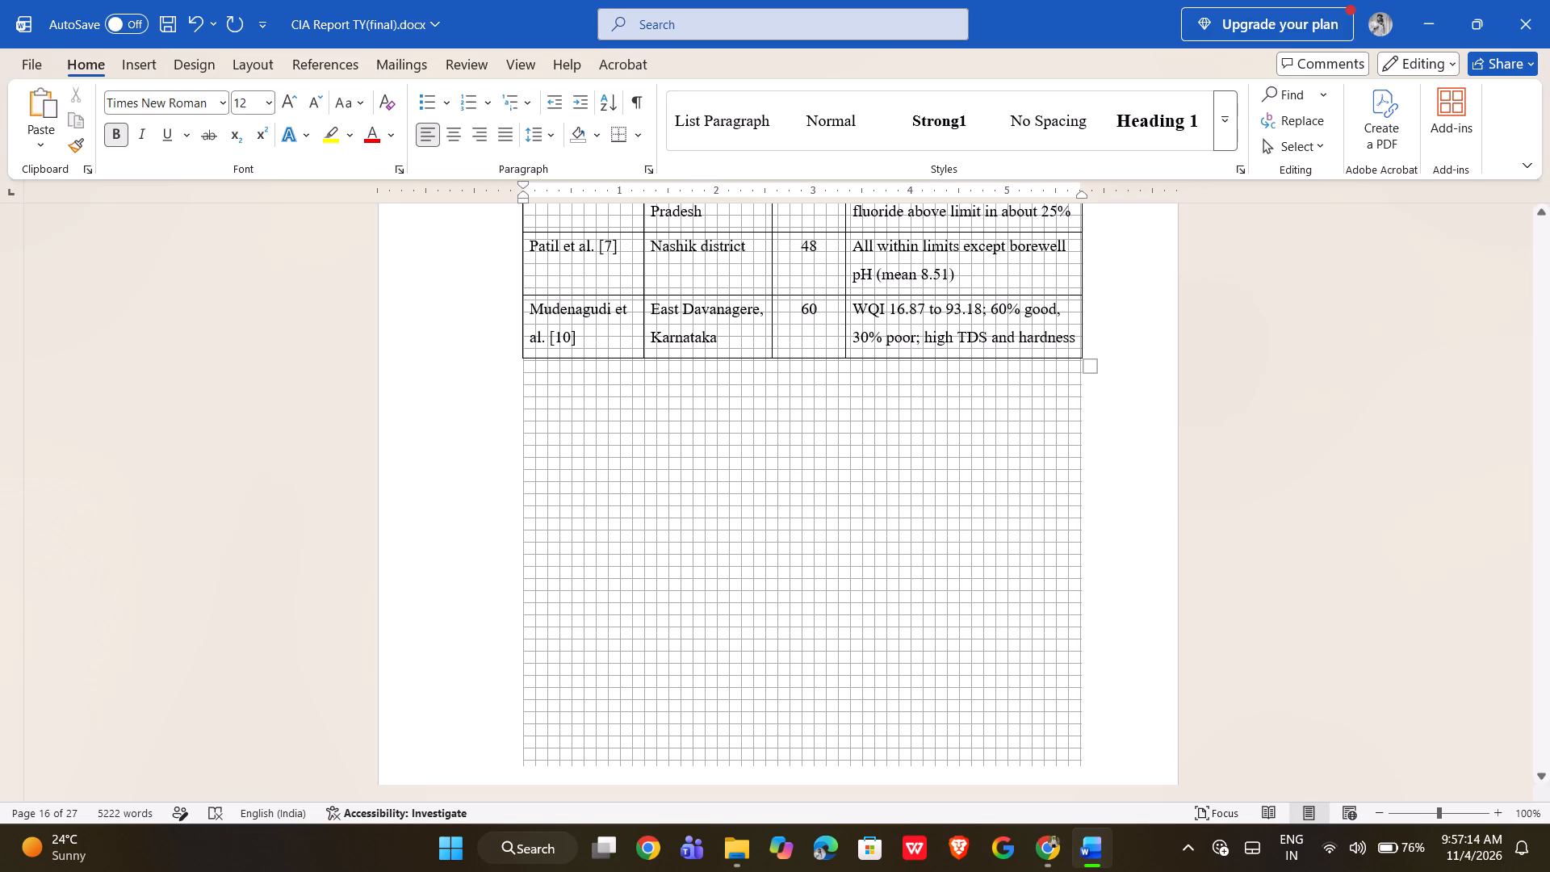
scroll(689, 509, up, 4)
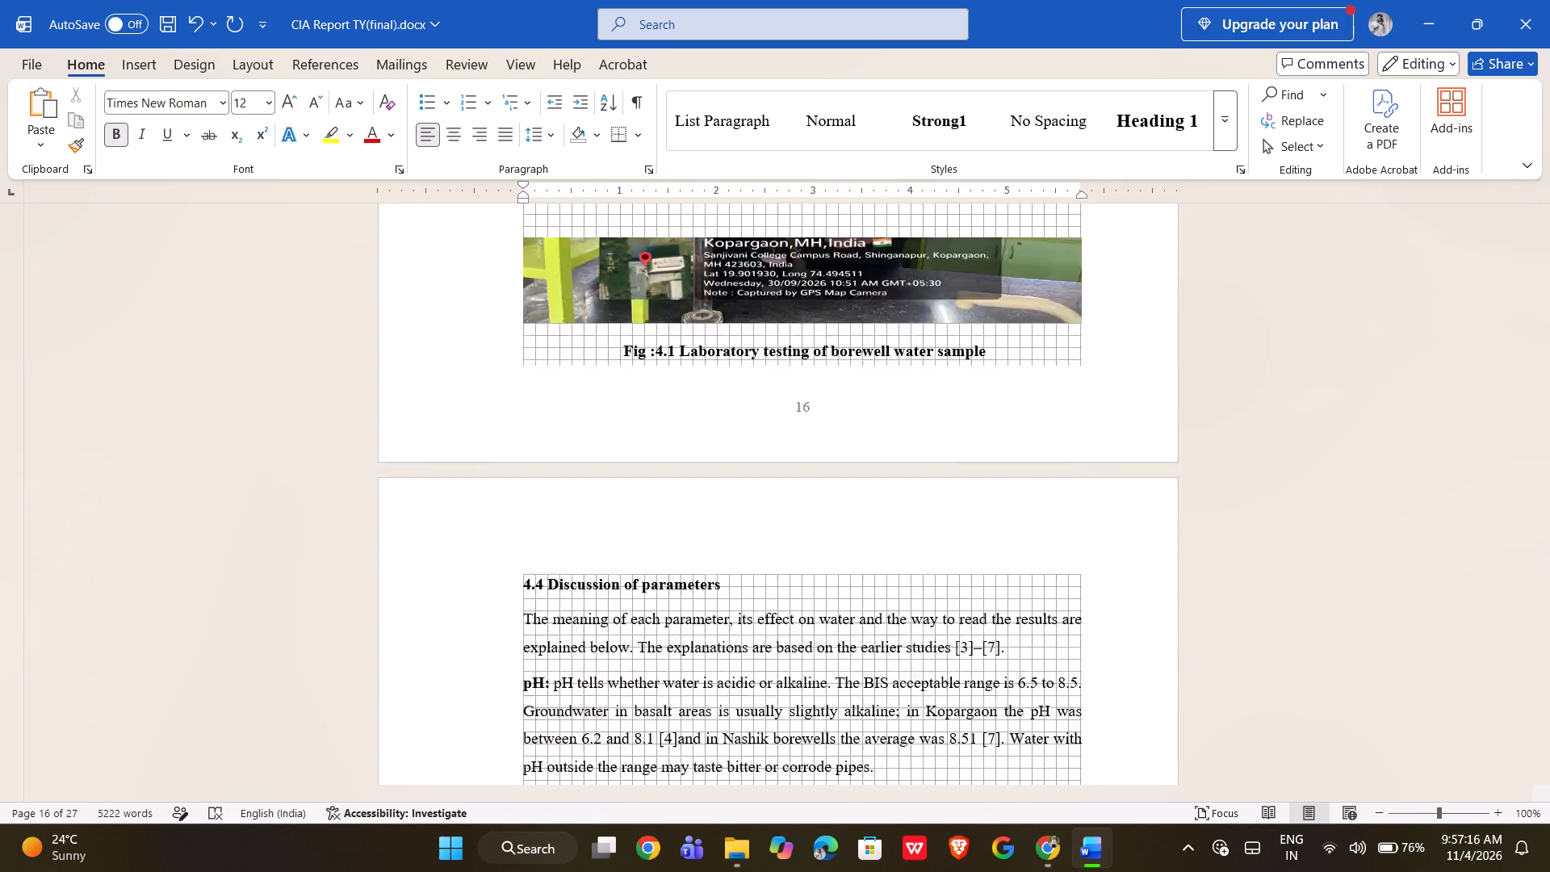
scroll(689, 509, up, 3)
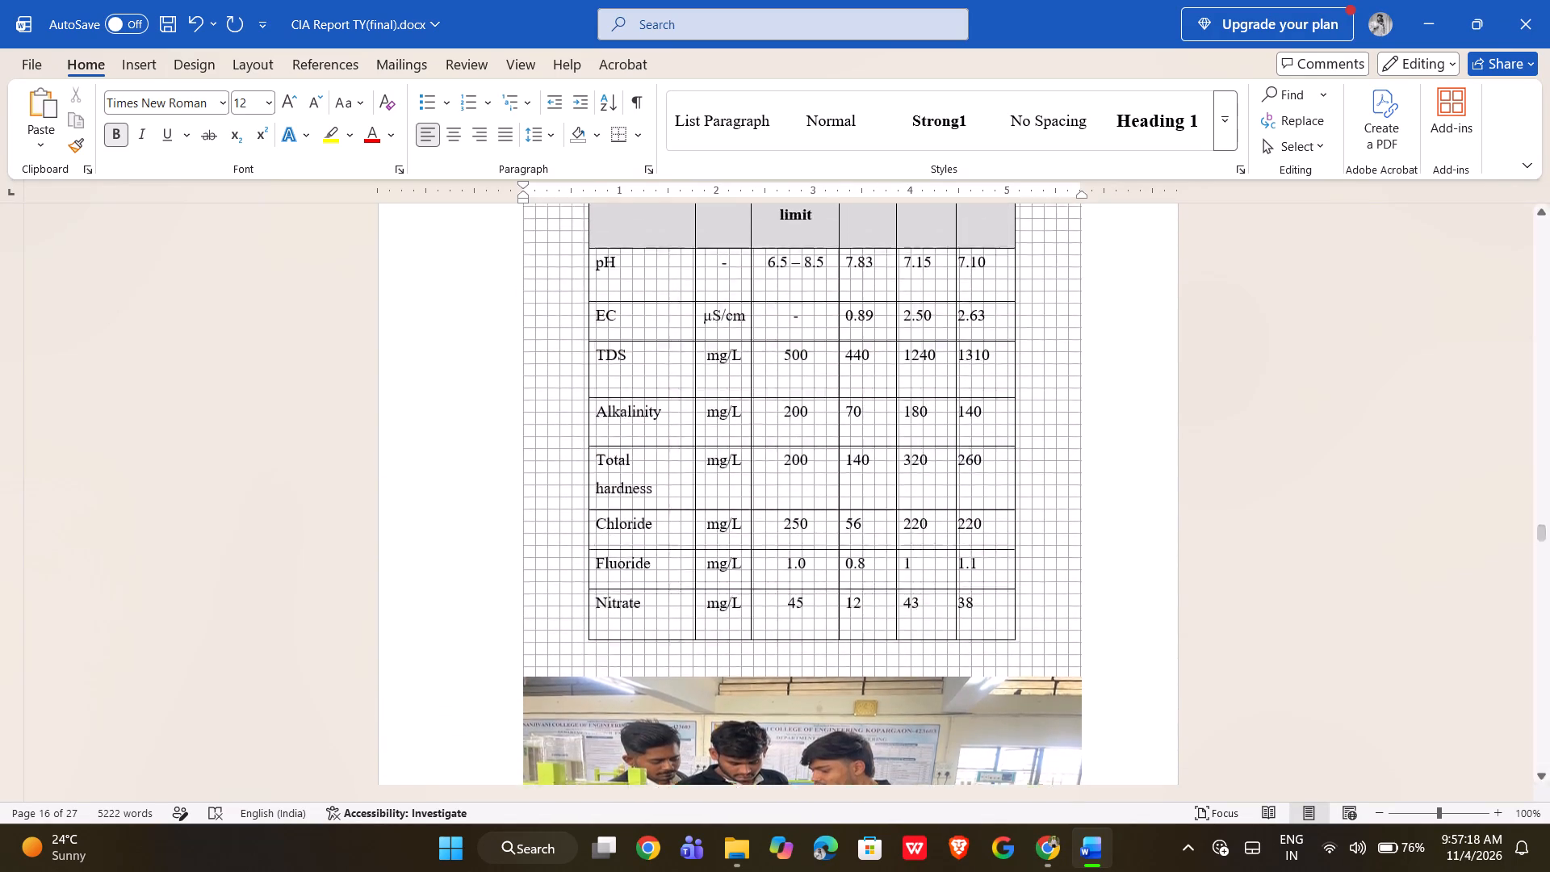
scroll(689, 509, up, 2)
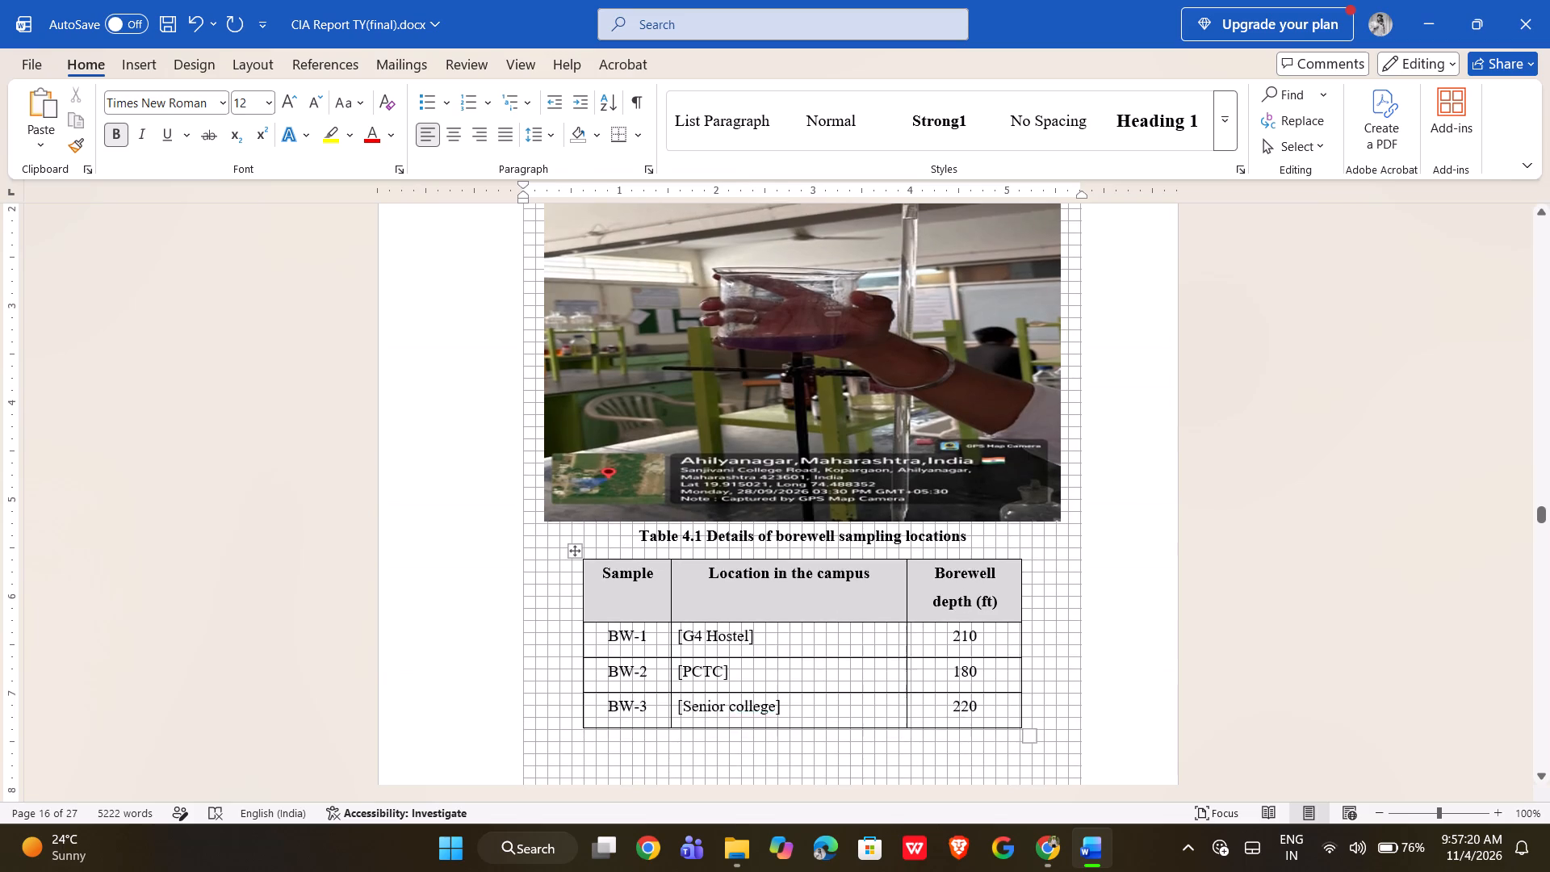
scroll(689, 509, up, 6)
scroll(689, 509, down, 1)
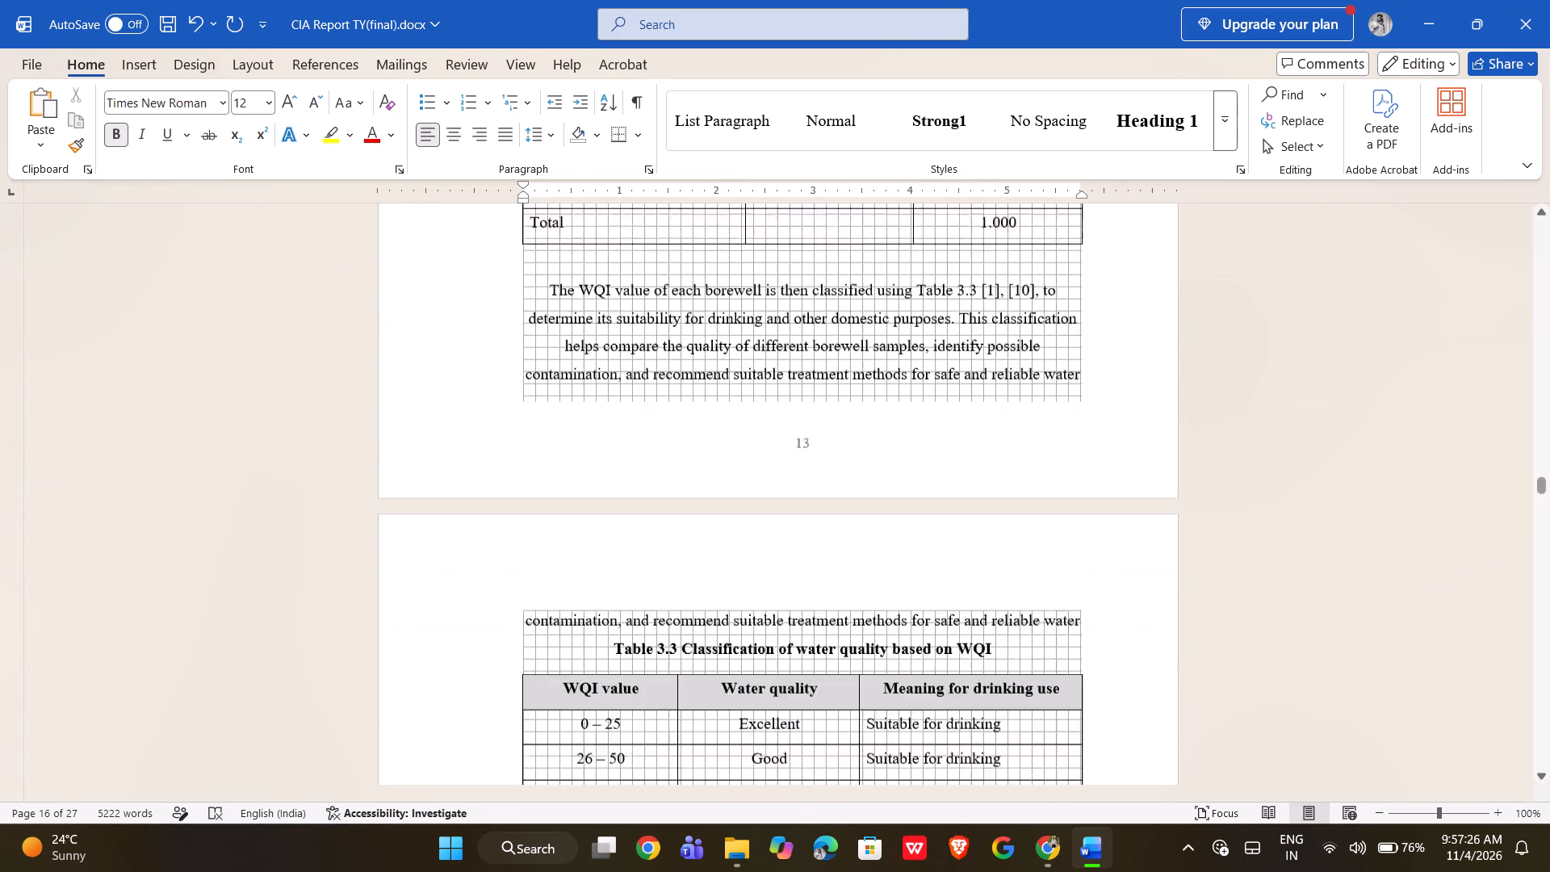
scroll(689, 509, down, 3)
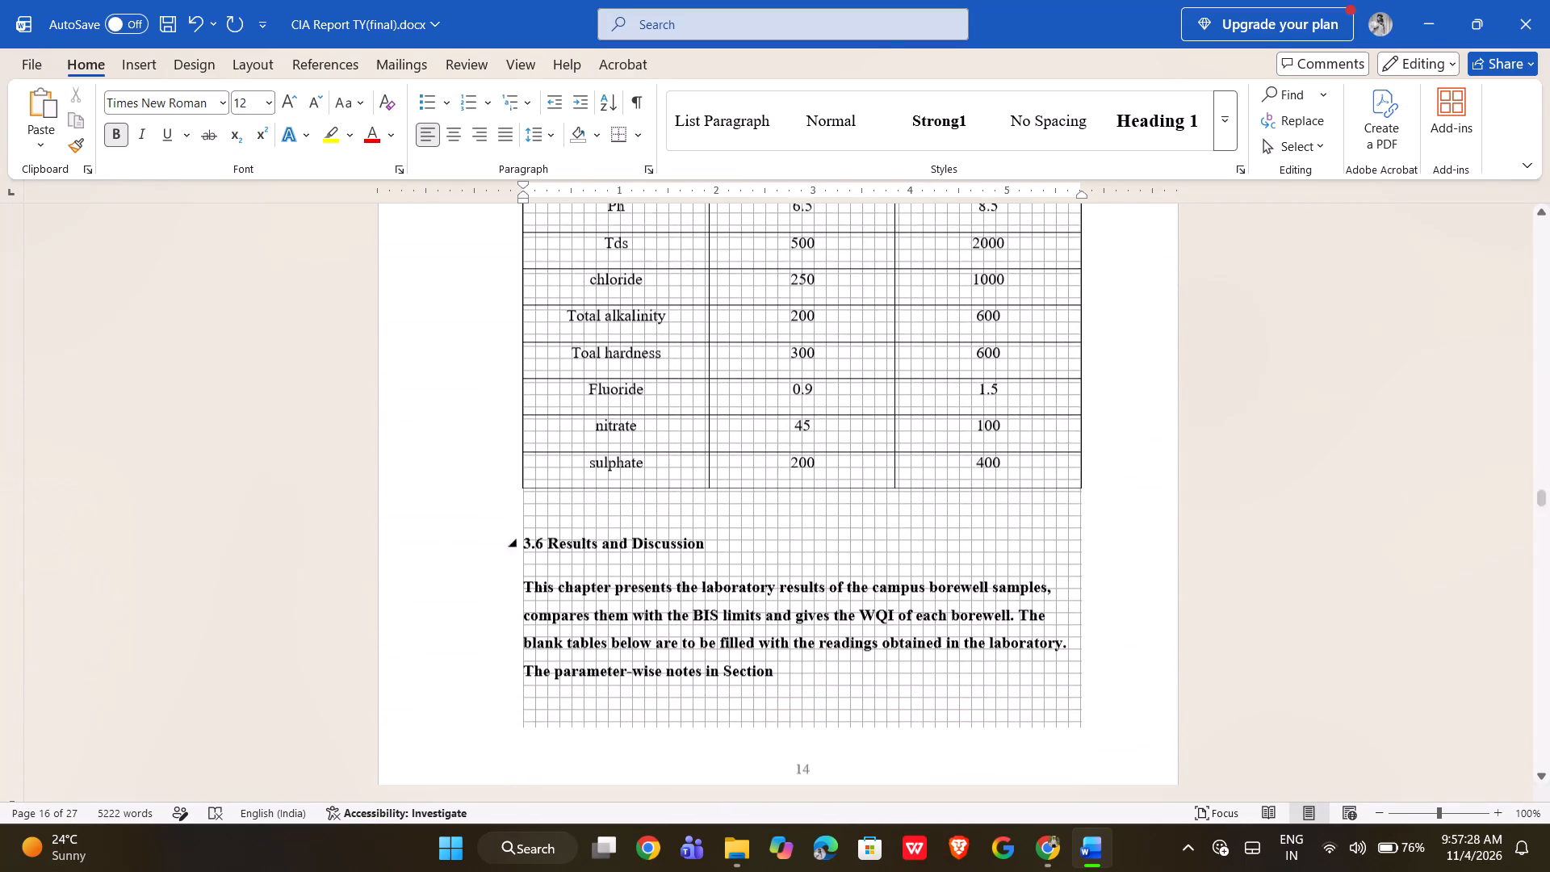
scroll(689, 509, down, 2)
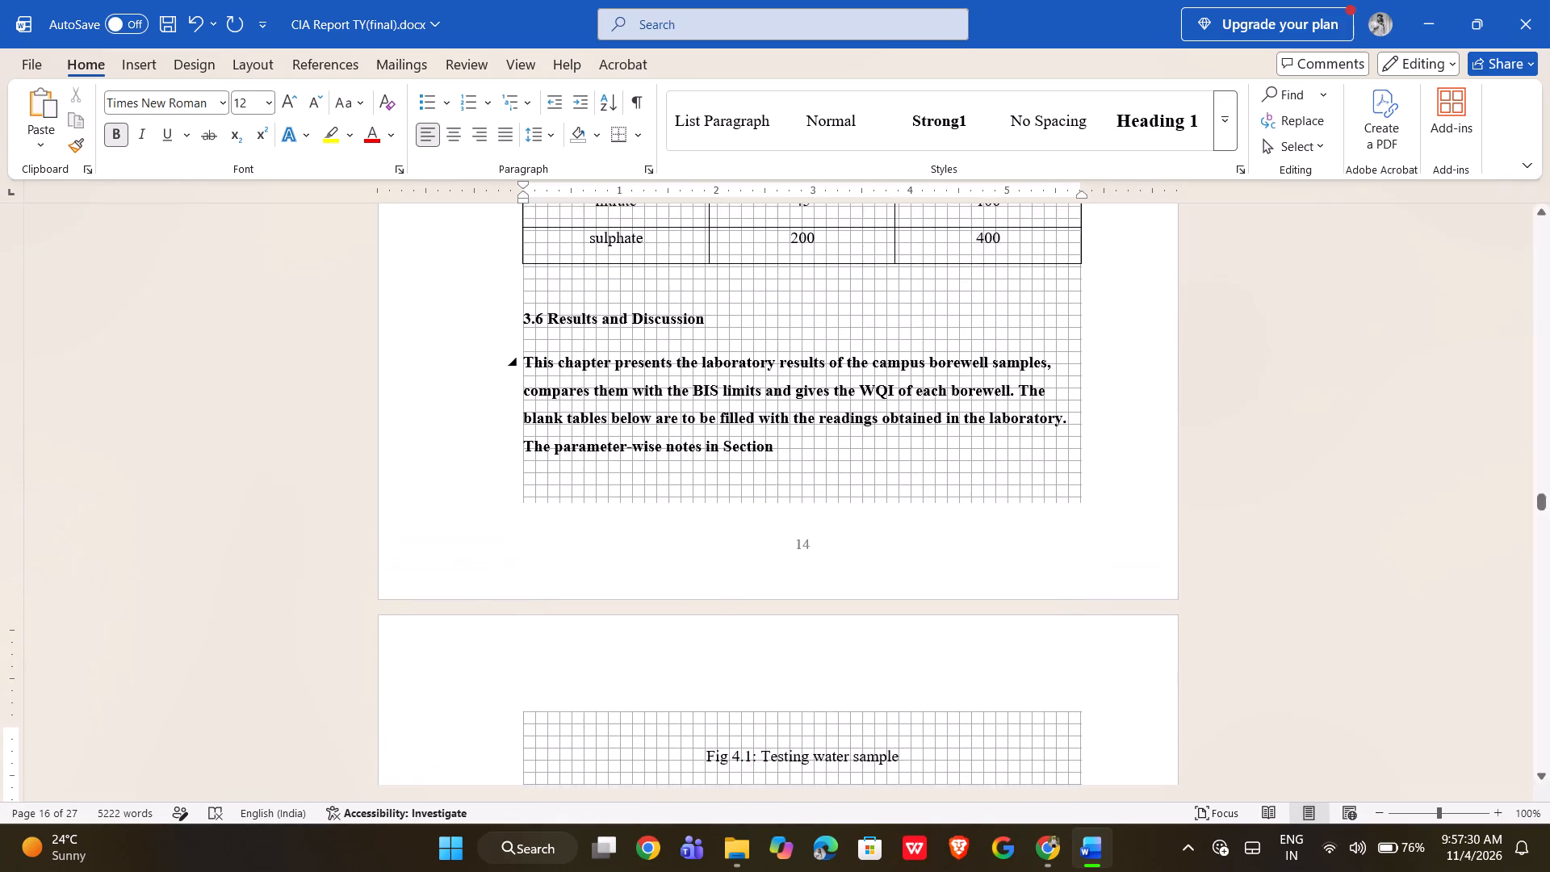
scroll(710, 438, up, 2)
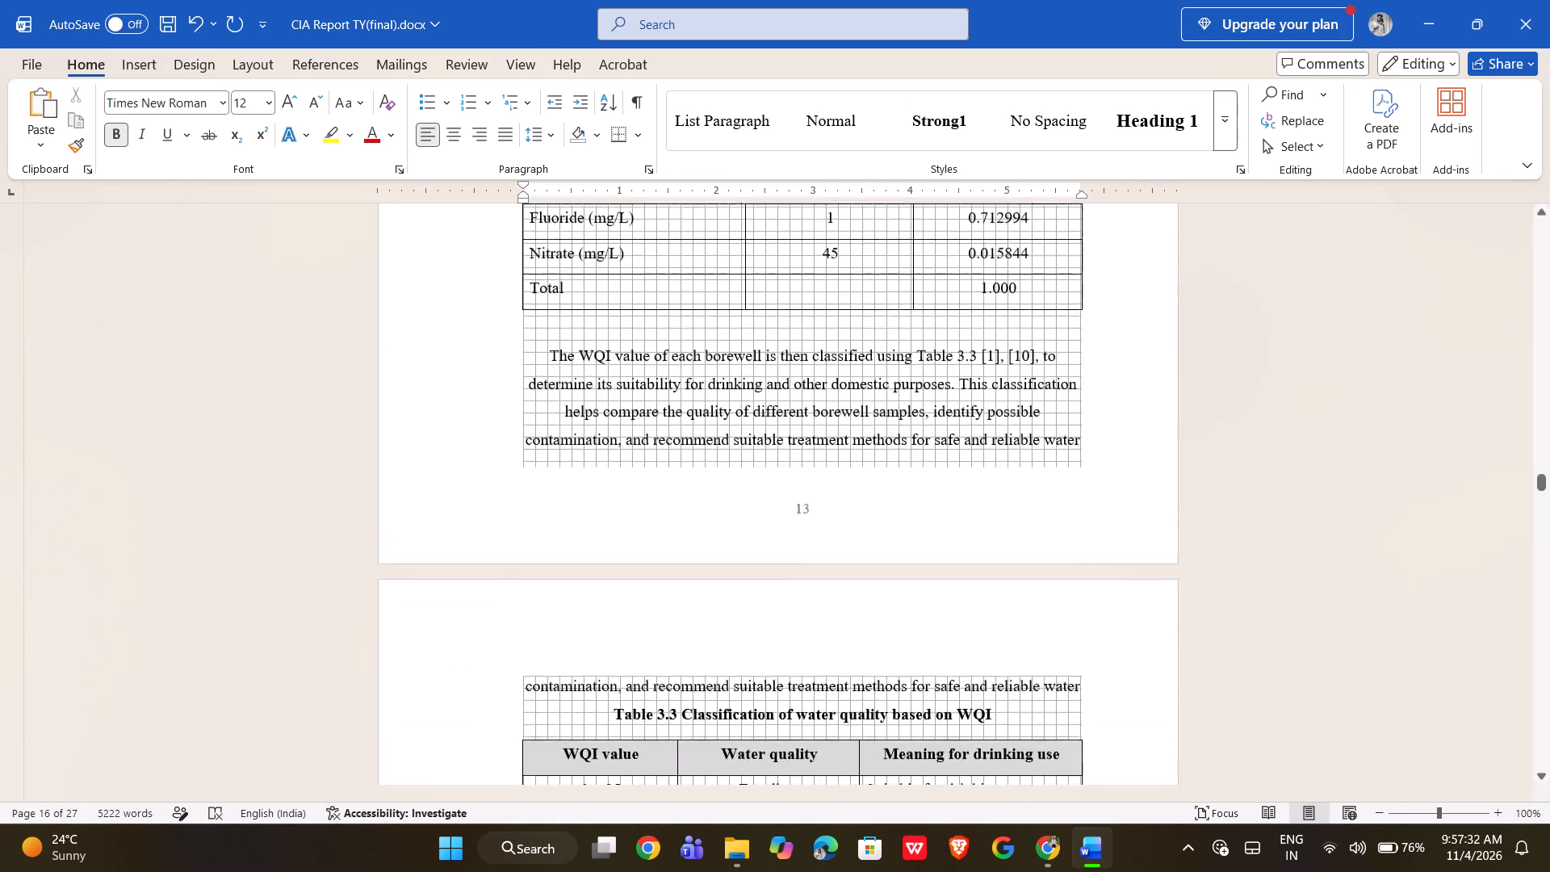
scroll(710, 438, up, 4)
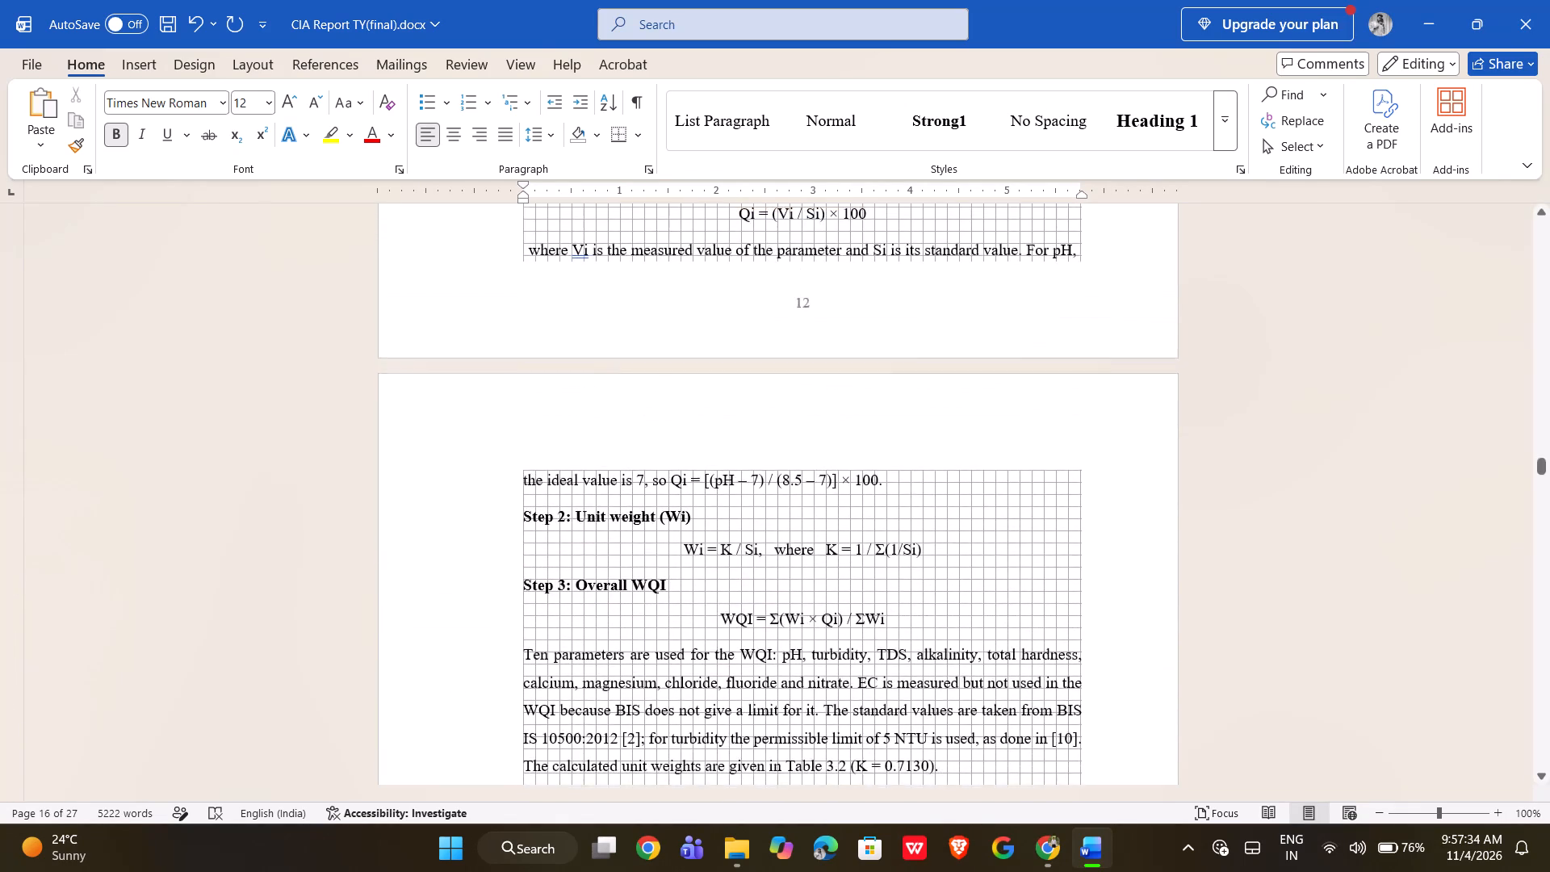
scroll(710, 438, up, 1)
scroll(710, 438, down, 2)
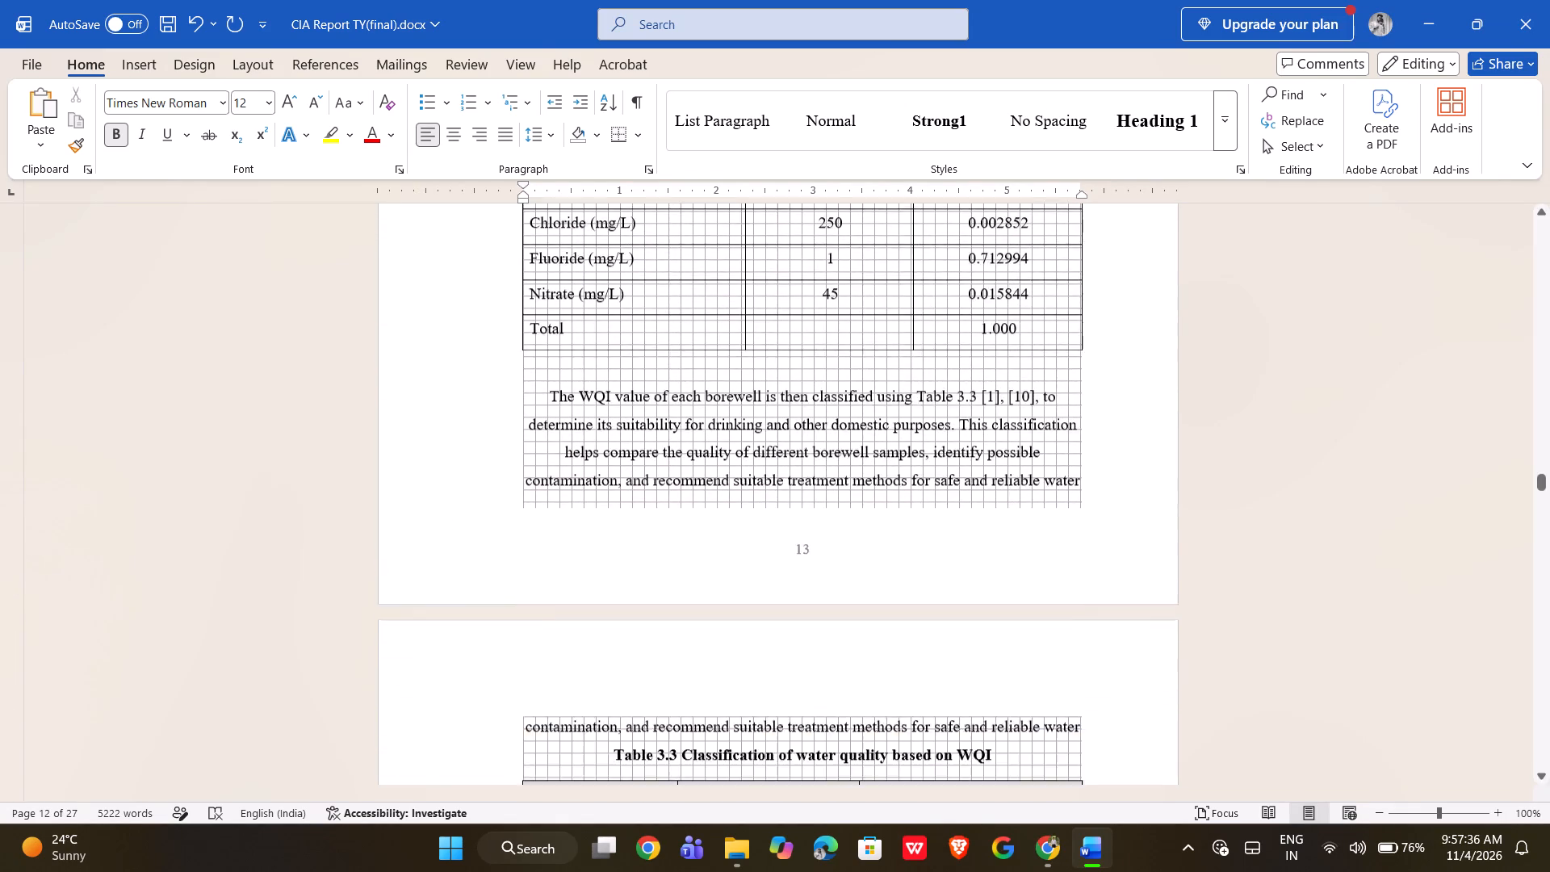
scroll(710, 438, down, 4)
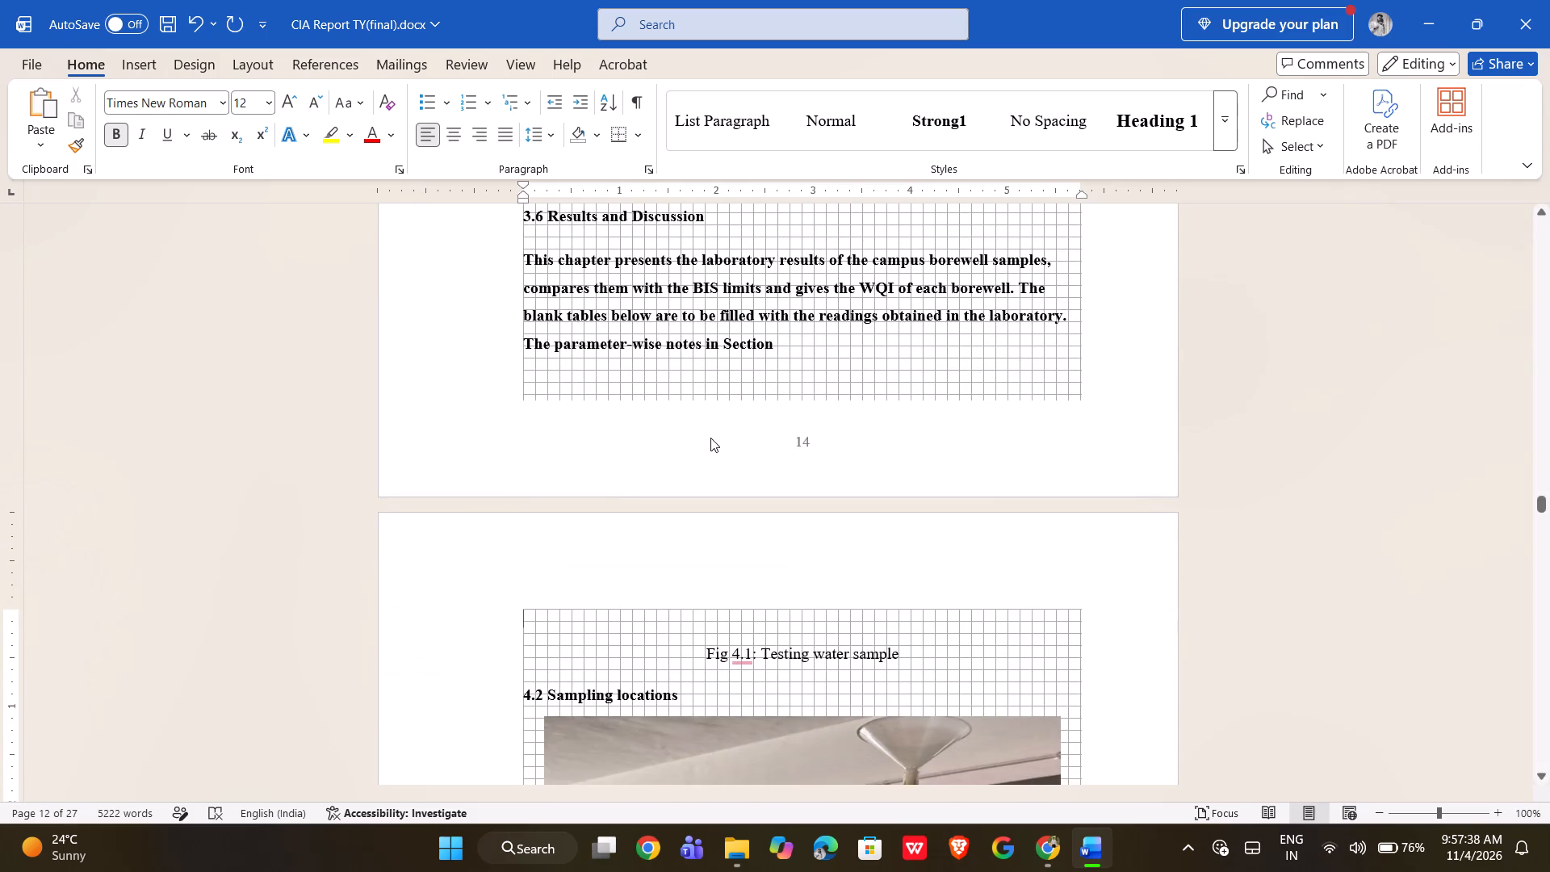
Remove the bold formatting from the introductory paragraph beneath the 3.6 Results and Discussion heading.
scroll(605, 239, up, 1)
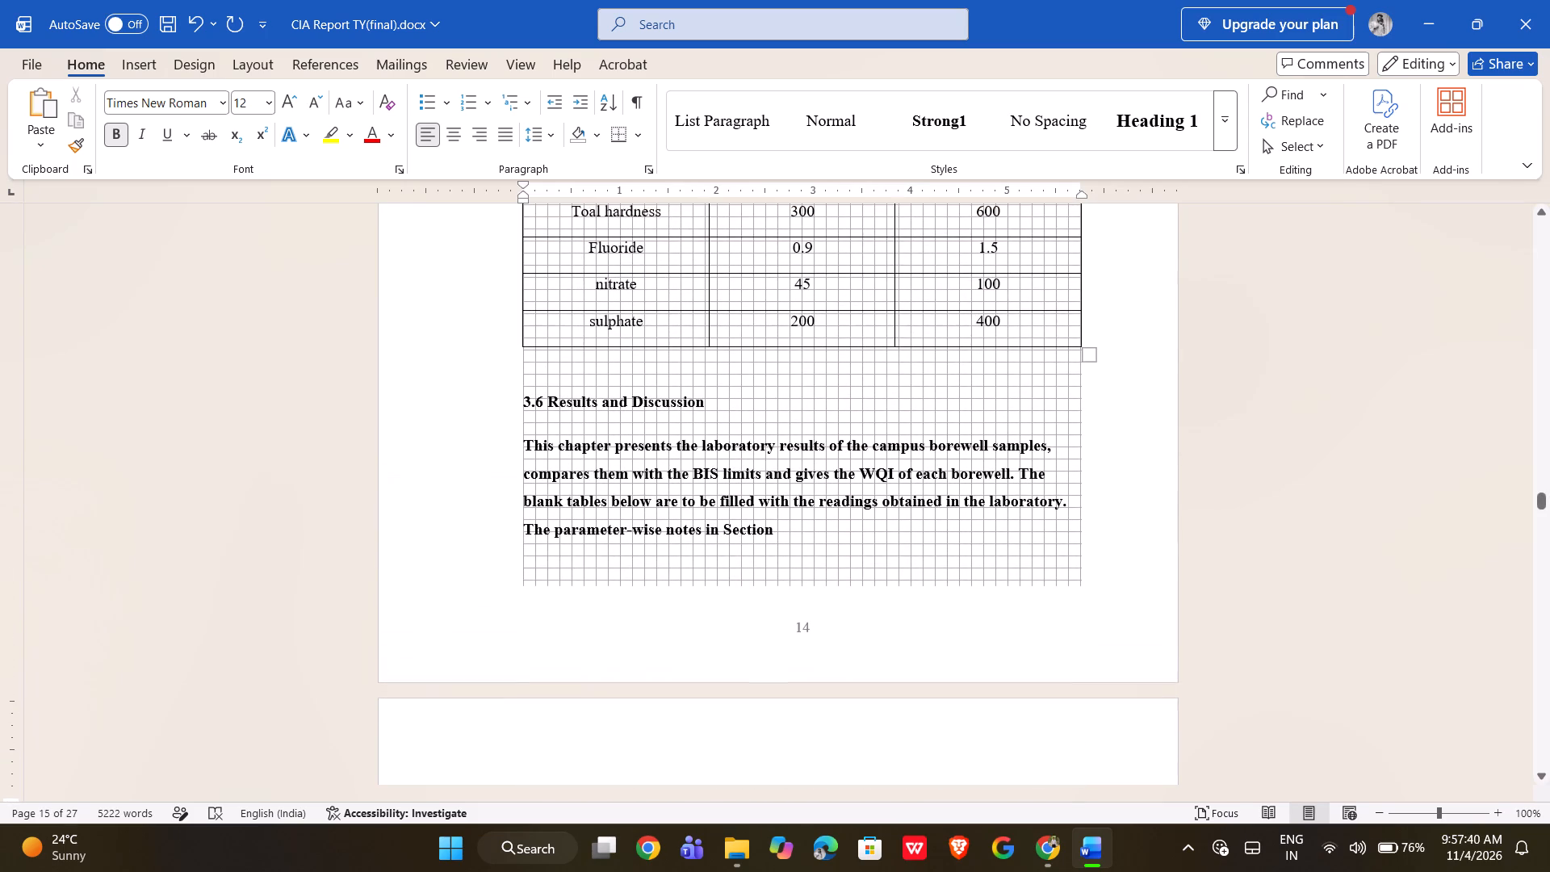
click(526, 451)
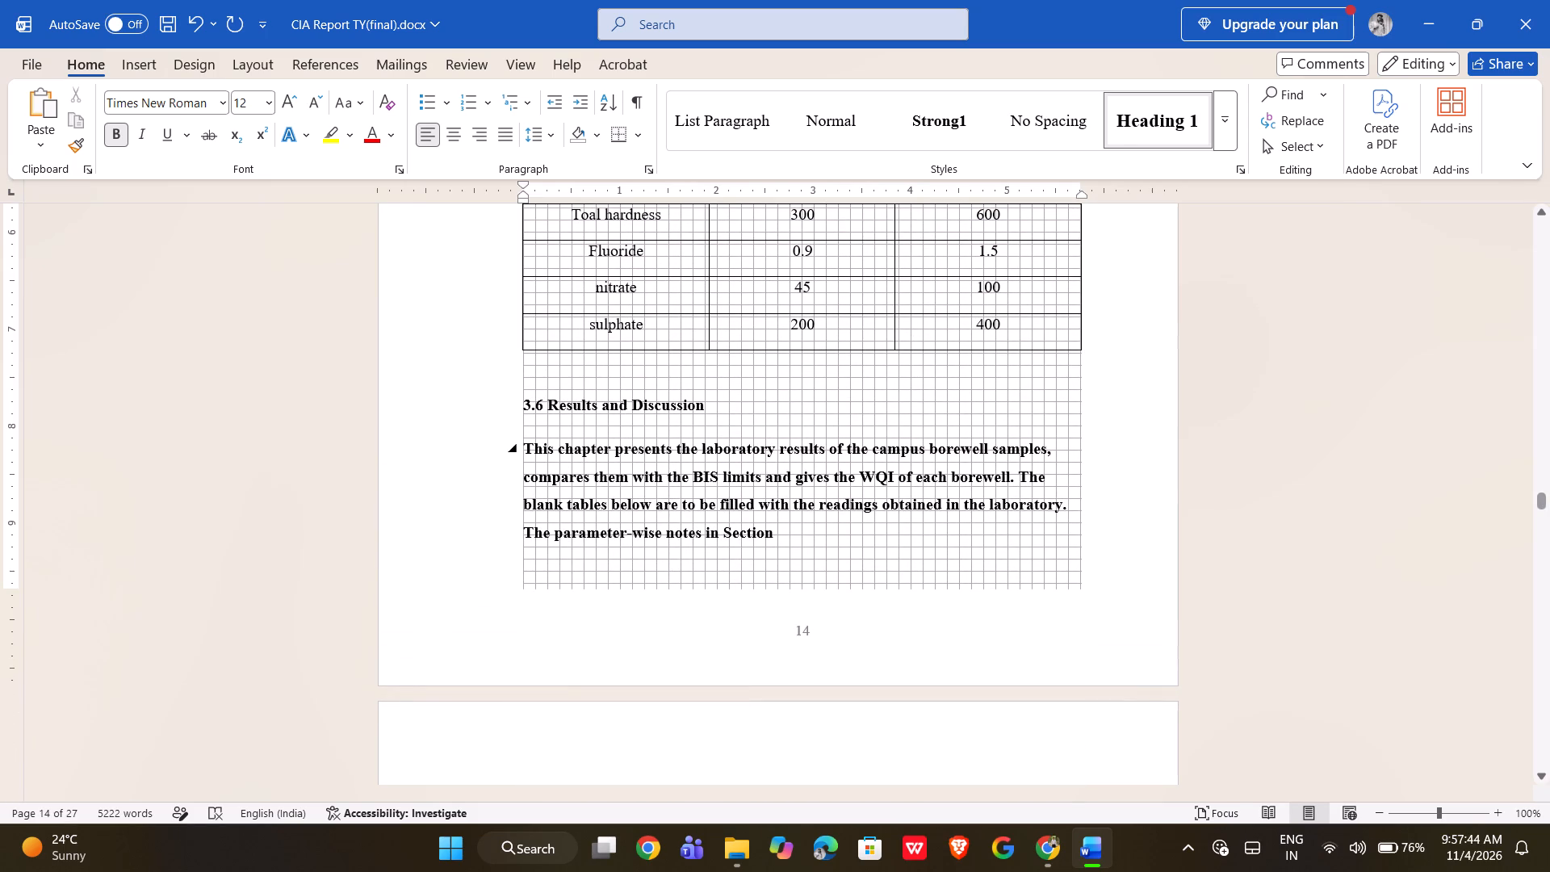
drag(529, 449, 530, 462)
drag(530, 462, 761, 565)
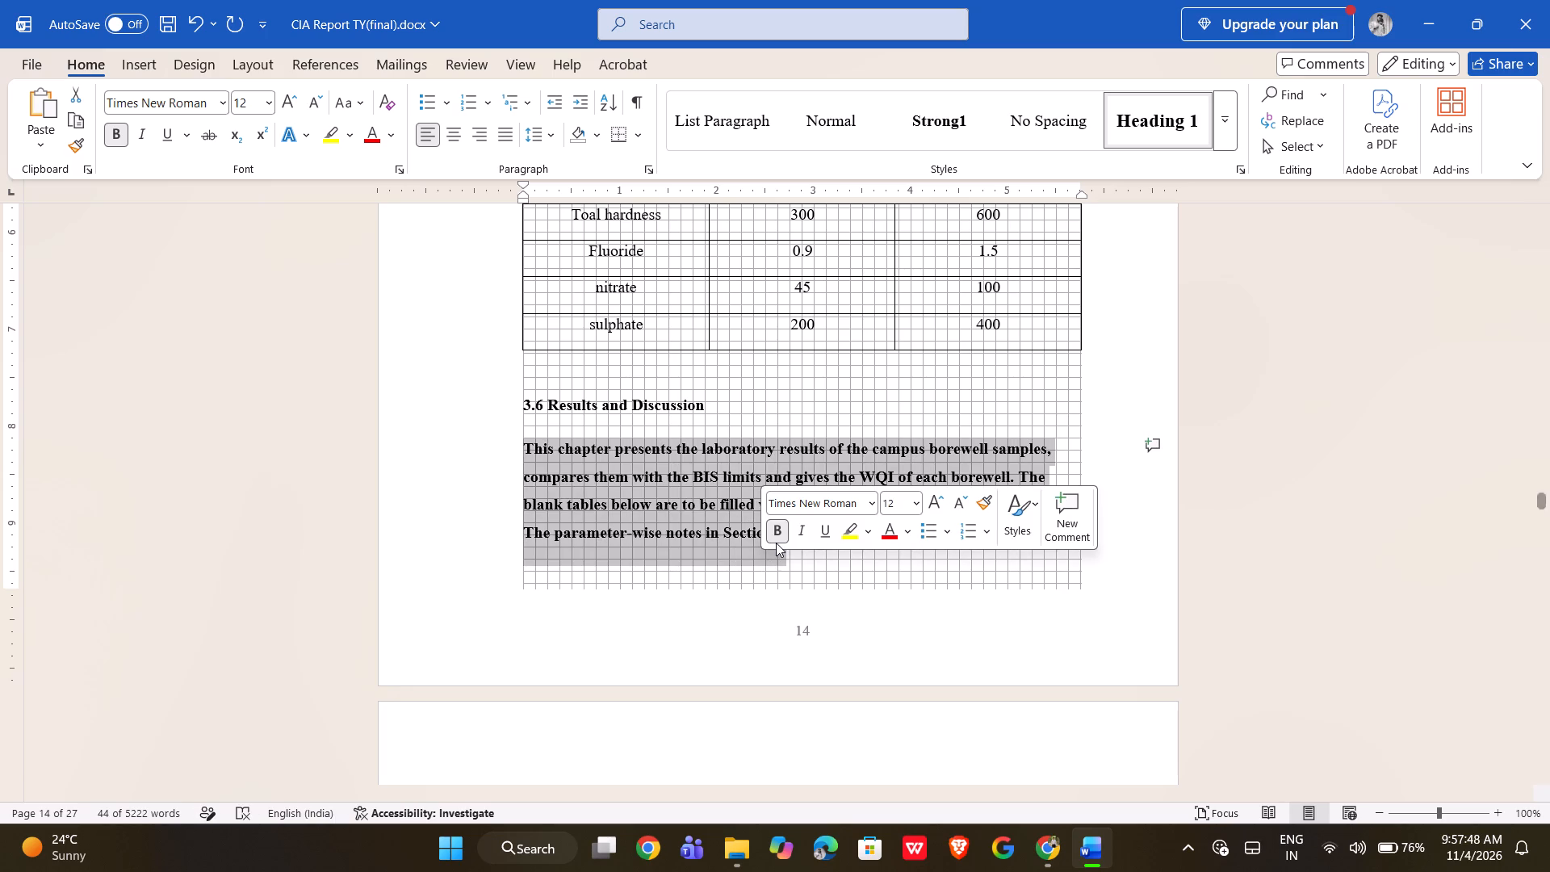
click(776, 540)
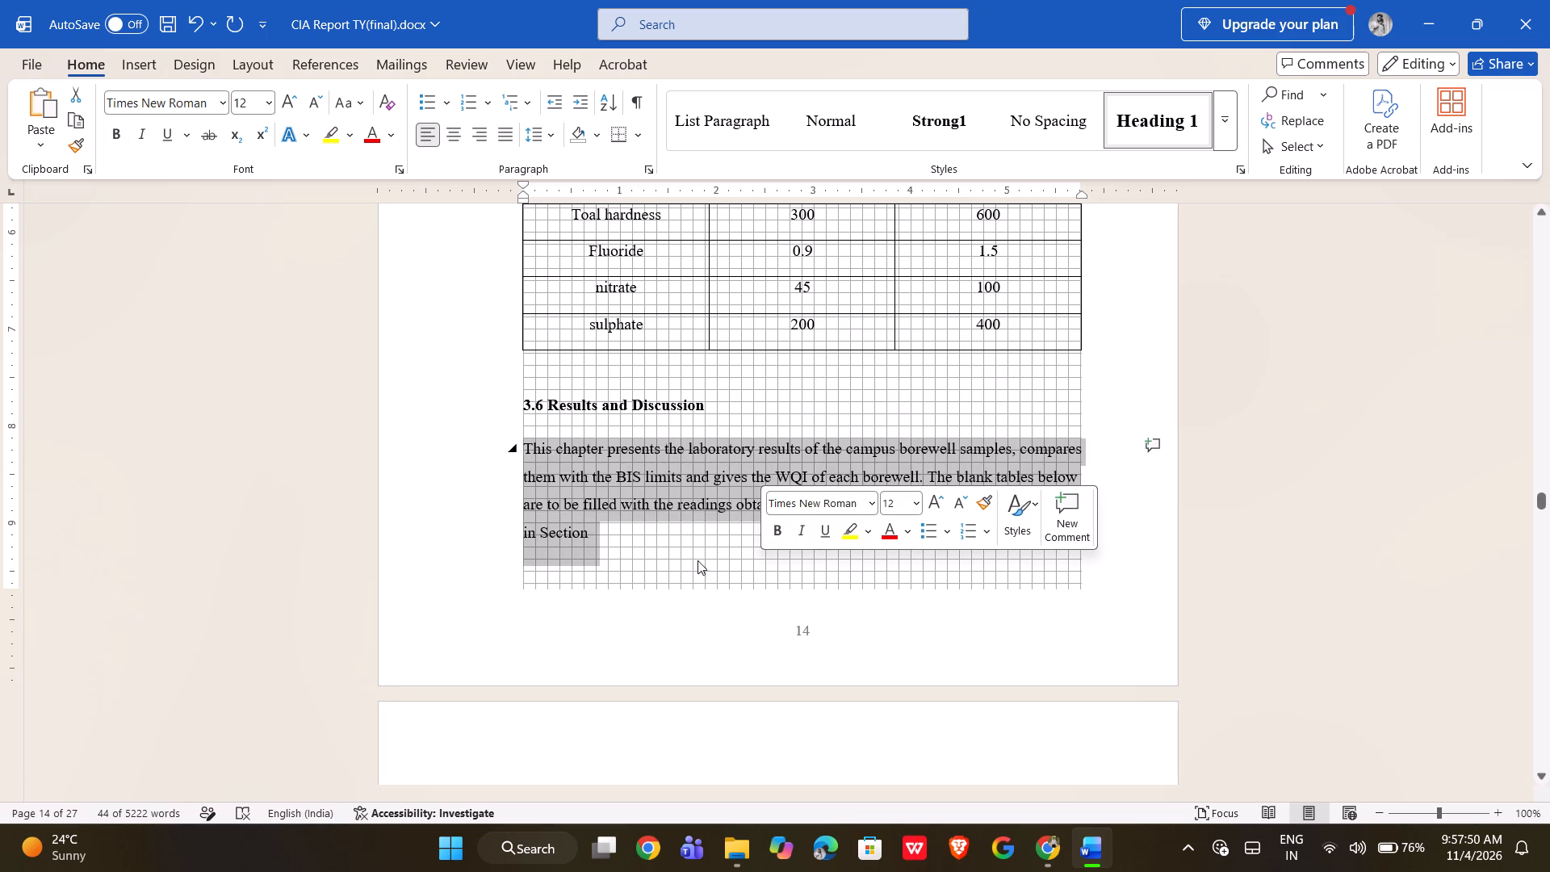
click(688, 563)
Copy the "Fig 4.1: Testing water sample" caption onto a new line between the water-testing photo and the Table 4.1 title.
scroll(682, 563, down, 1)
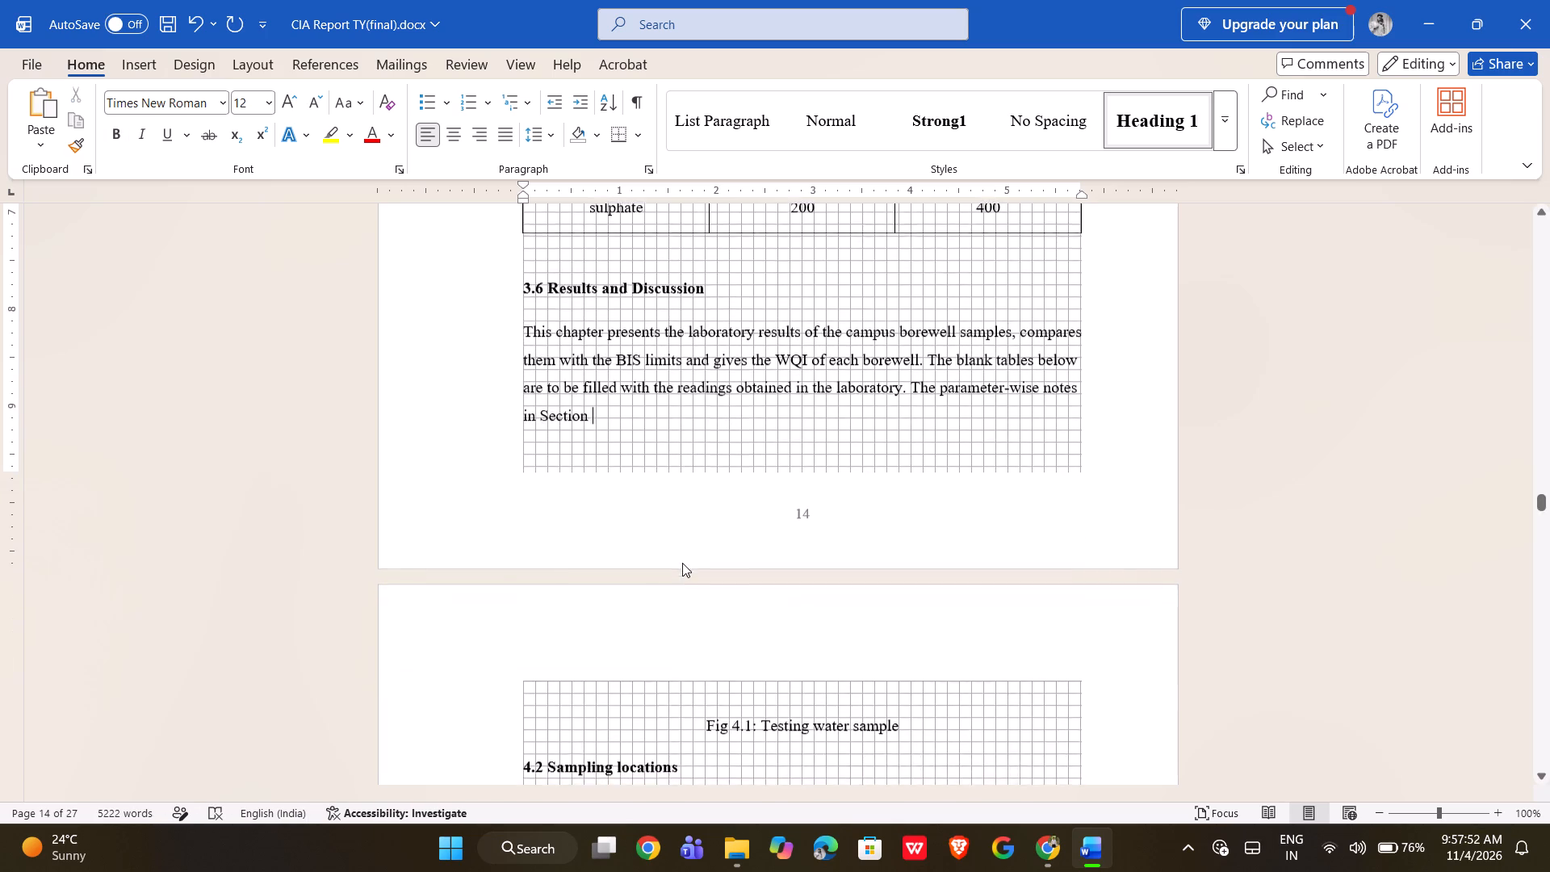
scroll(682, 563, down, 1)
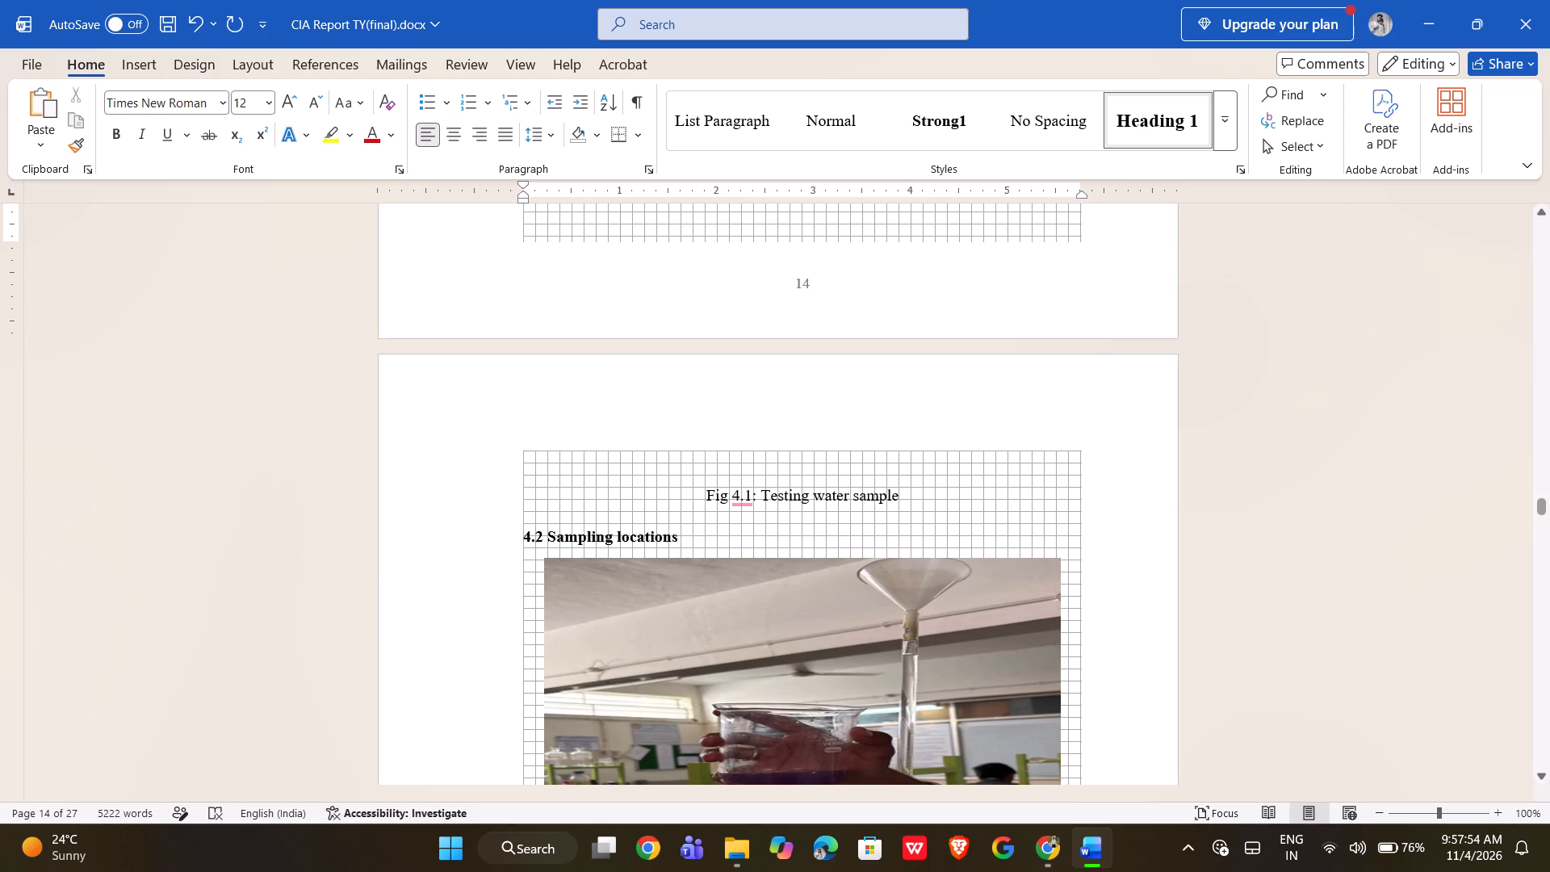
click(703, 497)
drag(703, 497, 910, 493)
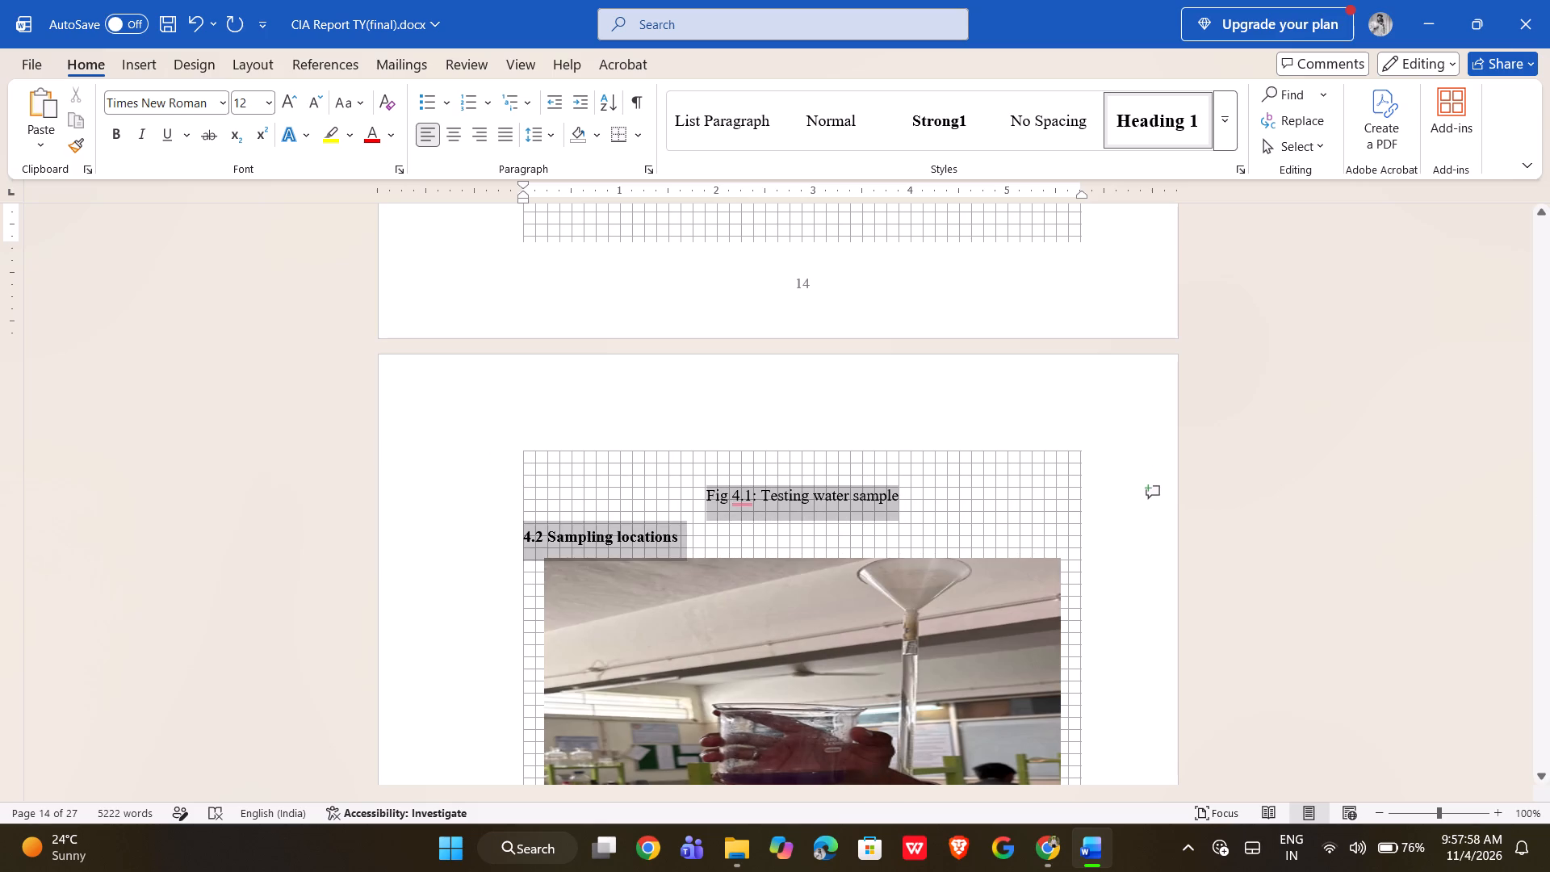
drag(910, 493, 909, 491)
key(ctrl+c)
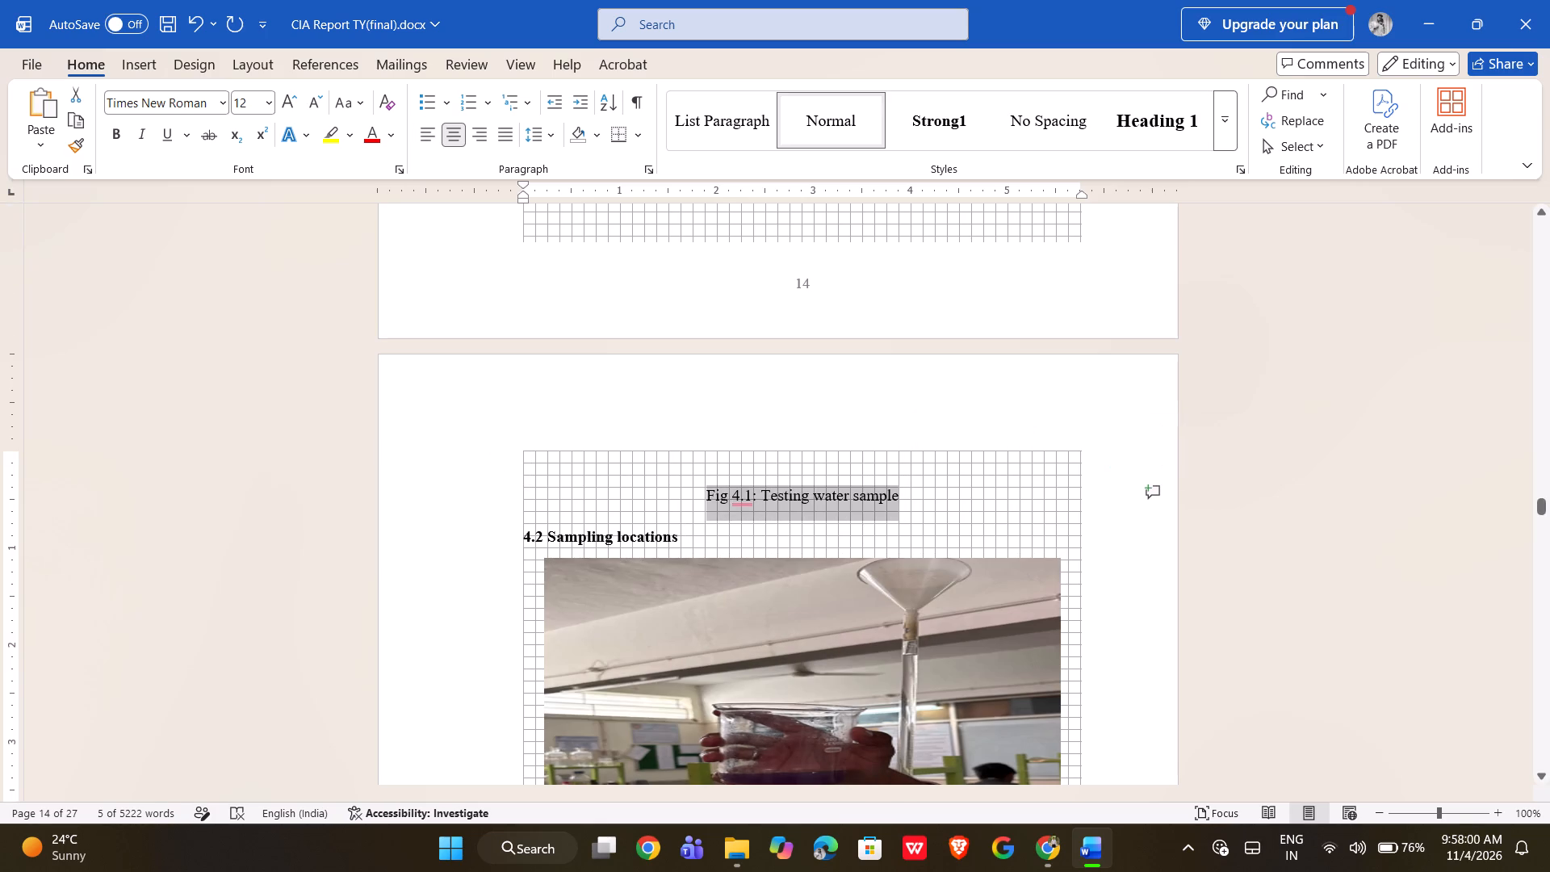
scroll(825, 685, down, 1)
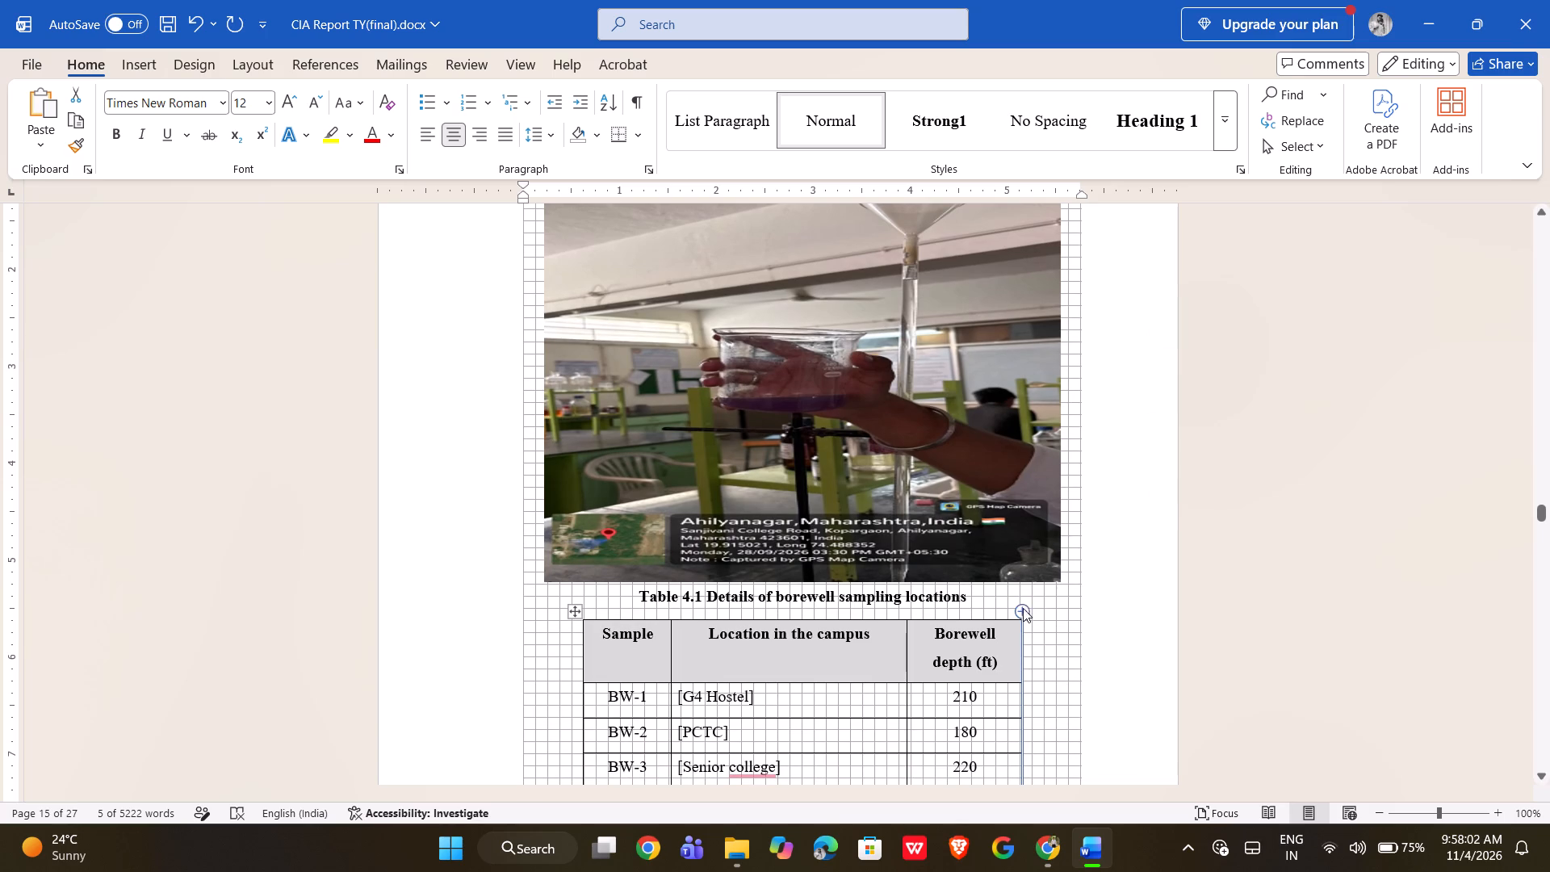
click(1058, 589)
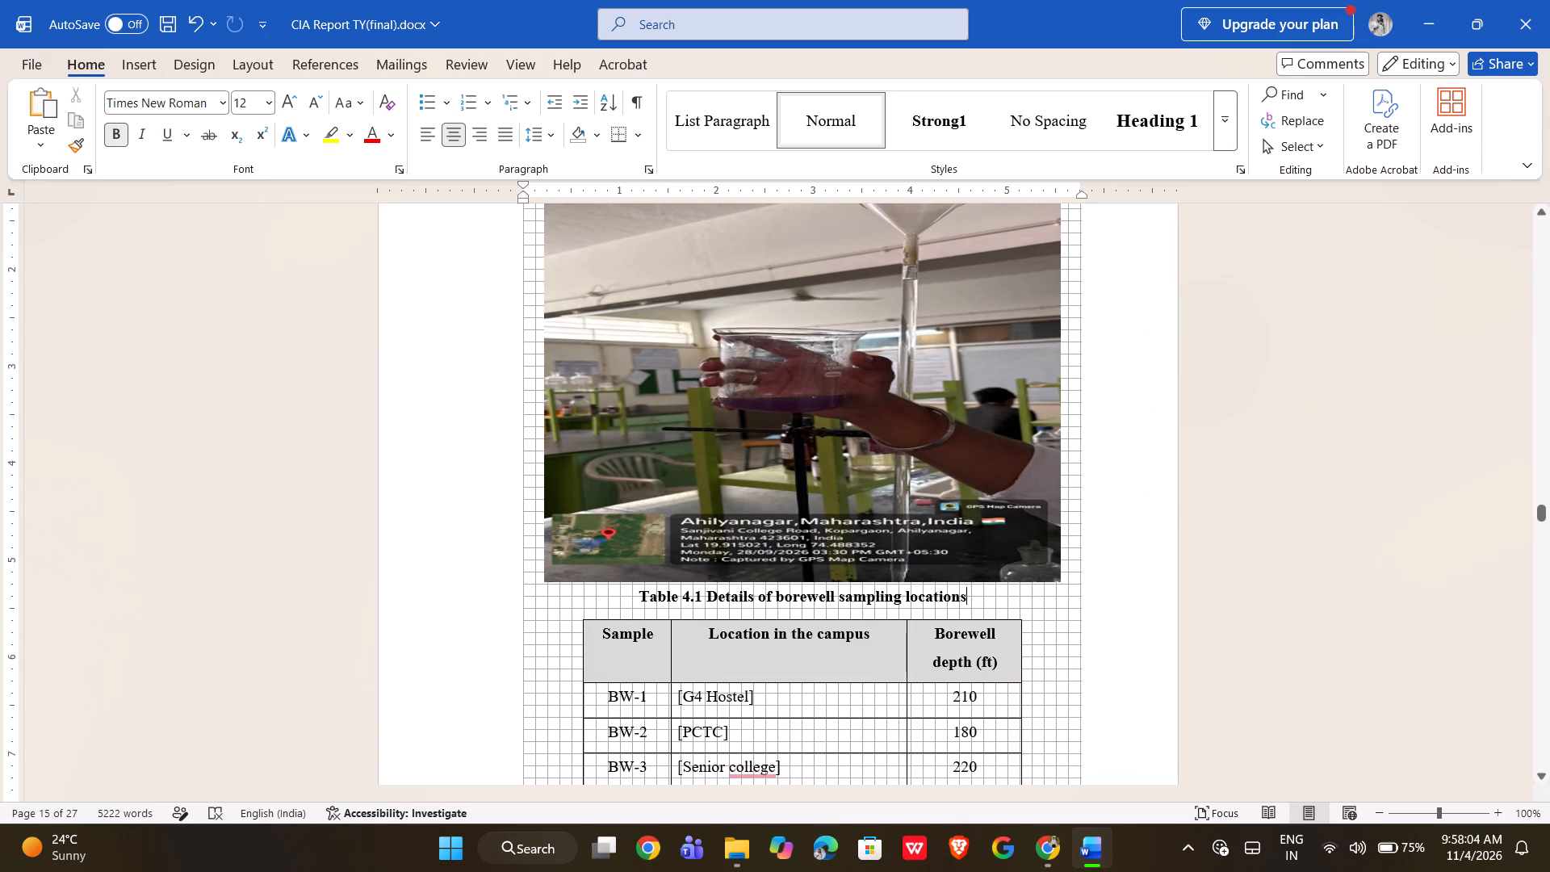
click(640, 602)
key(Return)
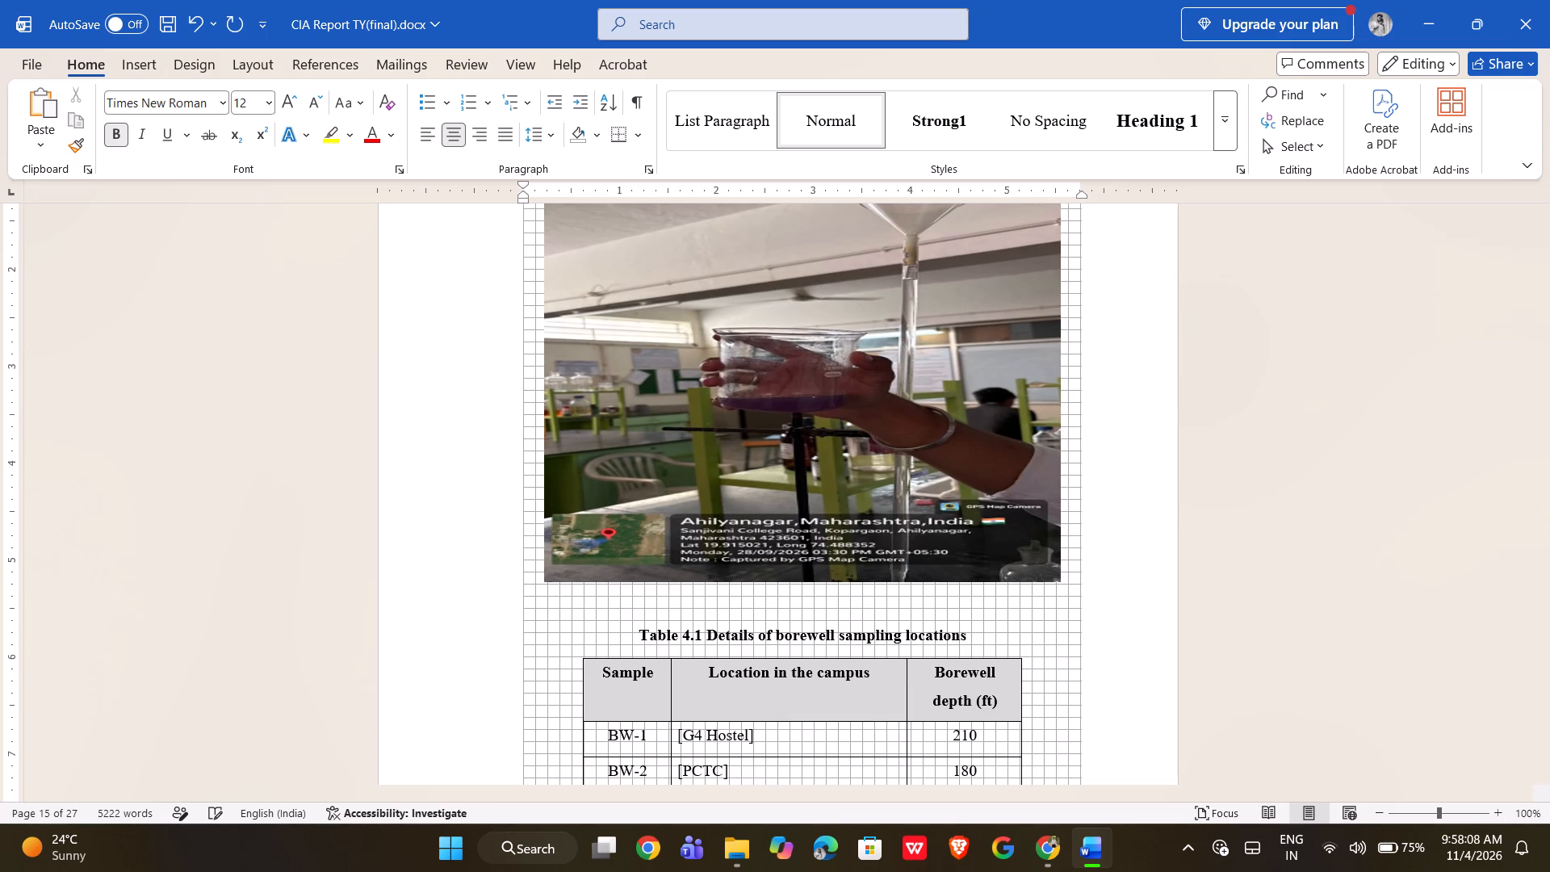
click(702, 604)
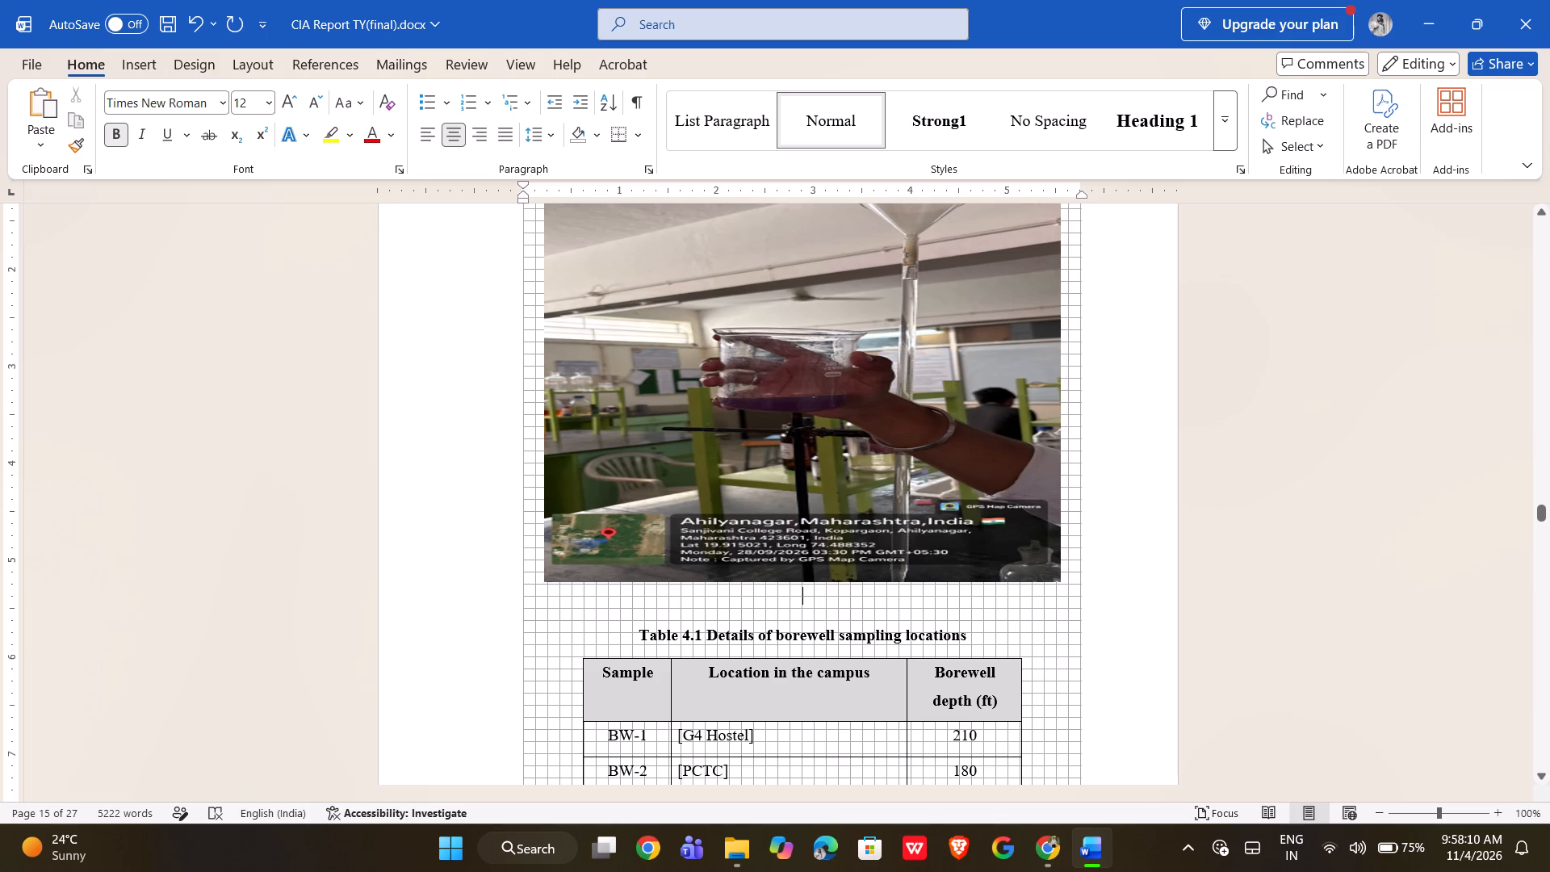
key(ctrl+v)
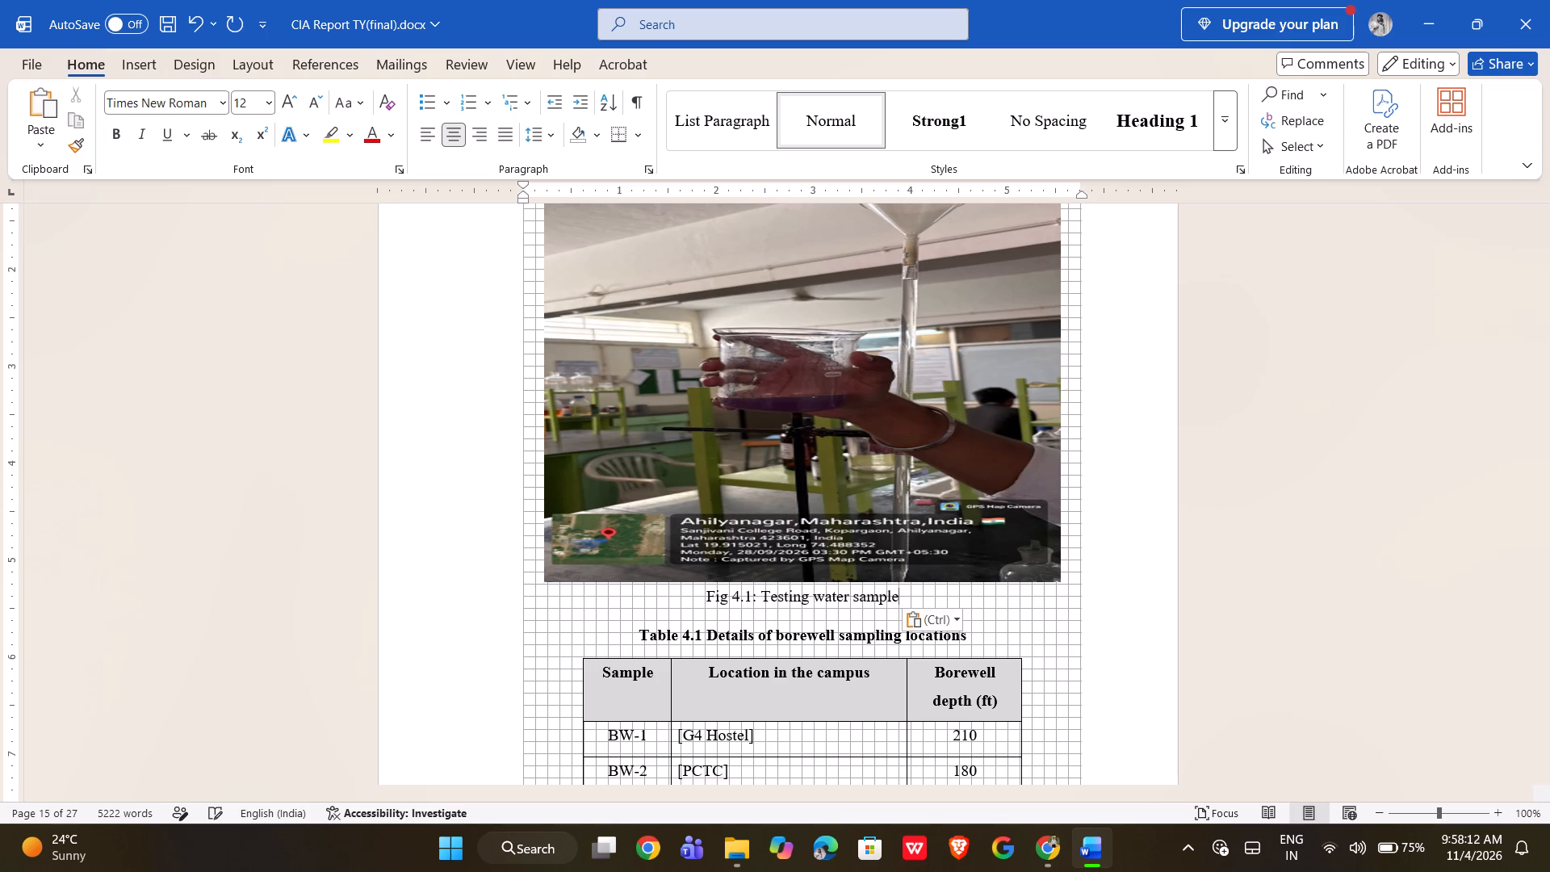
Make the whole Fig 4.1 caption beneath the water-testing photo bold.
drag(708, 595, 890, 594)
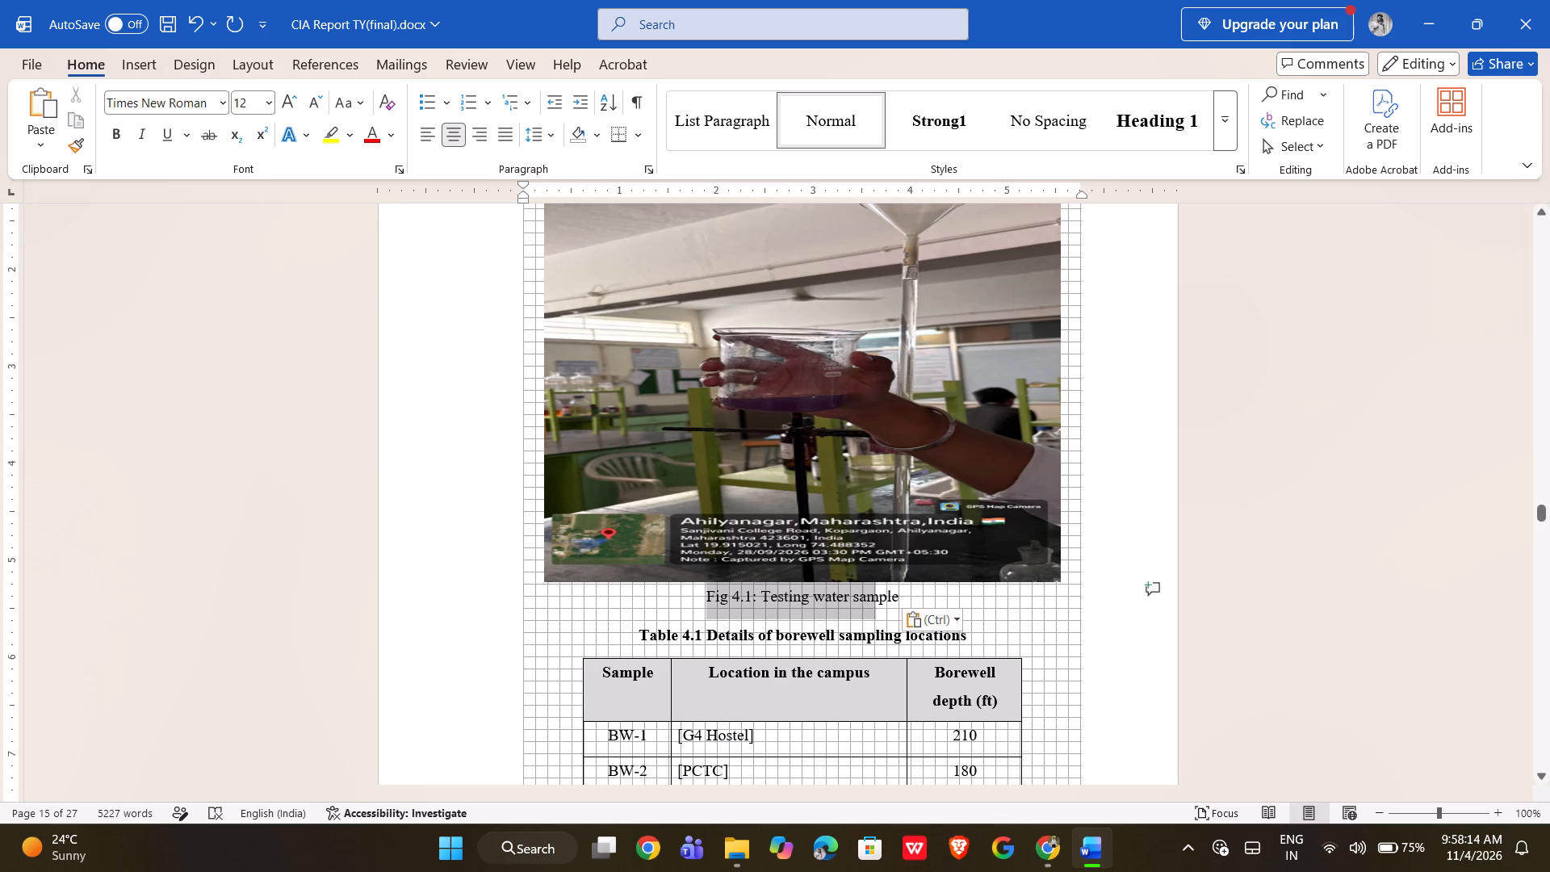
drag(890, 594, 892, 594)
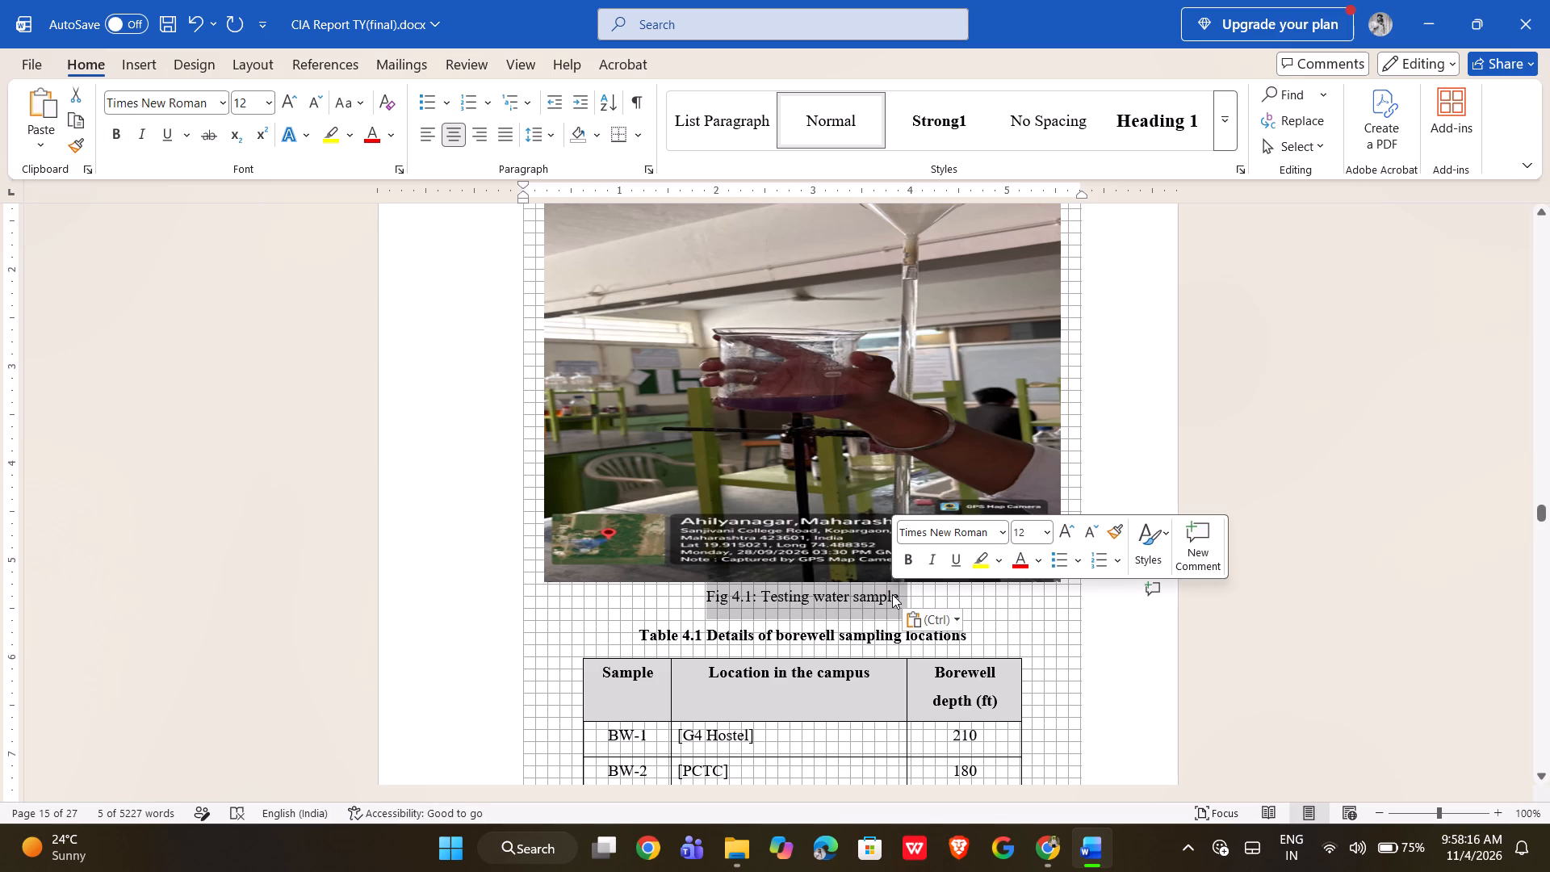
ctrl+click(892, 594)
key(ctrl+b)
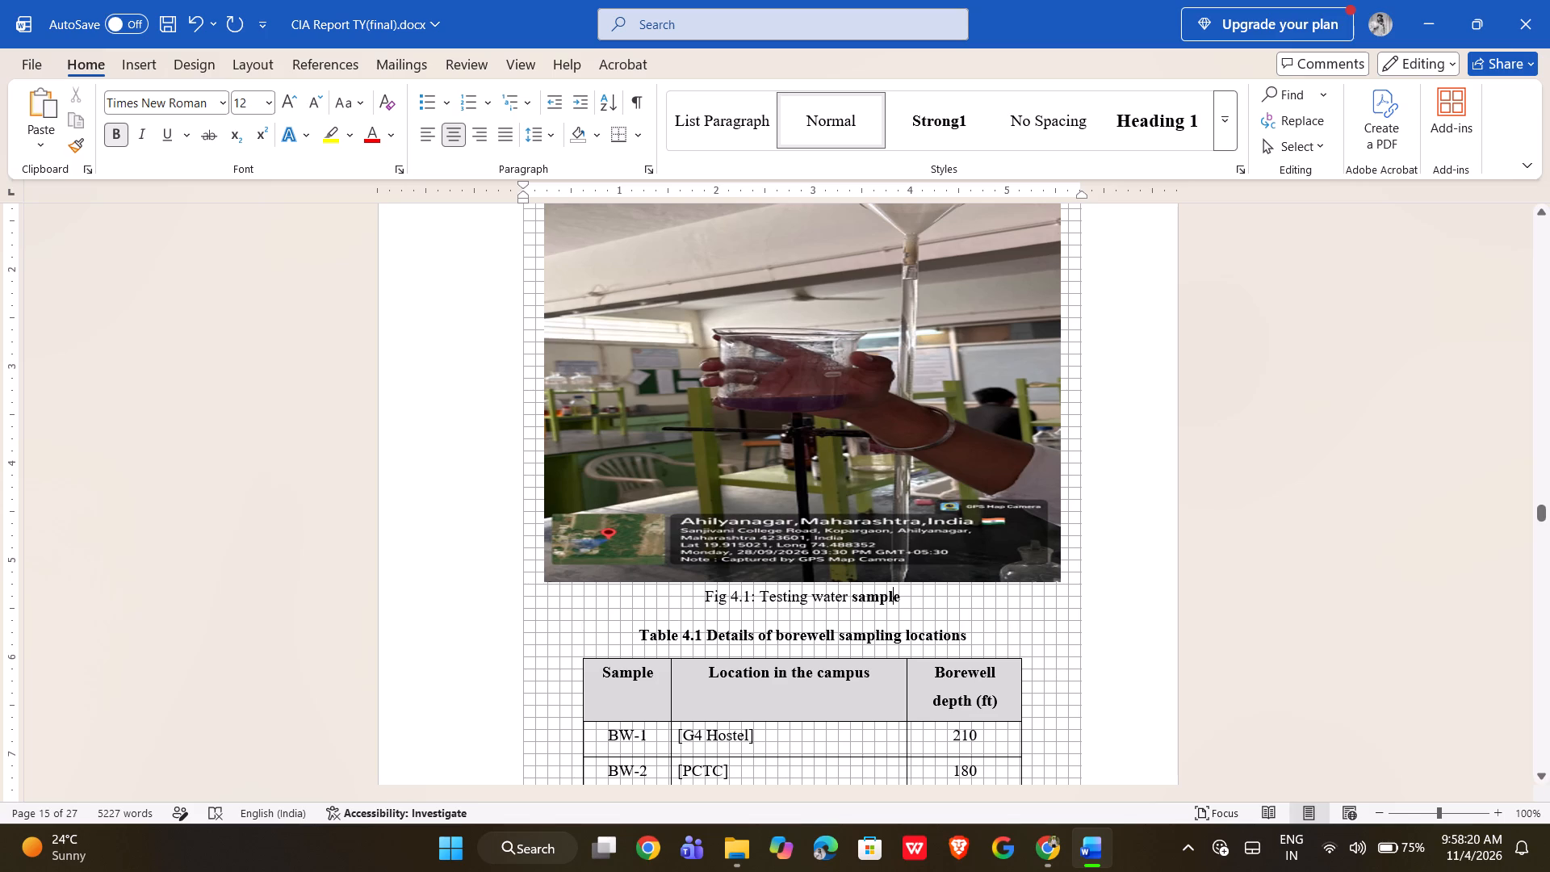
drag(699, 597, 899, 594)
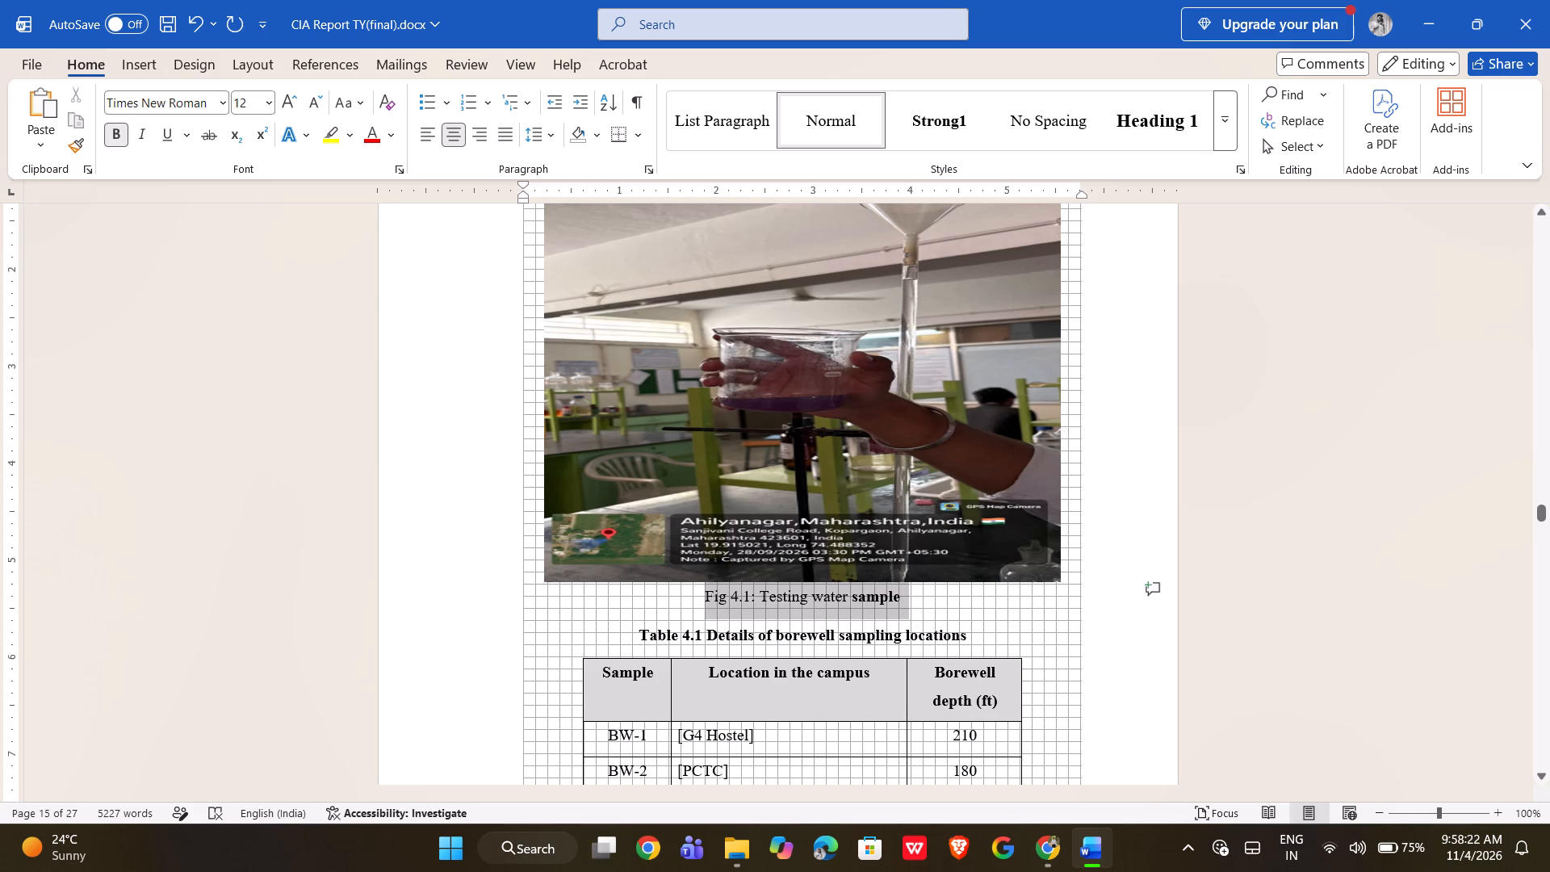
drag(899, 594, 920, 598)
key(ctrl+b)
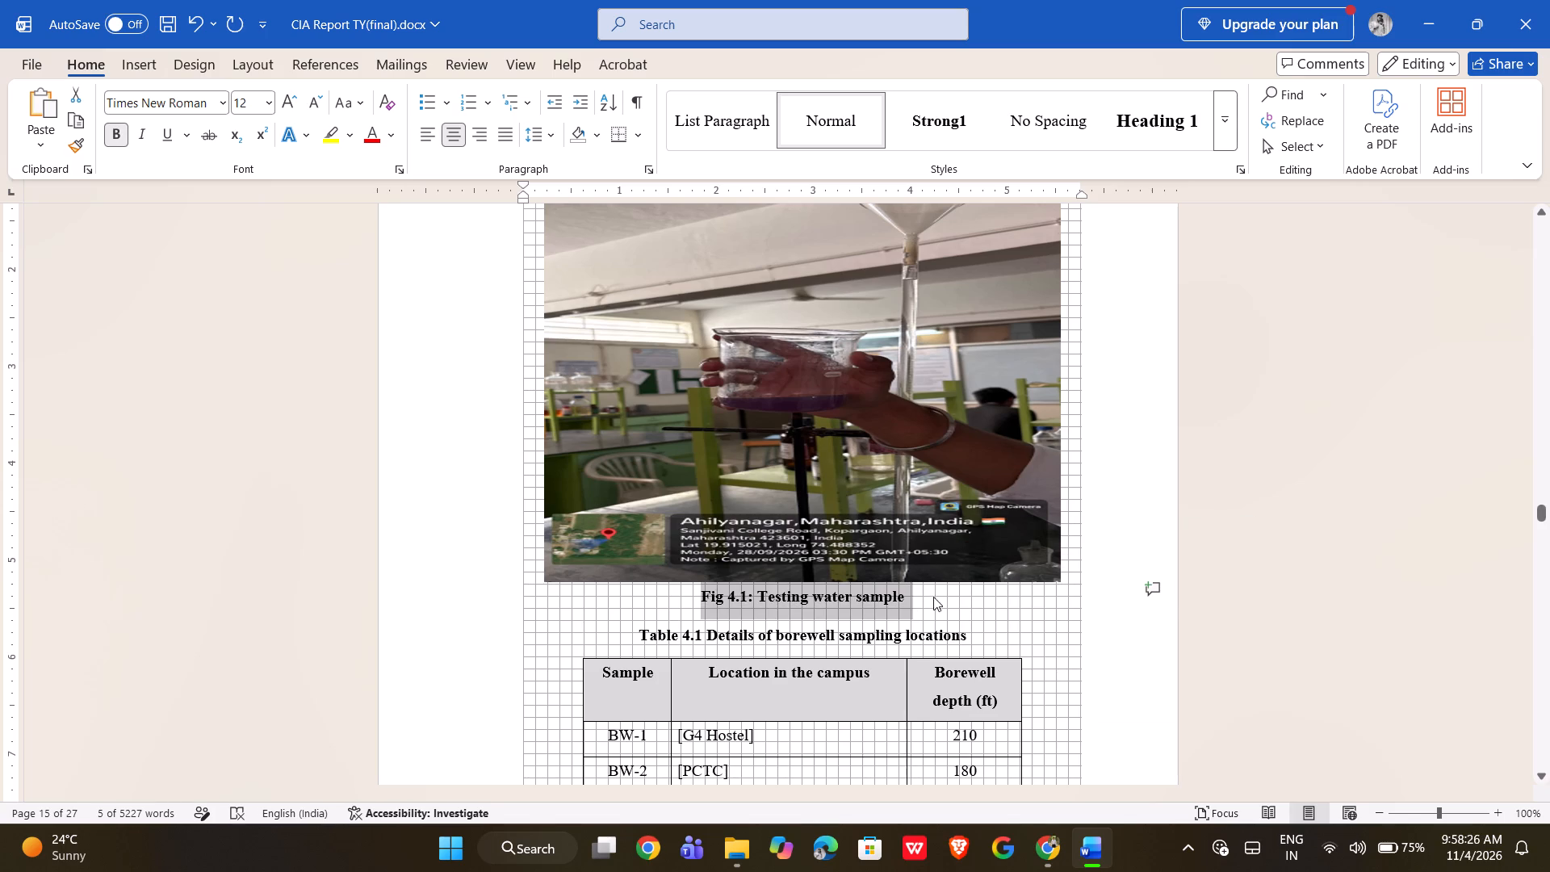
click(929, 593)
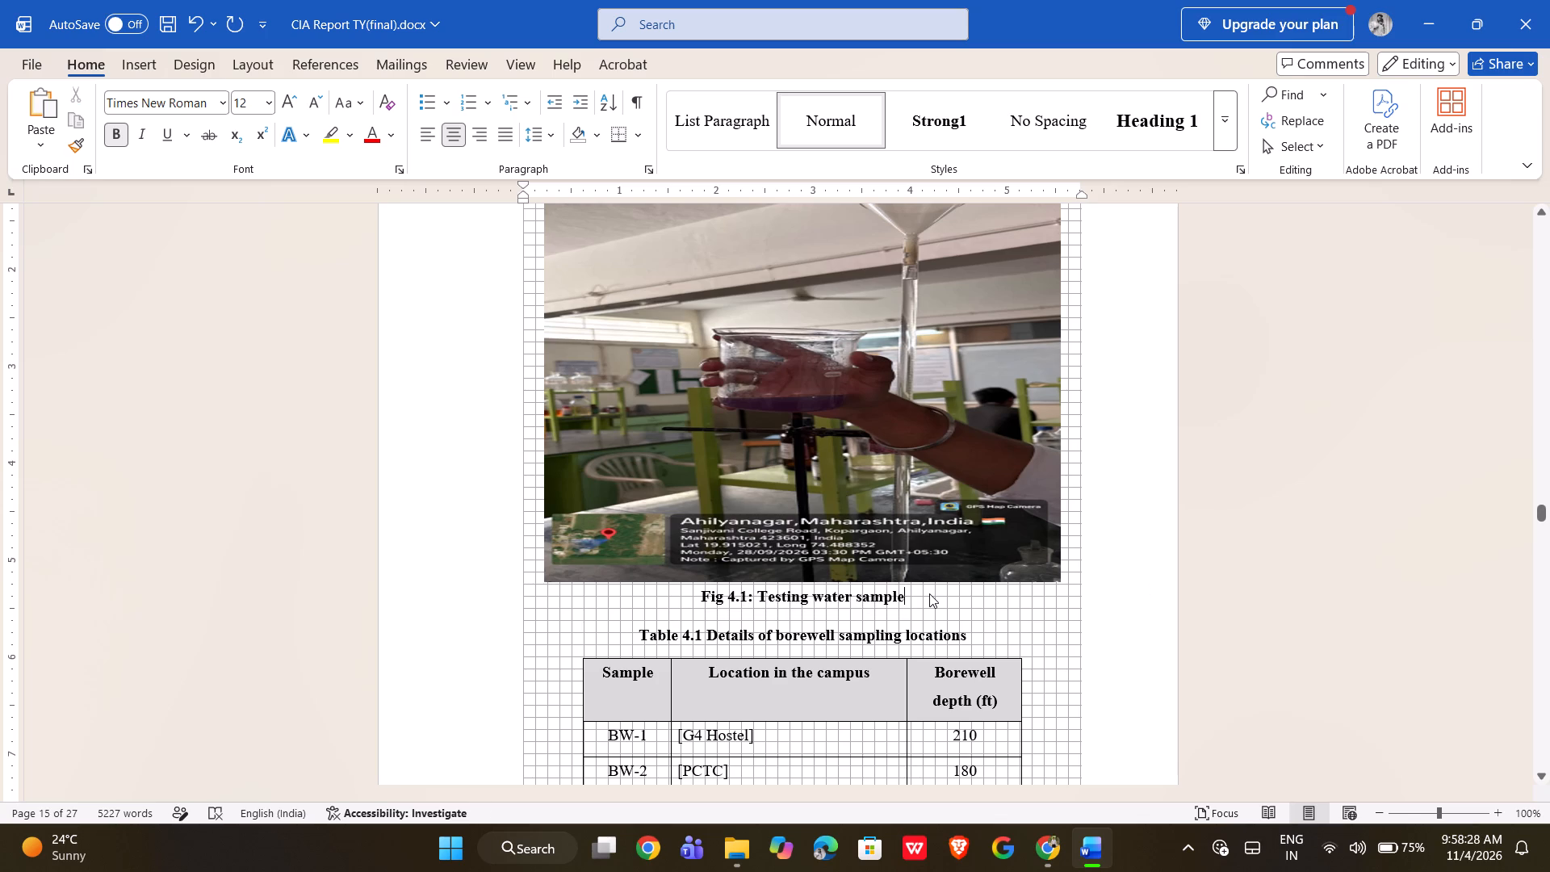
Review the layout from section 3.6 through the water-testing photo and Table 4.1 to Table 4.2 in section 4.3.
scroll(929, 593, down, 3)
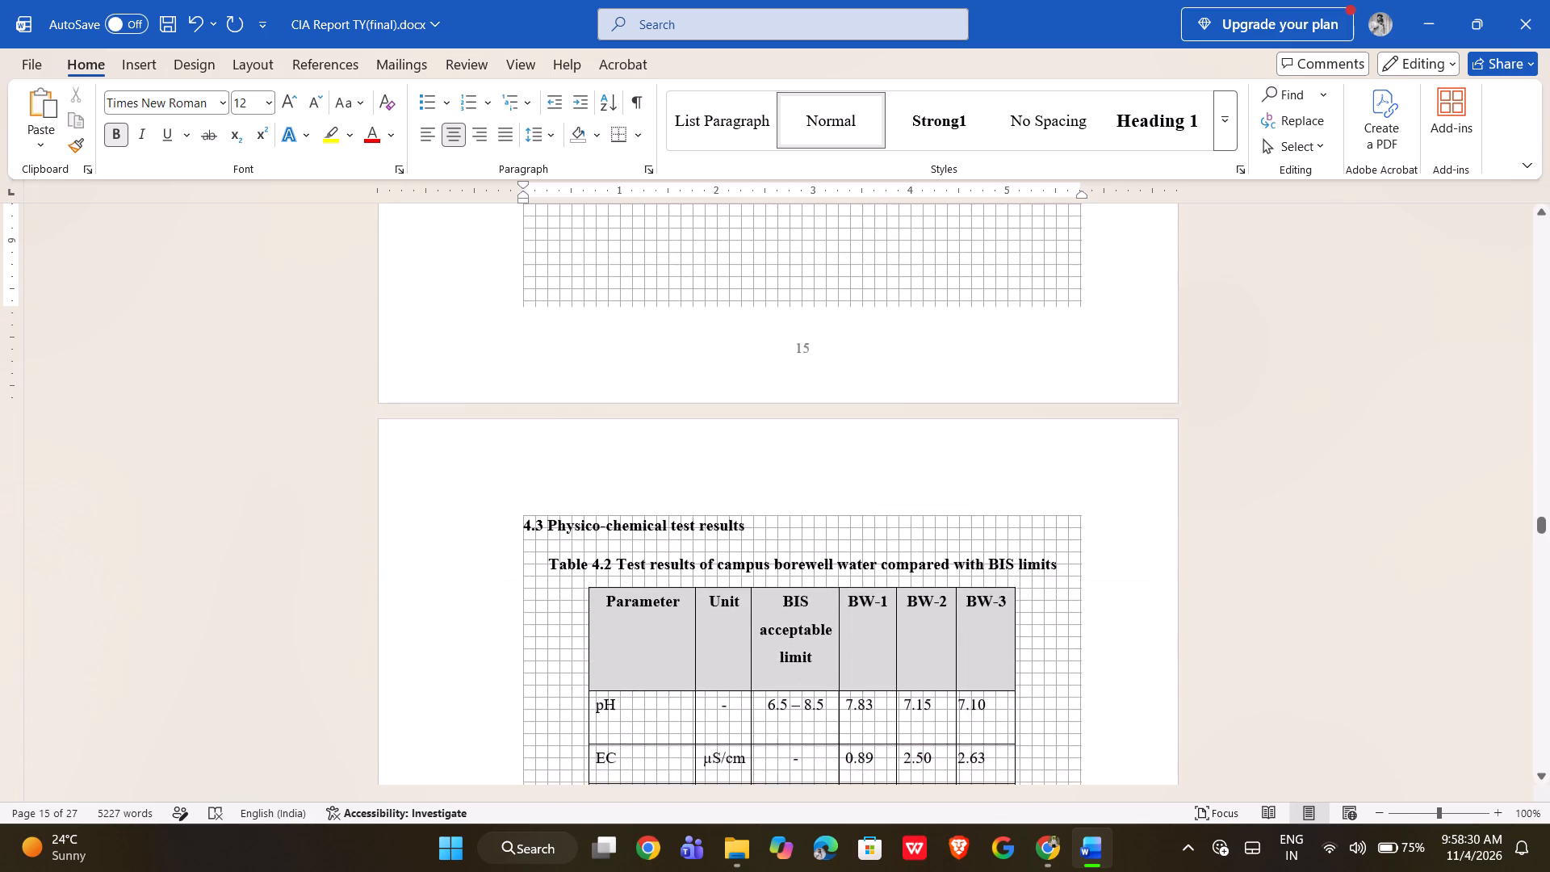
scroll(929, 593, down, 1)
scroll(929, 593, up, 3)
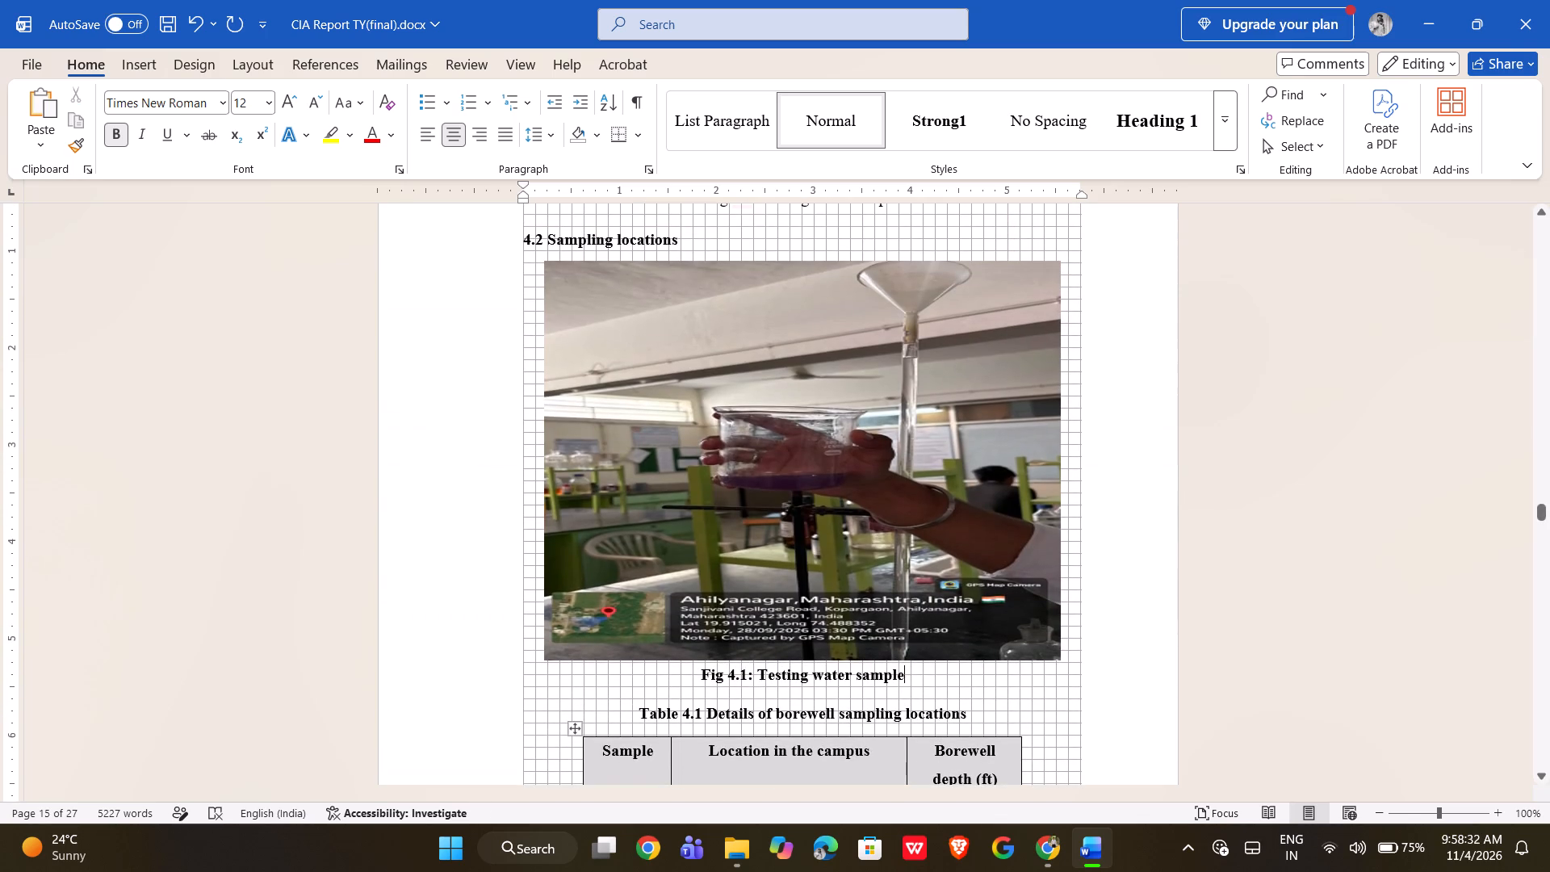
scroll(929, 593, up, 1)
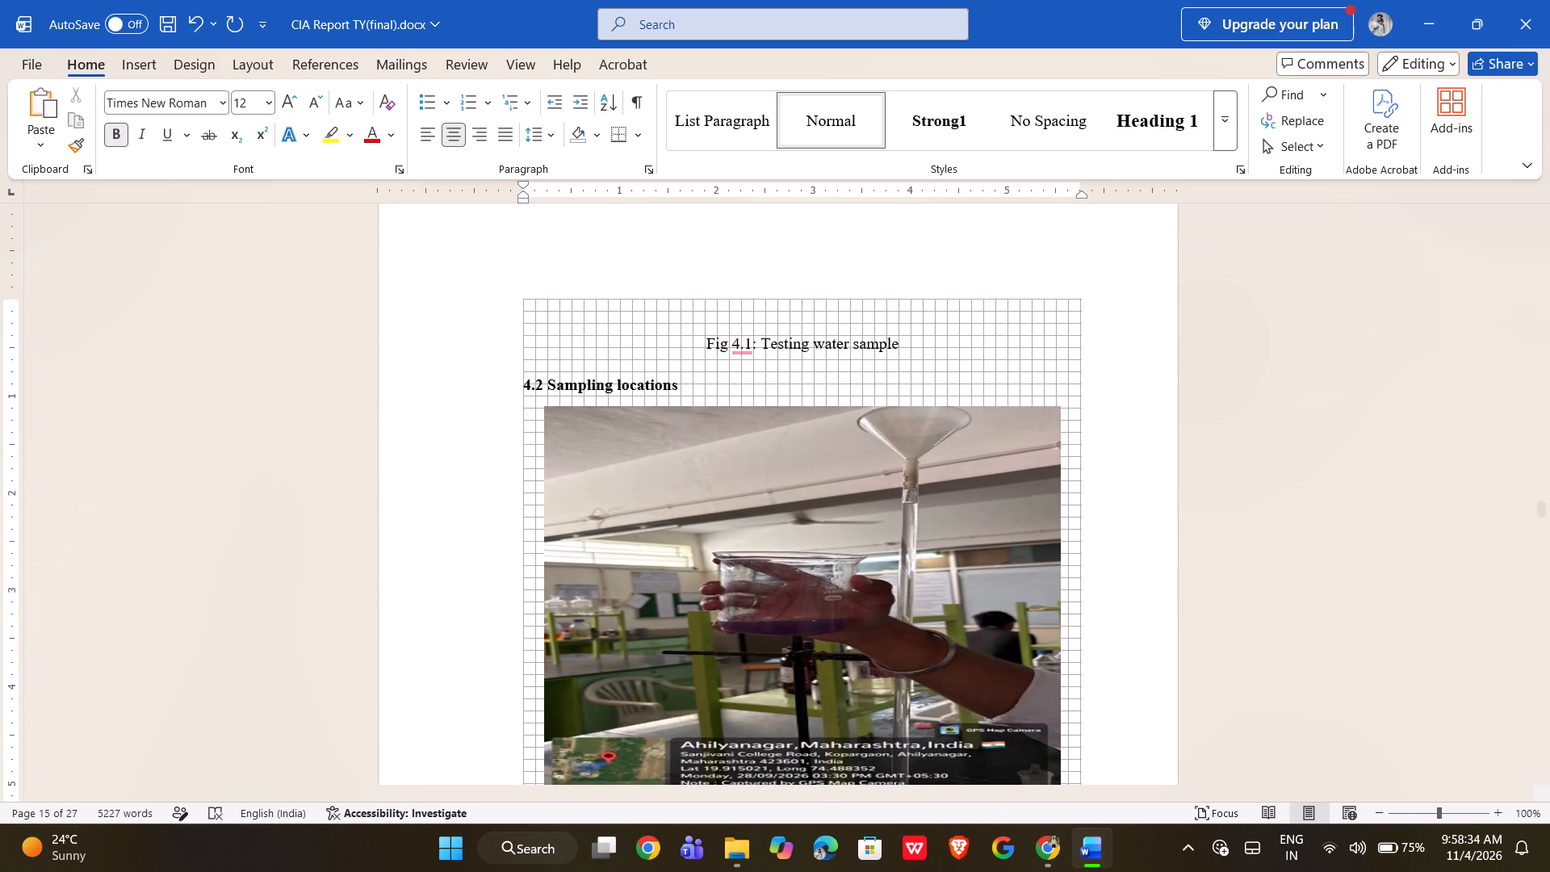
scroll(929, 593, down, 2)
scroll(929, 593, up, 1)
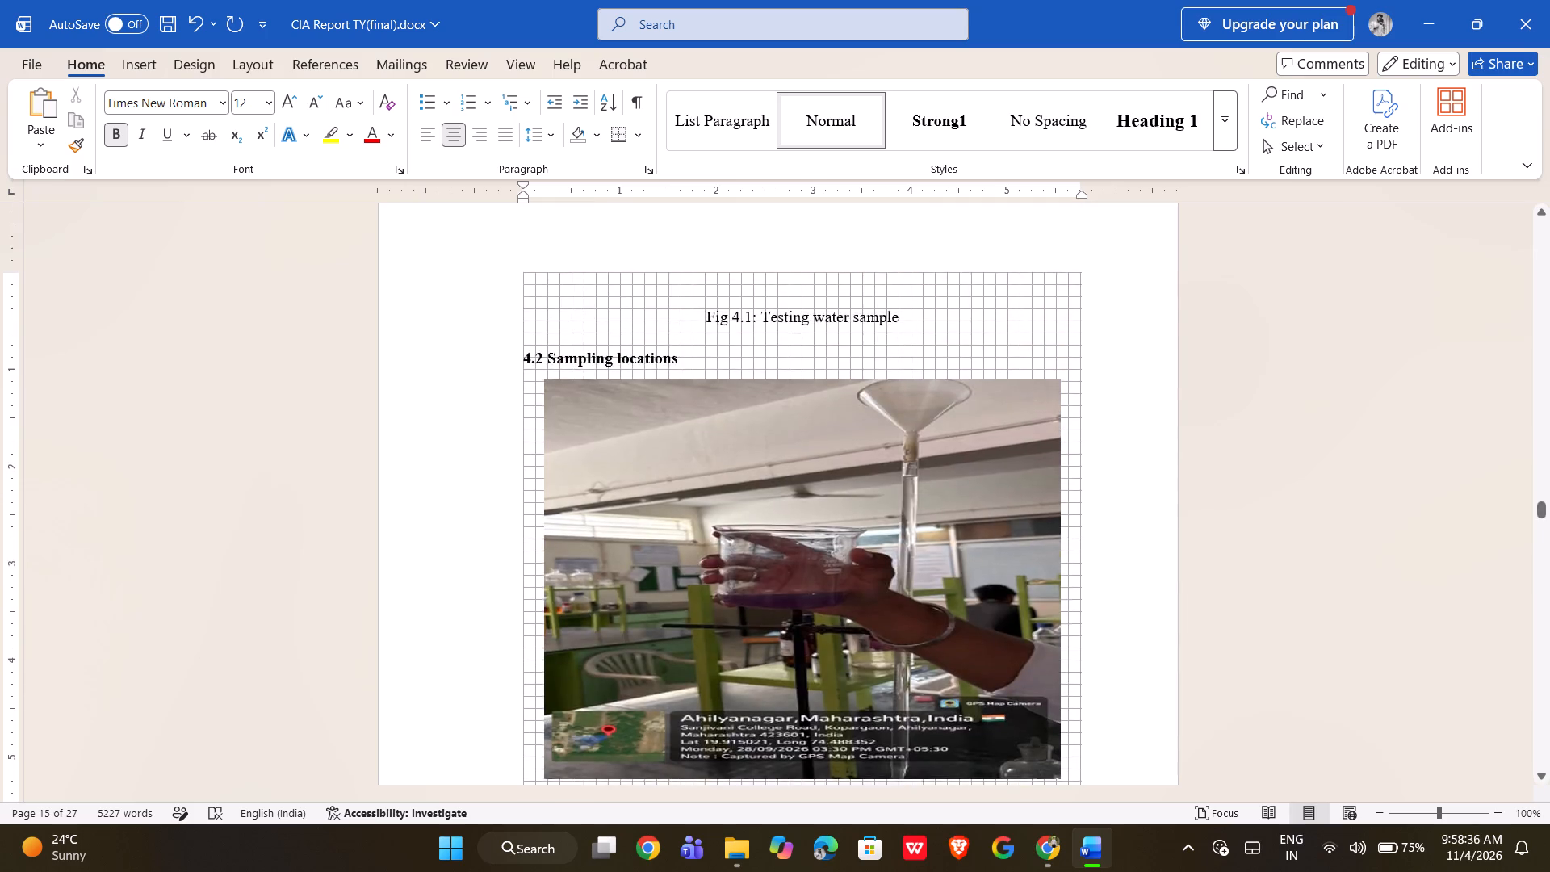
scroll(929, 593, up, 2)
scroll(929, 593, down, 2)
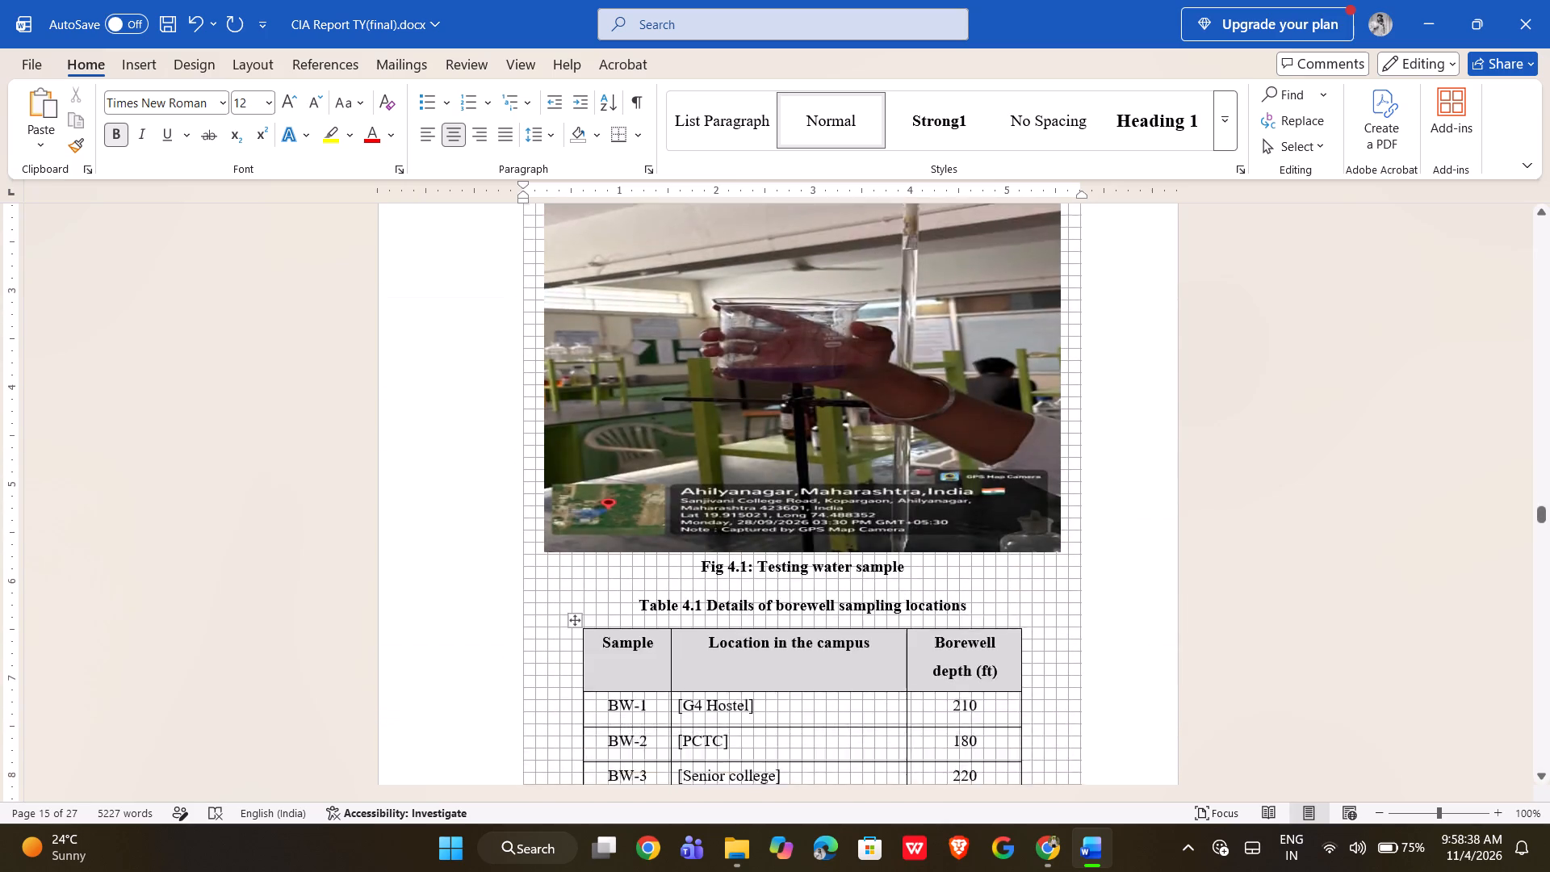
scroll(929, 593, down, 2)
scroll(929, 593, up, 1)
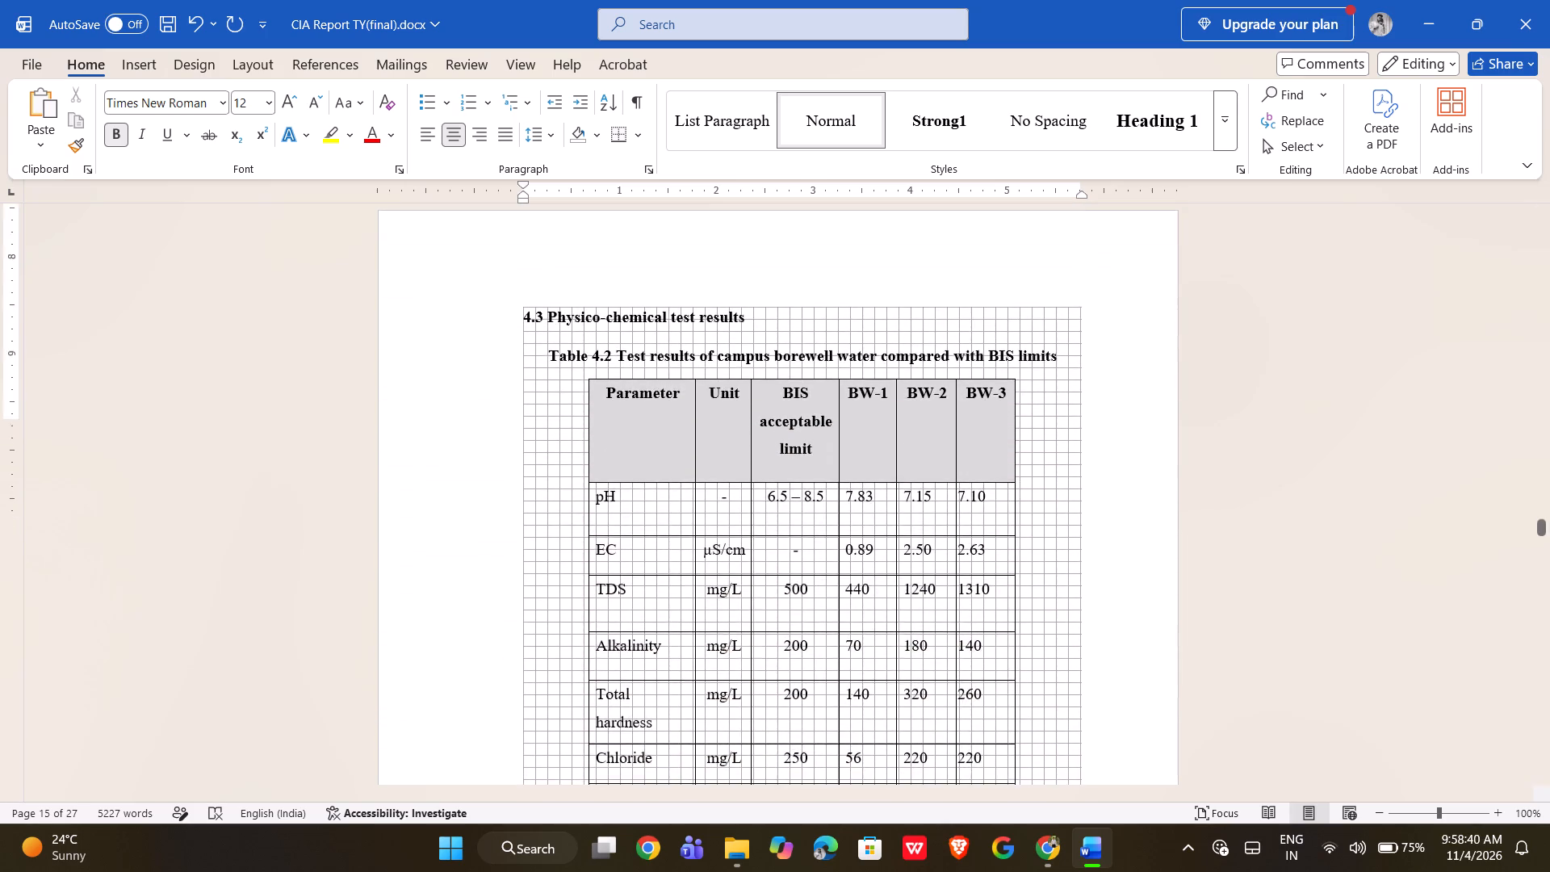
scroll(929, 593, up, 3)
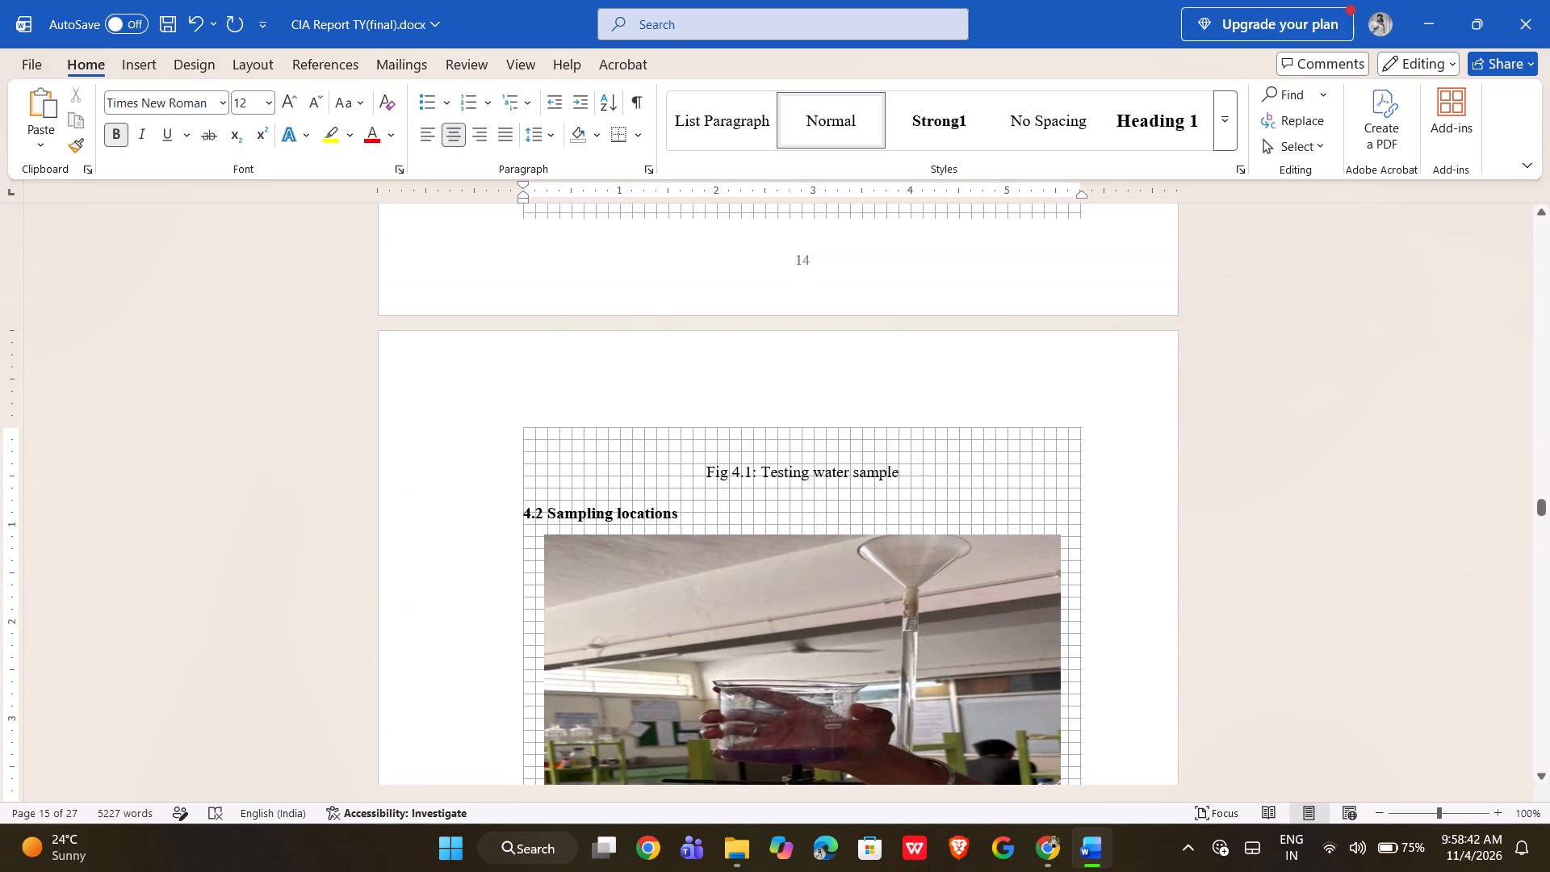
scroll(929, 593, up, 1)
scroll(929, 593, left, 1)
scroll(754, 547, up, 2)
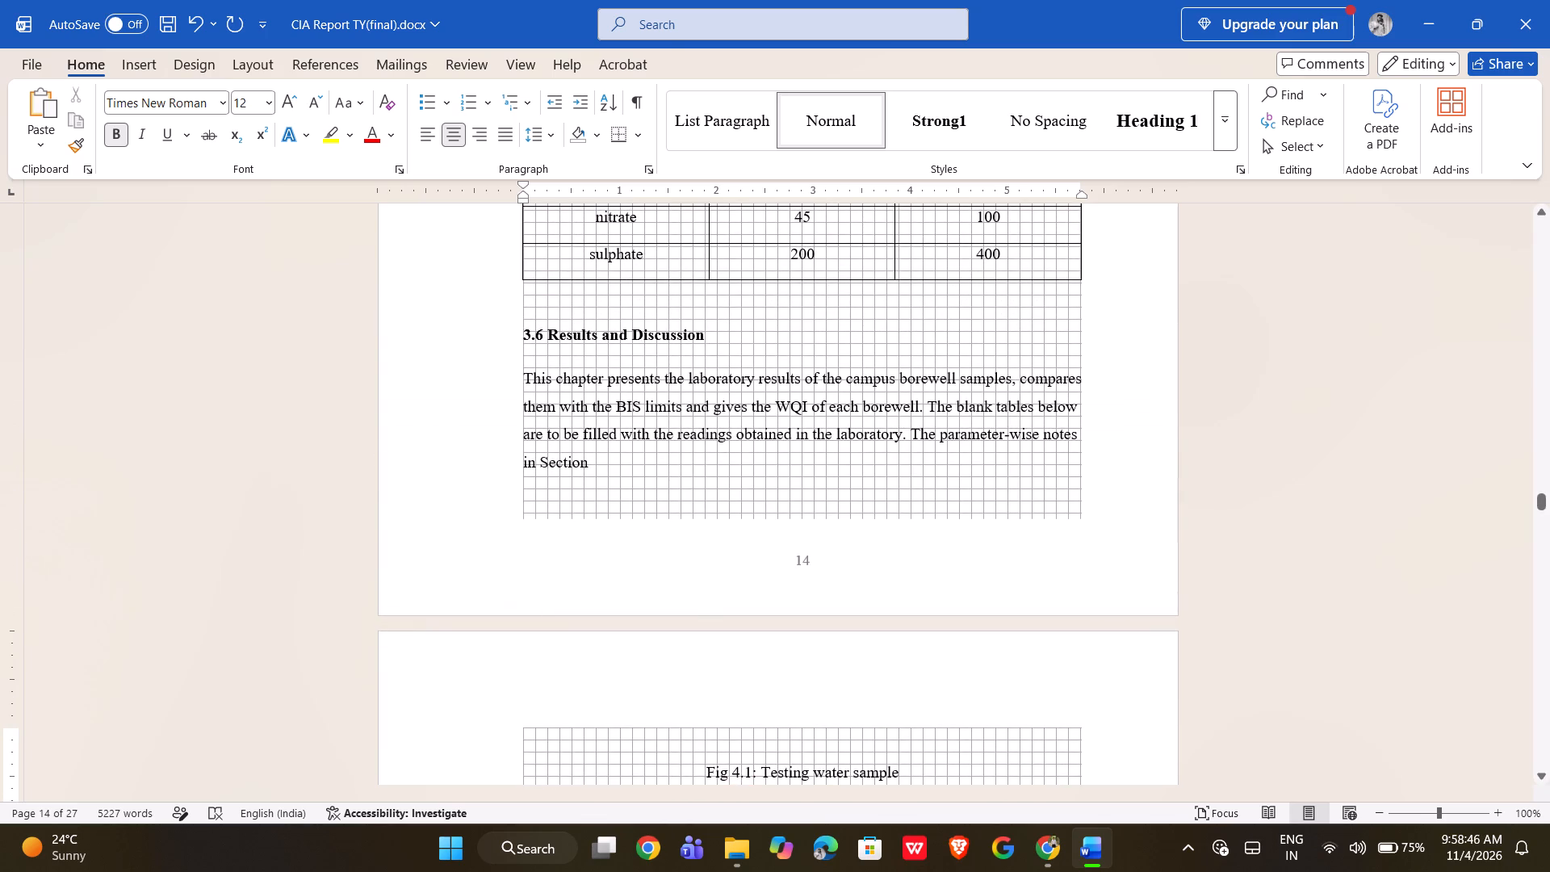
scroll(754, 547, down, 1)
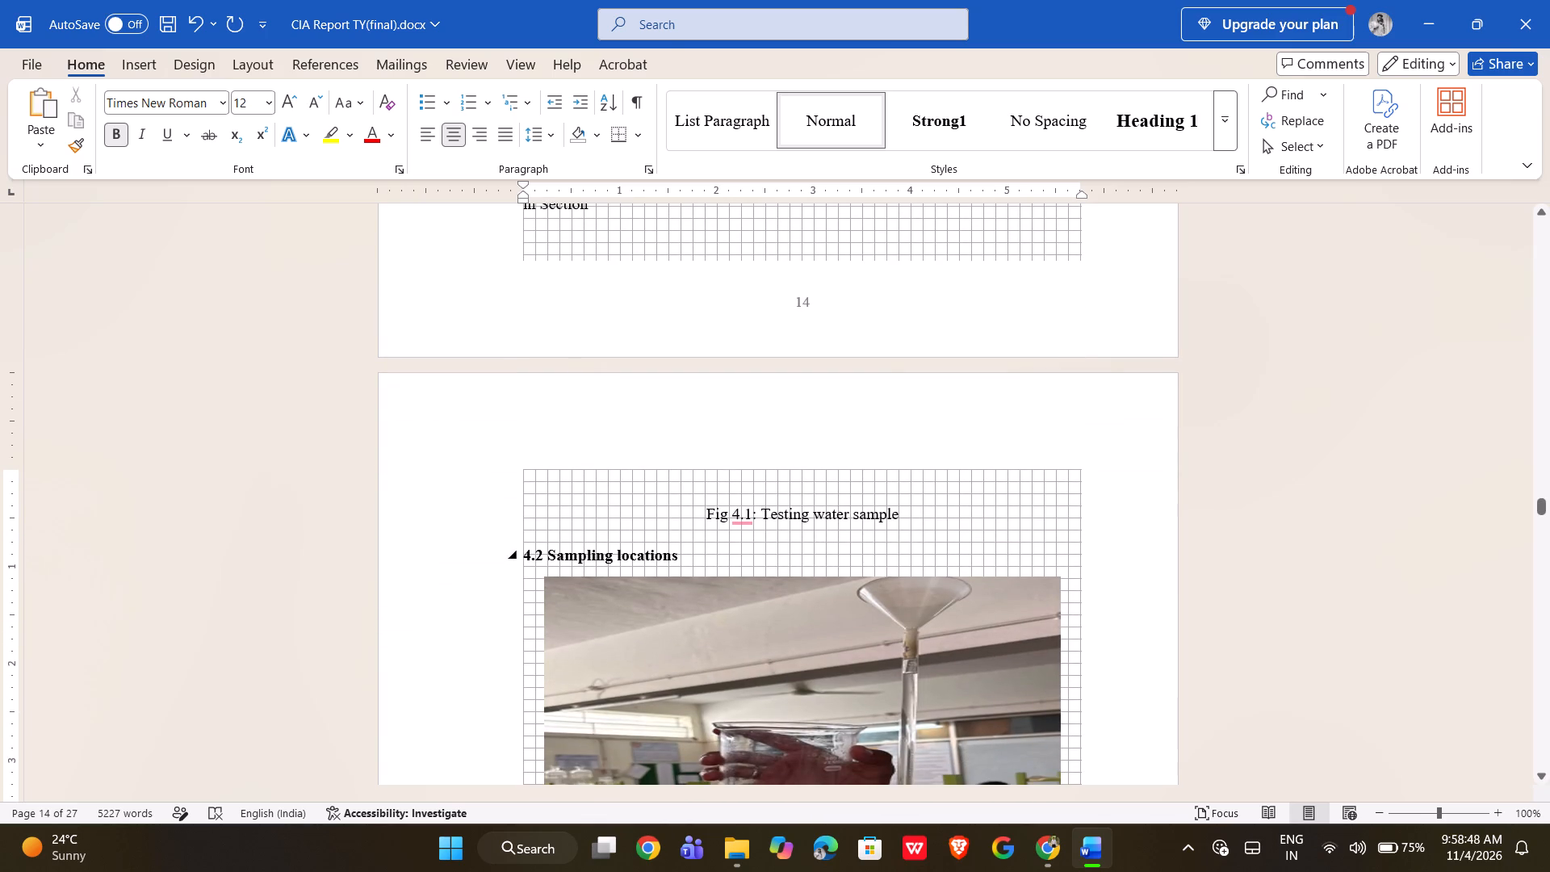
scroll(685, 554, down, 3)
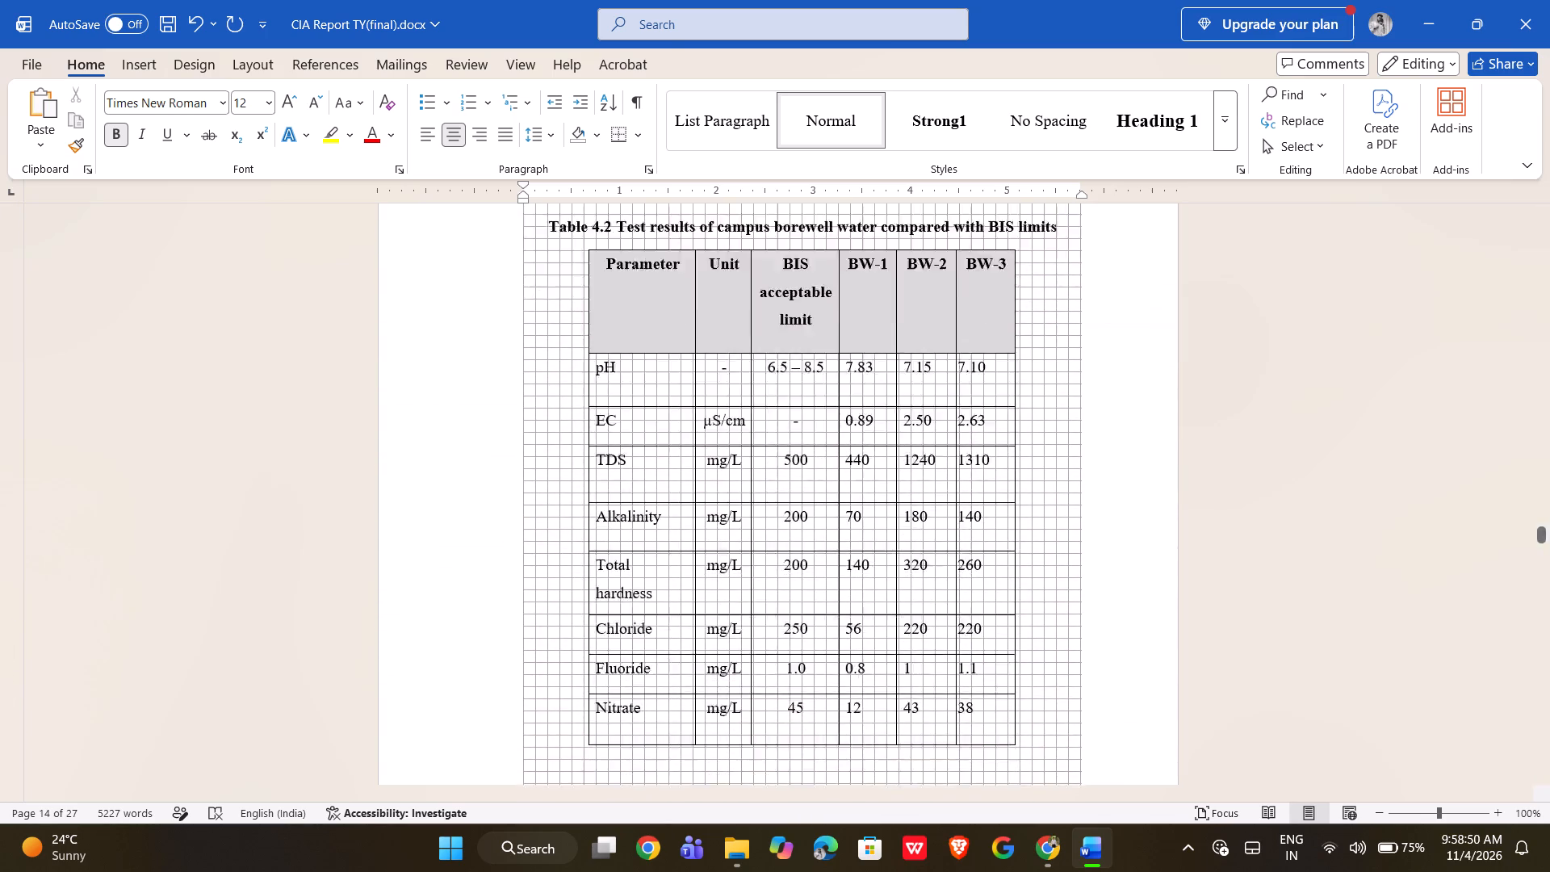
scroll(685, 554, down, 2)
Delete the "4.2 Sampling locations" heading above the water-testing photo.
scroll(685, 554, up, 1)
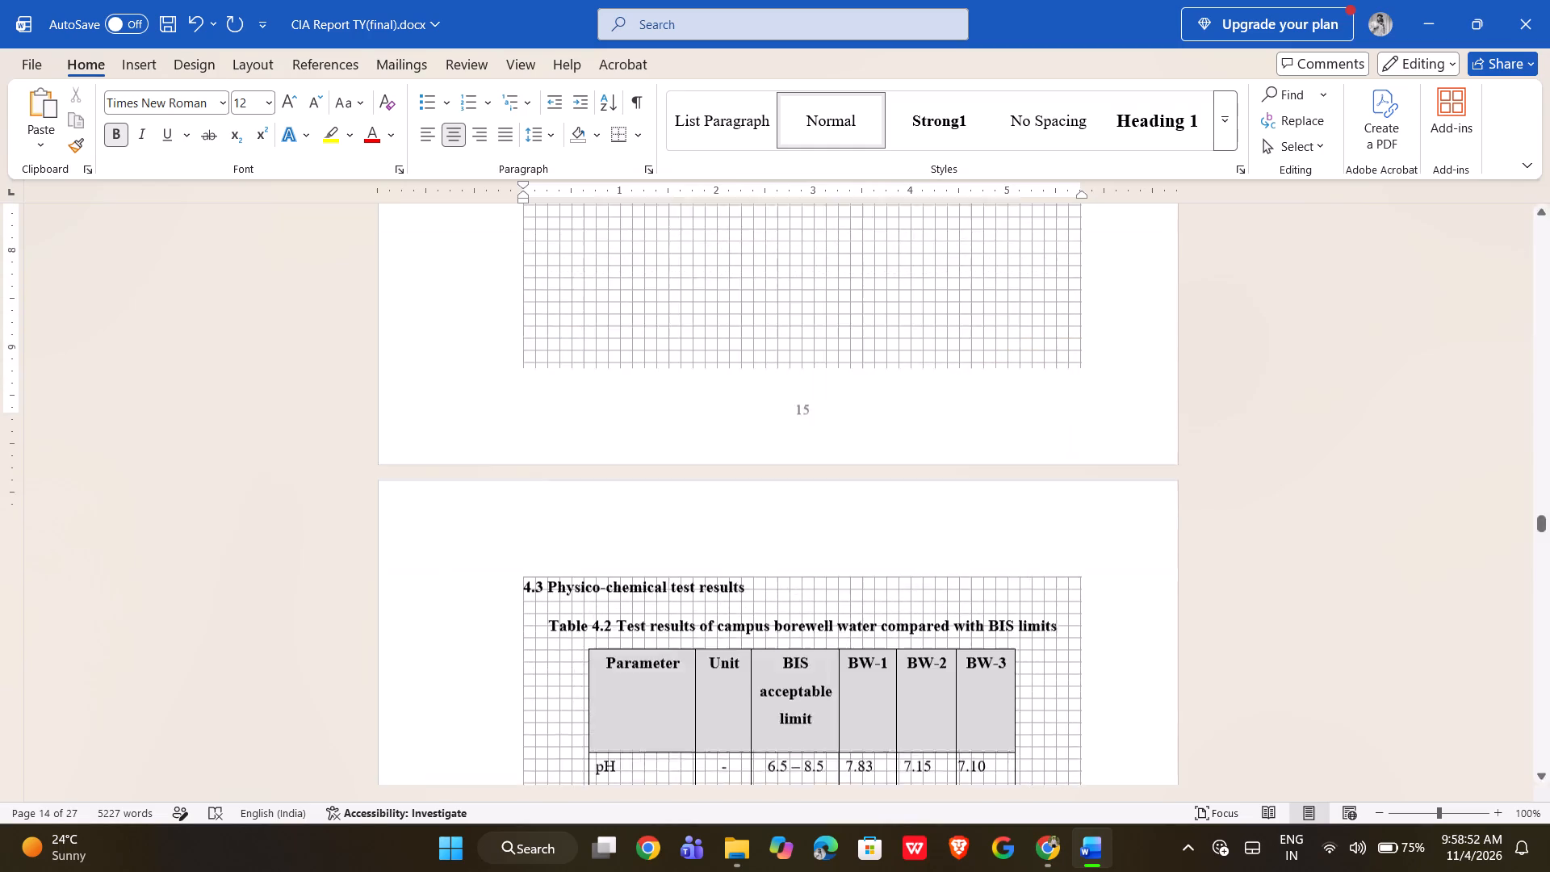
scroll(685, 554, up, 3)
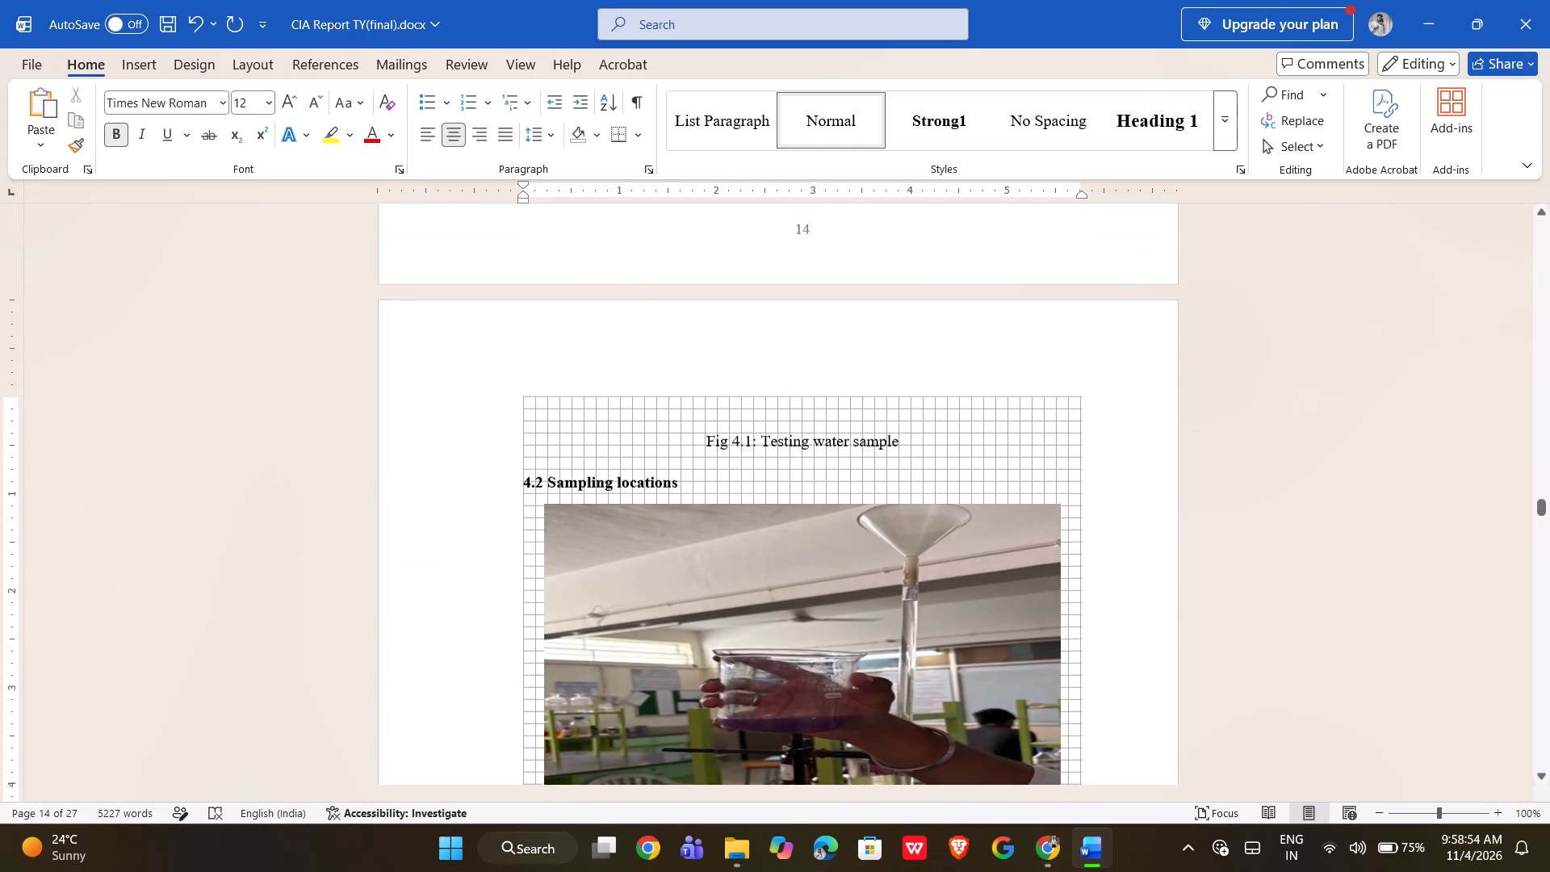
click(682, 480)
key(BackSpace)
key(BackSpace)
key(BackSpace)
key(BackSpace)
key(BackSpace)
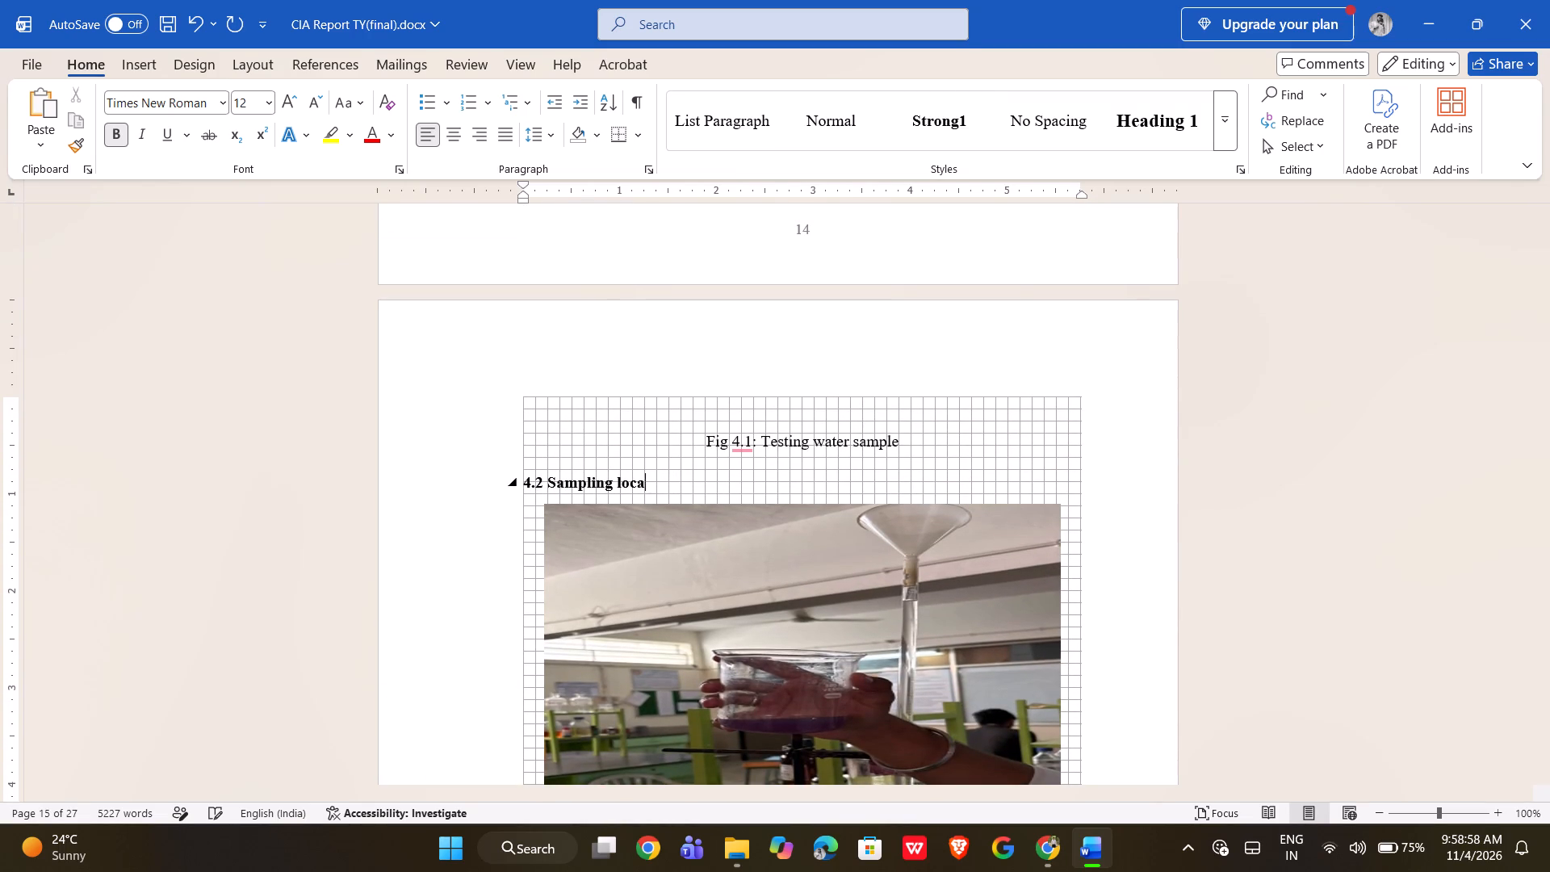
key(BackSpace)
key(BackSpace)
key(BackSpace)
key(BackSpace)
key(BackSpace)
key(BackSpace)
key(BackSpace)
key(BackSpace)
key(BackSpace)
key(BackSpace)
key(BackSpace)
key(BackSpace)
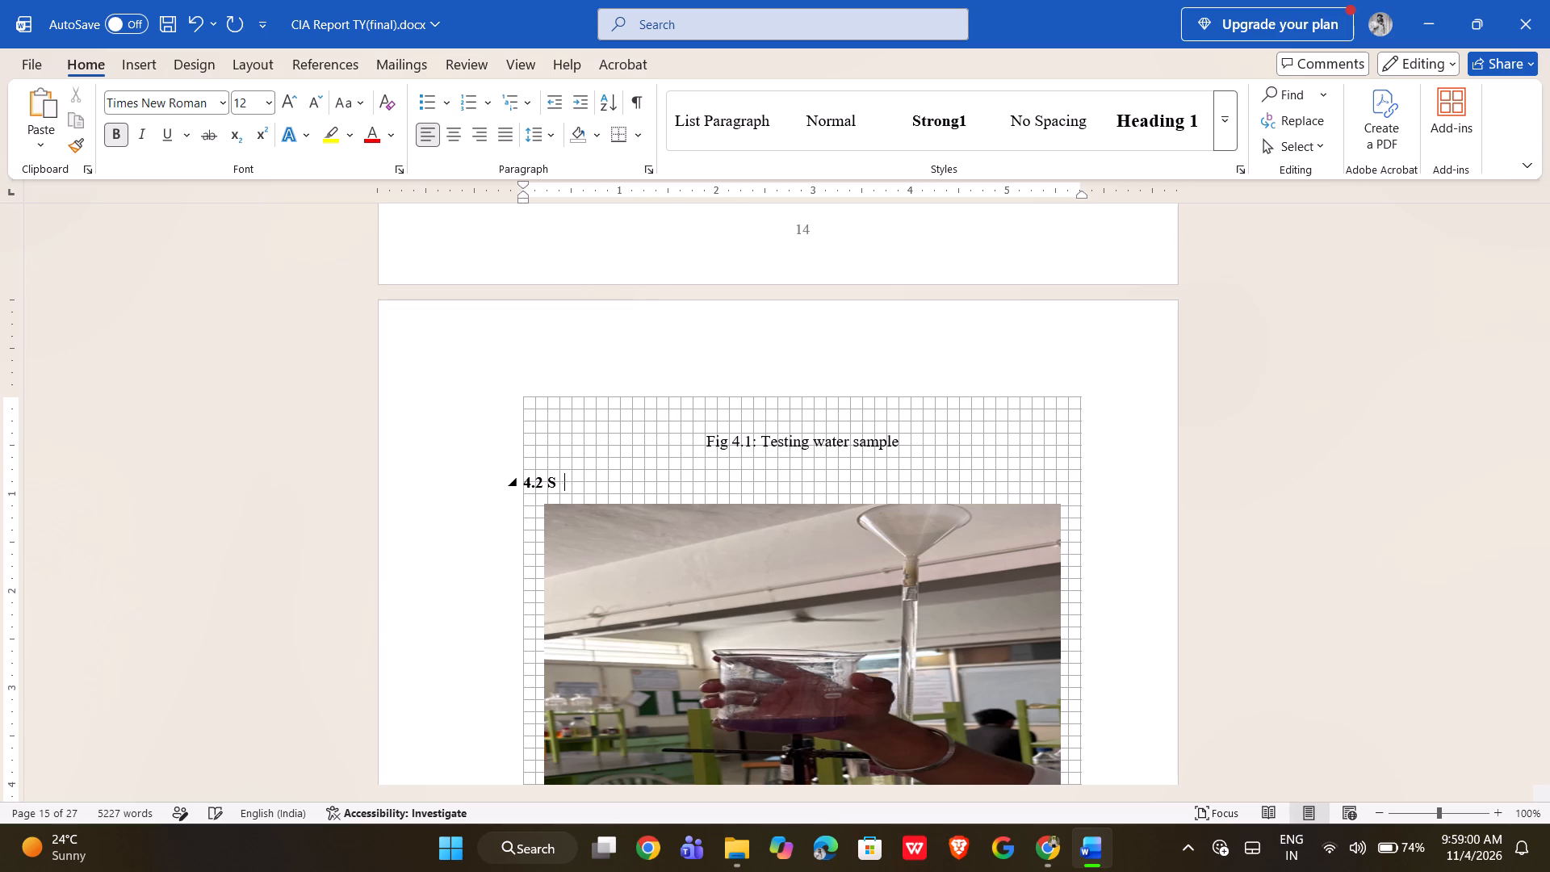
key(BackSpace)
key(BackSpace)
key(BackSpace)
key(BackSpace)
key(BackSpace)
key(BackSpace)
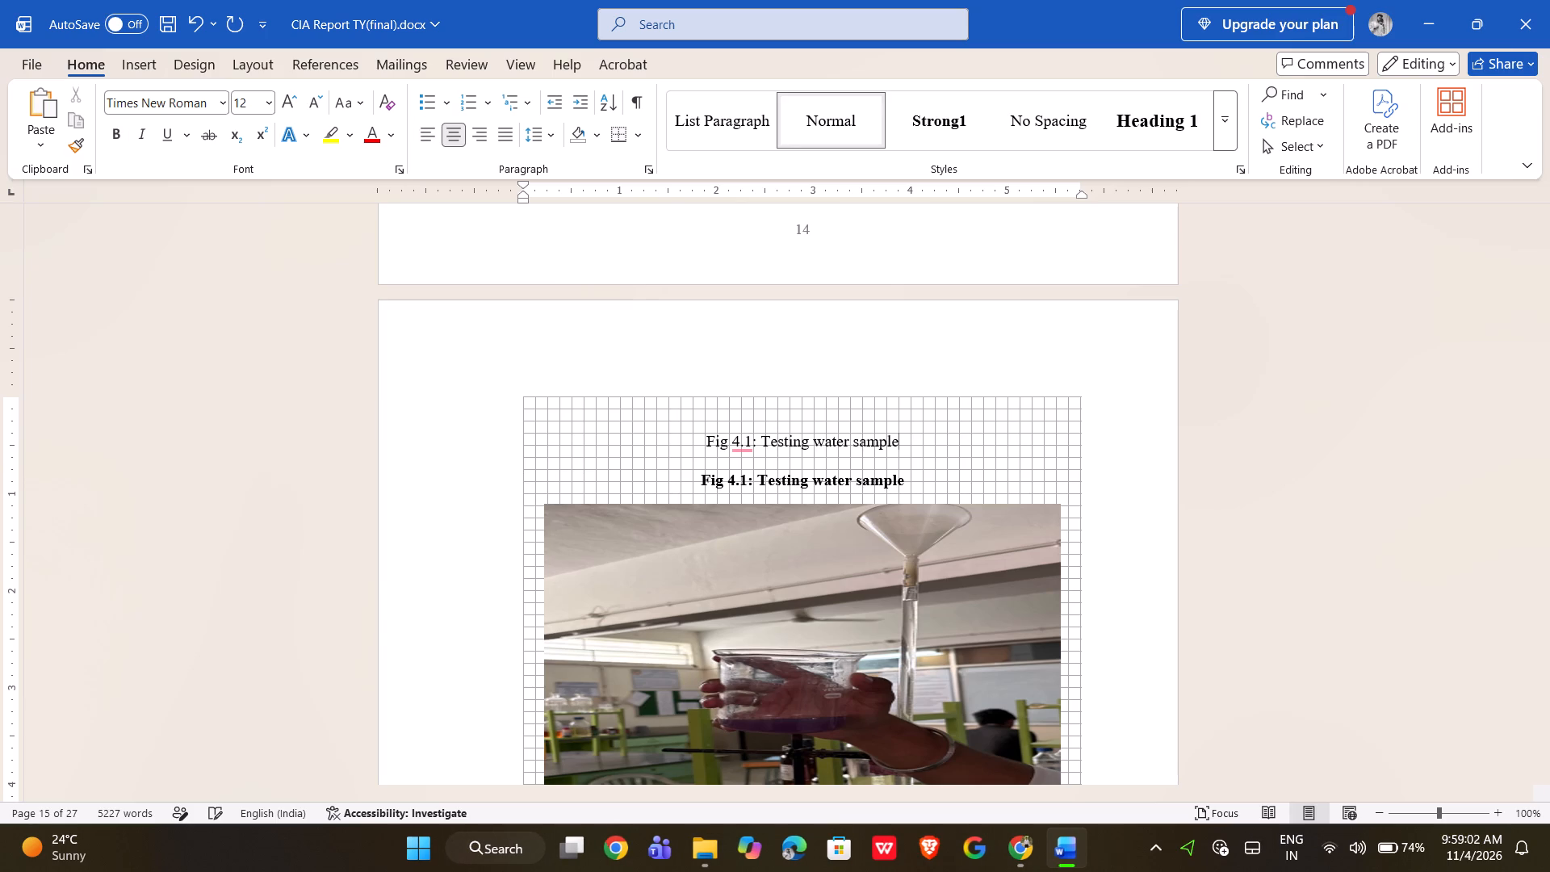
Delete the duplicate non-bold "Fig 4.1: Testing water sample" caption, keeping the bold one.
key(BackSpace)
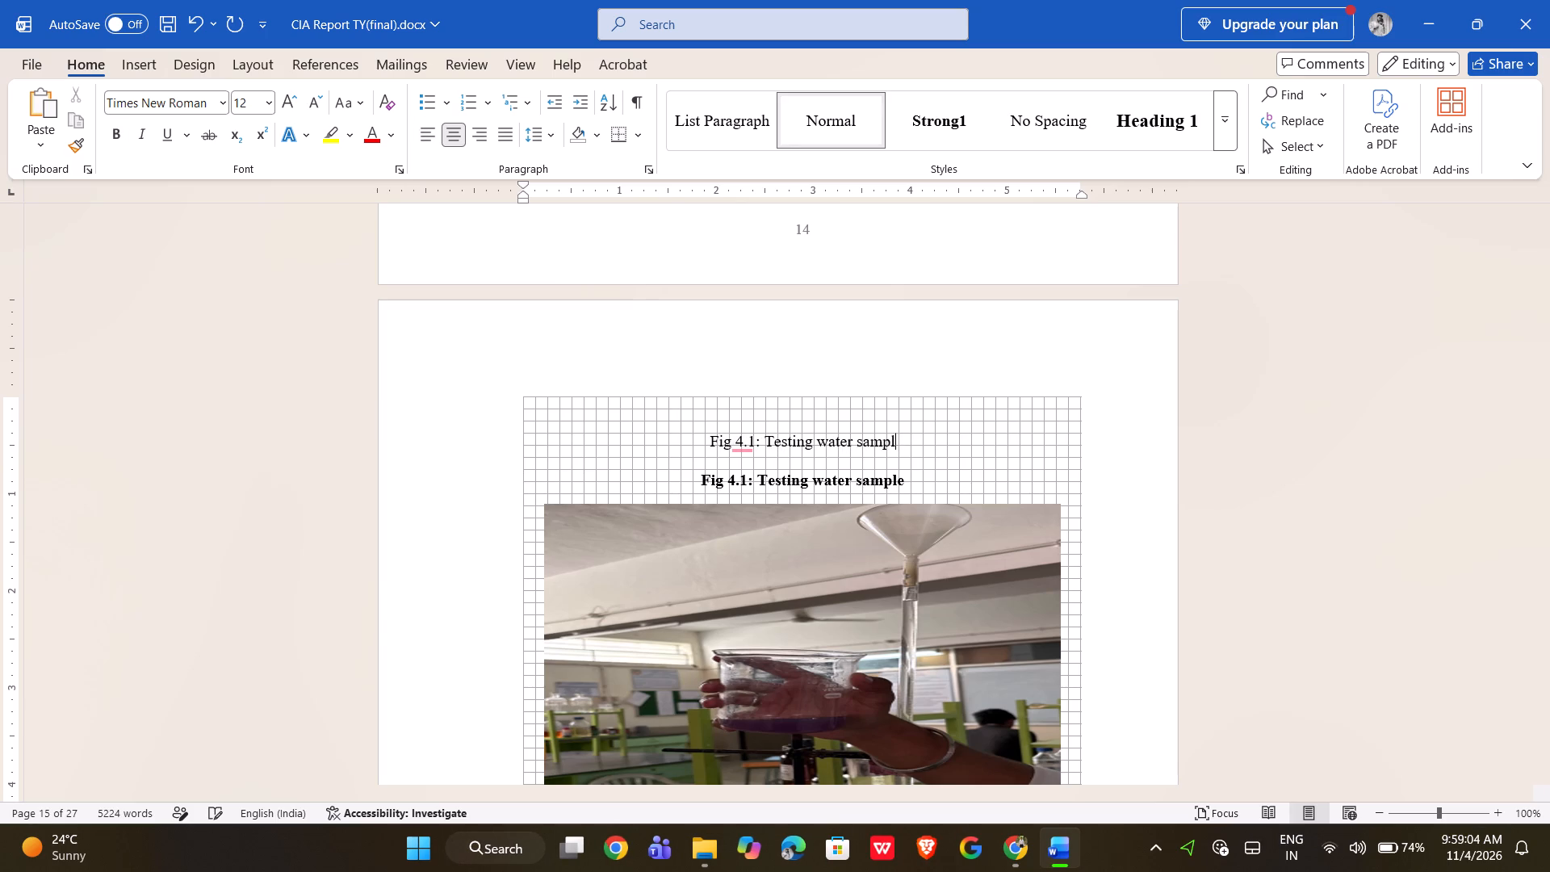
key(BackSpace)
key(BackSpace)
key(BackSpace)
key(BackSpace)
key(BackSpace)
key(BackSpace)
key(BackSpace)
key(BackSpace)
key(BackSpace)
key(BackSpace)
key(BackSpace)
key(BackSpace)
key(BackSpace)
key(BackSpace)
key(BackSpace)
key(BackSpace)
key(BackSpace)
key(BackSpace)
key(BackSpace)
key(BackSpace)
key(BackSpace)
key(BackSpace)
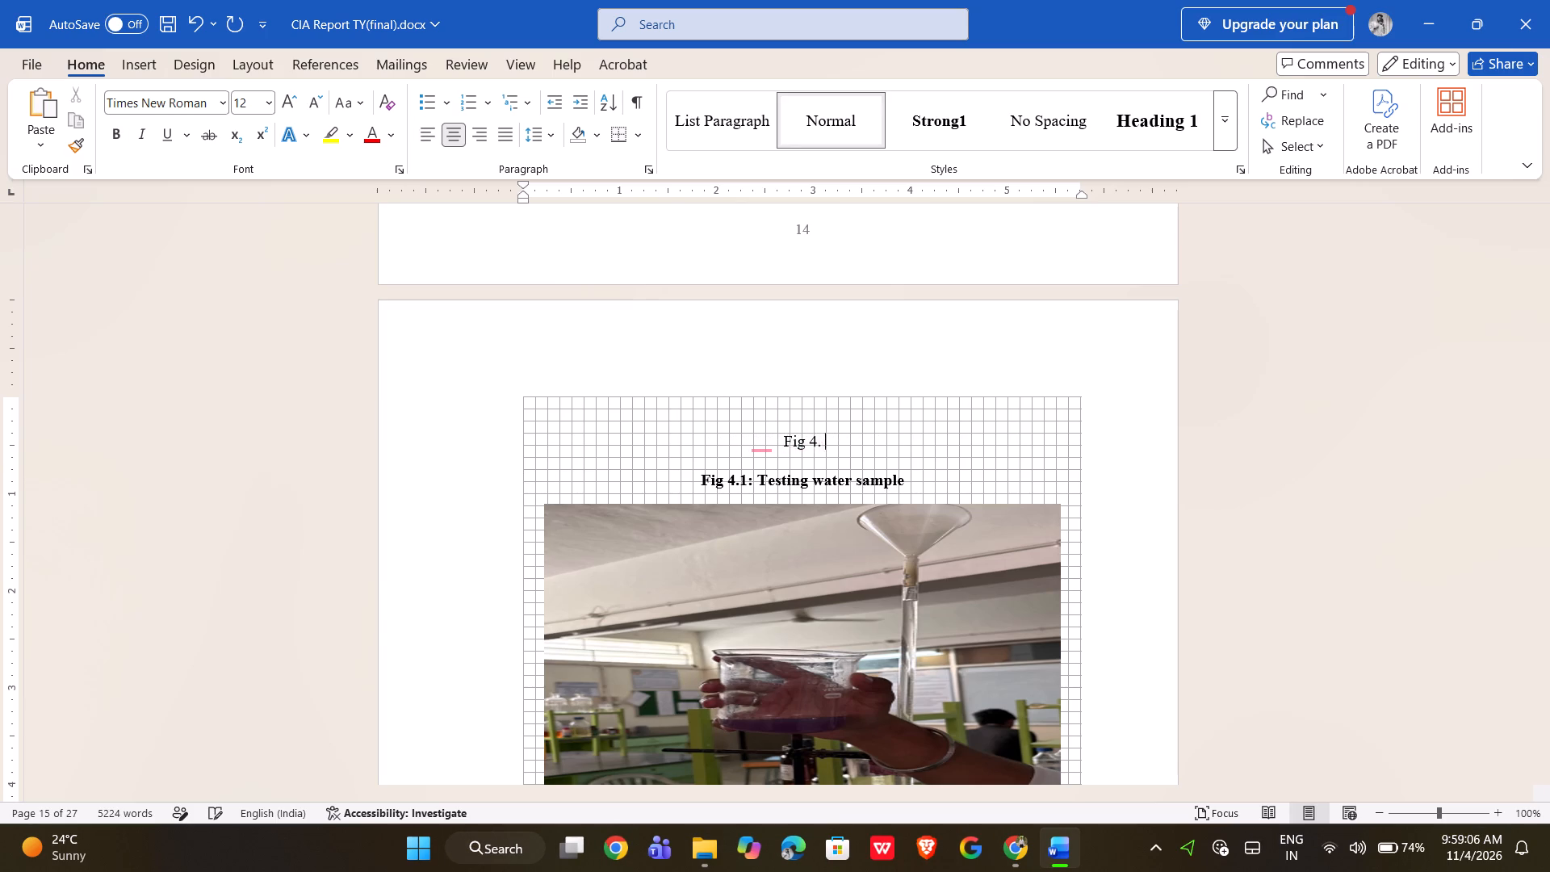
key(BackSpace)
key(BackSpace)
key(BackSpace)
key(BackSpace)
key(BackSpace)
key(BackSpace)
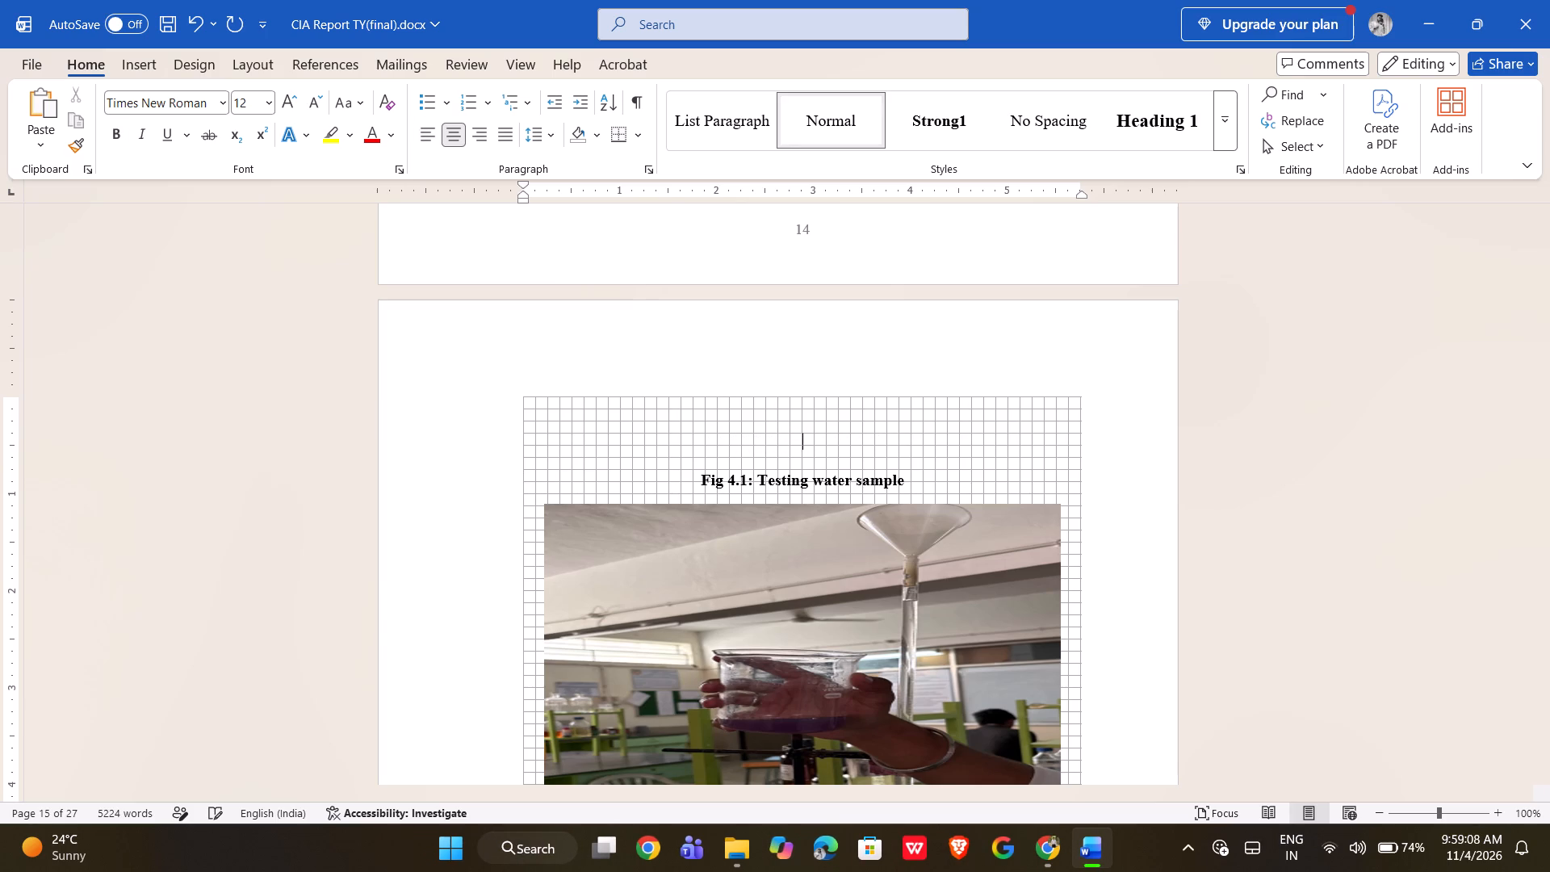
Move the water-testing photo up to the top of its page so it sits above the bold Fig 4.1 caption.
scroll(682, 480, down, 2)
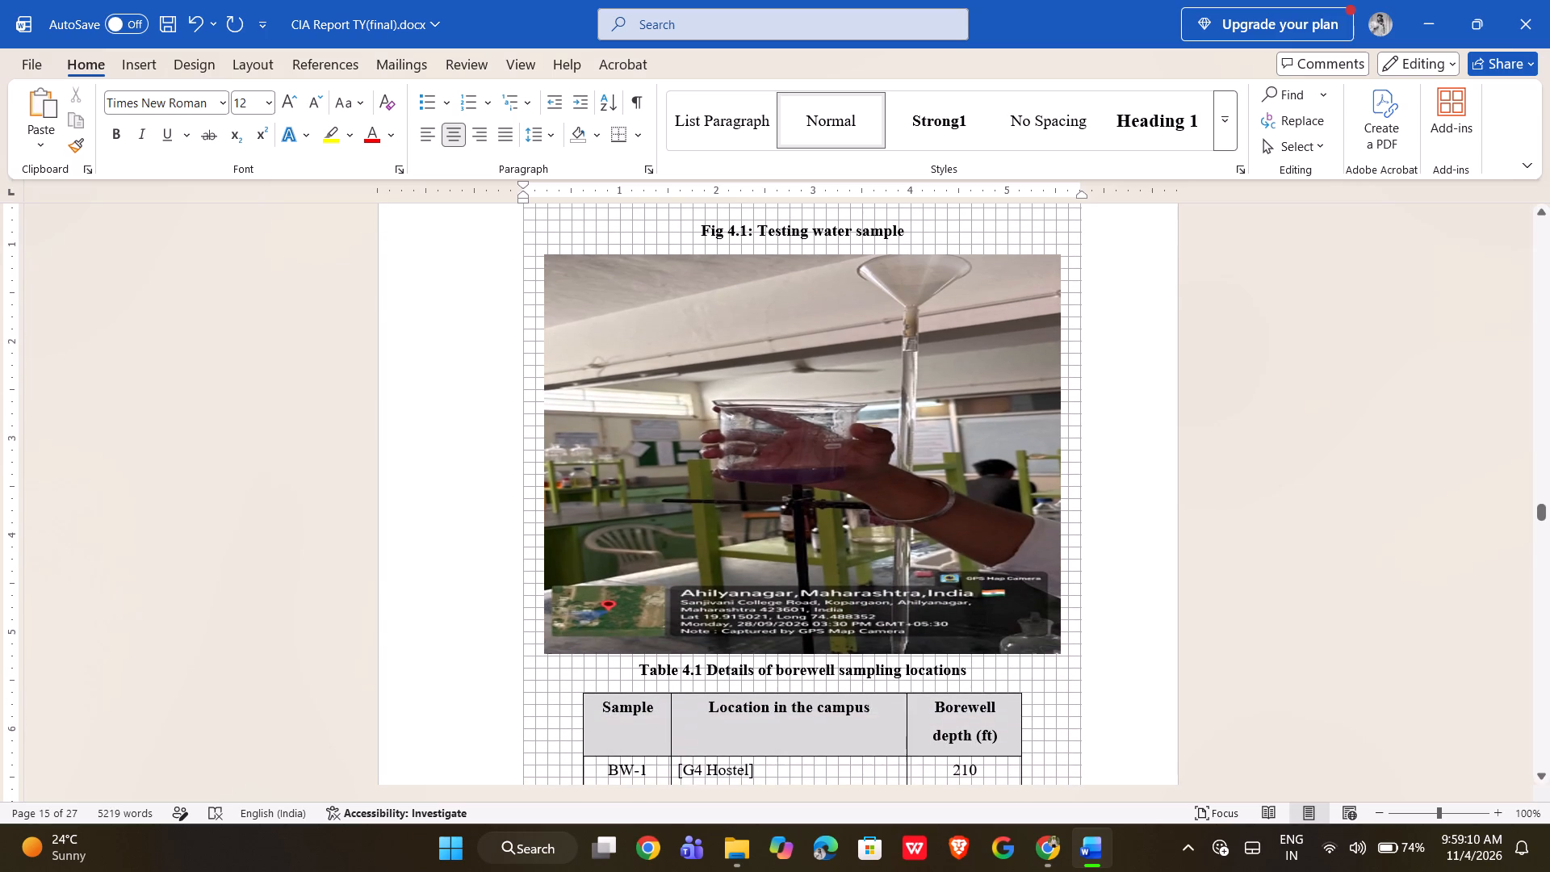
click(741, 446)
drag(741, 446, 748, 264)
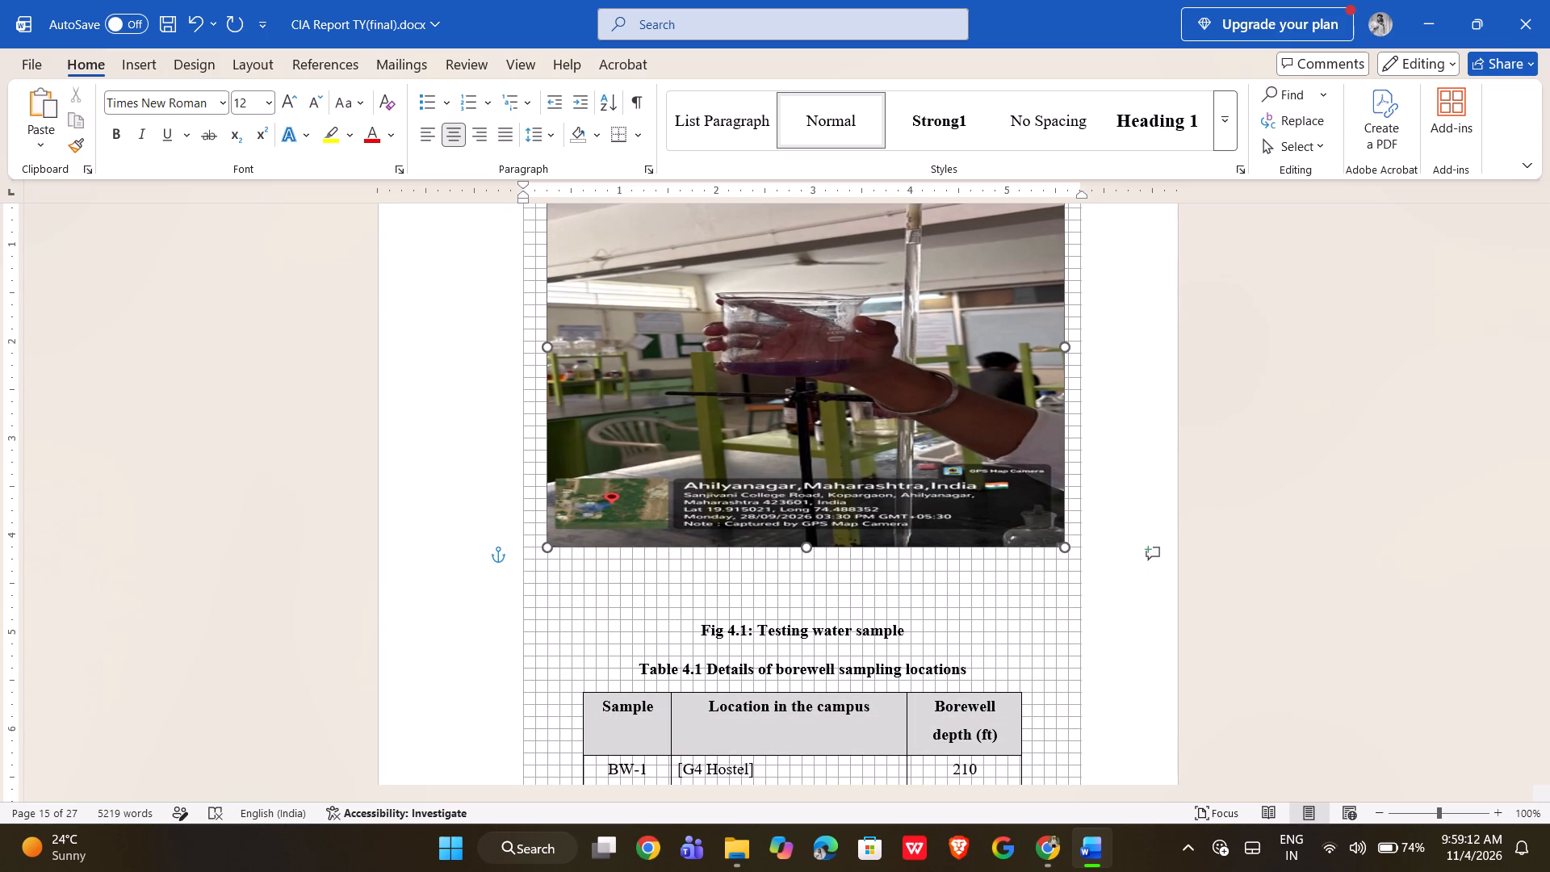
drag(748, 264, 738, 354)
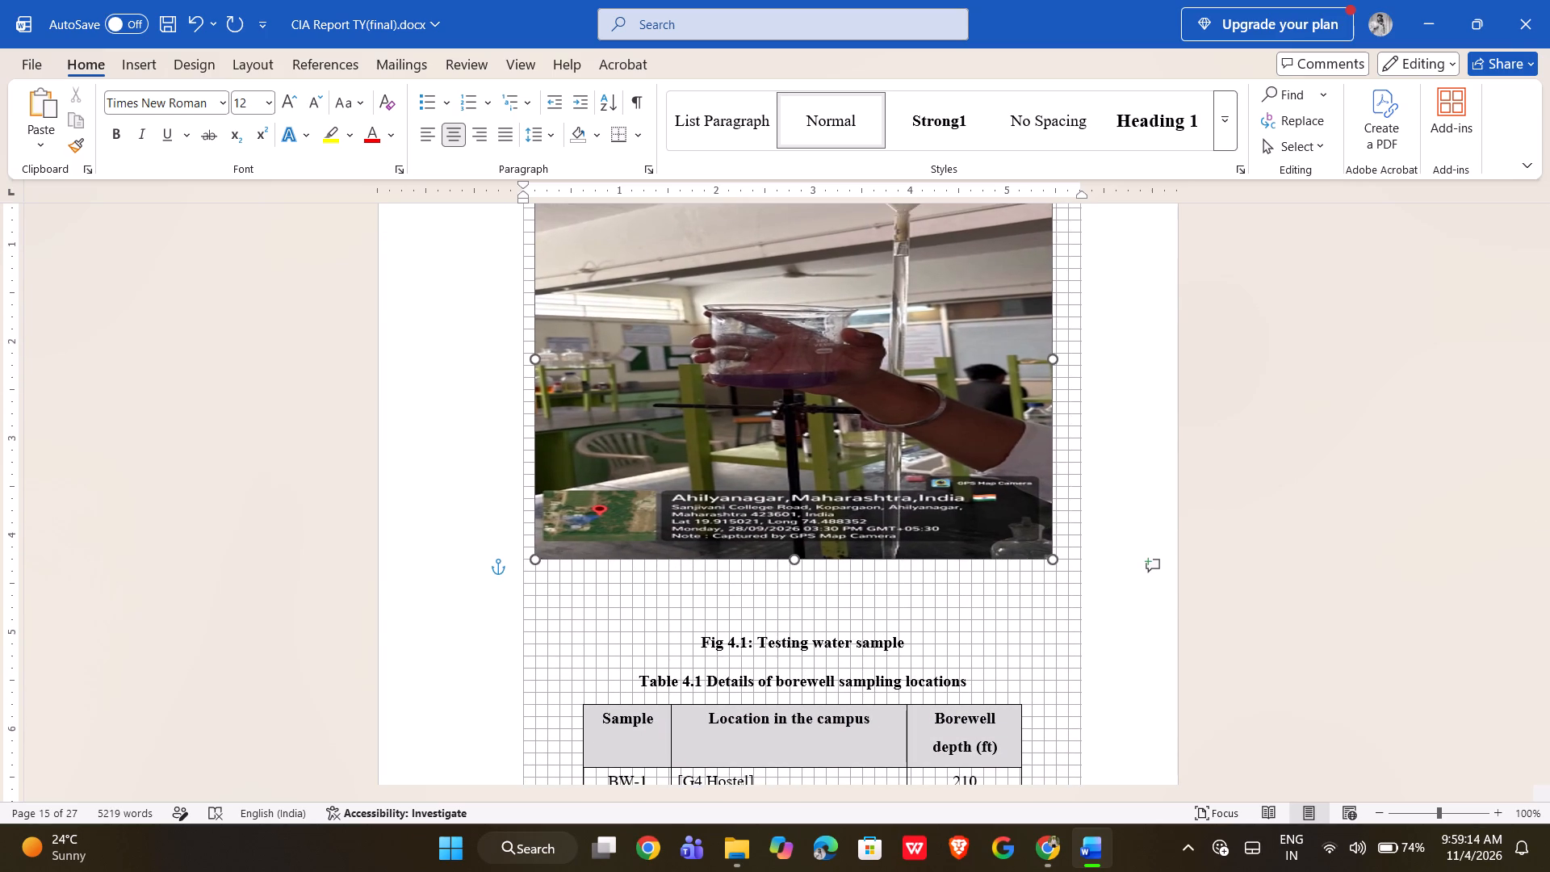
drag(738, 354, 745, 360)
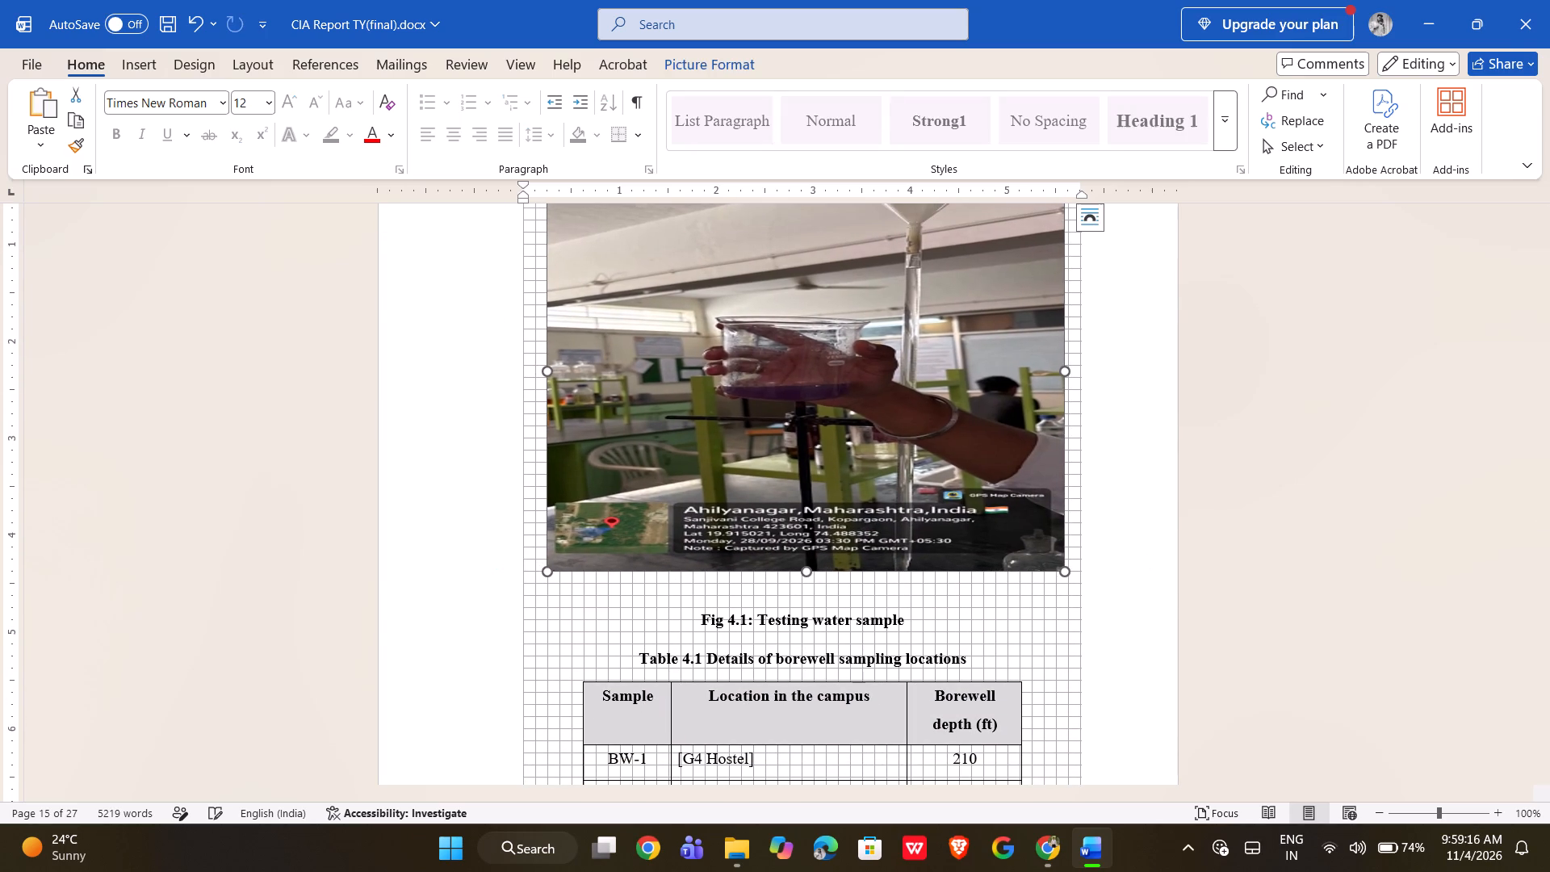
scroll(692, 433, up, 1)
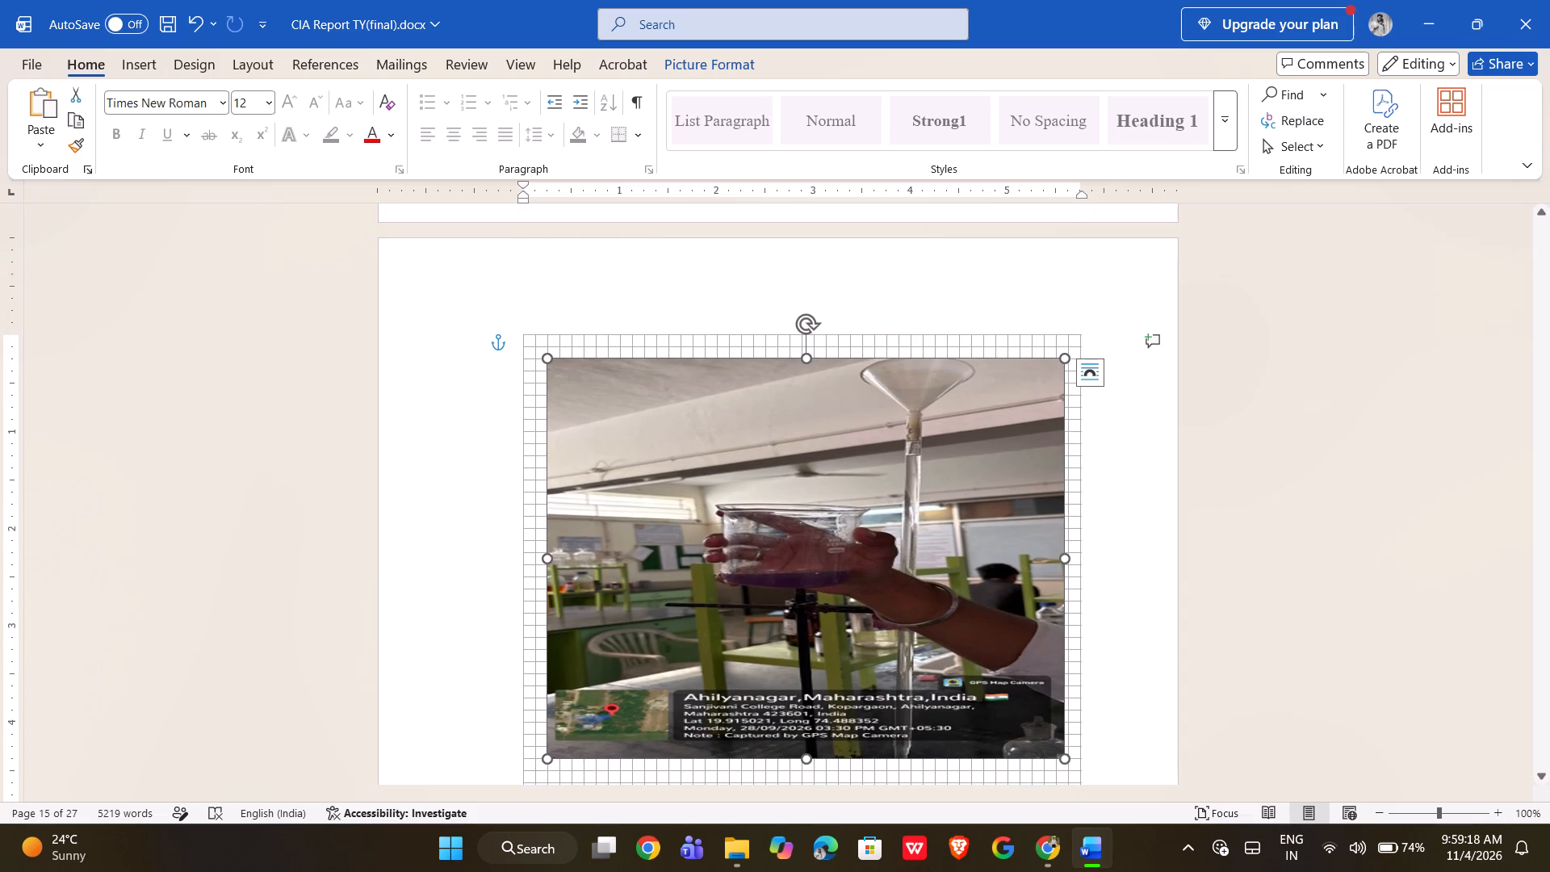
click(723, 427)
drag(723, 427, 723, 411)
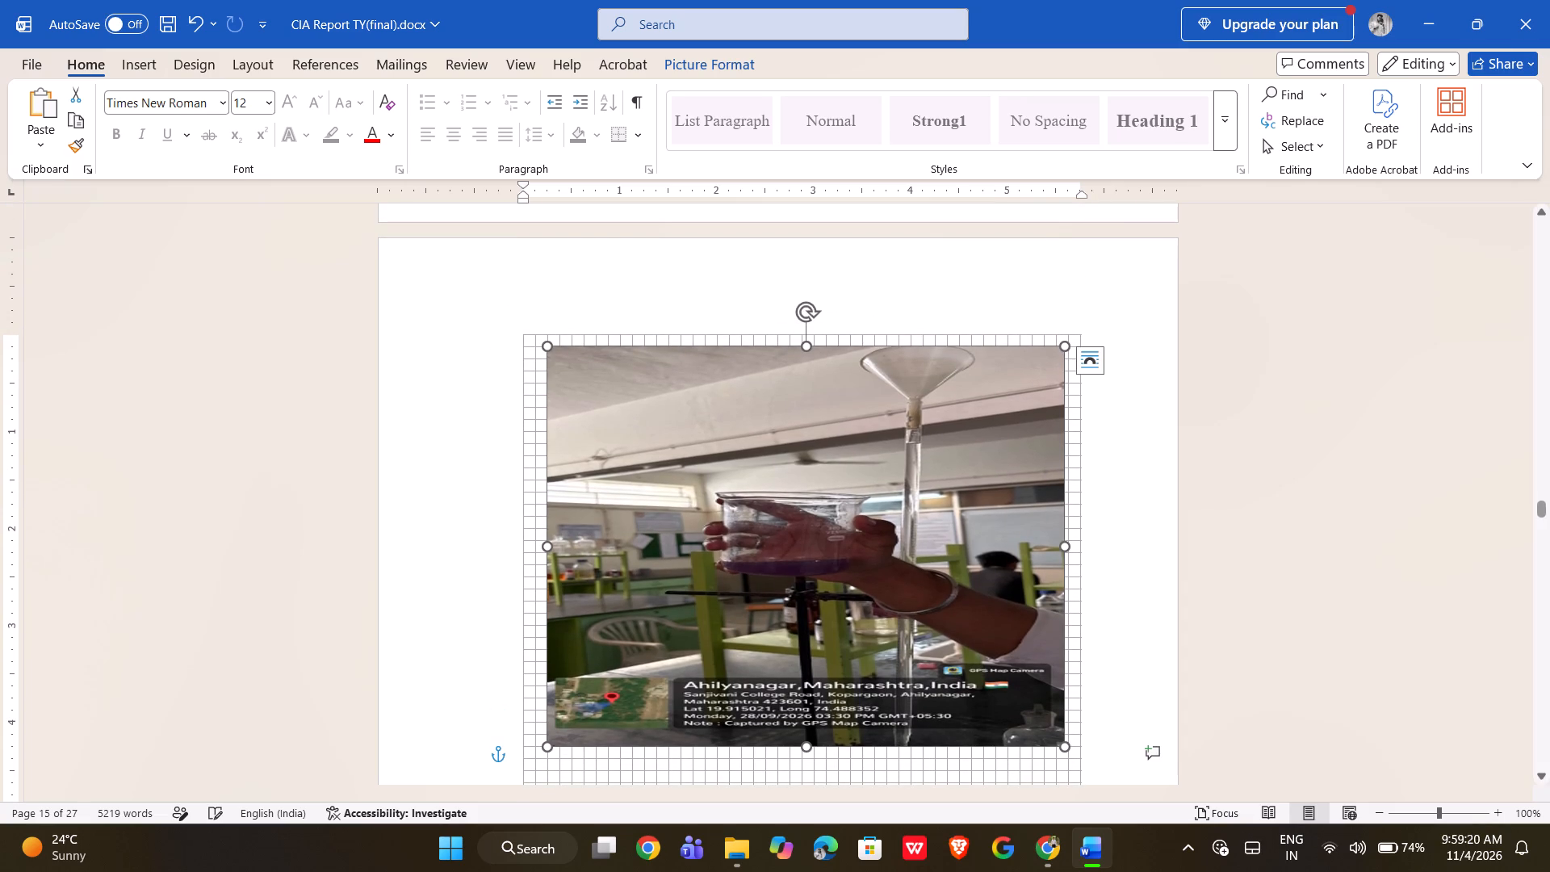
Remove the empty space between the water-testing photo and the Fig 4.1 caption so the caption sits directly beneath the photo.
scroll(882, 519, down, 1)
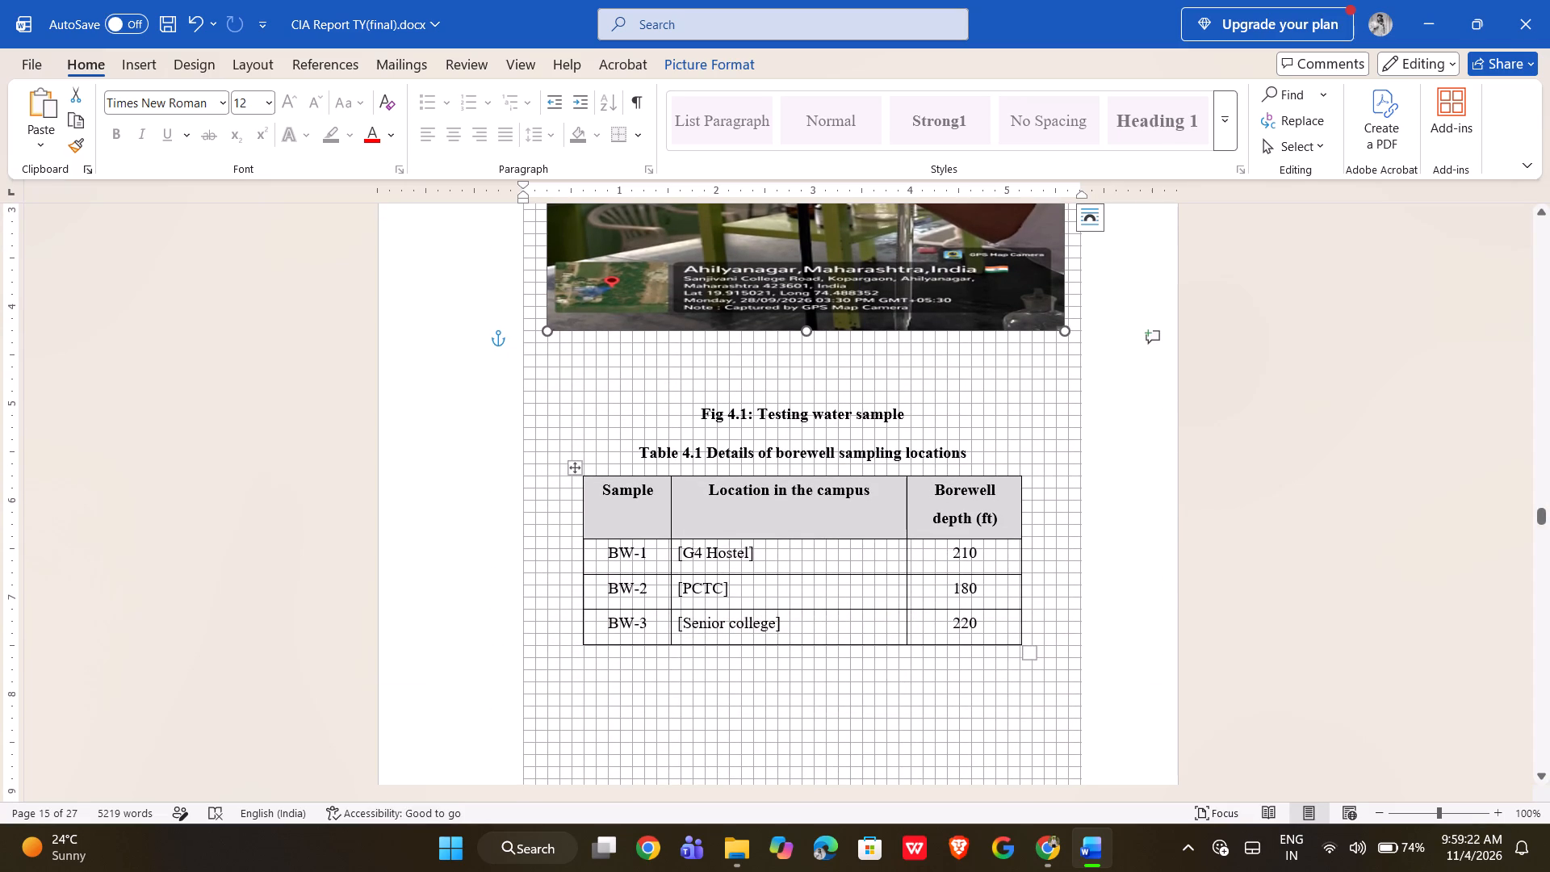
click(694, 410)
drag(694, 410, 899, 414)
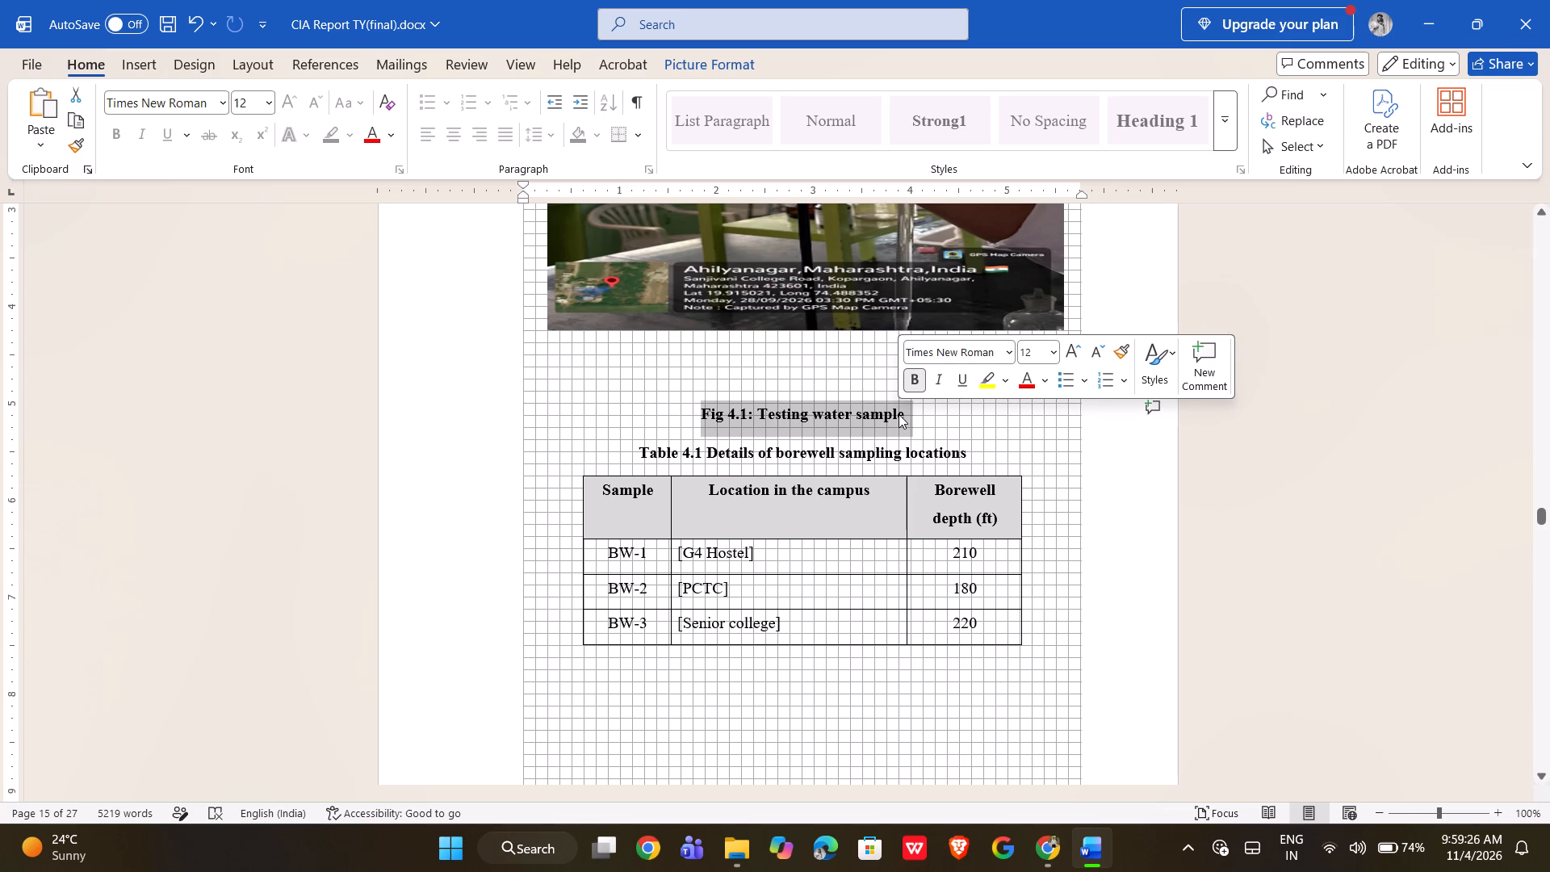
key(ctrl+Up)
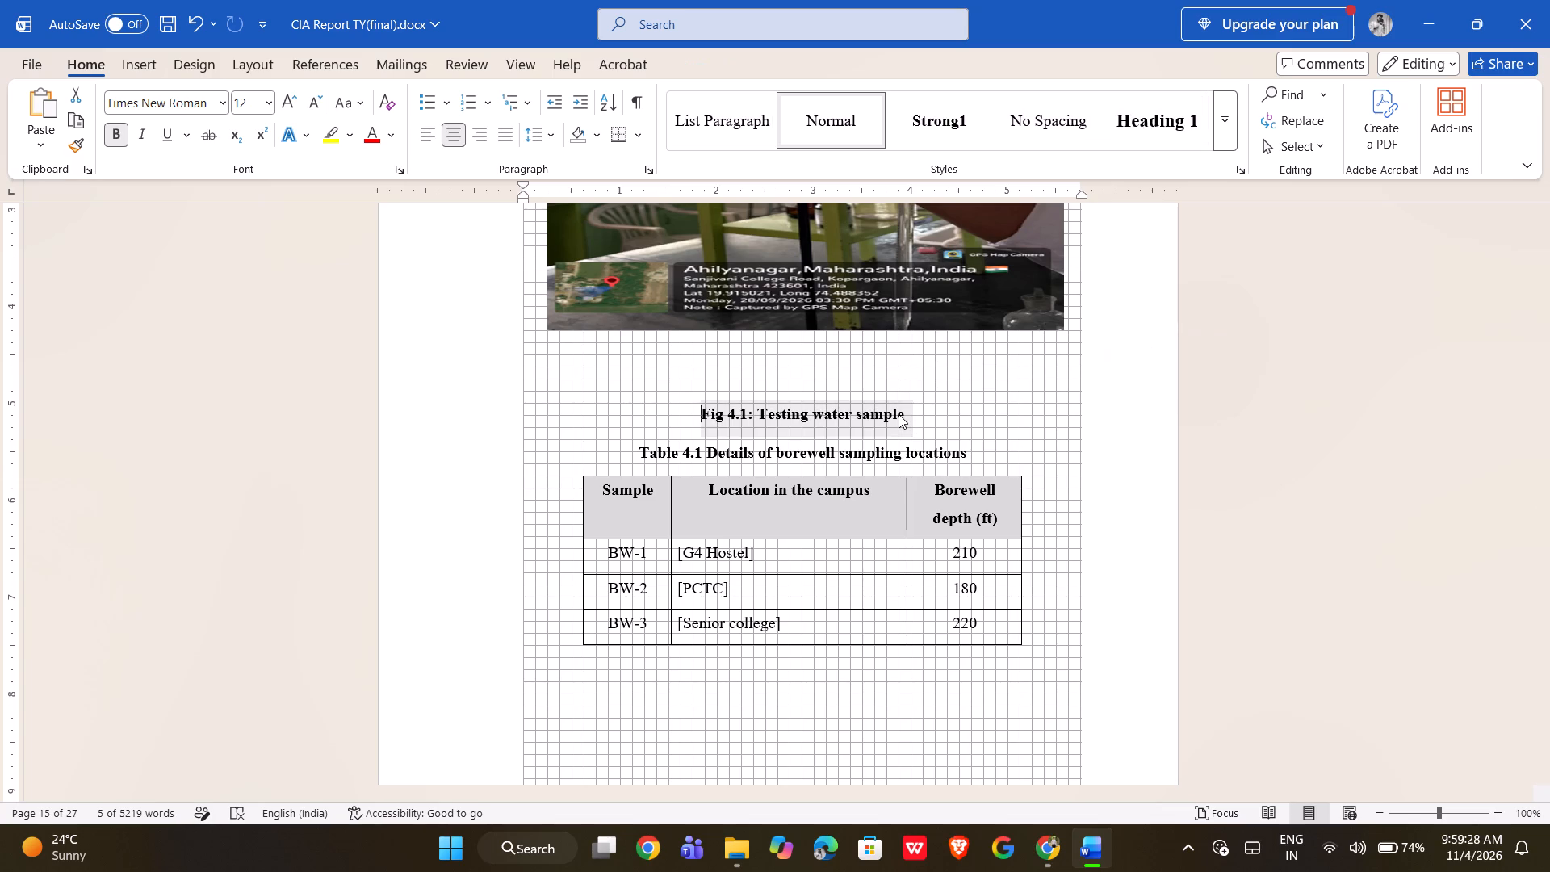
key(BackSpace)
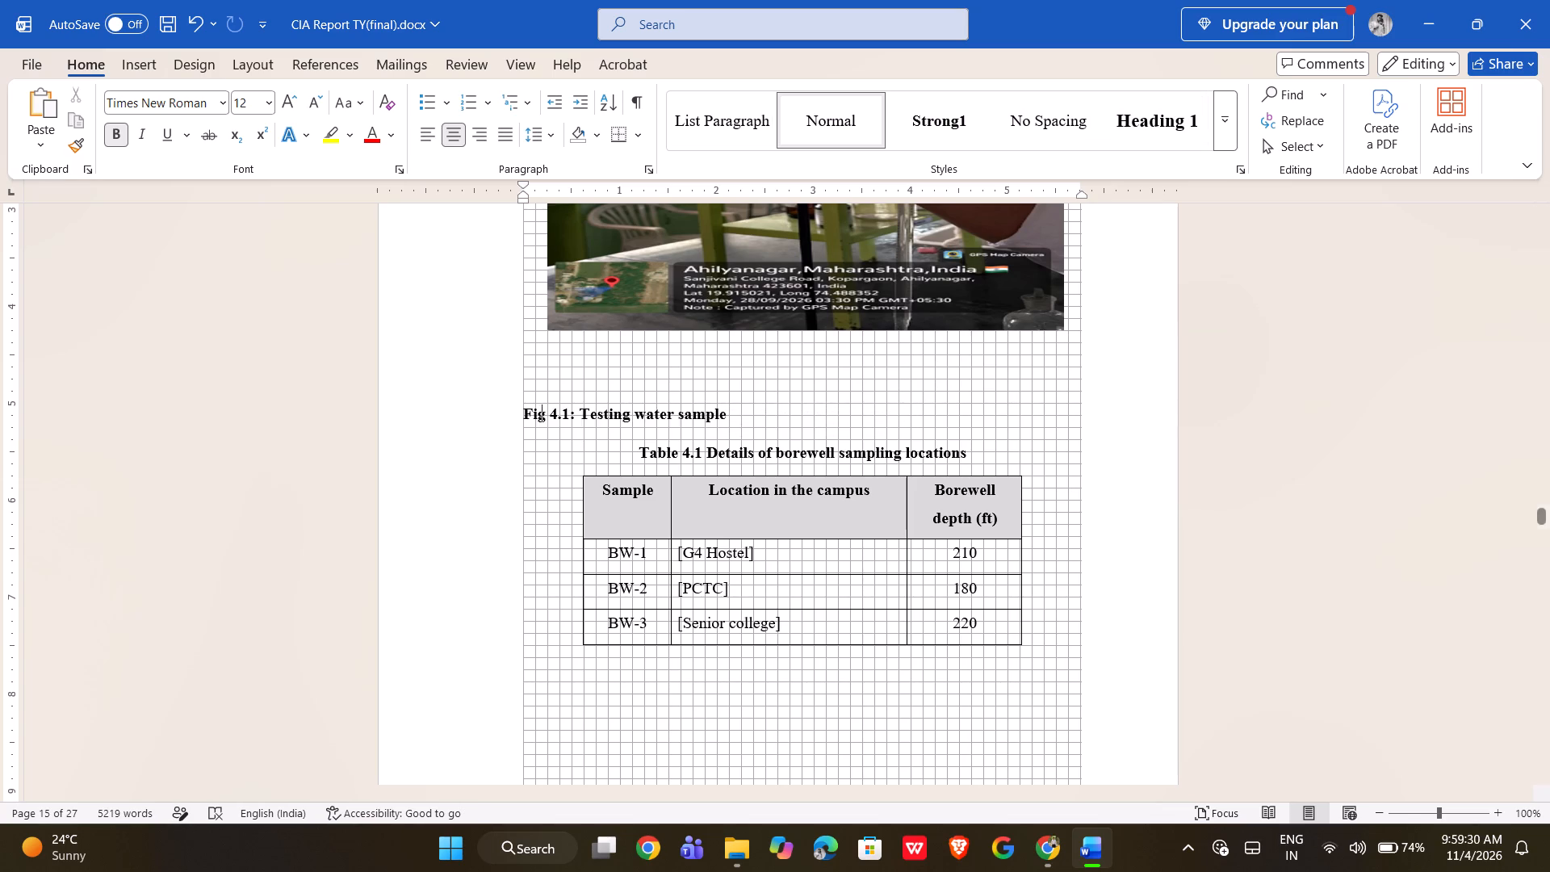
key(BackSpace)
key(BackSpace)
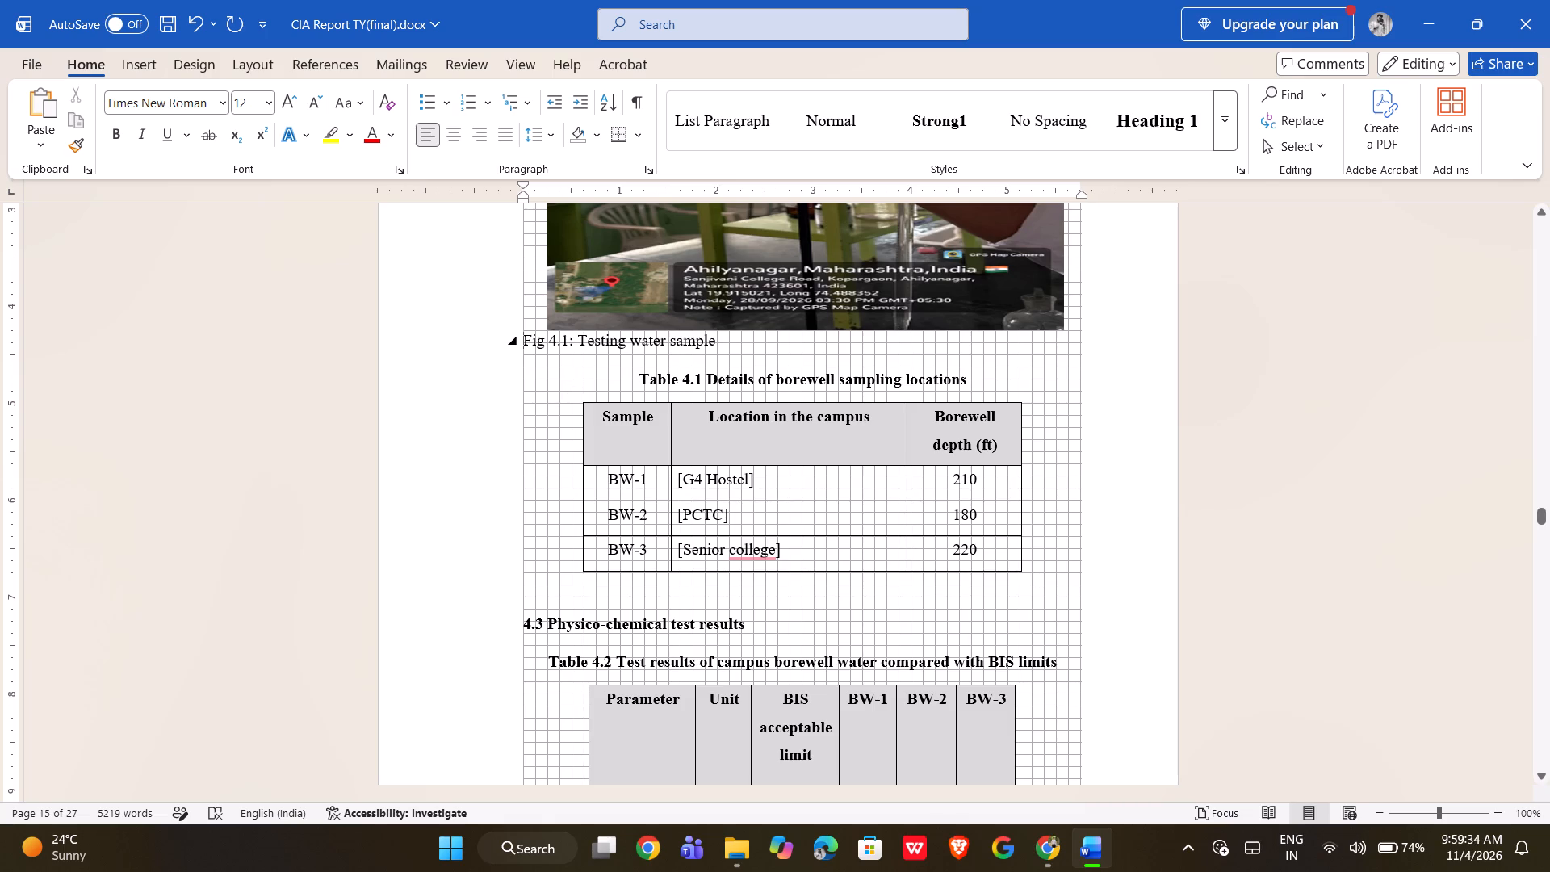
Centre the "Fig 4.1: Testing water sample" caption and make it bold.
drag(522, 335, 733, 343)
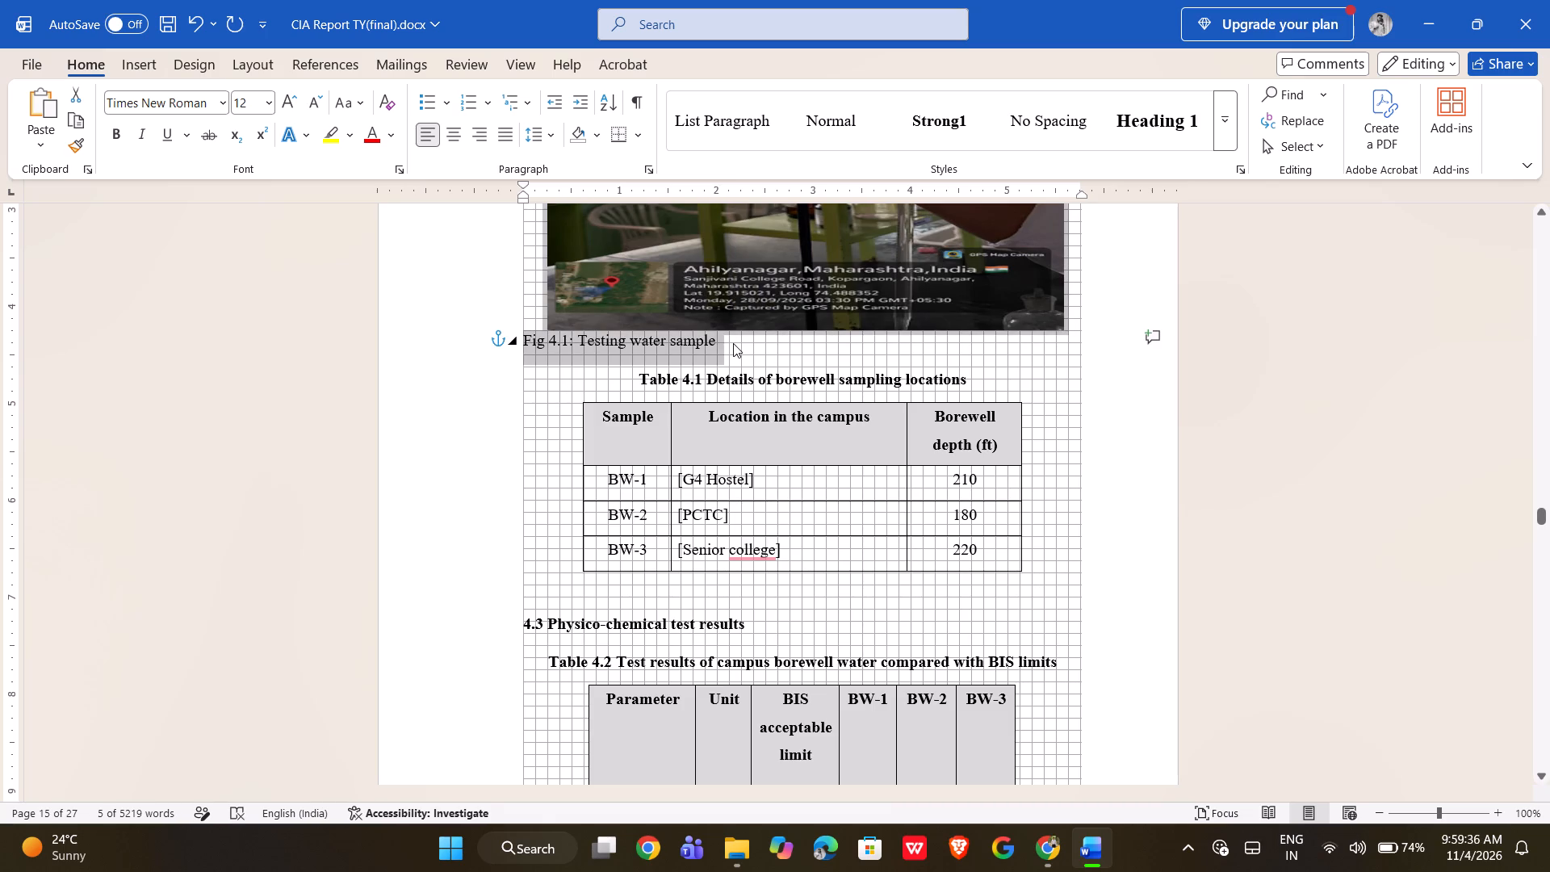
key(ctrl+e)
key(ctrl+b)
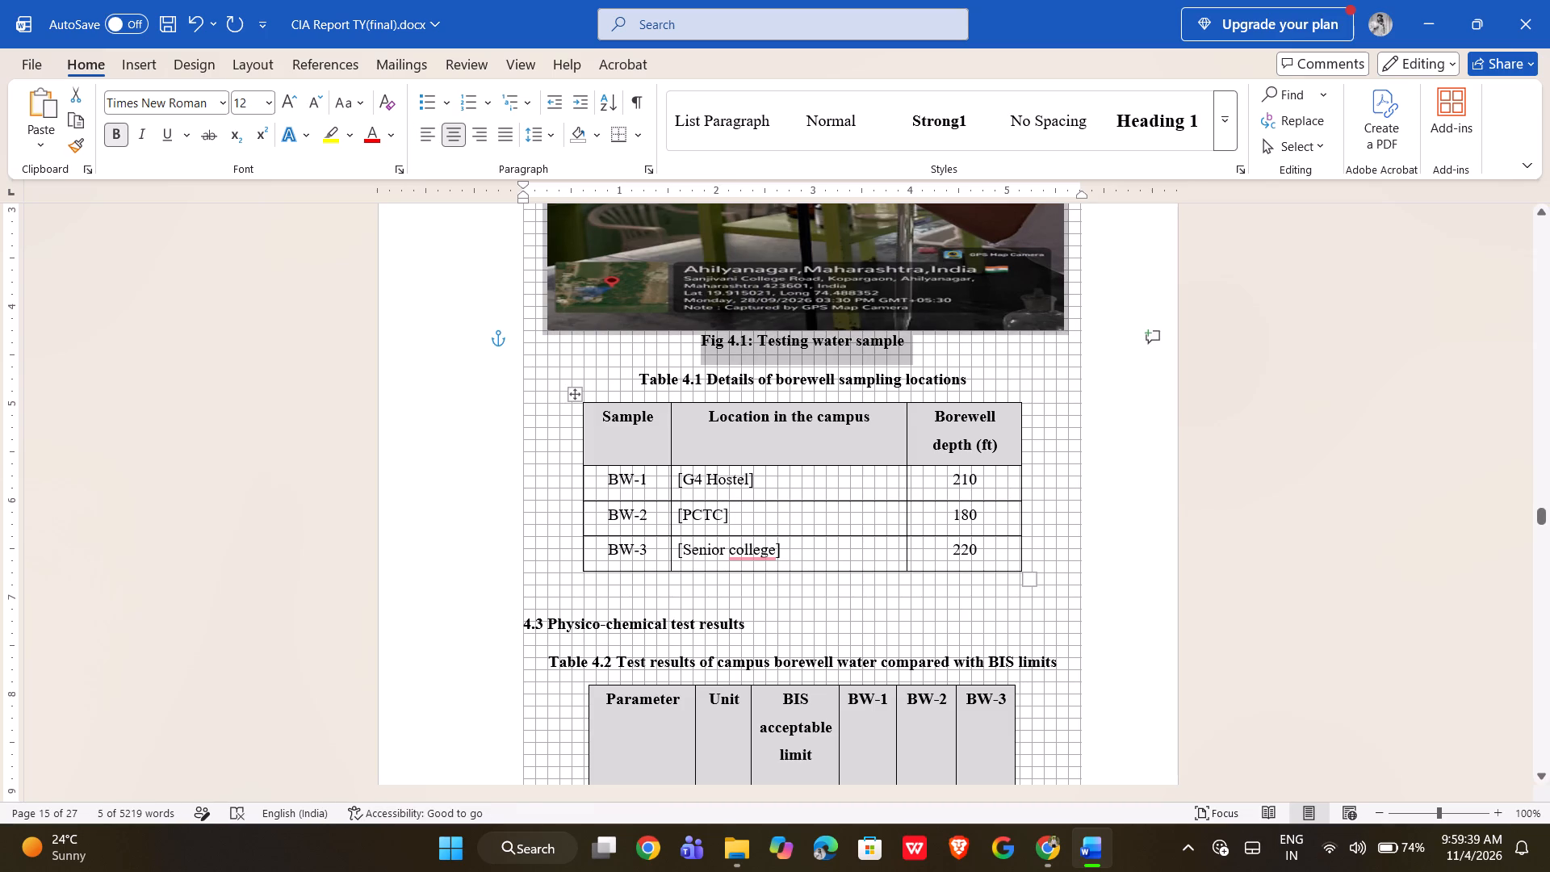
Change the number of the "Physico-chemical test results" heading above Table 4.2 to 3.6.
scroll(643, 602, up, 1)
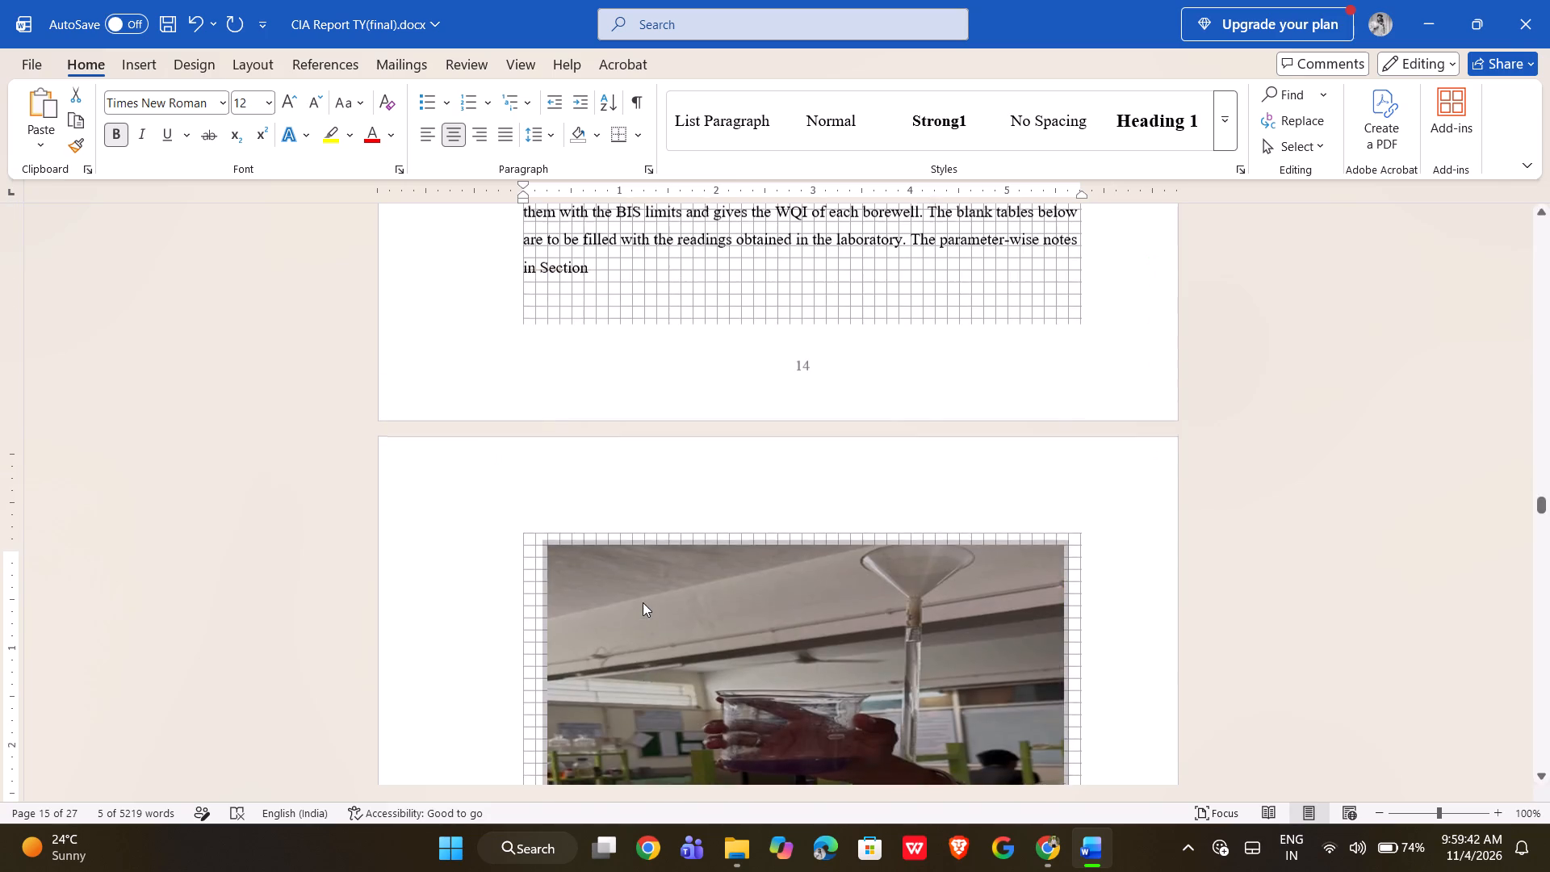
scroll(643, 602, up, 1)
scroll(641, 569, down, 2)
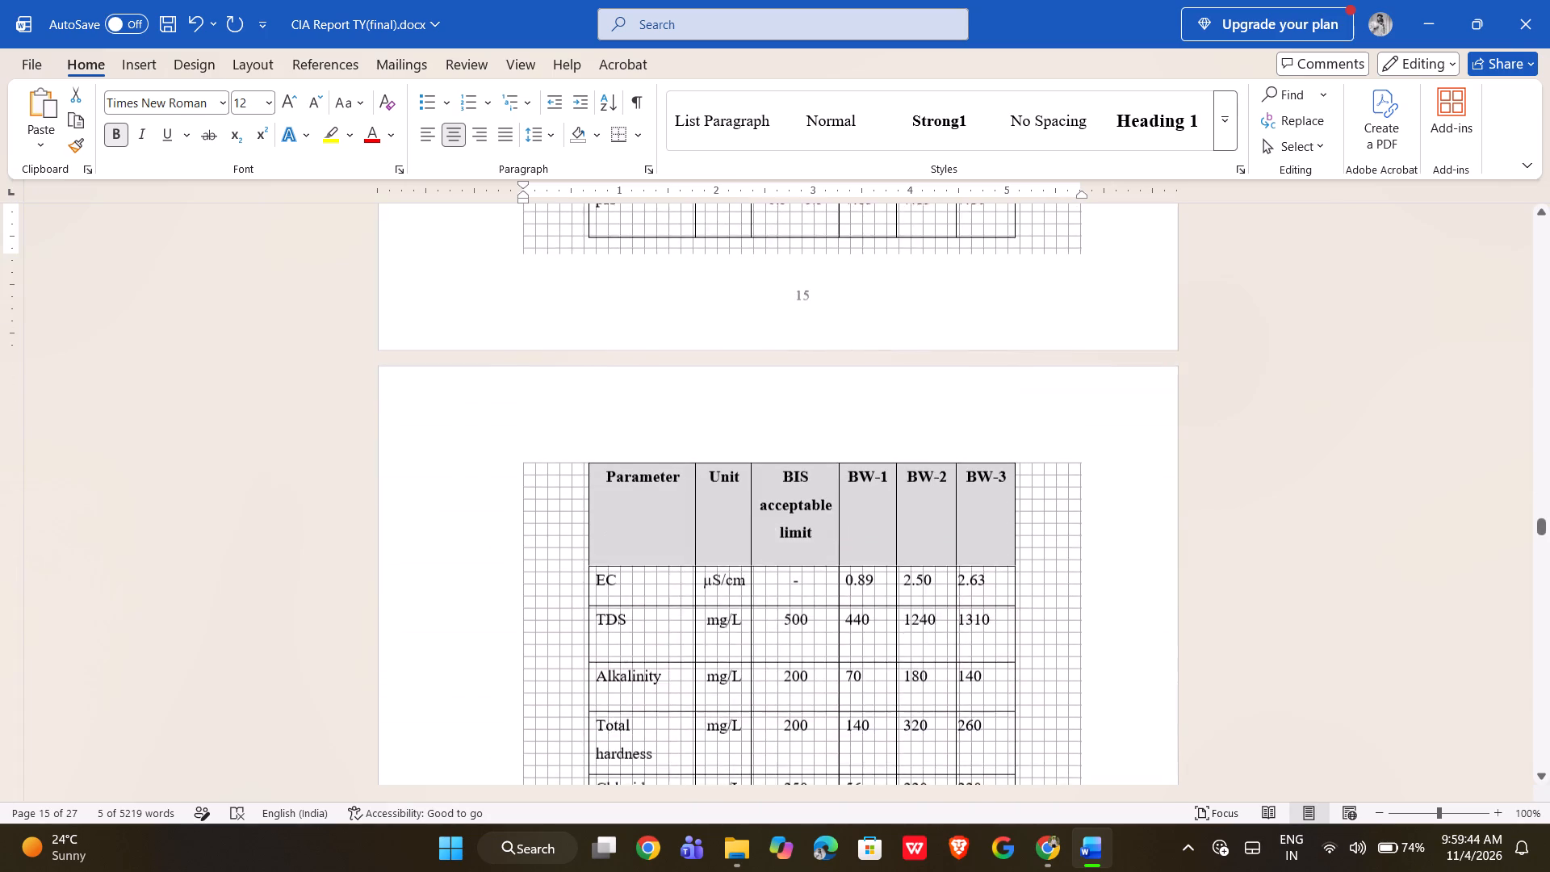
scroll(641, 569, up, 1)
scroll(641, 569, down, 1)
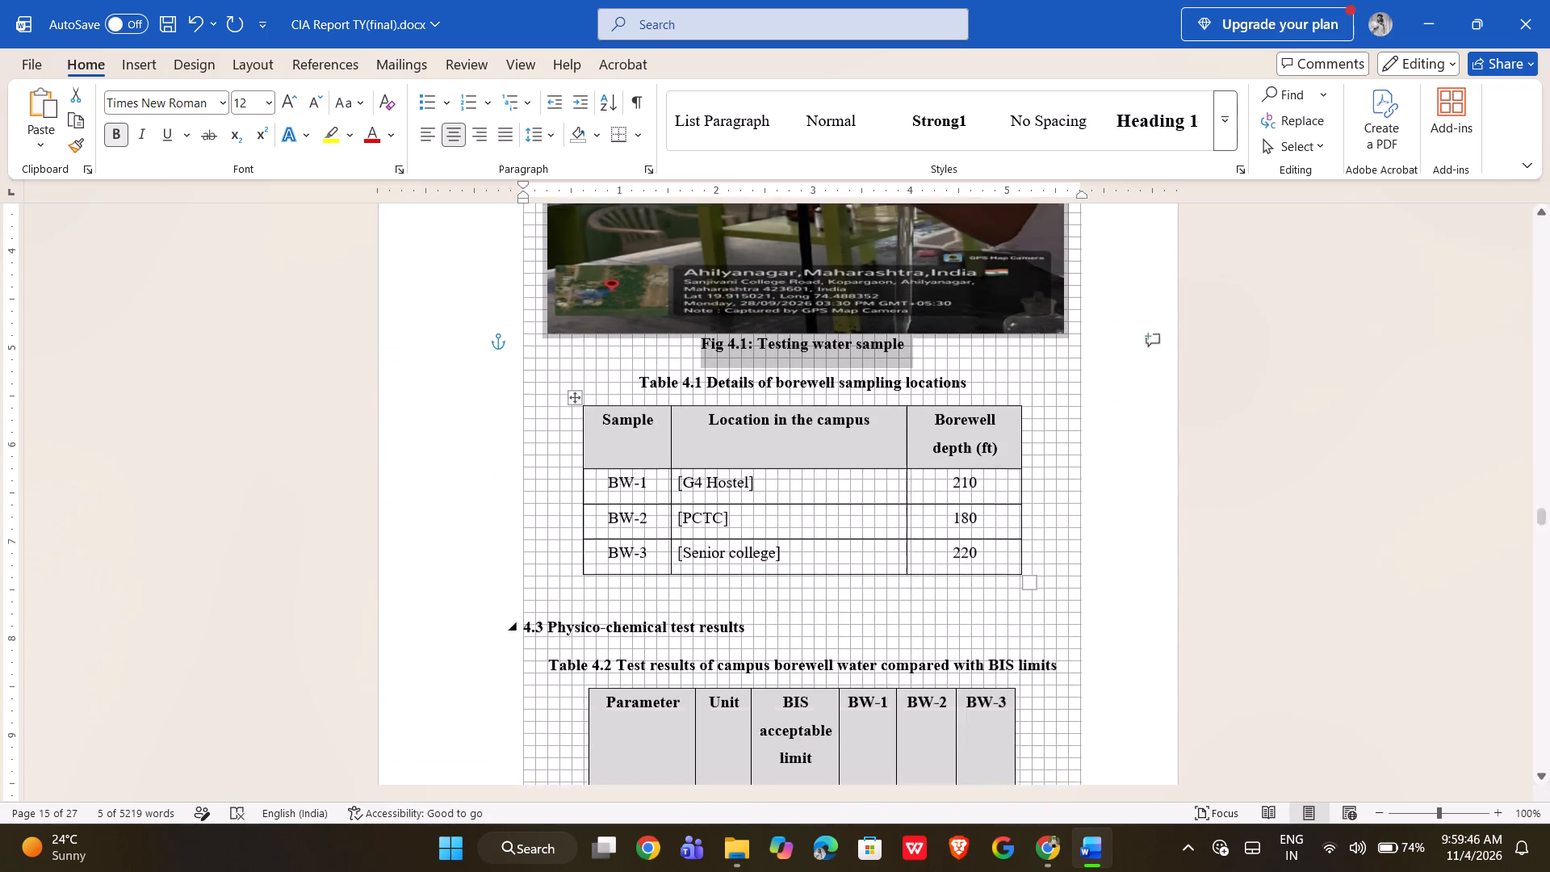
scroll(641, 569, down, 1)
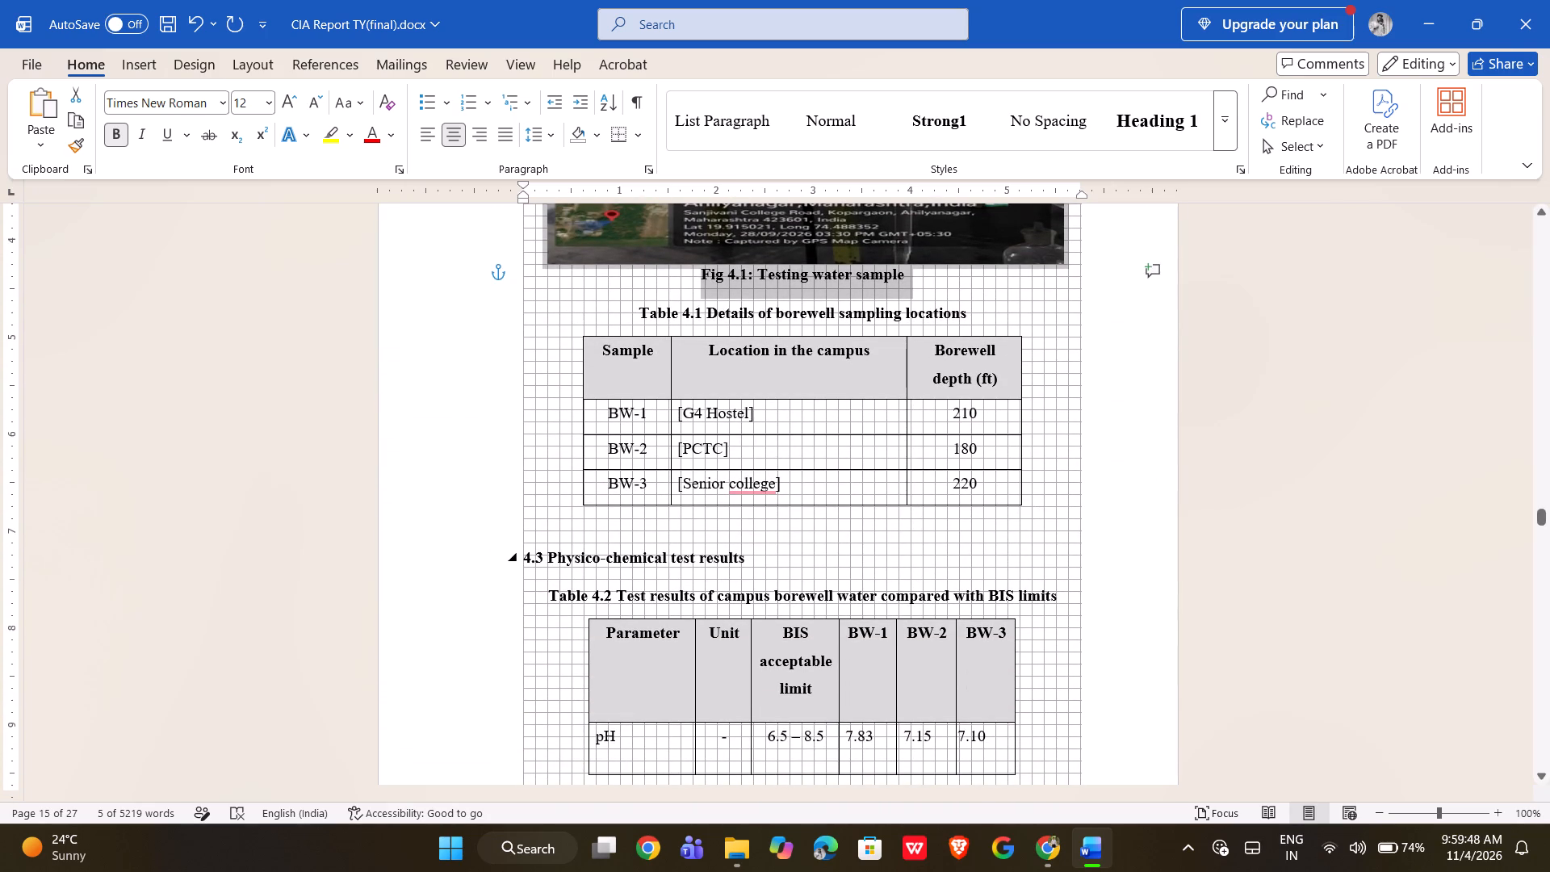
click(549, 559)
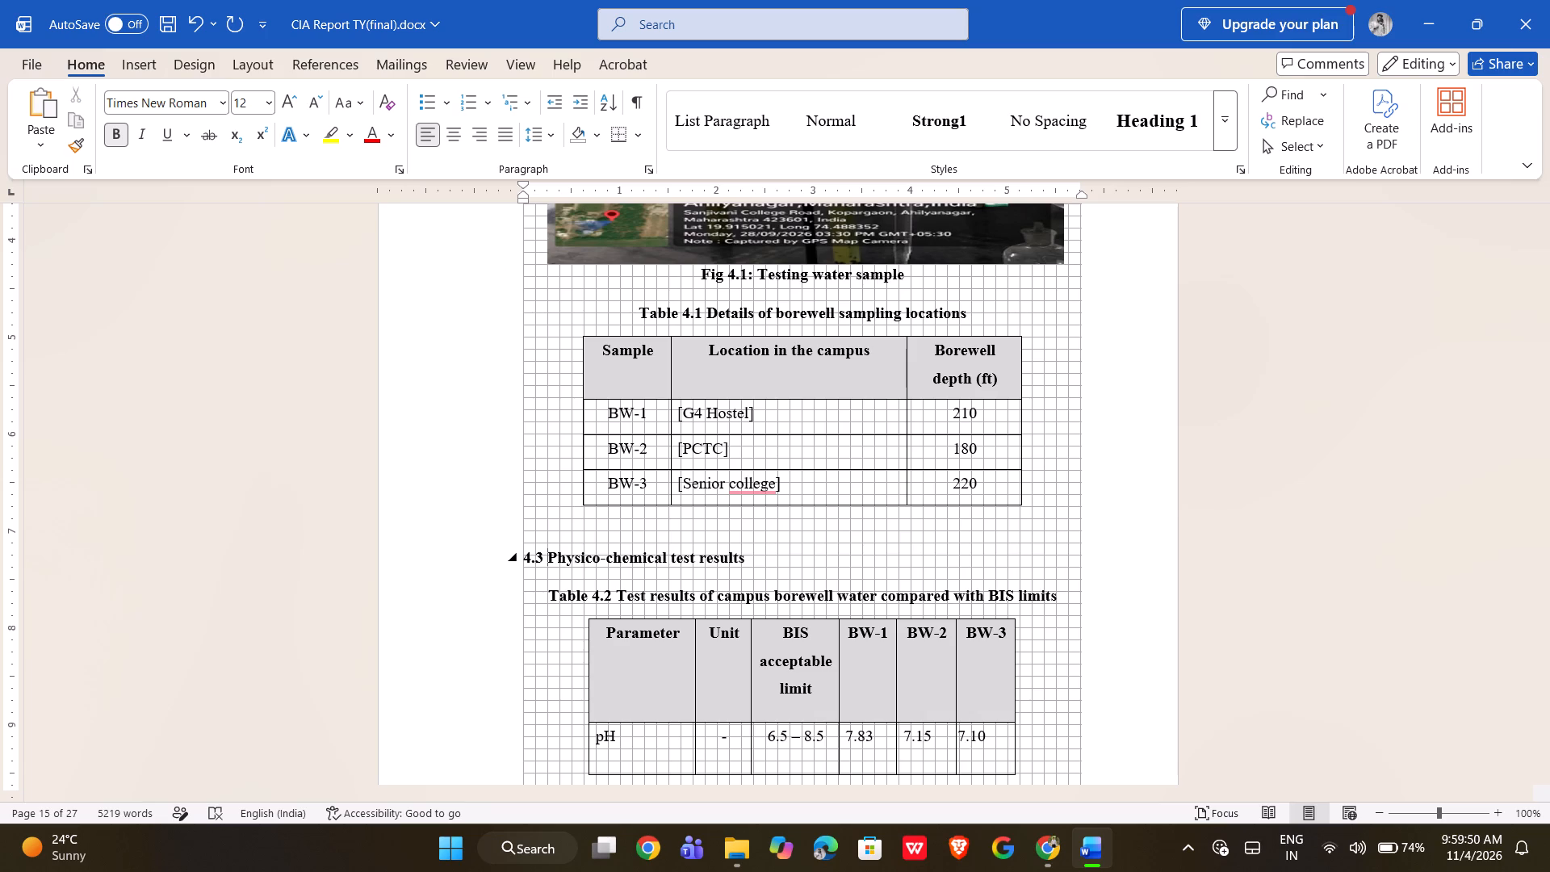
key(BackSpace)
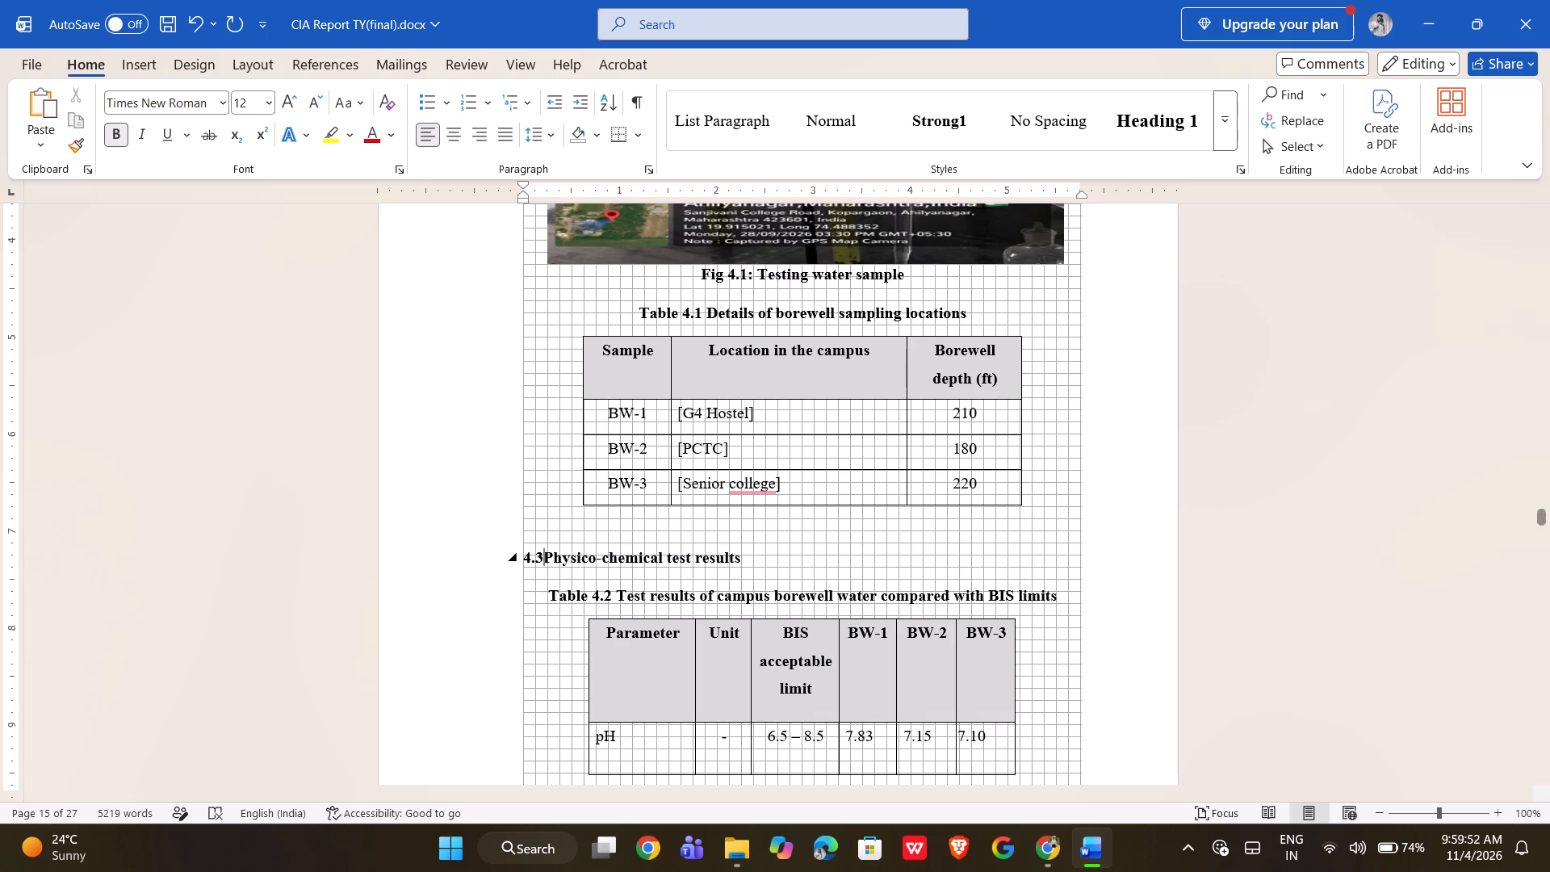
key(BackSpace)
key(BackSpace)
key(BackSpace)
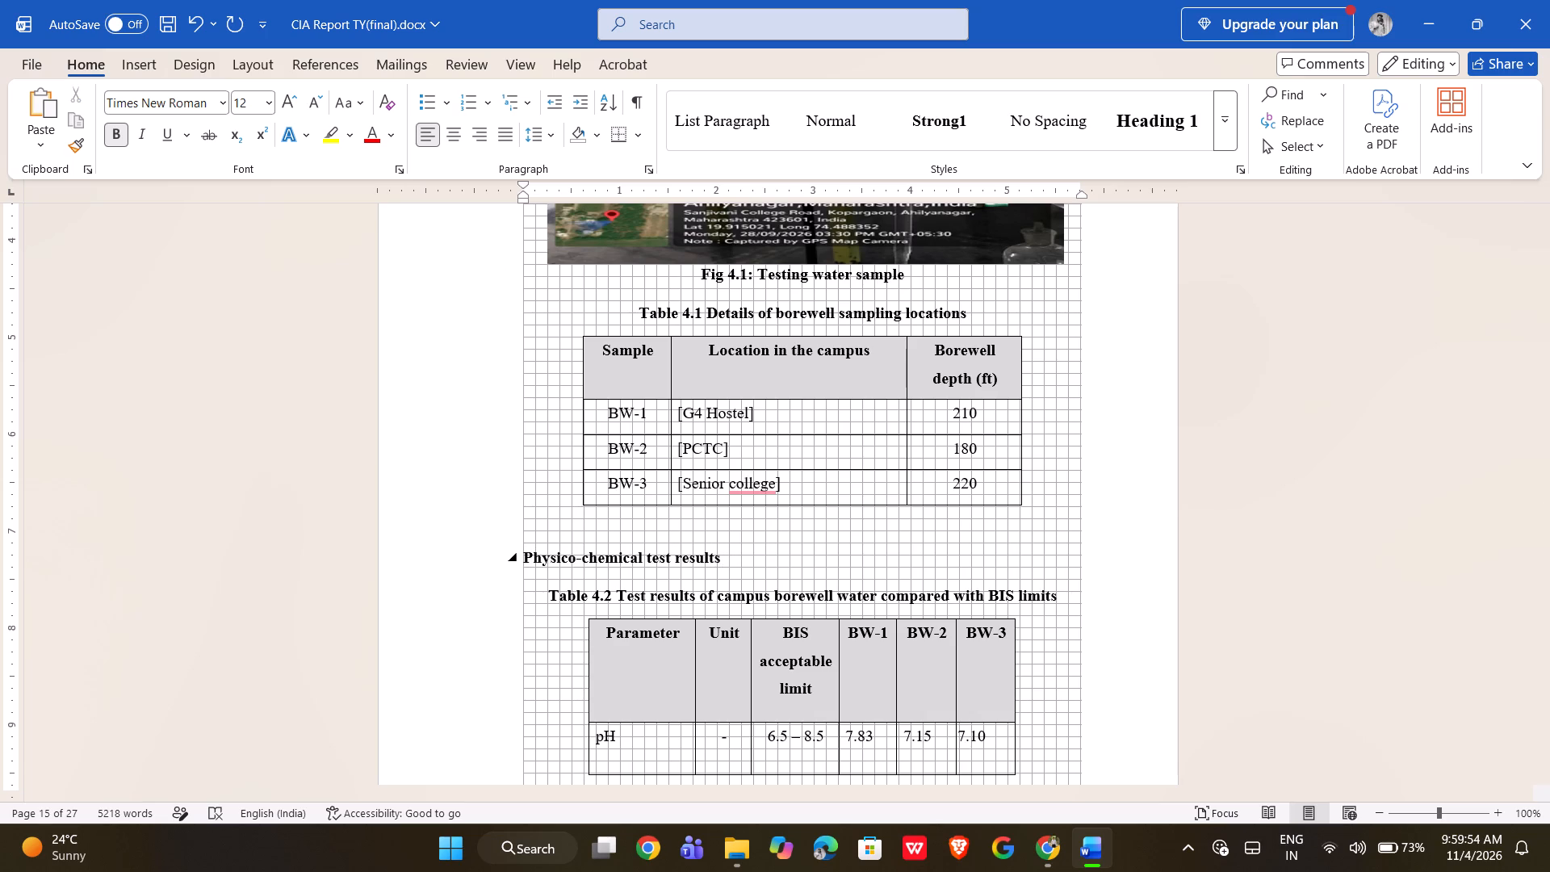
text(3.6)
key(space)
Stretch the water-testing photo above the Fig 4.1 caption about 0.6 inch taller from its bottom edge, keeping its width.
scroll(544, 559, down, 1)
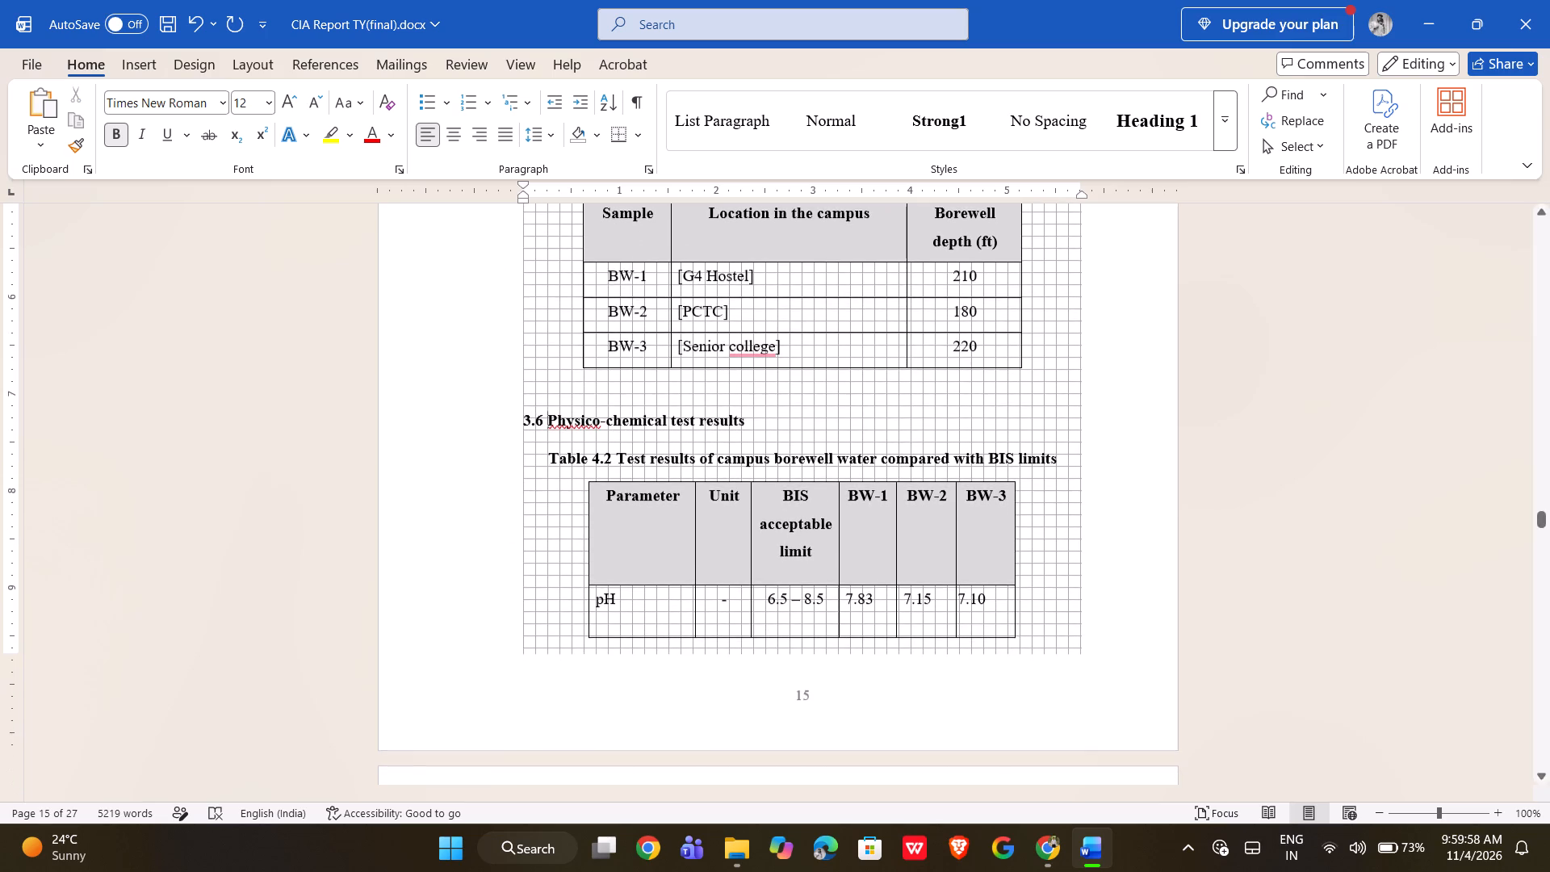
scroll(544, 559, down, 1)
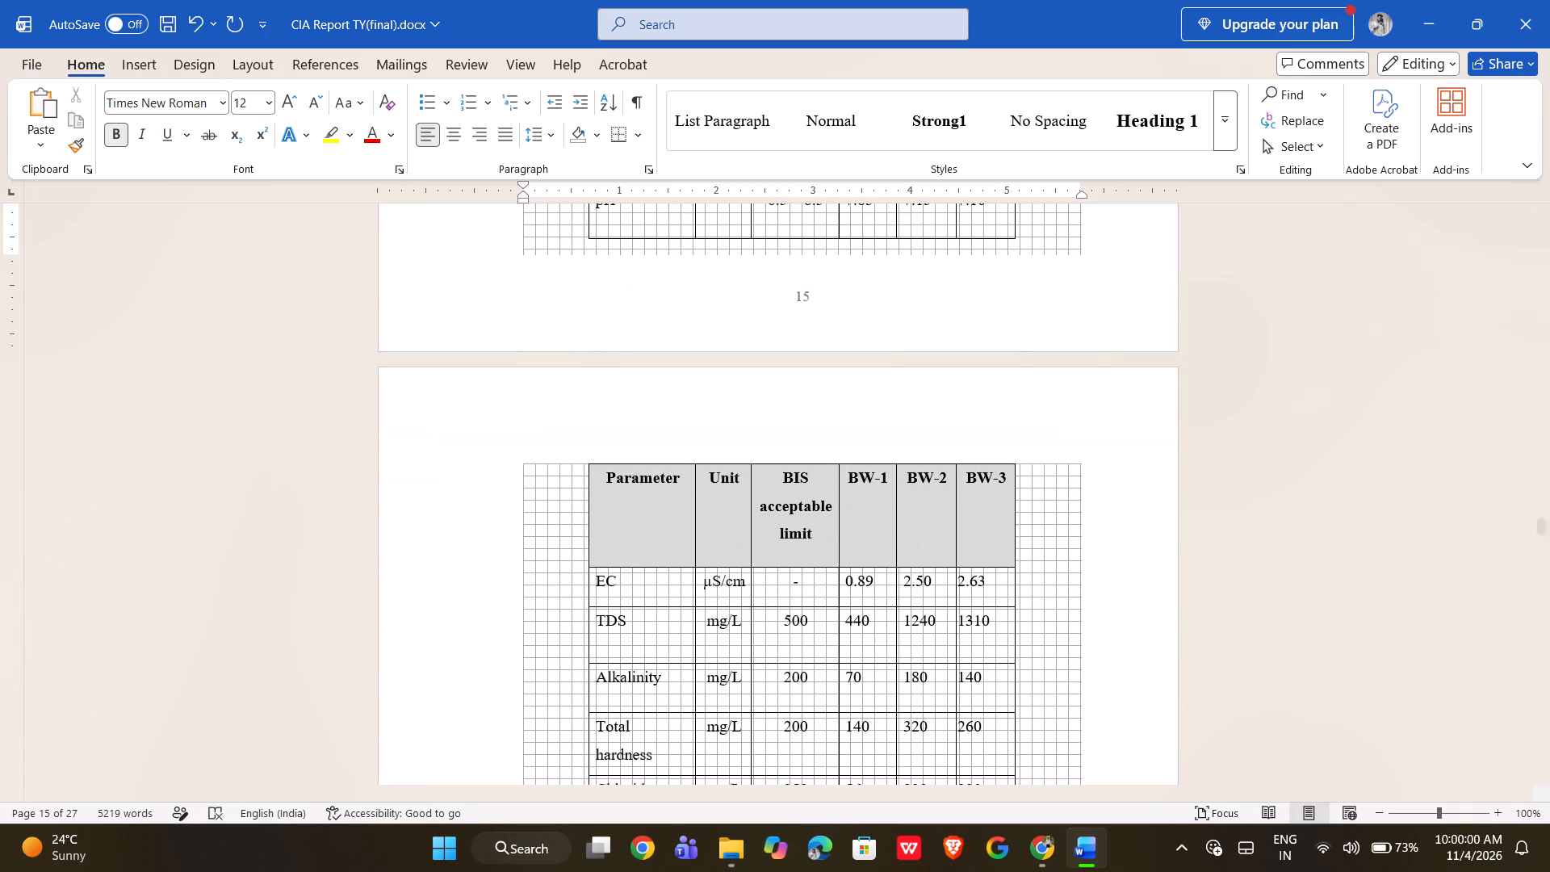
scroll(544, 559, down, 1)
scroll(544, 559, up, 1)
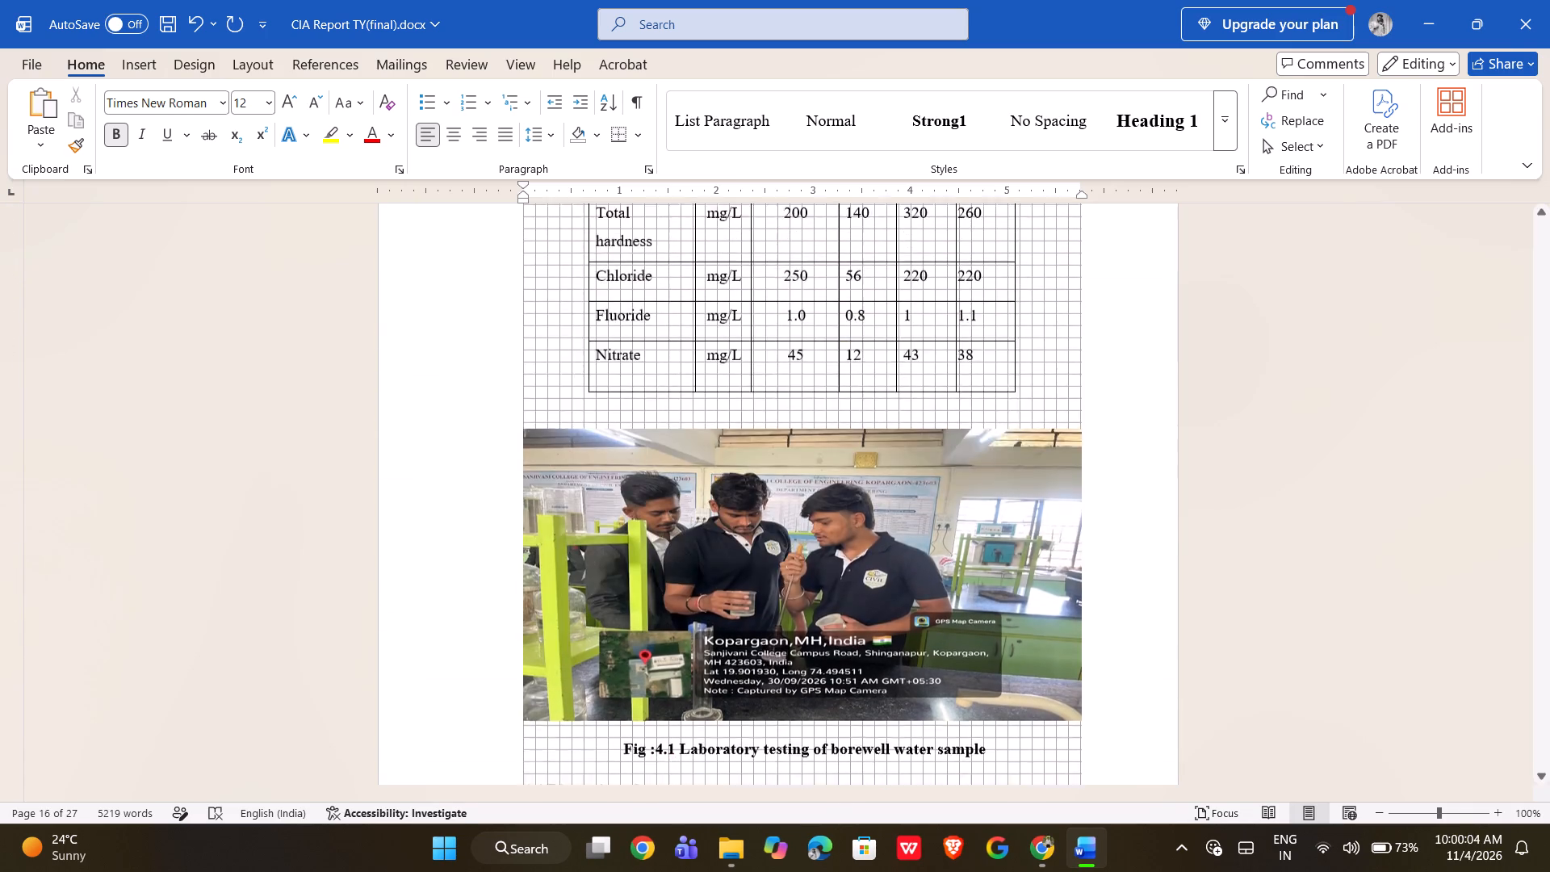
scroll(544, 559, up, 1)
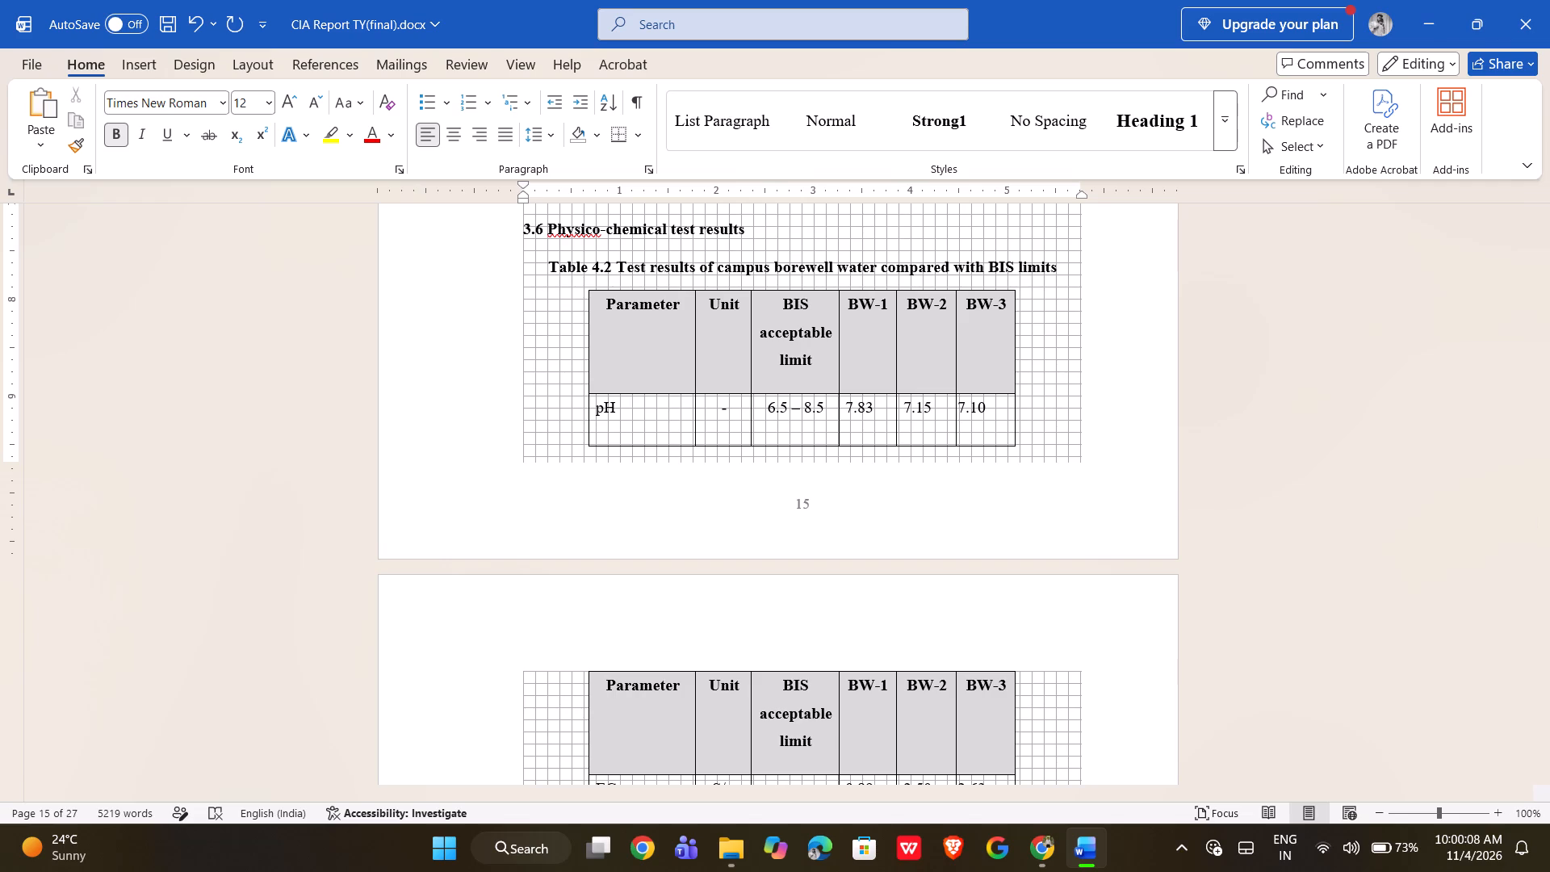
scroll(544, 559, up, 2)
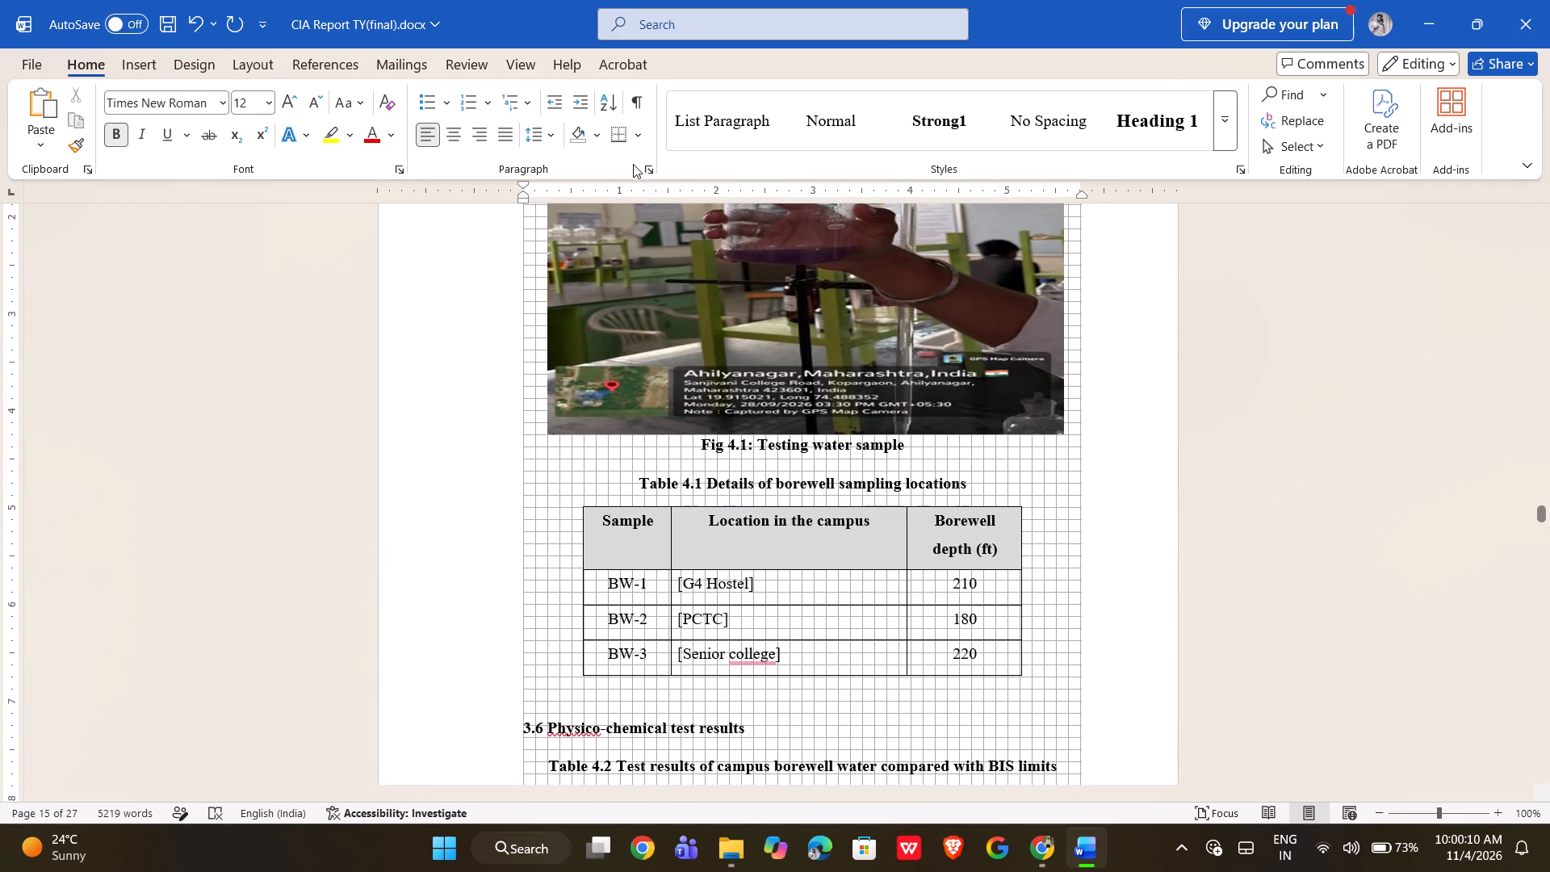
click(833, 356)
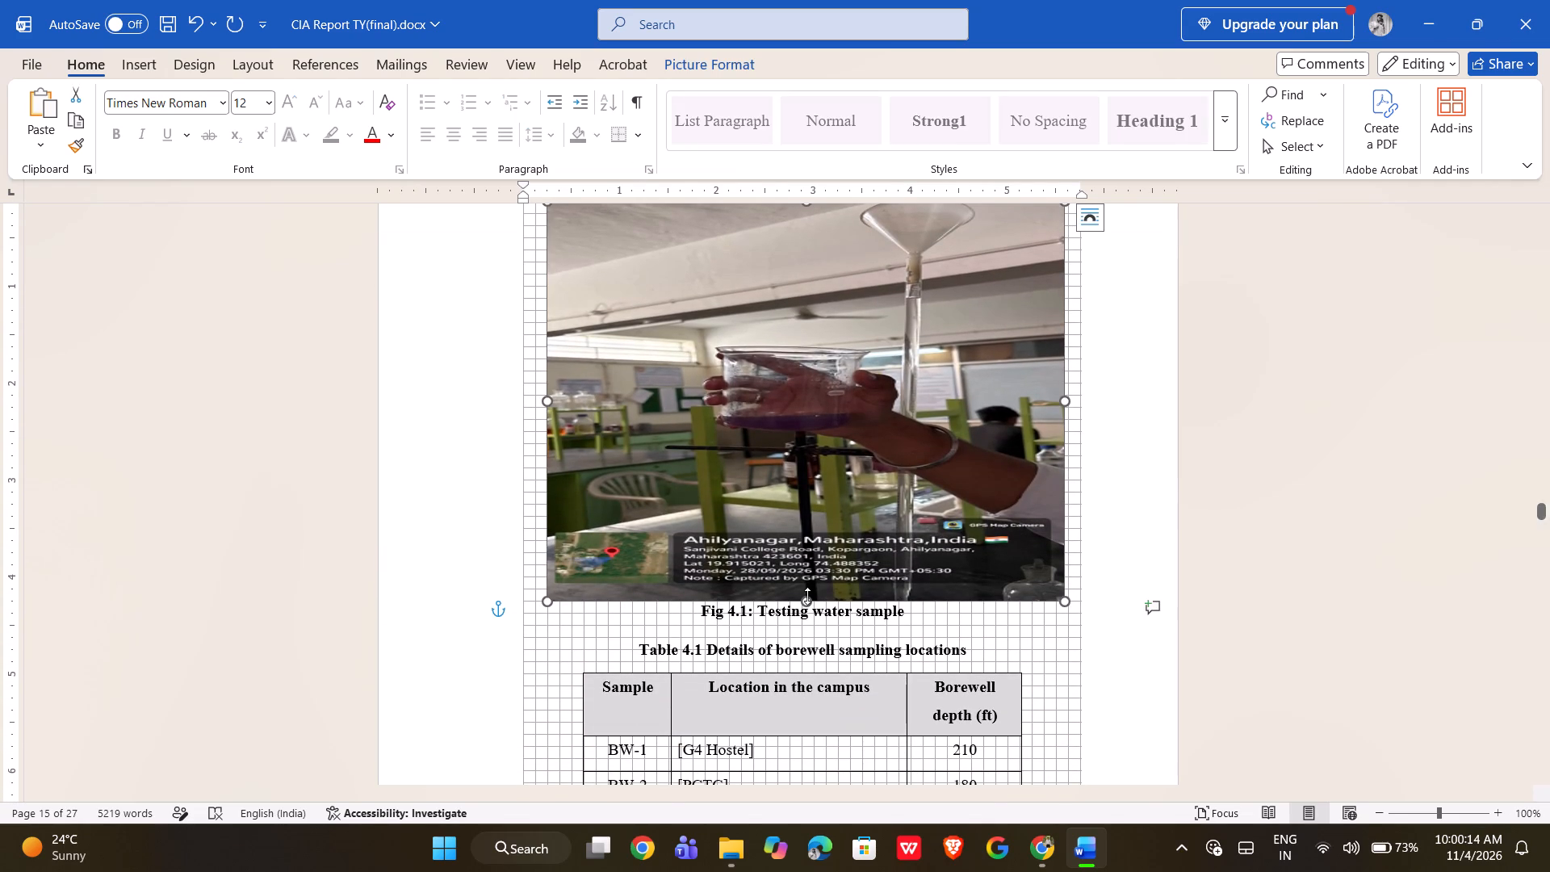
drag(807, 596, 824, 662)
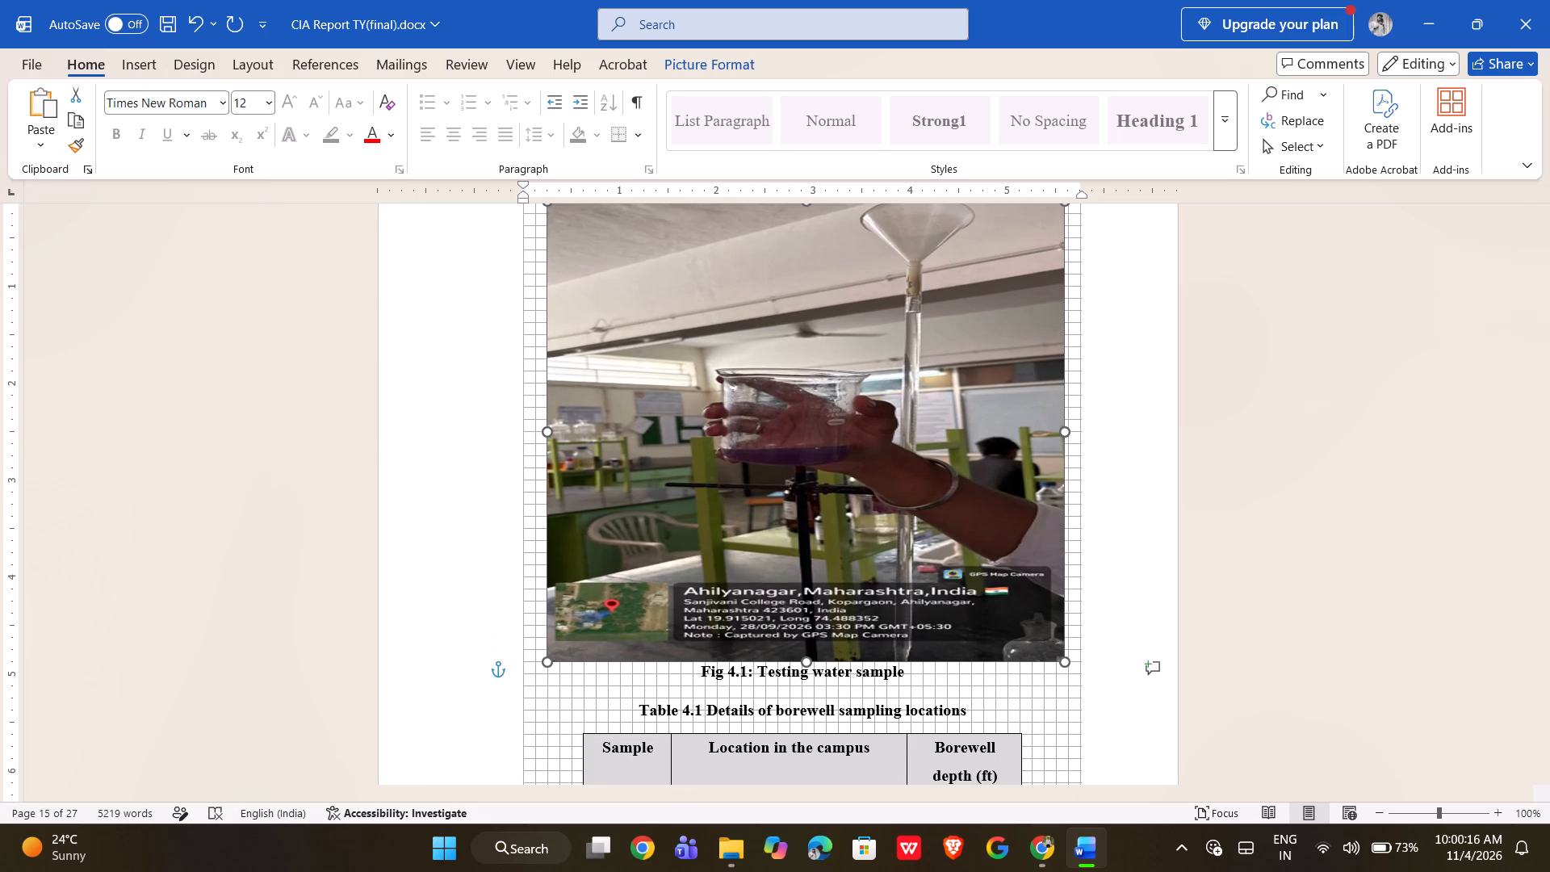
Collapse the content beneath the "Fig 4.1: Testing water sample" caption.
click(1072, 633)
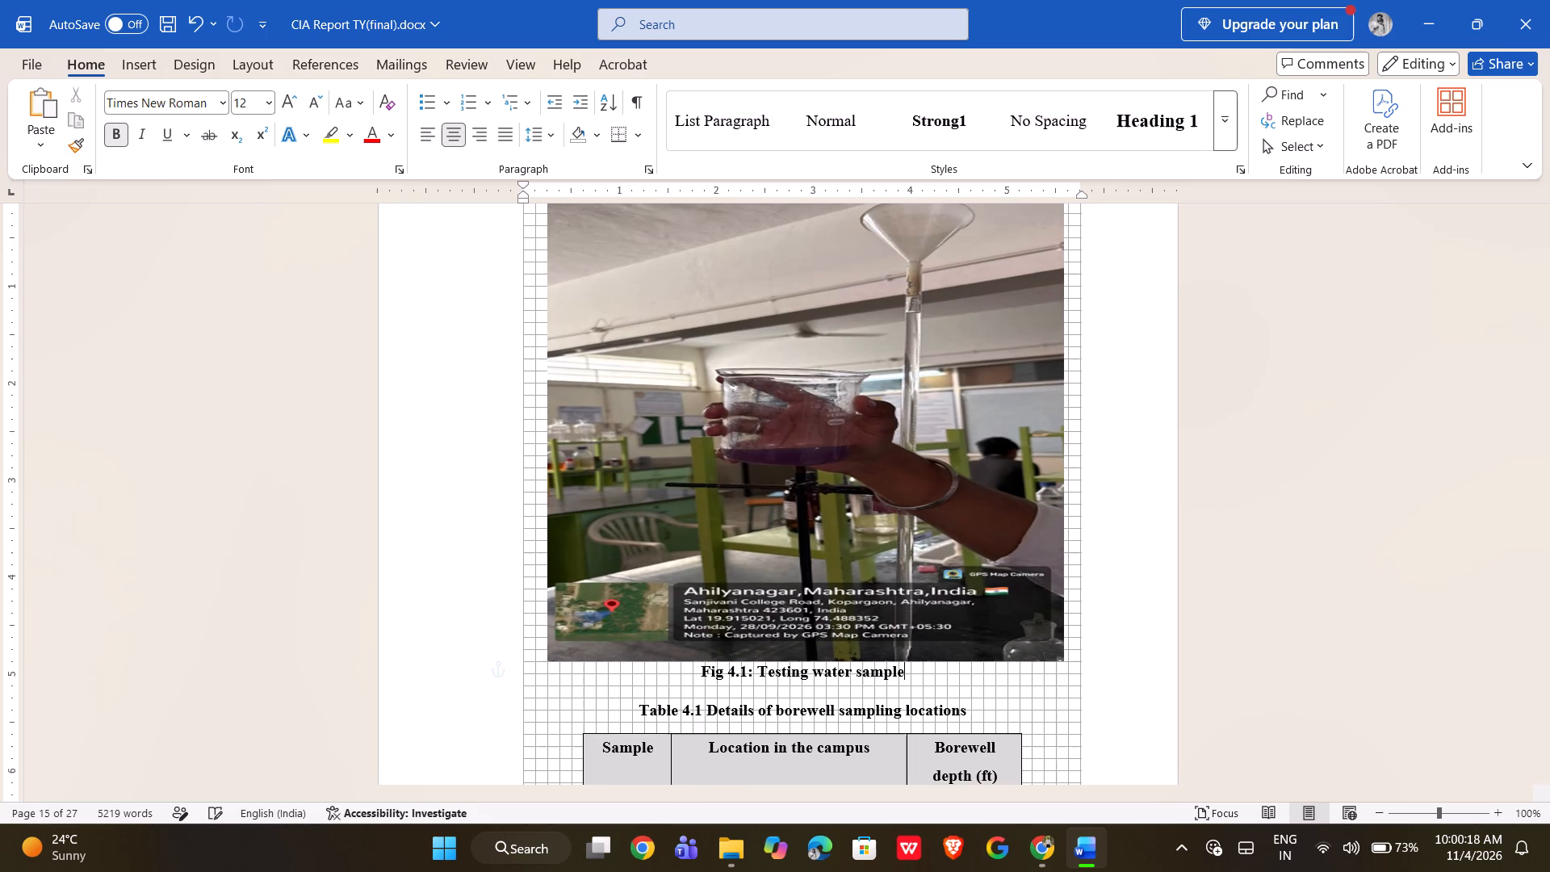
click(706, 661)
click(697, 669)
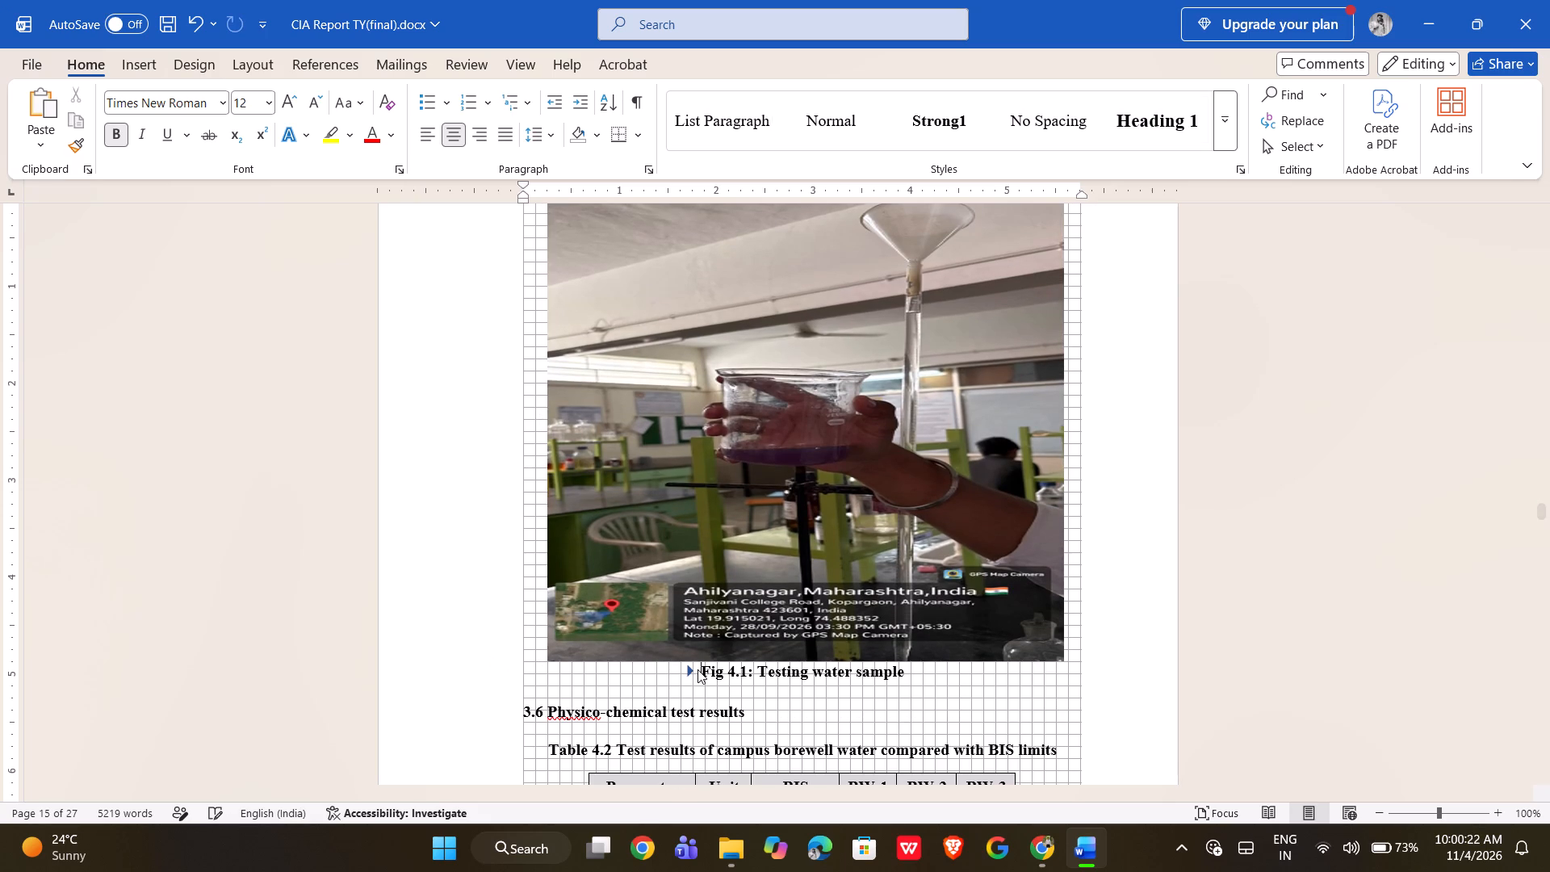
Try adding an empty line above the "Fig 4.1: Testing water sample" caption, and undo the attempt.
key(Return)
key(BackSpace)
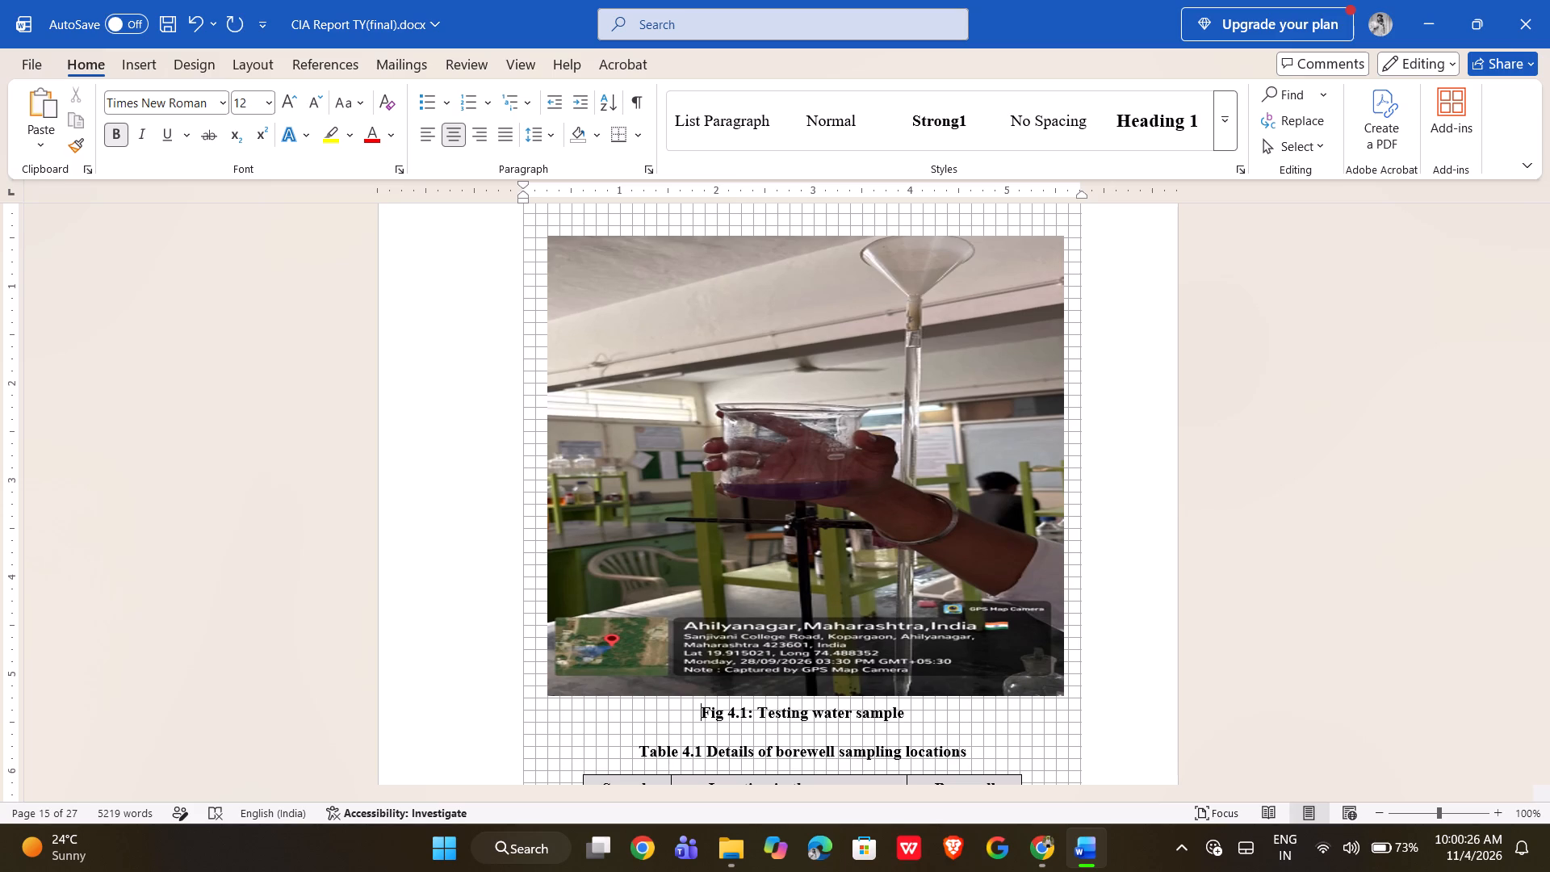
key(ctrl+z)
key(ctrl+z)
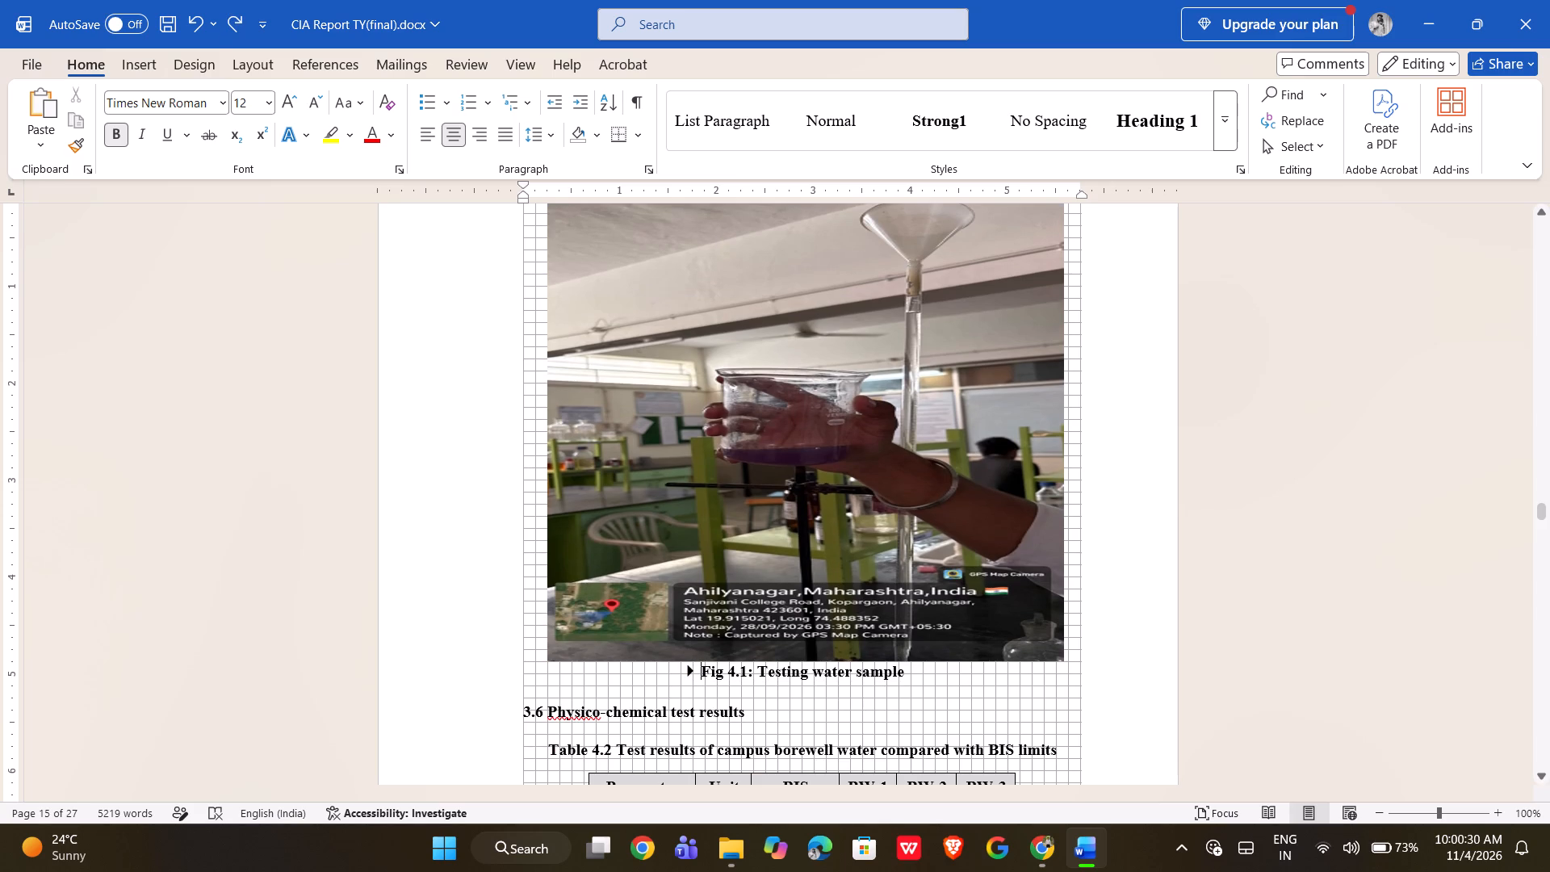
Examine the page layout from Table 3.4 through the water-testing photo and Table 4.2 to the laboratory testing photo.
scroll(861, 731, down, 2)
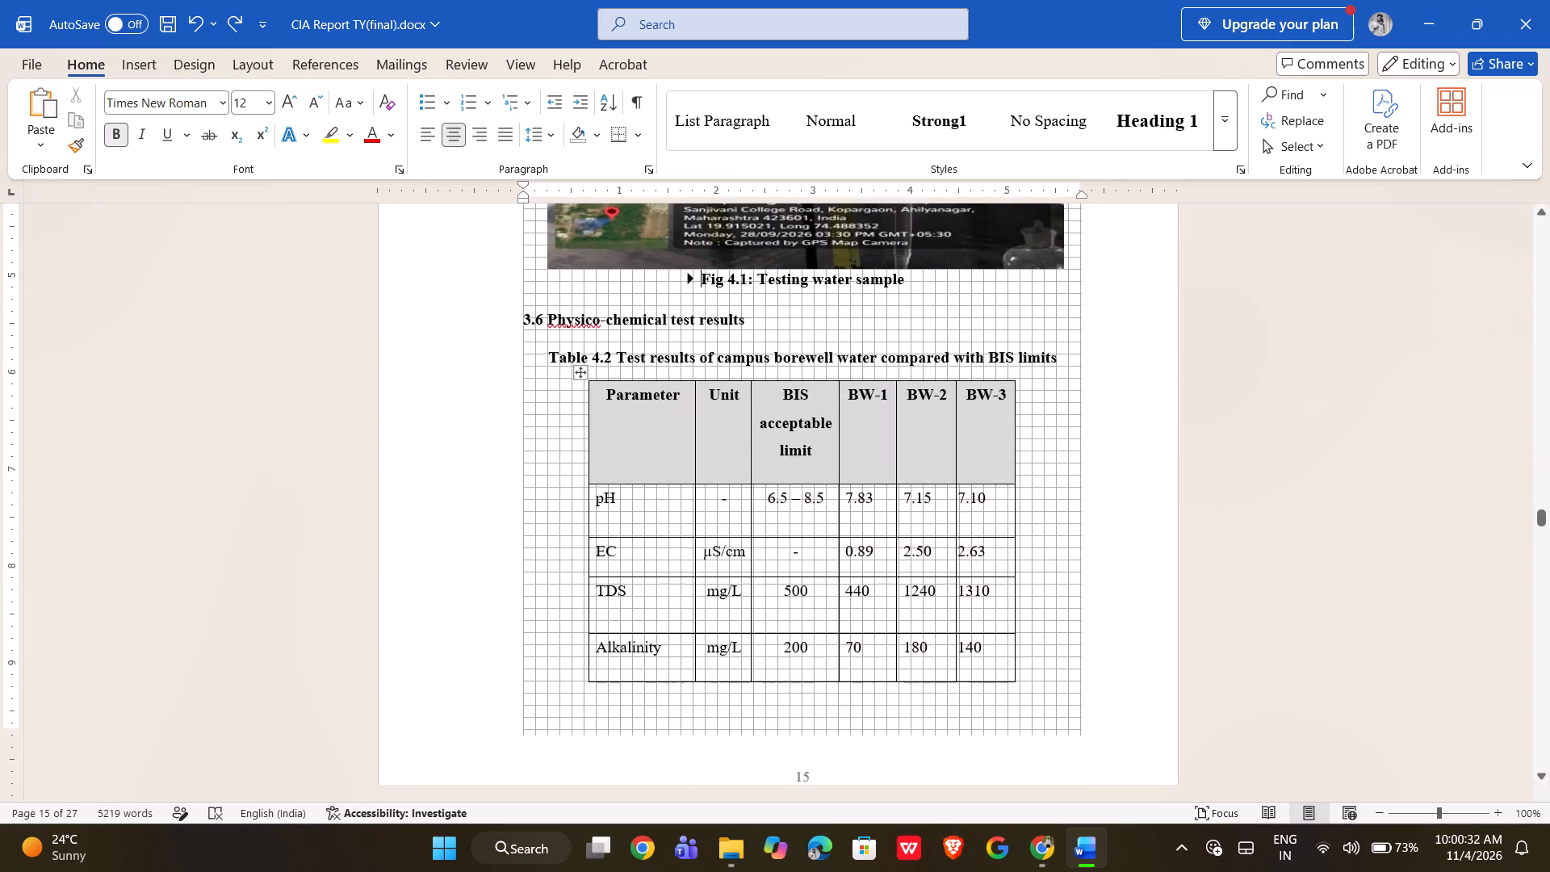
scroll(861, 731, down, 2)
scroll(861, 731, up, 1)
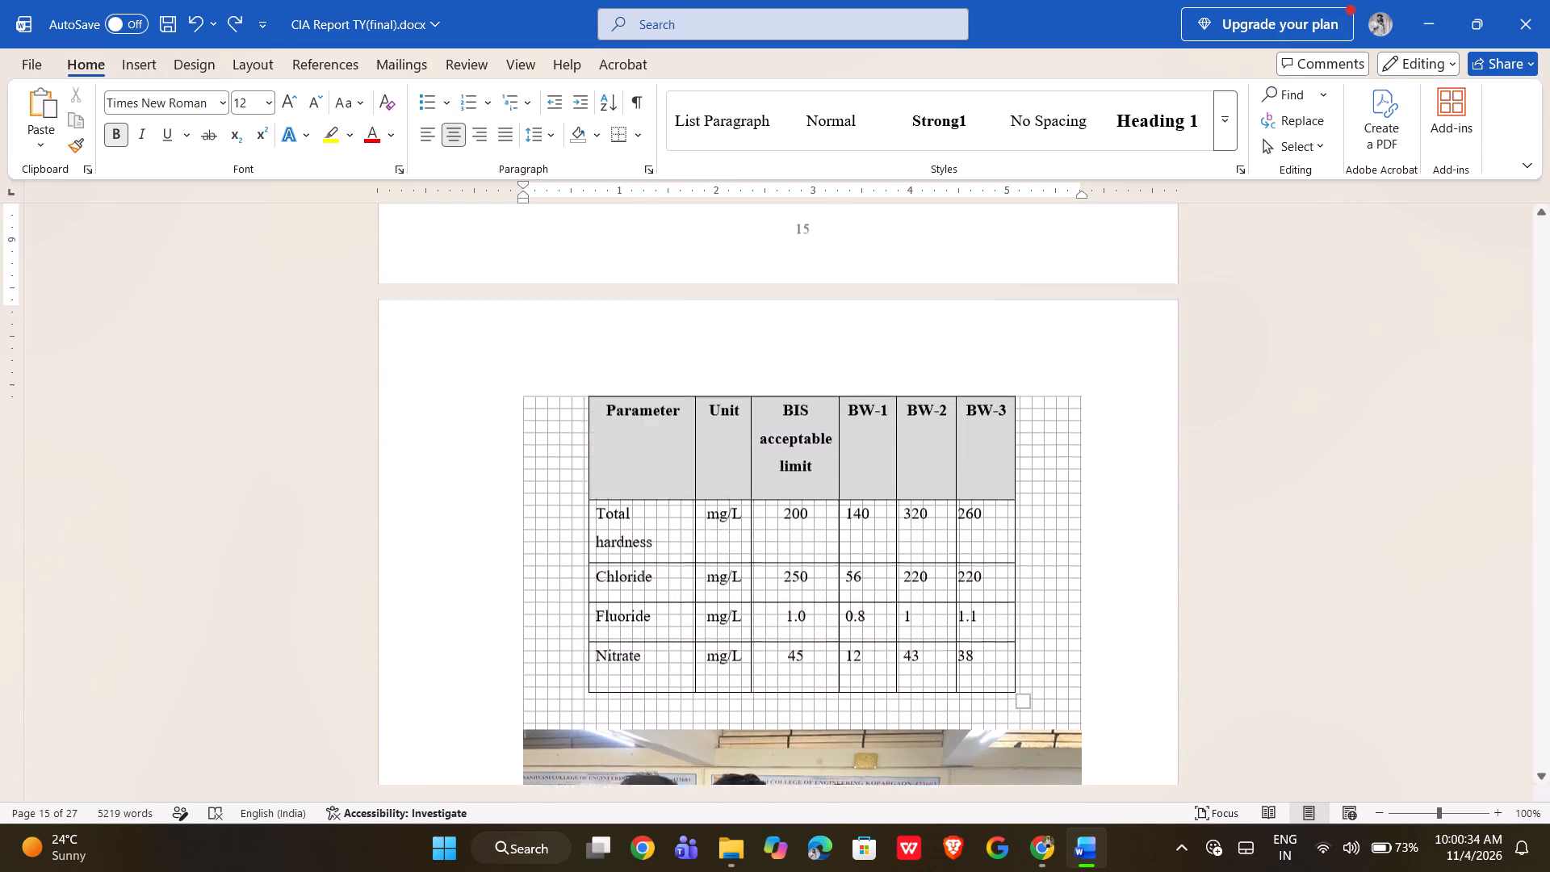
scroll(861, 731, up, 1)
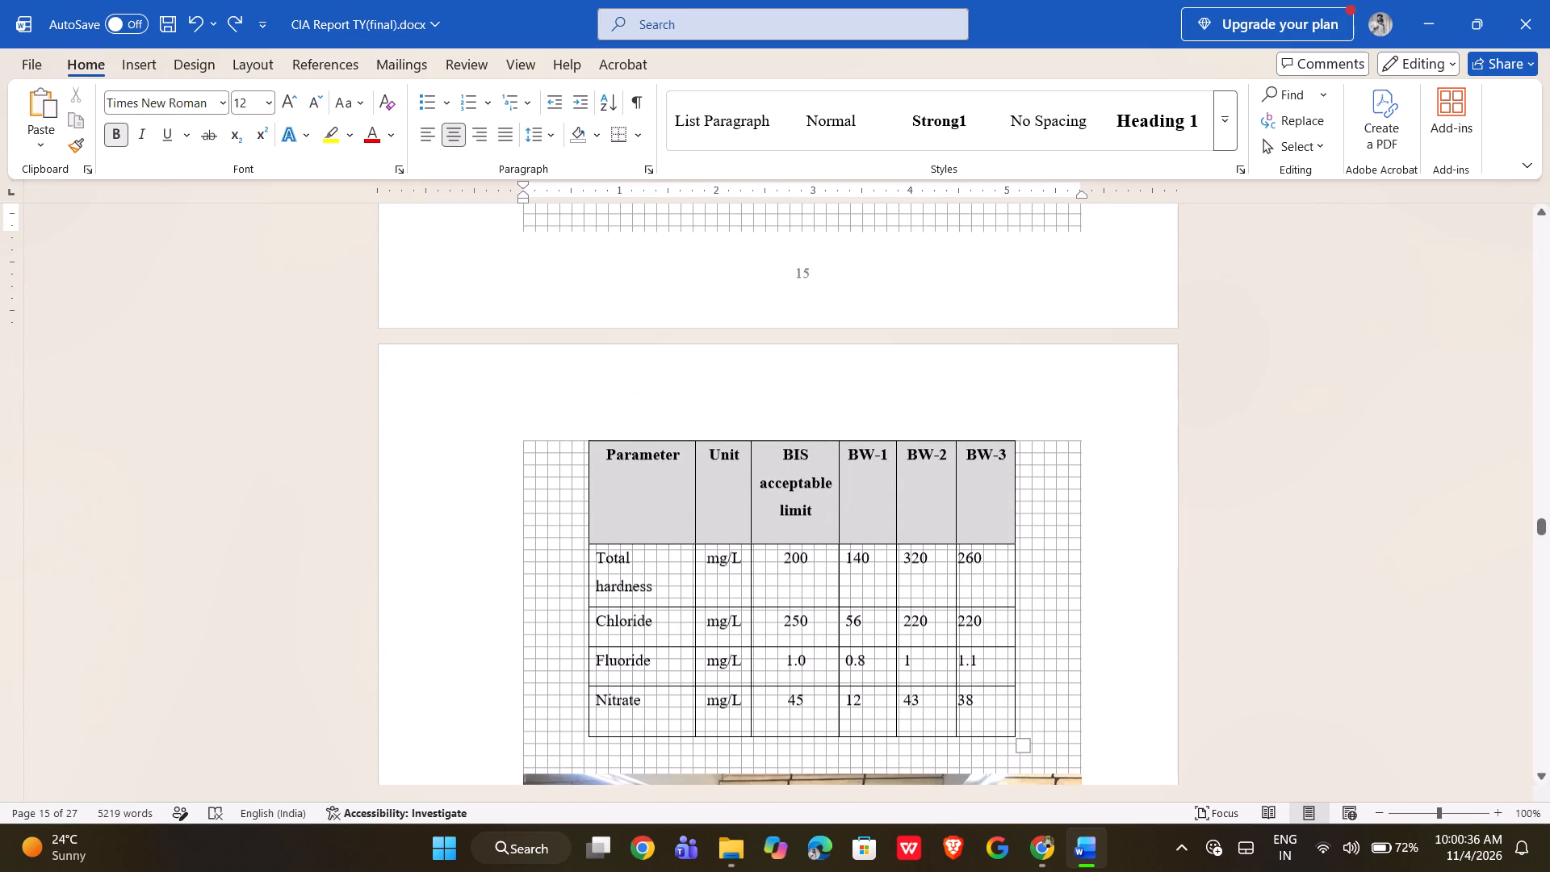
scroll(861, 731, up, 2)
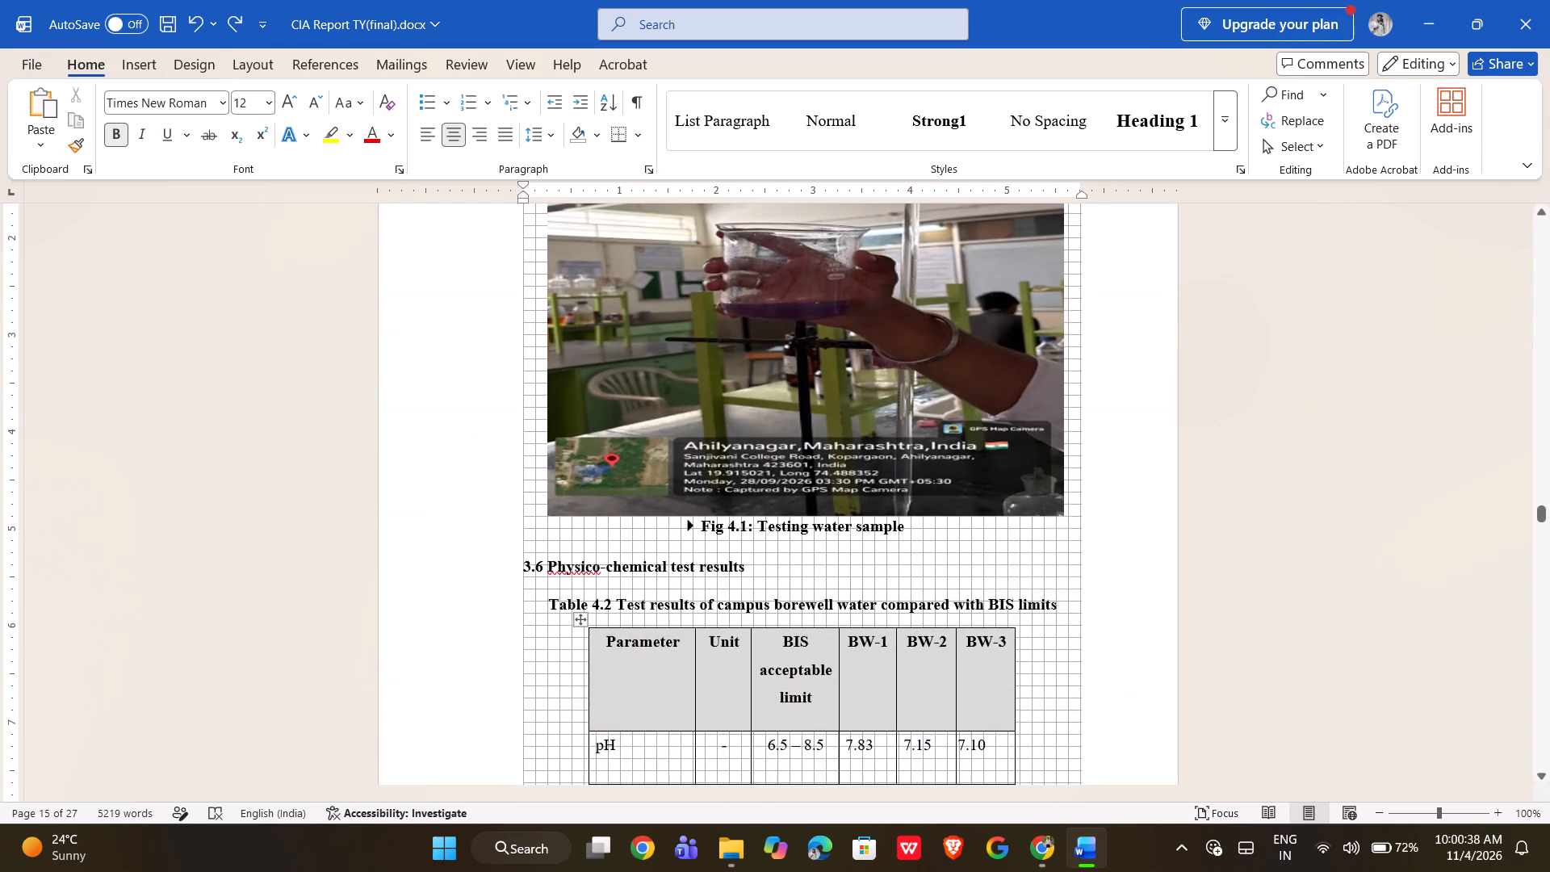
scroll(861, 731, up, 2)
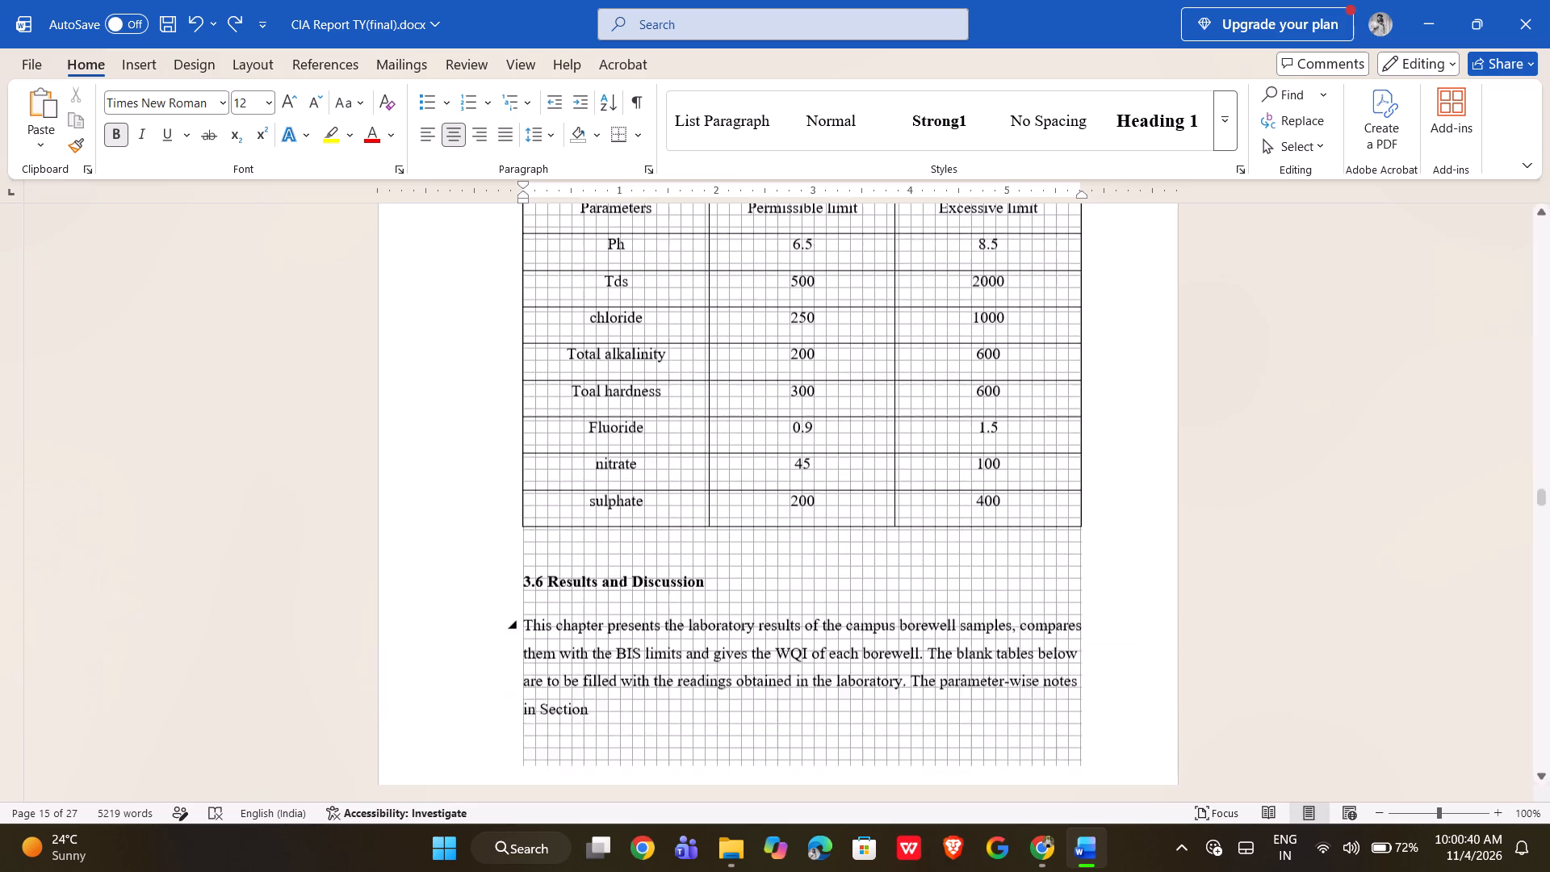
scroll(861, 731, up, 1)
scroll(861, 731, down, 1)
scroll(861, 731, up, 1)
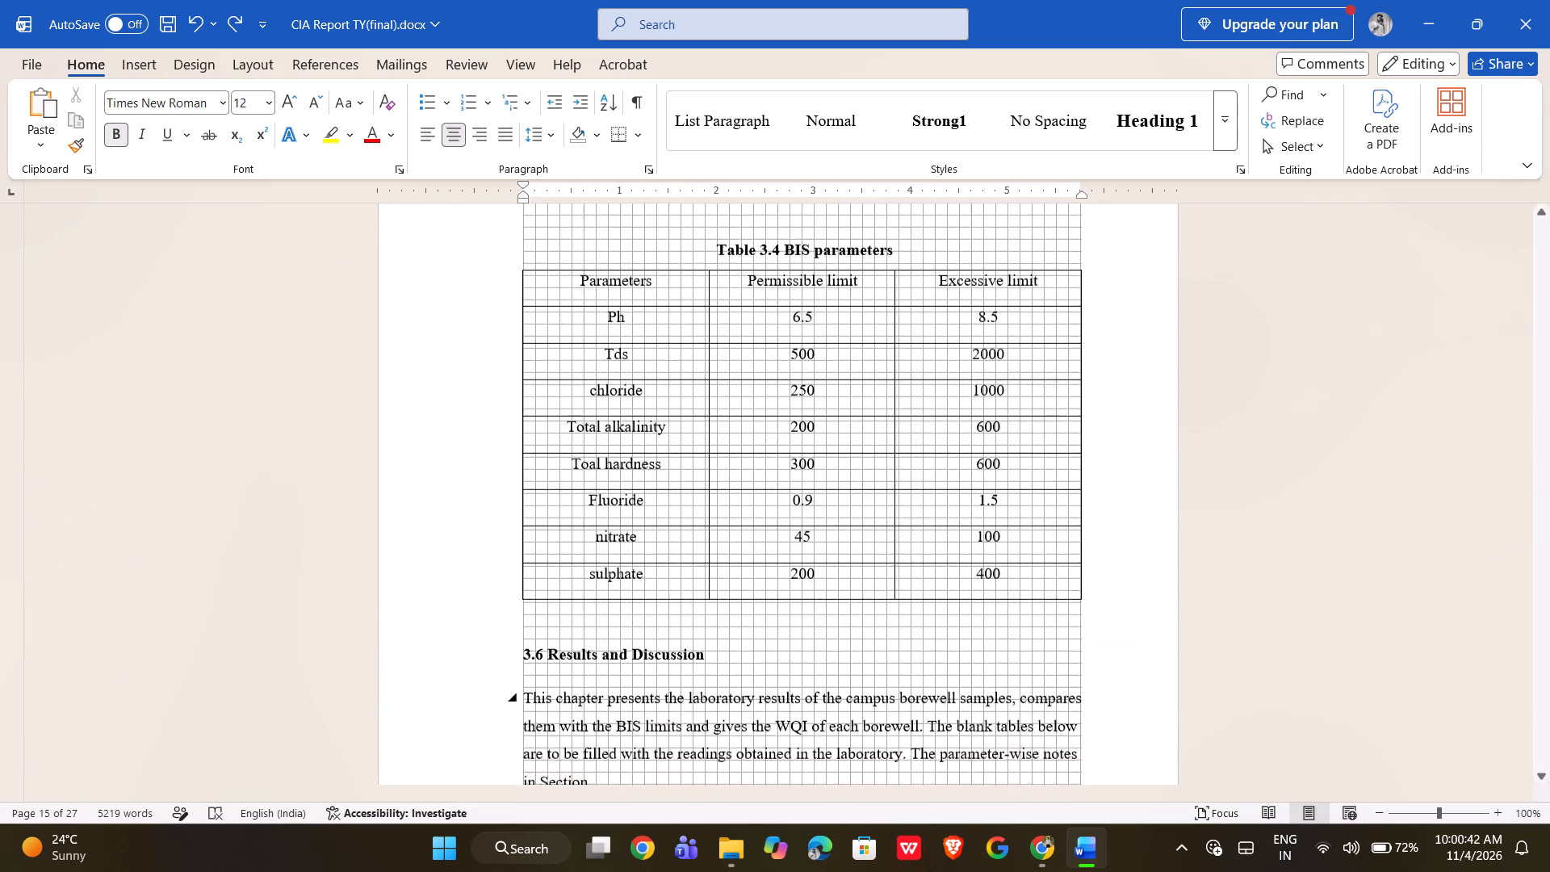
scroll(861, 731, up, 1)
scroll(861, 731, down, 1)
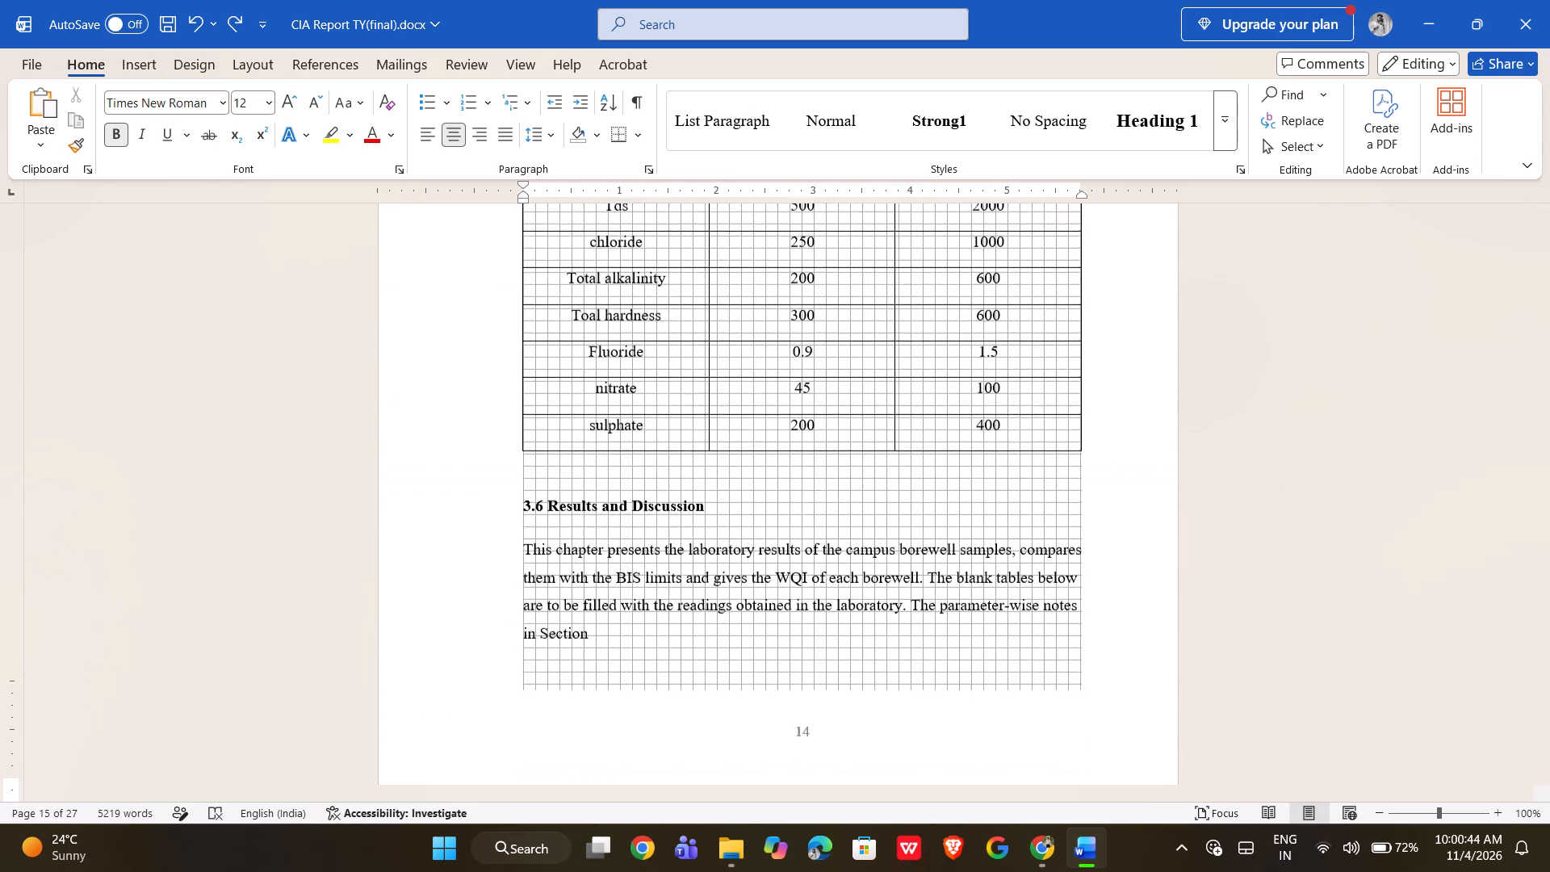
scroll(861, 731, down, 3)
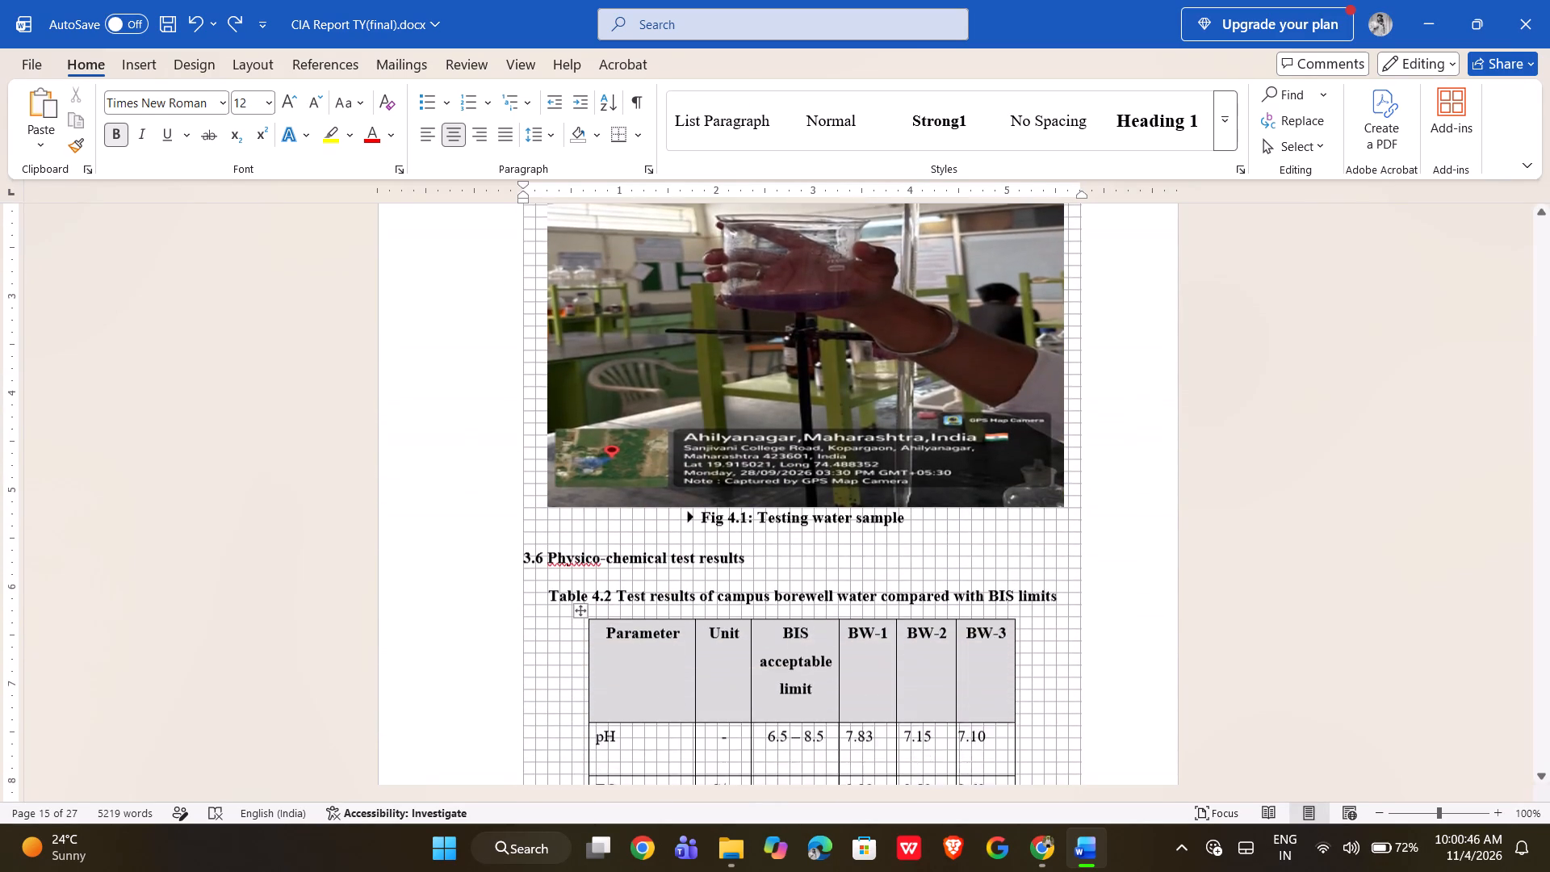
scroll(861, 731, down, 3)
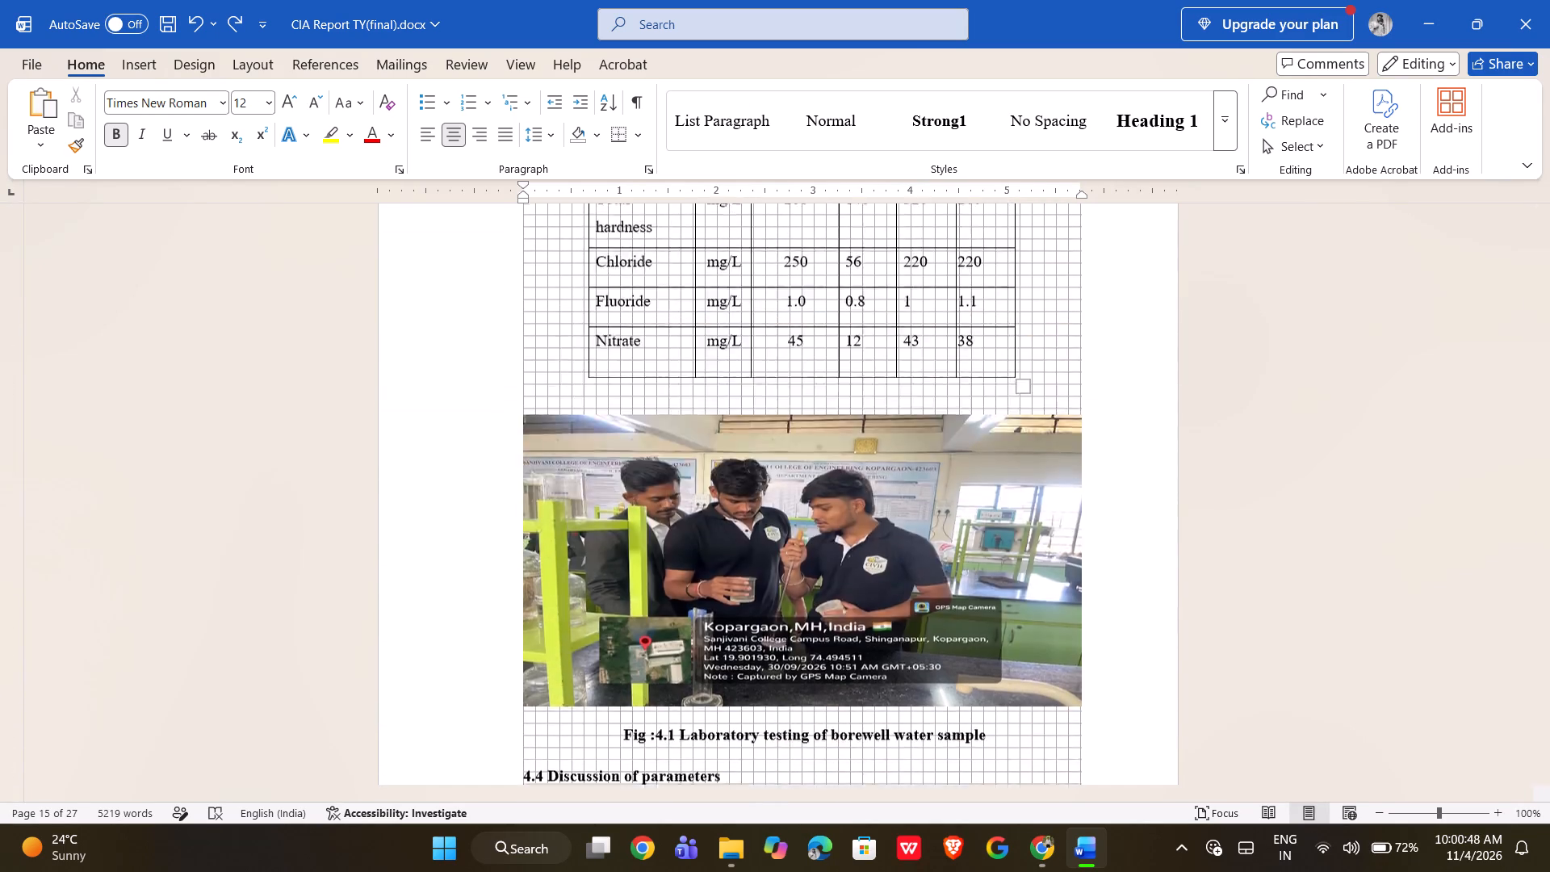
scroll(861, 731, up, 2)
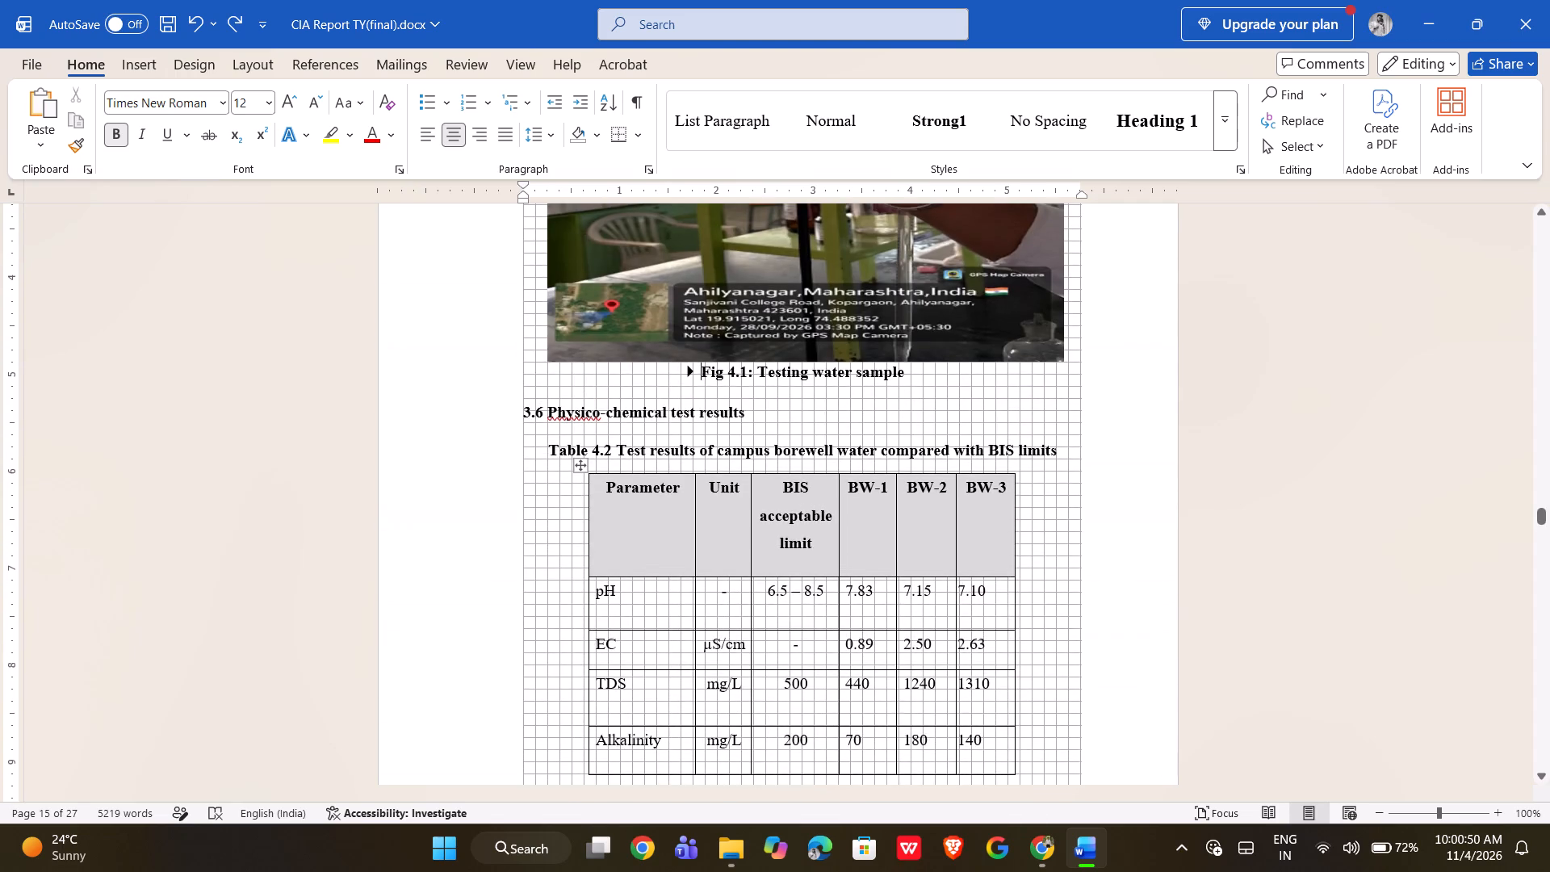
scroll(814, 650, up, 1)
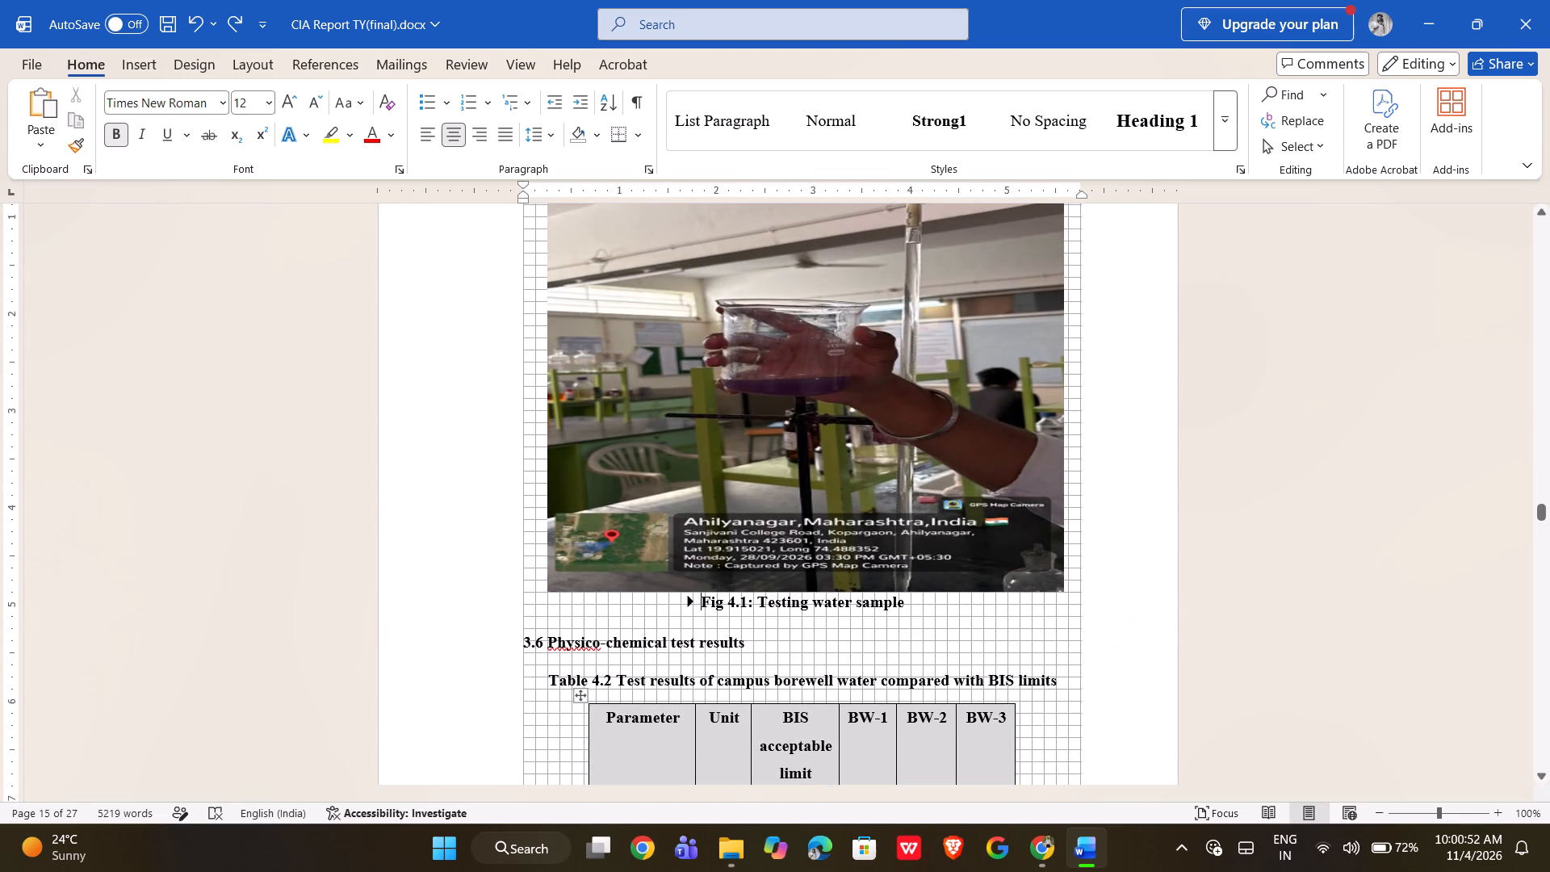
Shorten the water-testing photo to about 2.7 inches tall from its bottom edge, keeping its width, to fit Table 4.2 on one page.
click(790, 565)
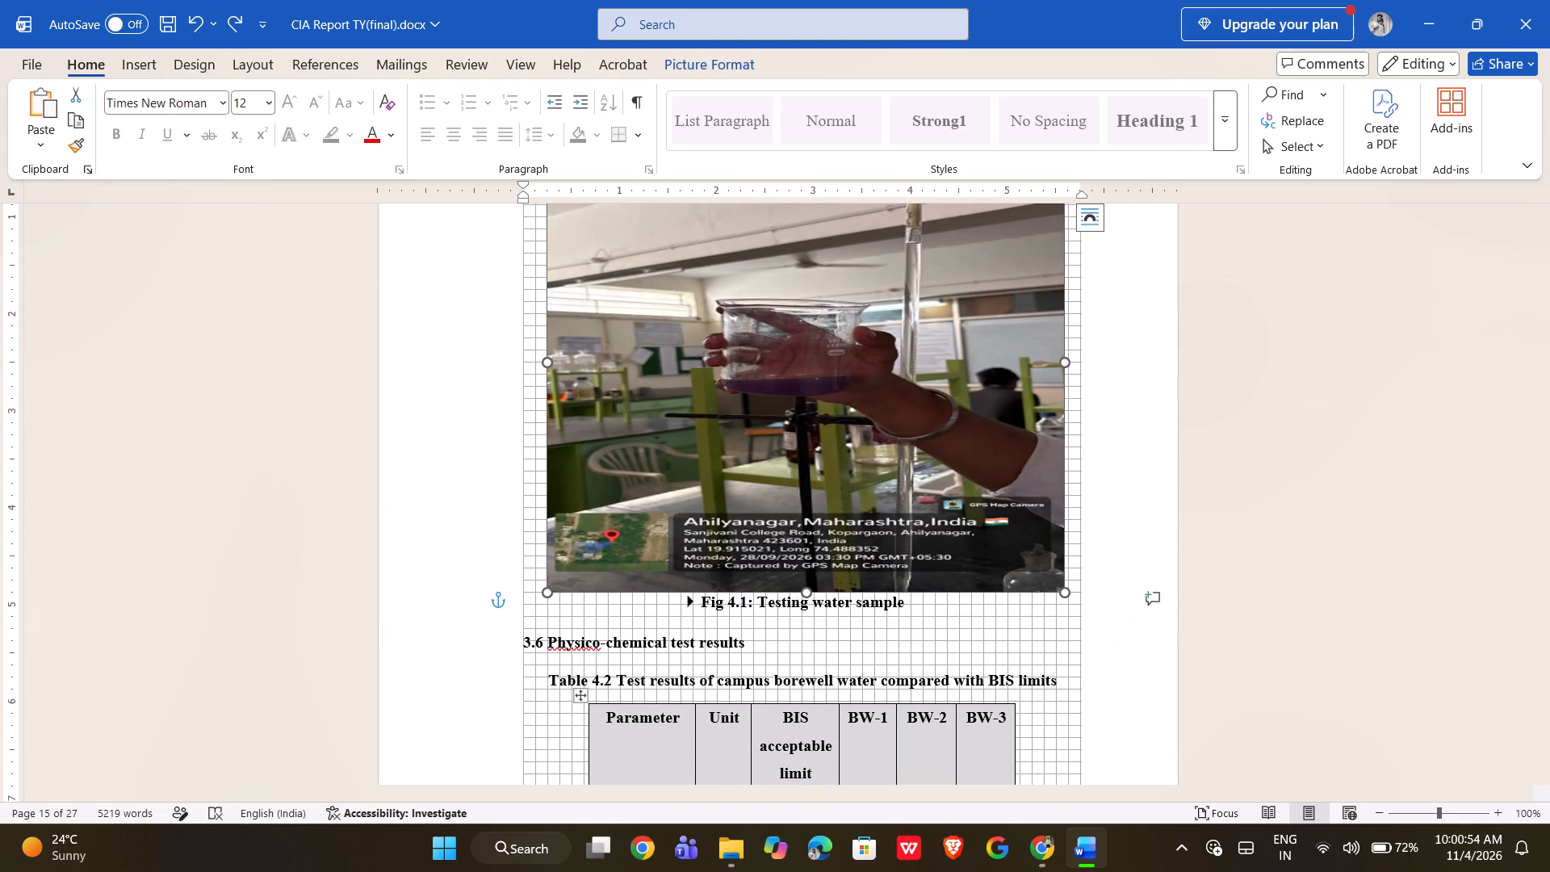
scroll(790, 565, up, 1)
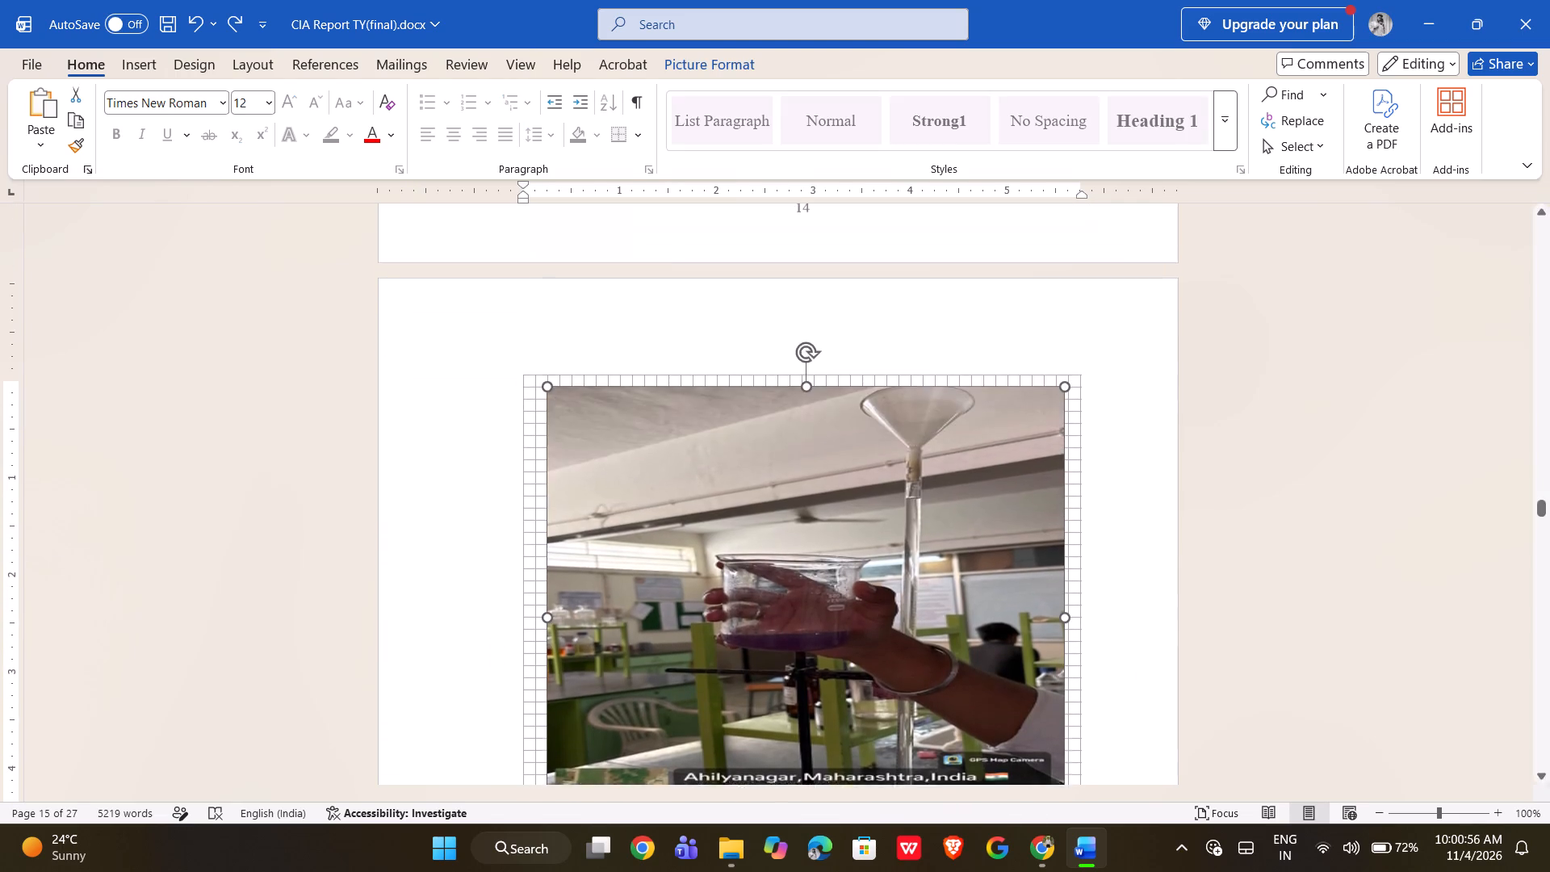
scroll(790, 565, up, 1)
scroll(790, 565, down, 1)
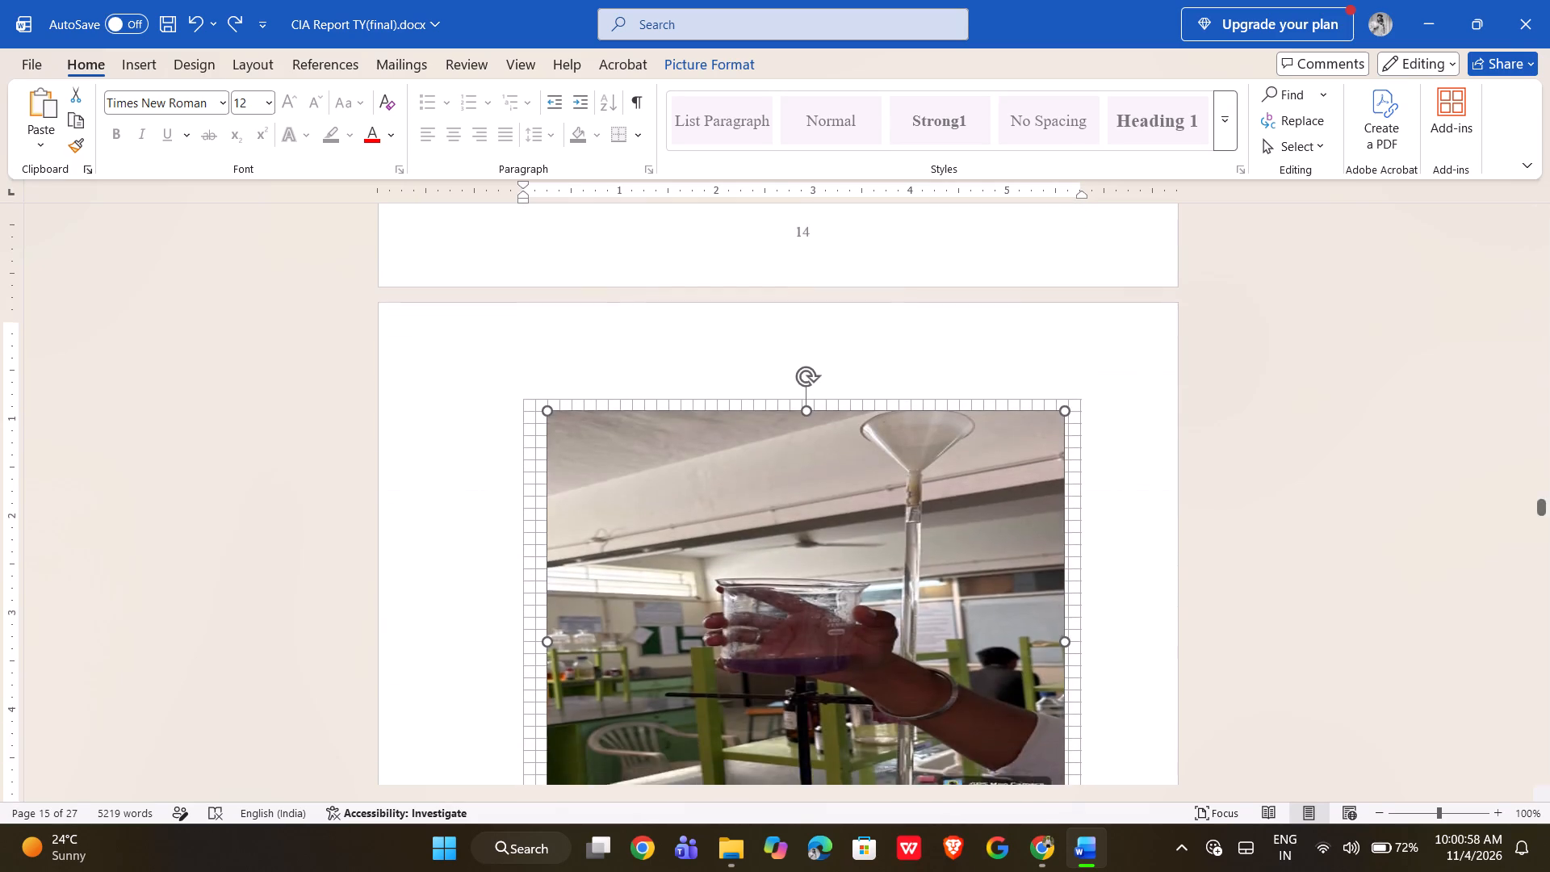
scroll(790, 565, down, 1)
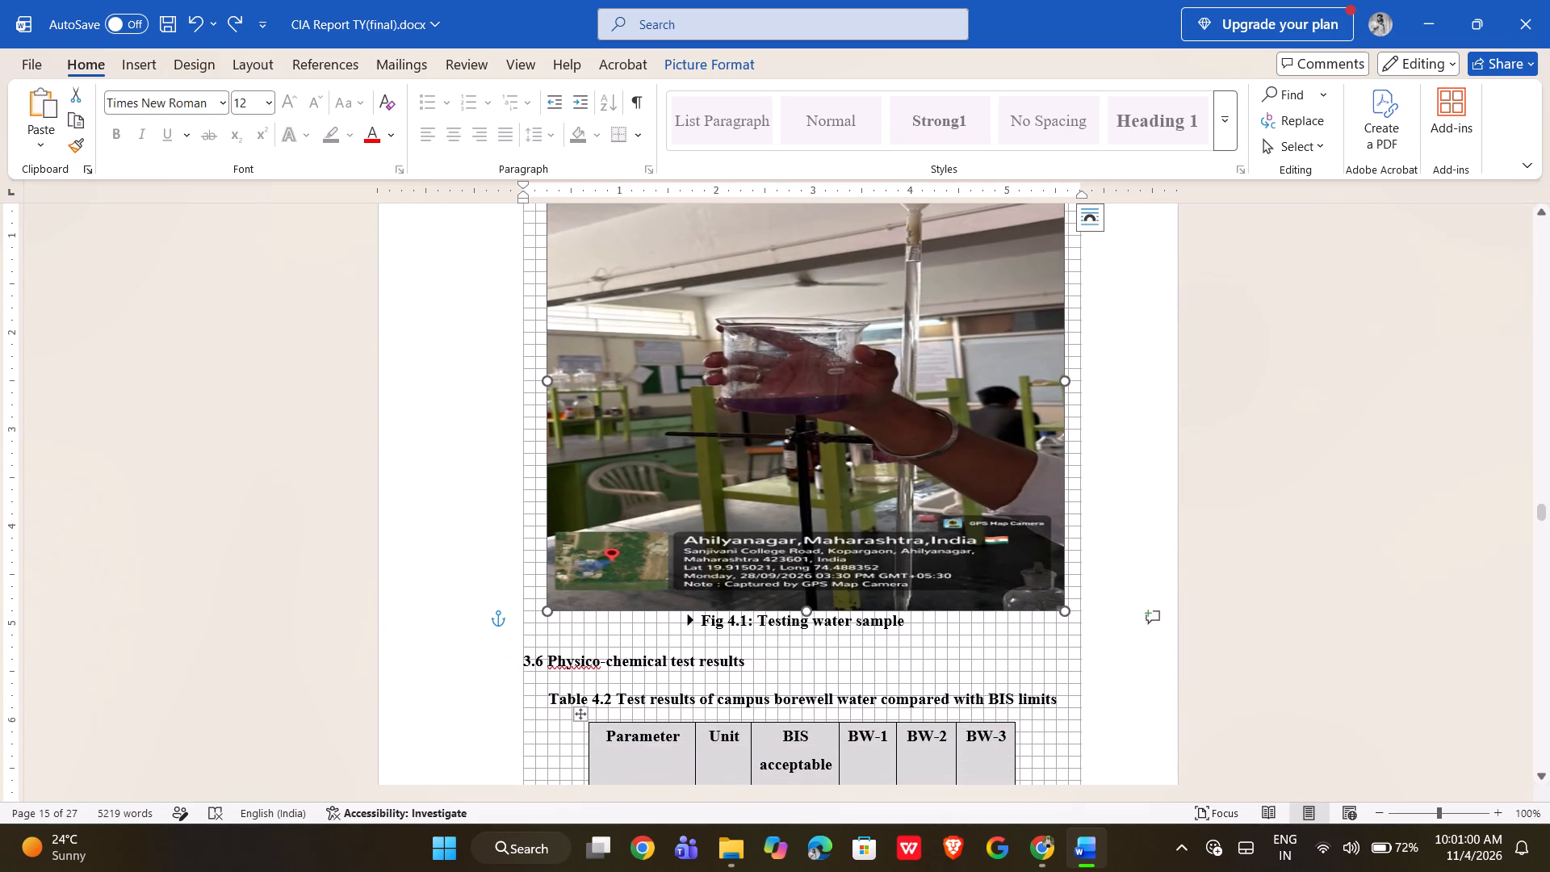
drag(809, 613, 820, 522)
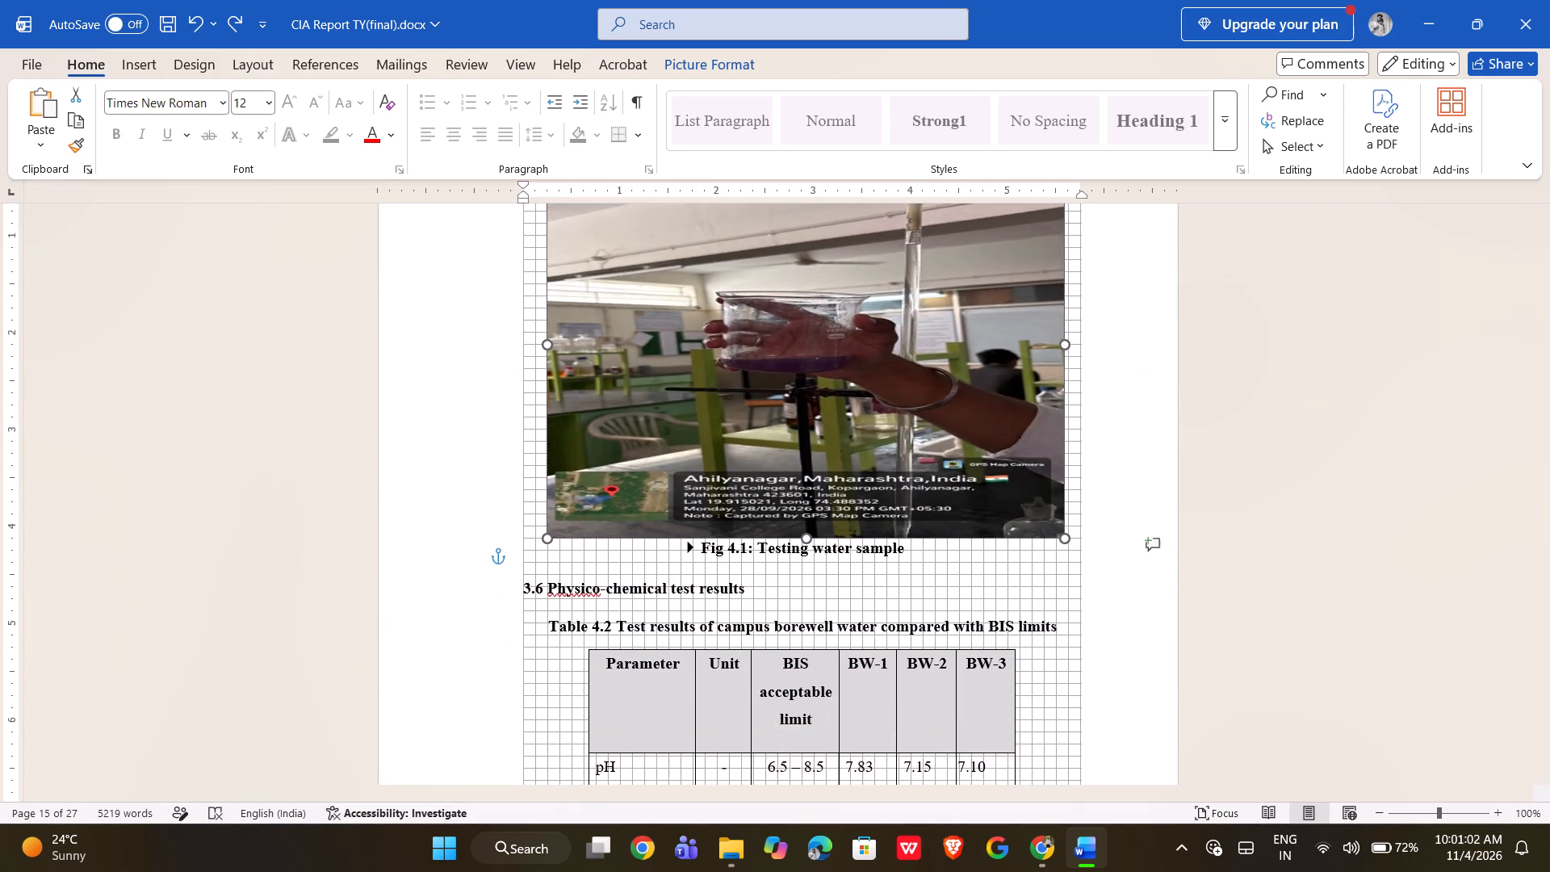
drag(820, 522, 811, 412)
scroll(811, 412, up, 1)
scroll(811, 412, down, 1)
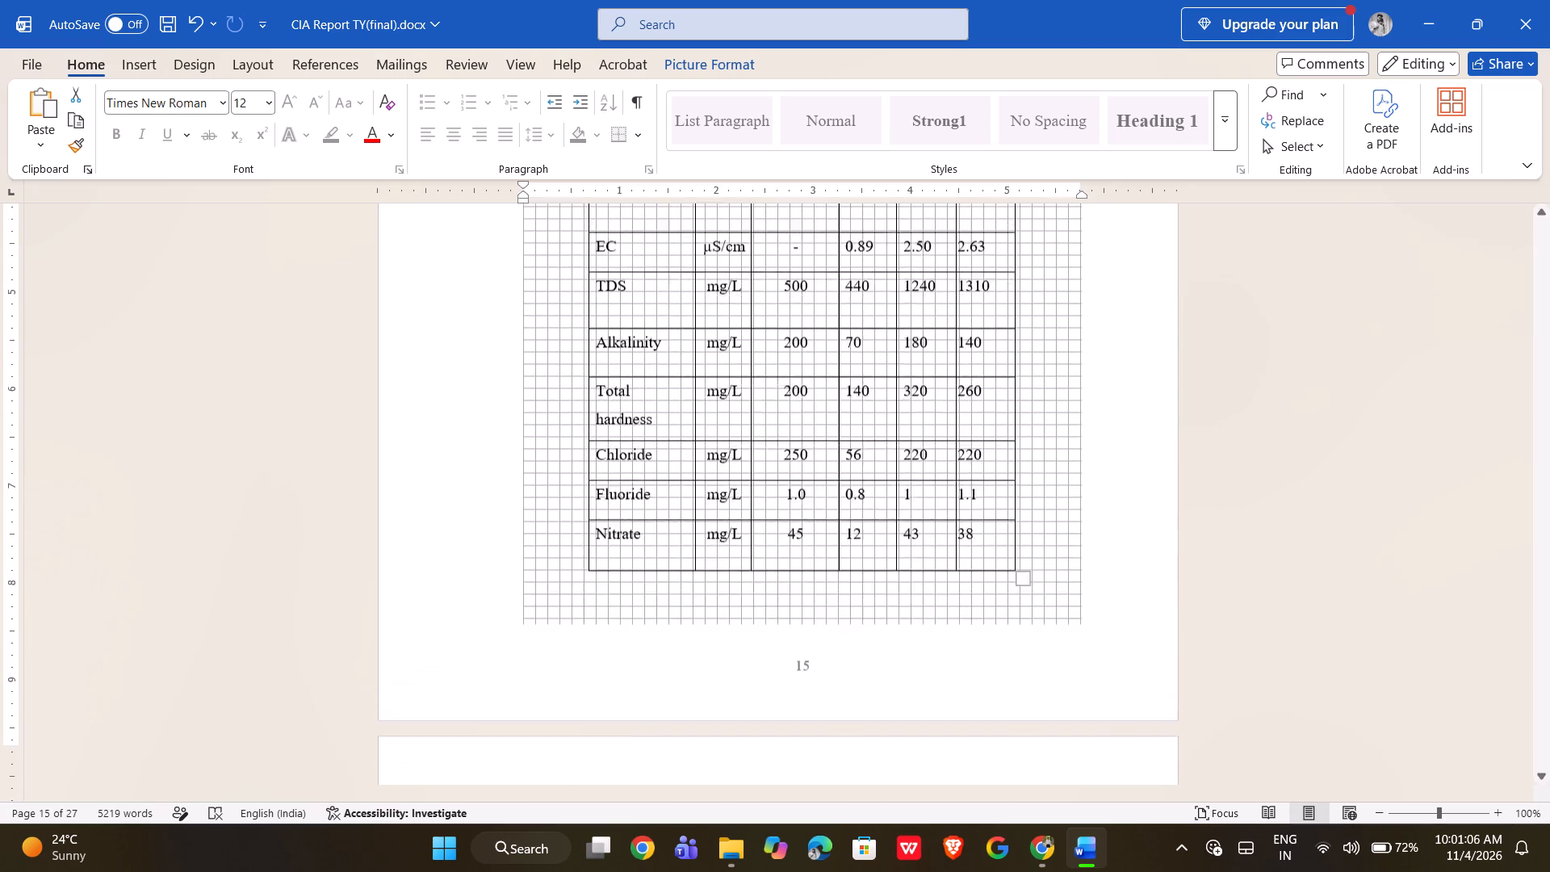
scroll(811, 412, down, 1)
scroll(811, 412, up, 3)
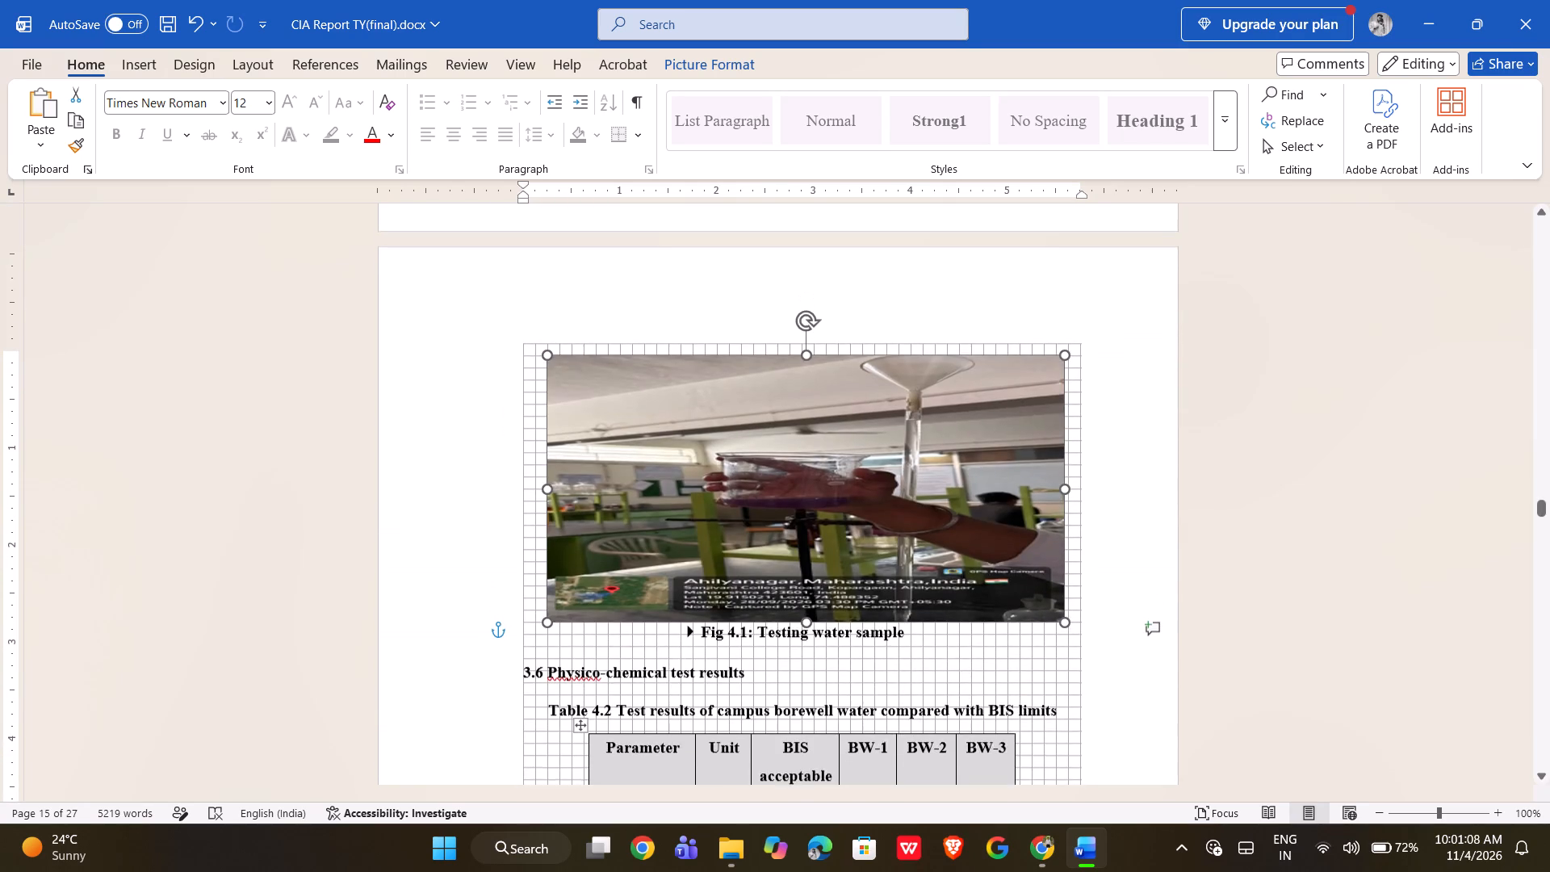
Stretch the water-testing photo to about 3.1 inches tall from its bottom edge, keeping all of Table 4.2 on the same page.
click(808, 627)
drag(808, 627, 808, 652)
scroll(808, 652, down, 1)
scroll(808, 652, up, 1)
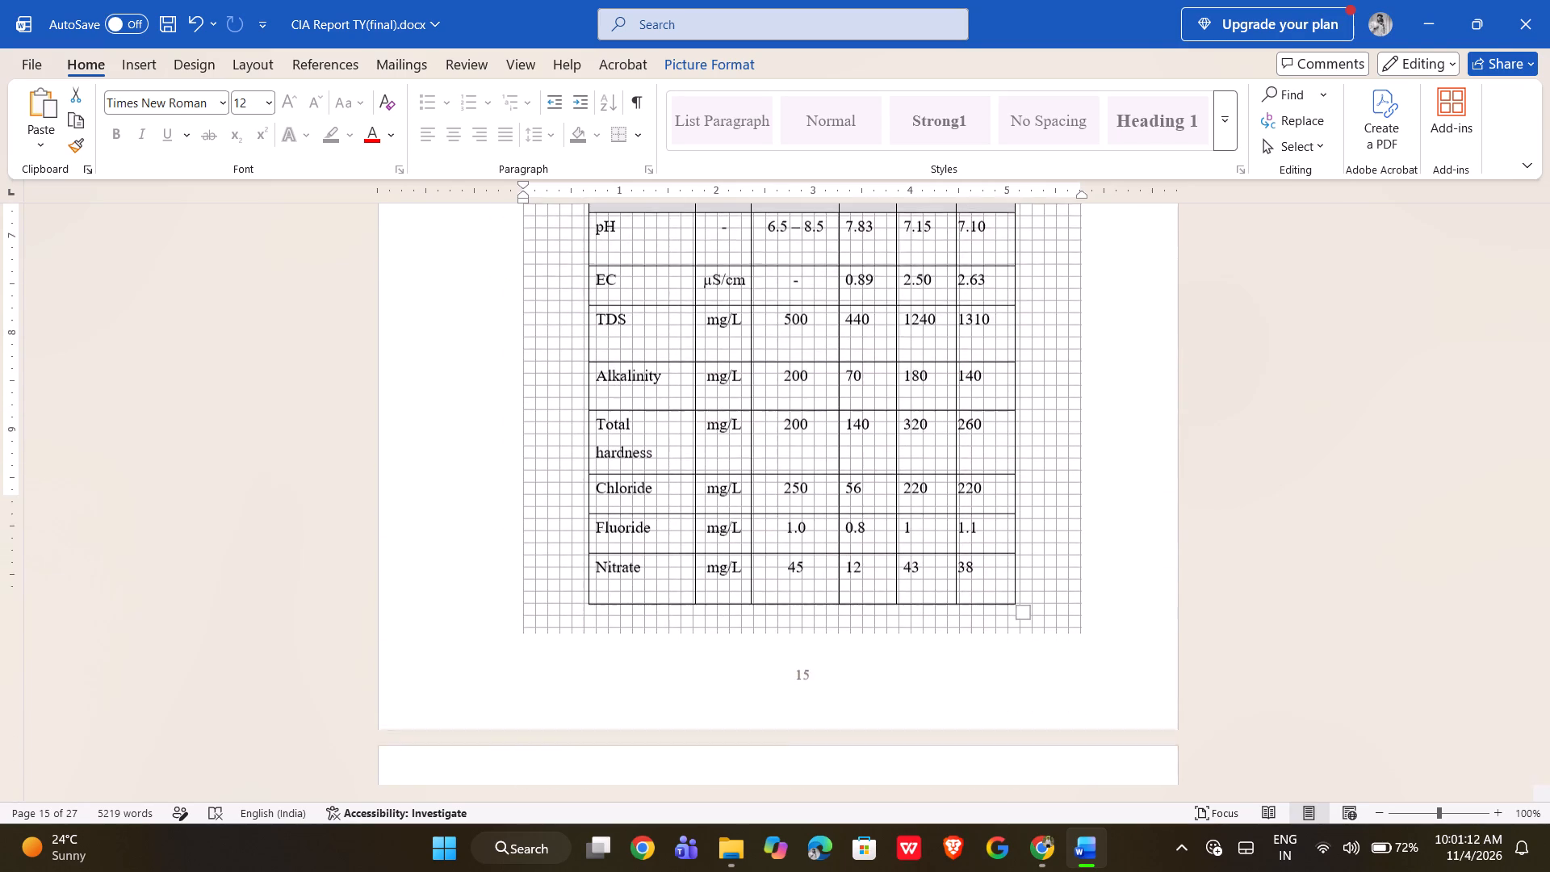
scroll(808, 652, up, 1)
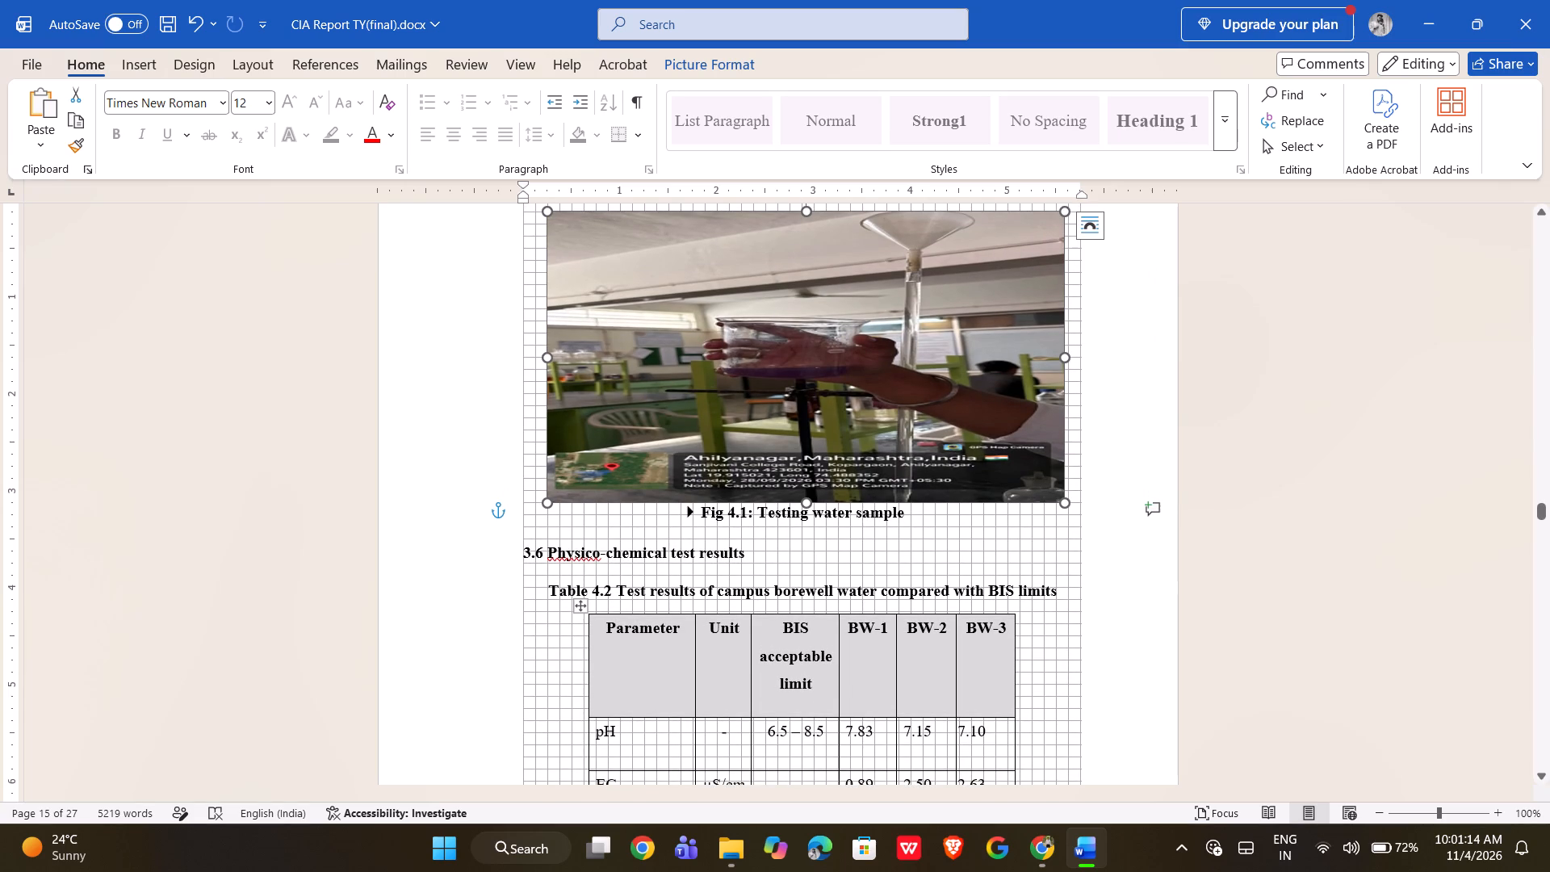
drag(804, 507, 806, 541)
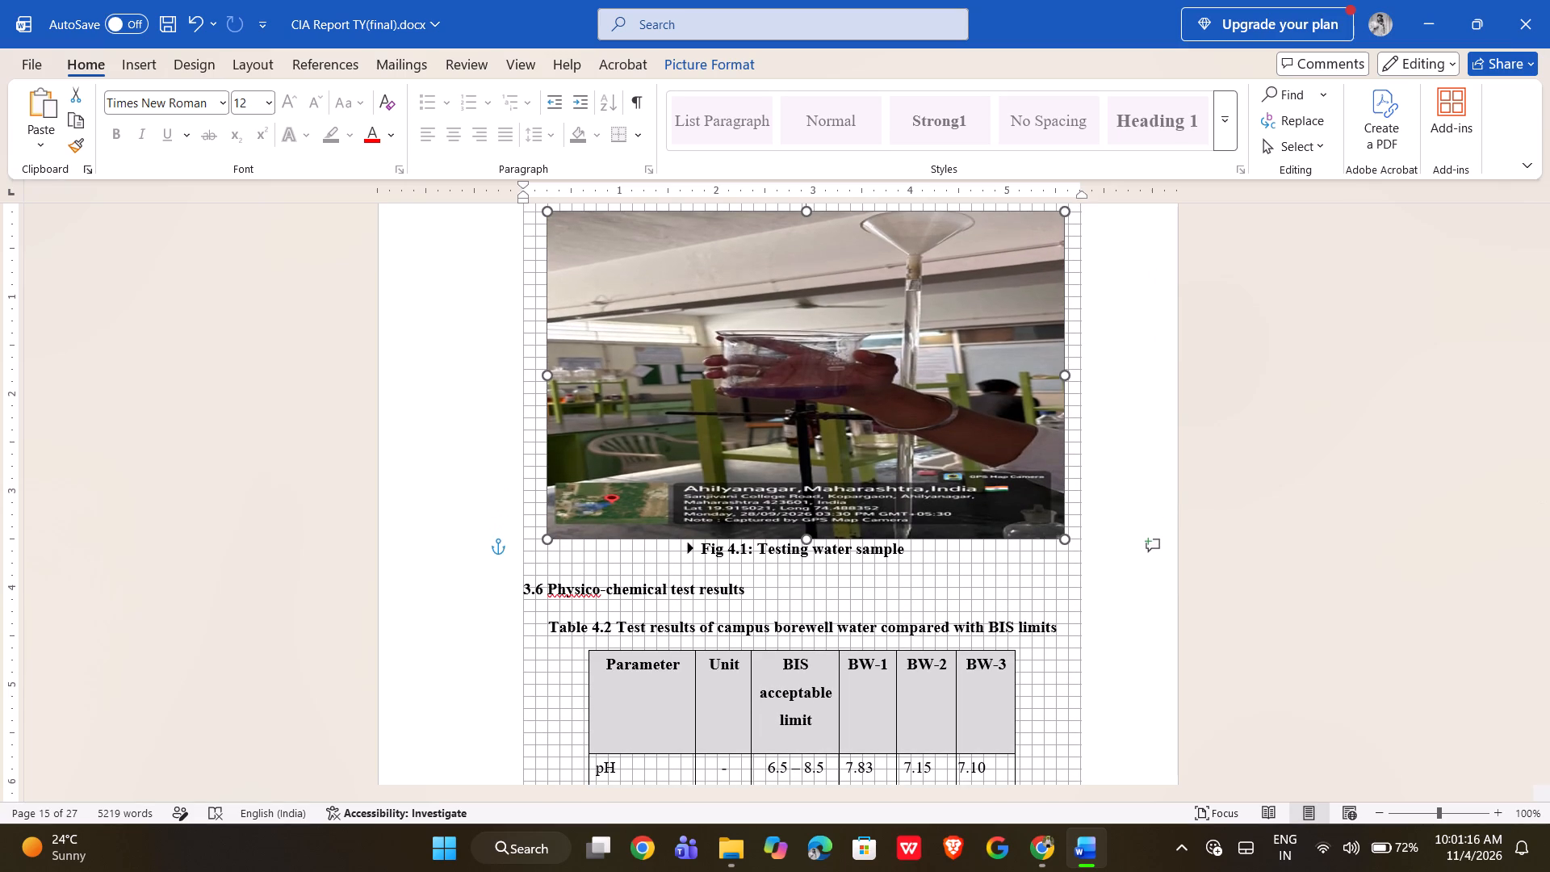
drag(806, 541, 812, 512)
scroll(812, 512, down, 2)
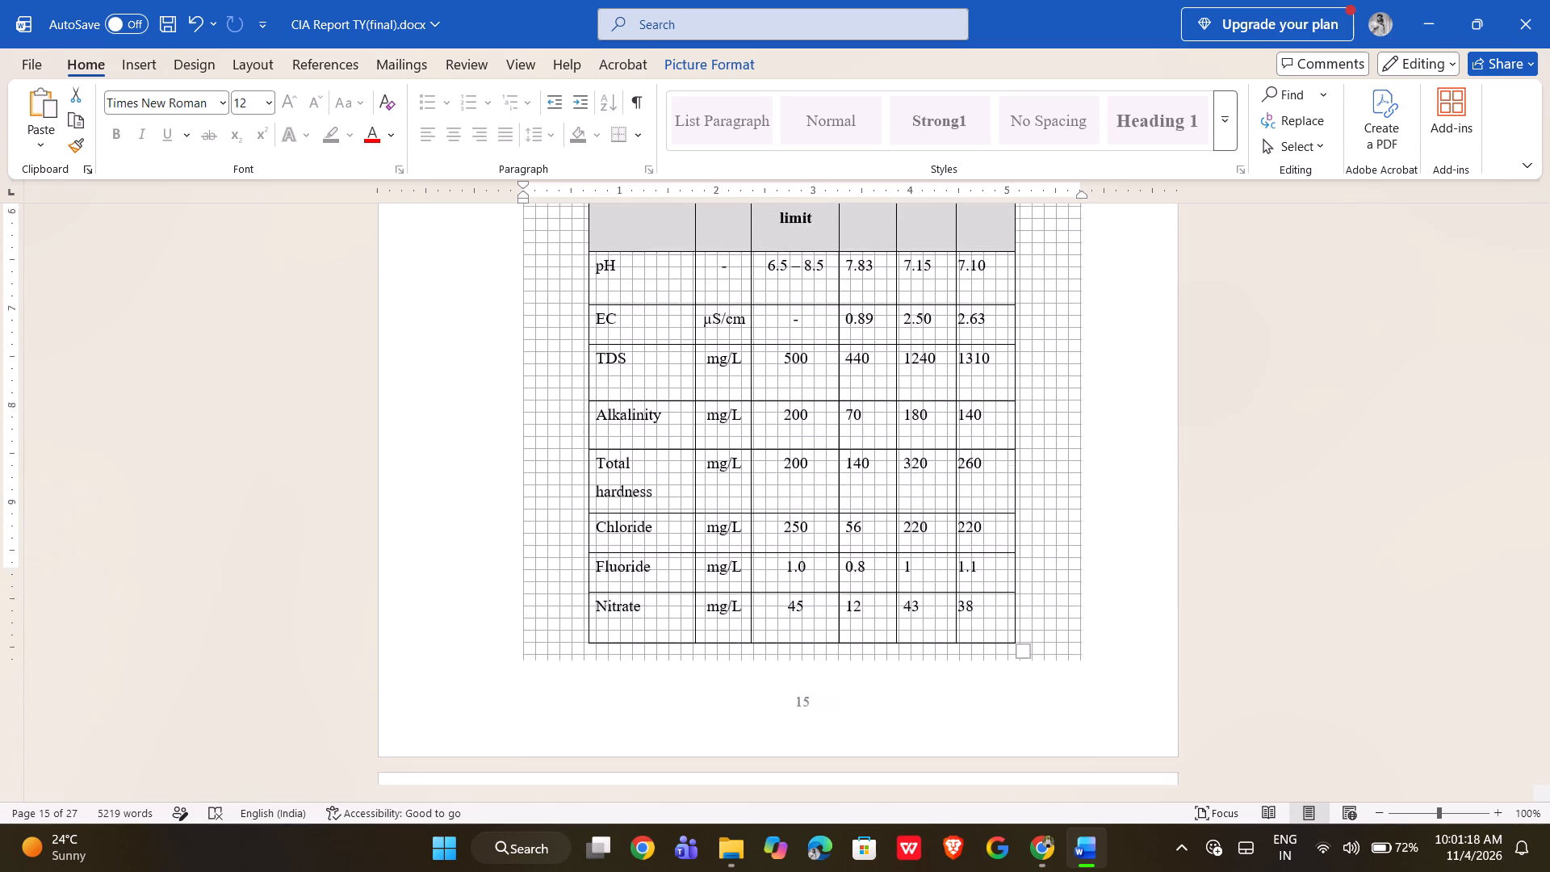
scroll(812, 512, down, 2)
scroll(812, 512, up, 1)
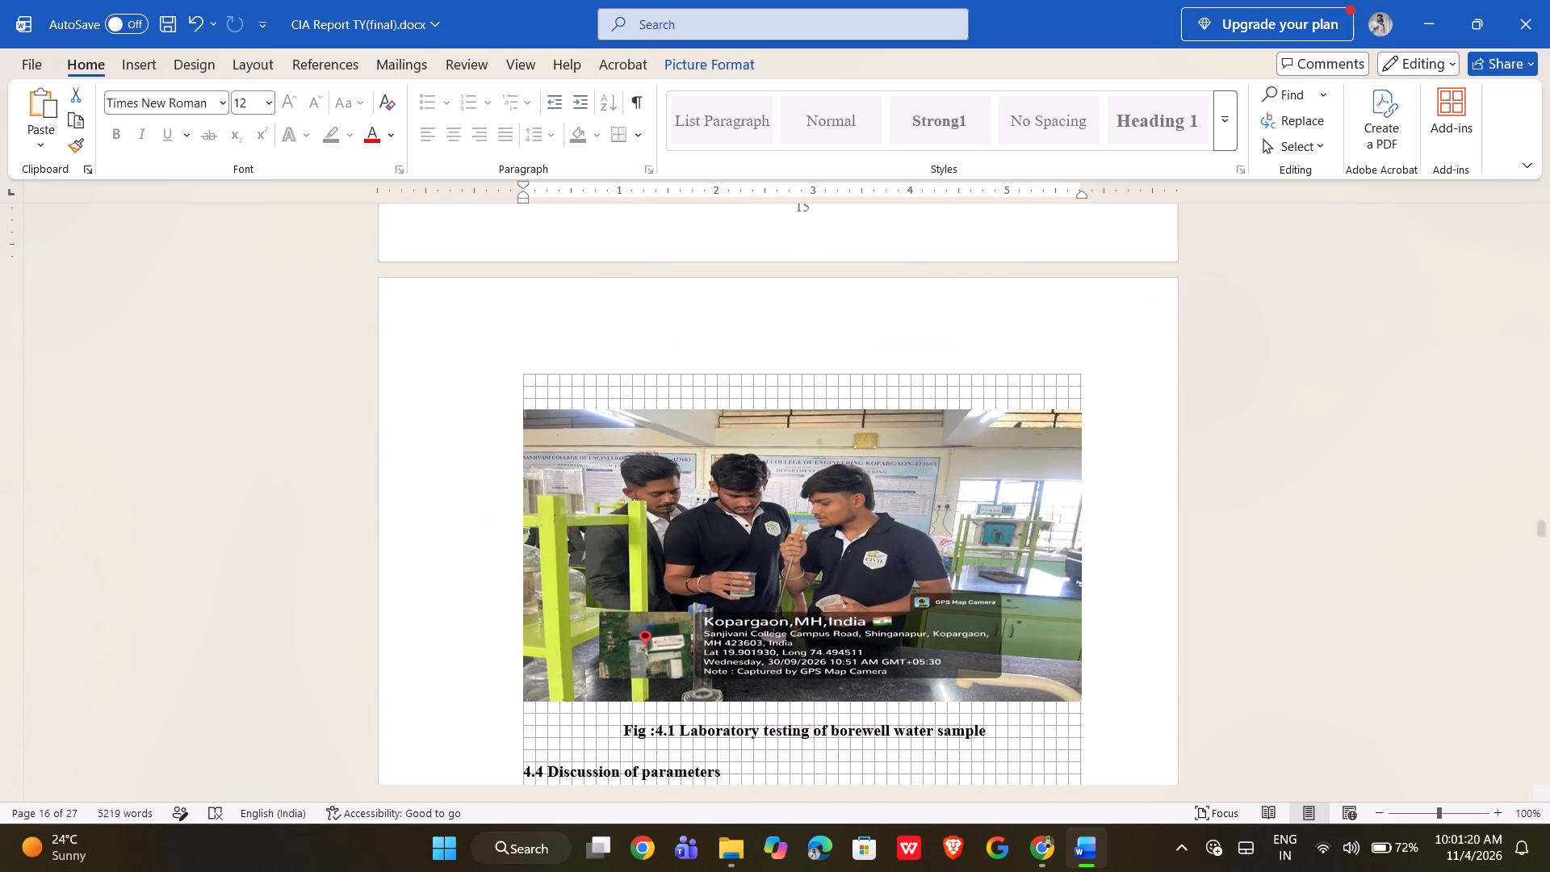
scroll(812, 512, up, 2)
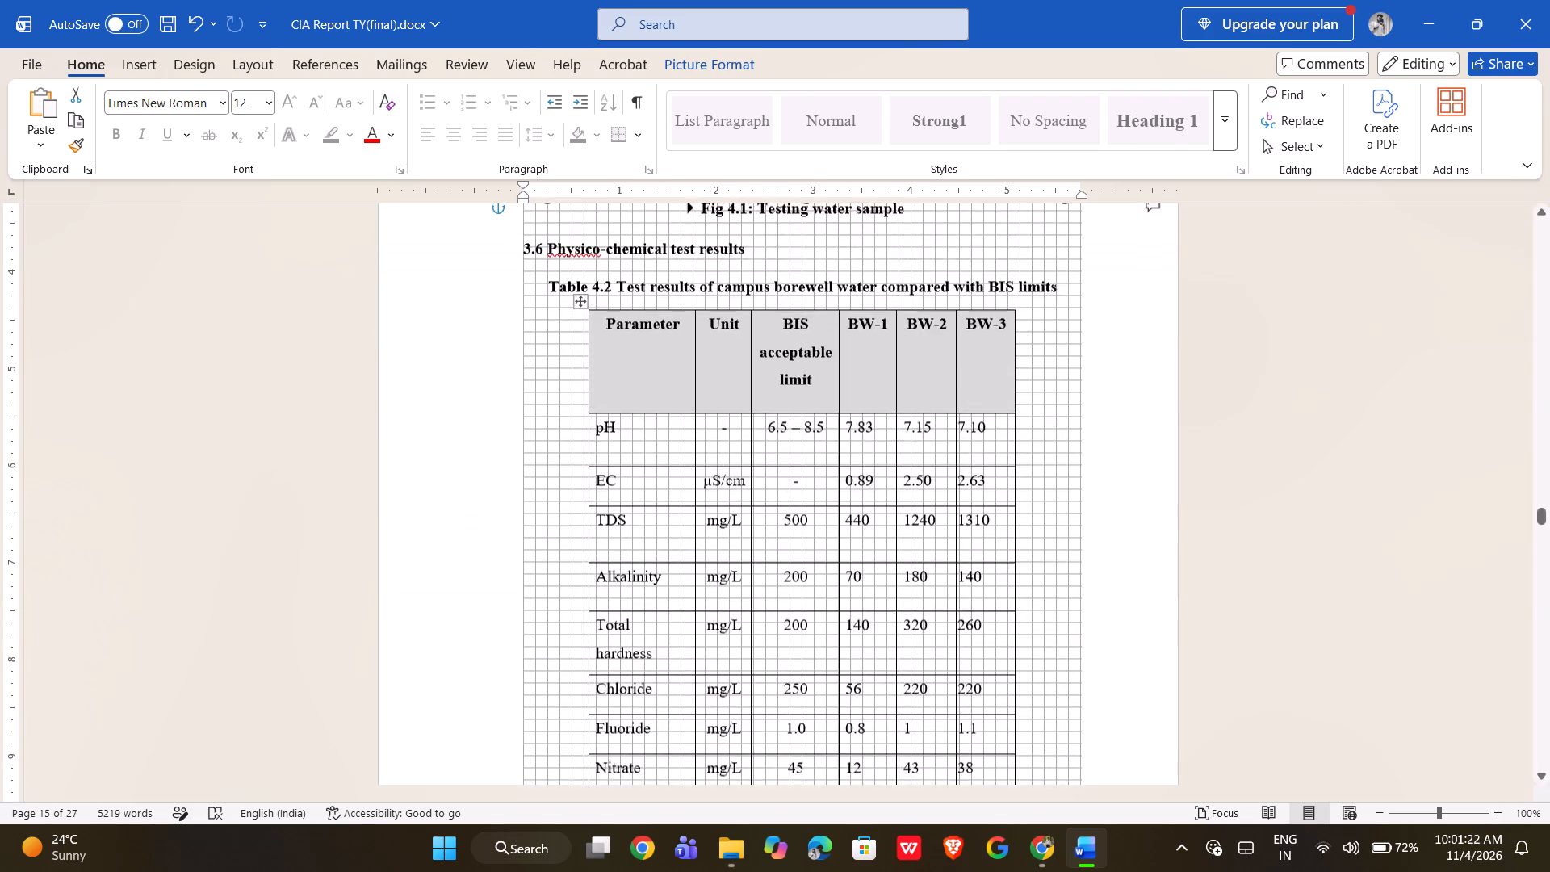
scroll(812, 512, up, 1)
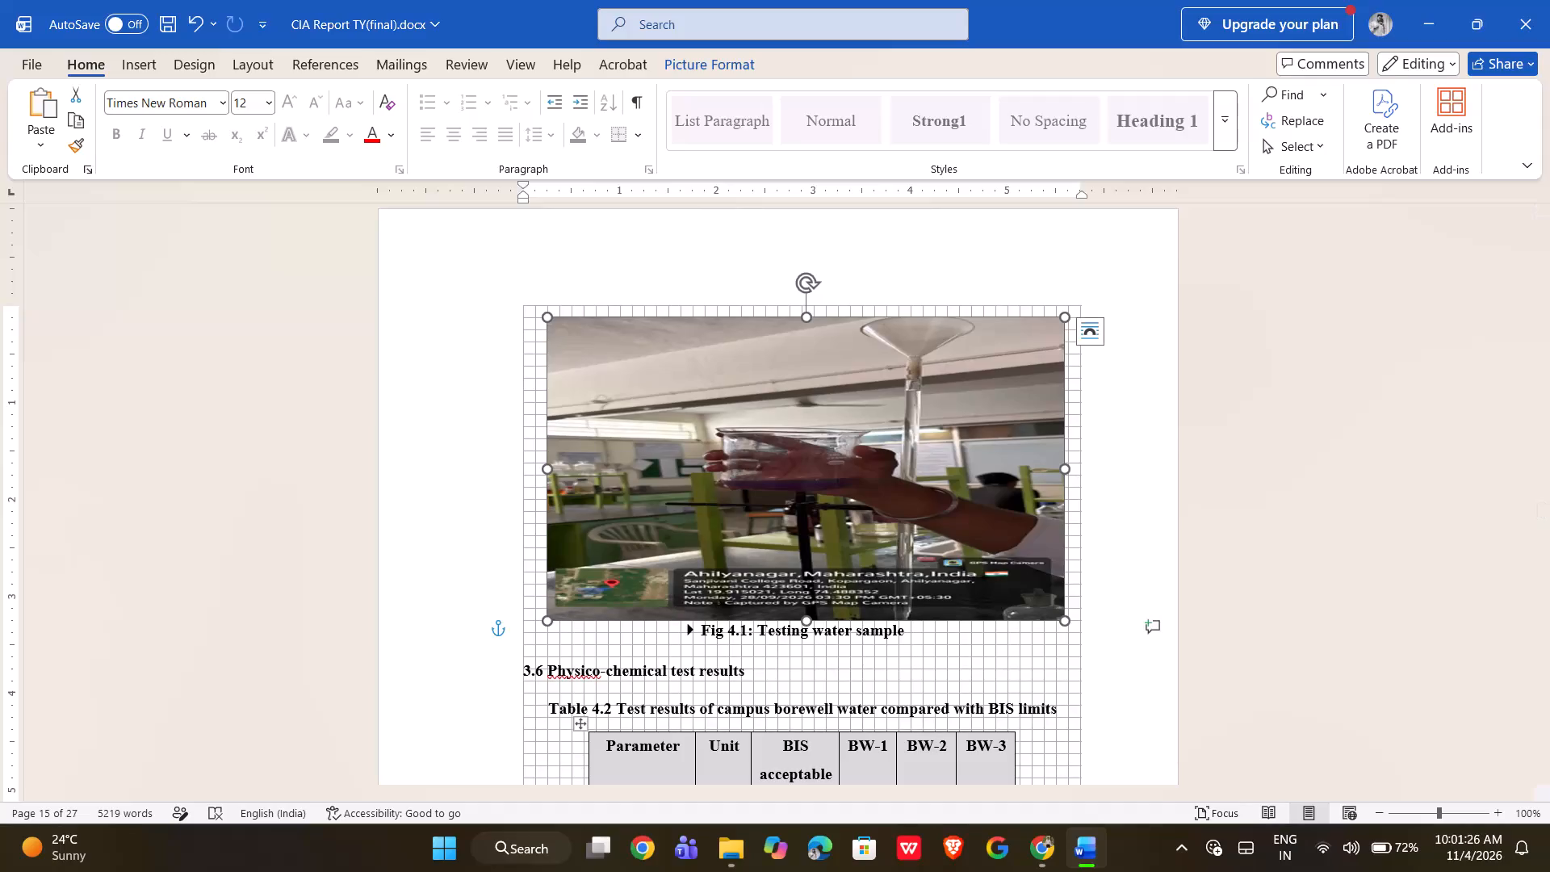
Change the figure number in the "Testing water sample" caption to 3.2.
scroll(812, 512, up, 4)
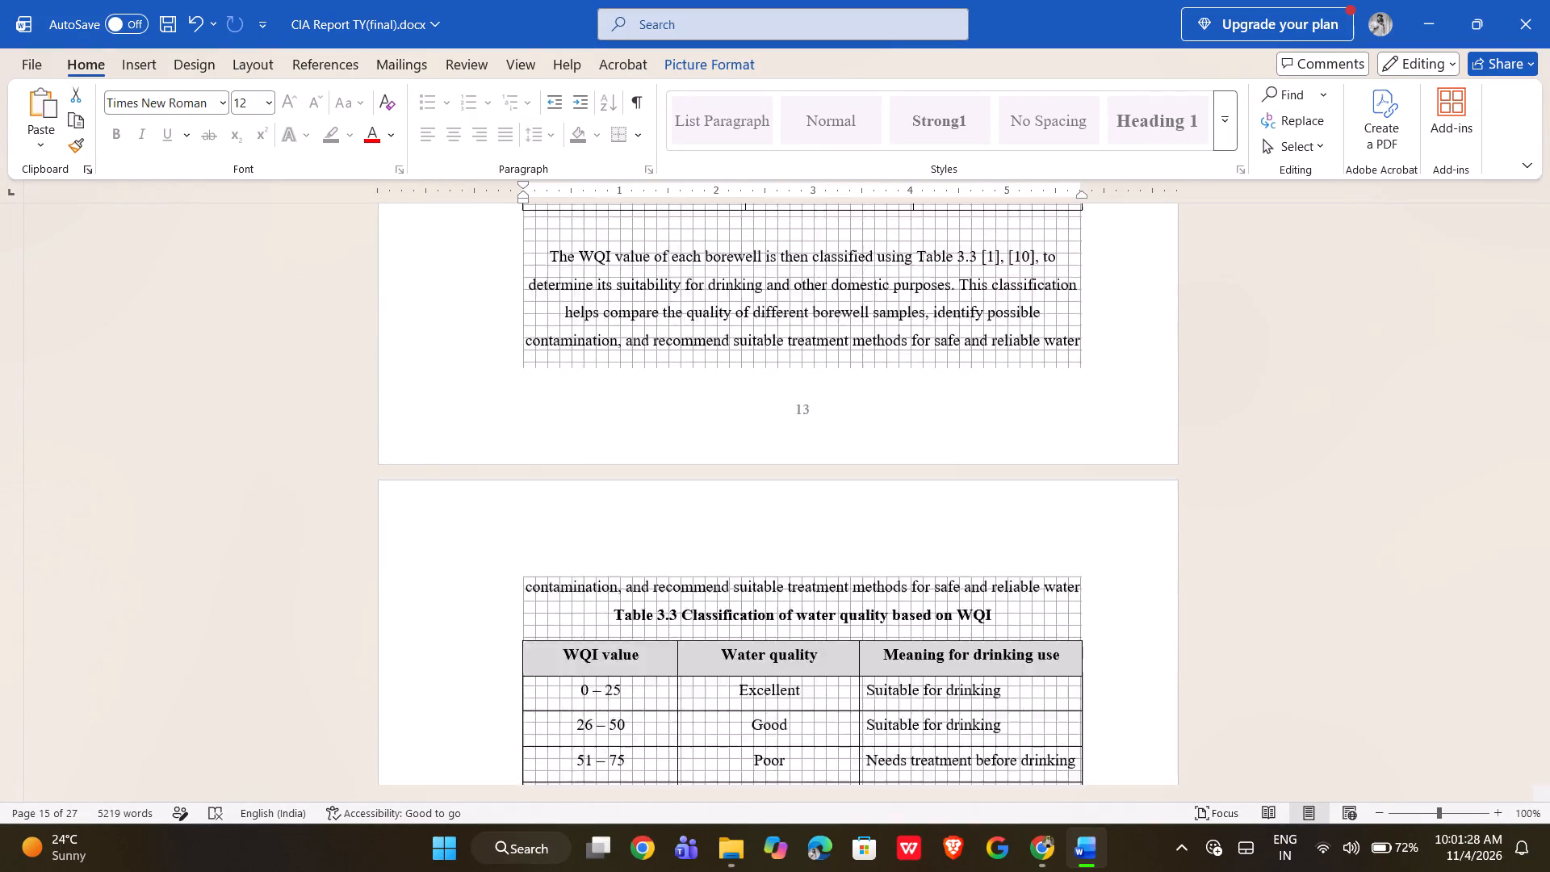
scroll(812, 512, up, 2)
scroll(812, 512, down, 6)
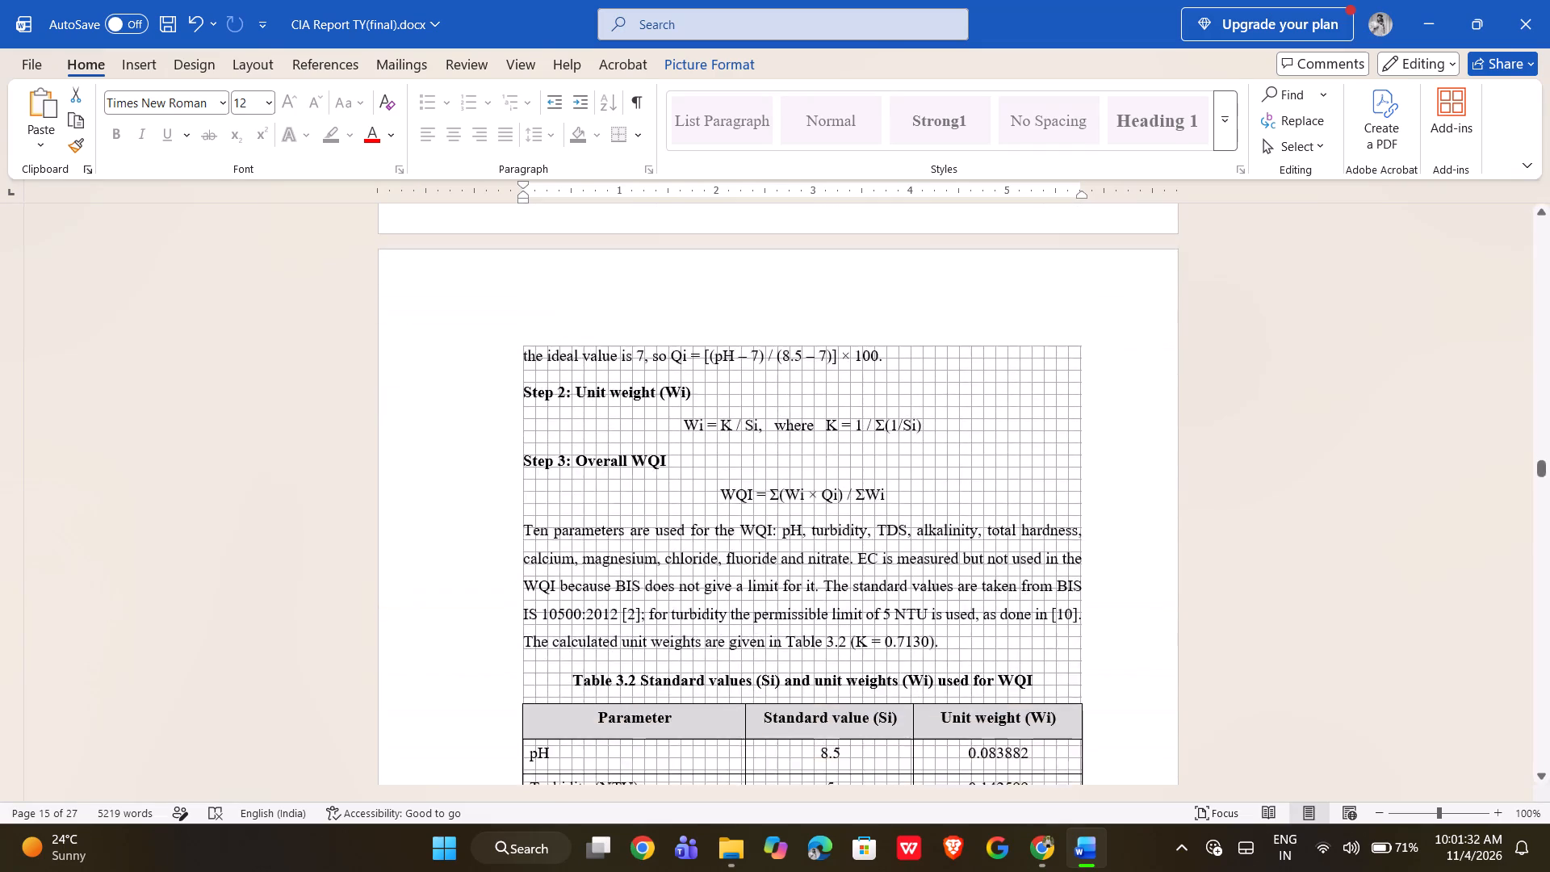
scroll(812, 512, down, 2)
scroll(812, 512, up, 1)
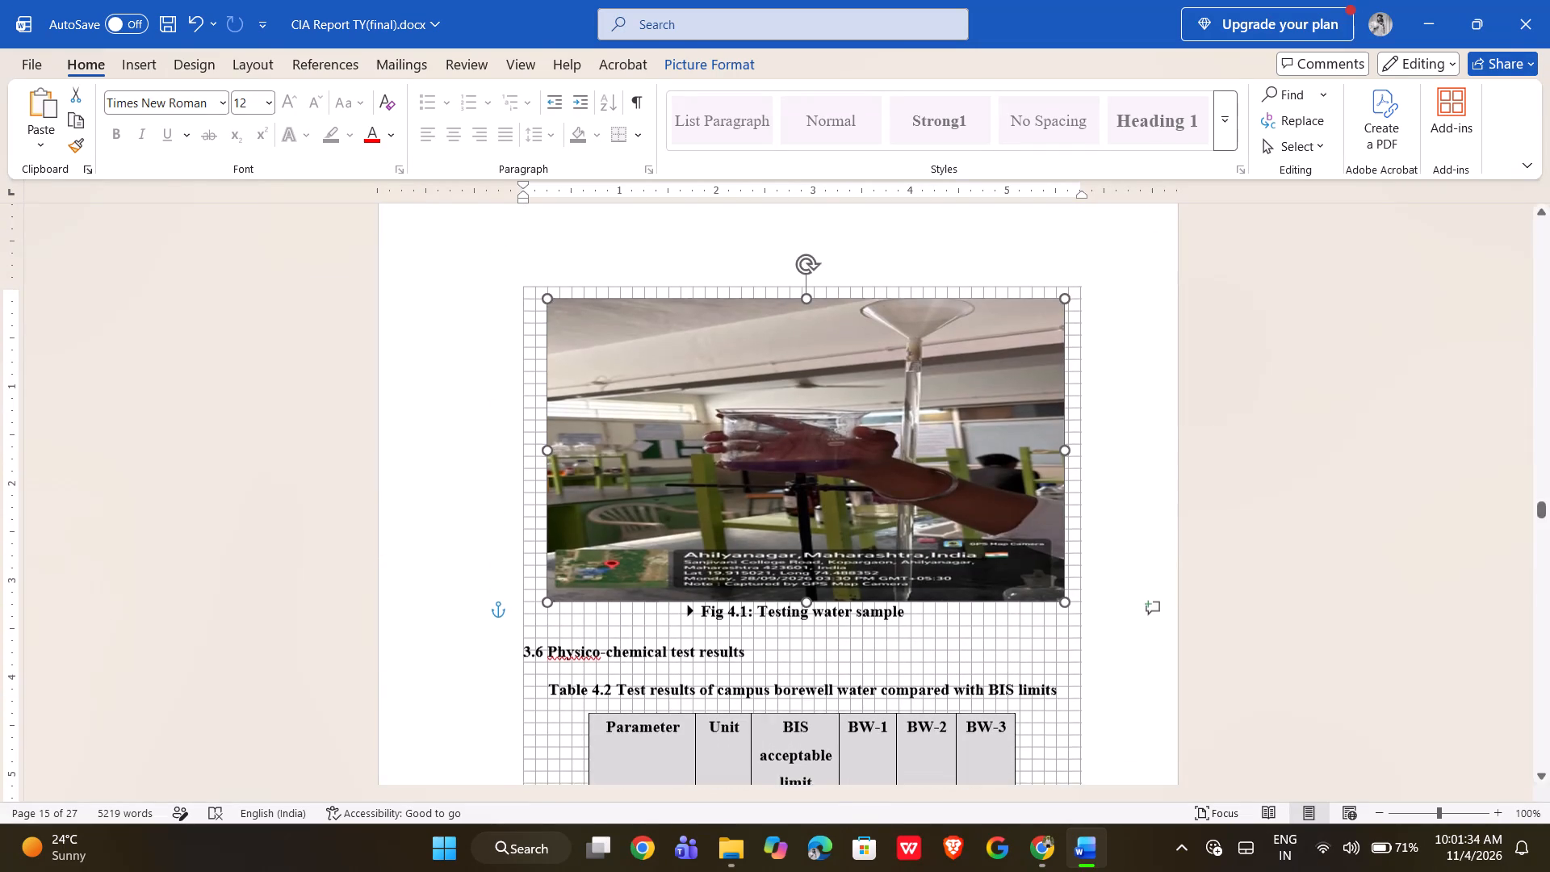
click(745, 616)
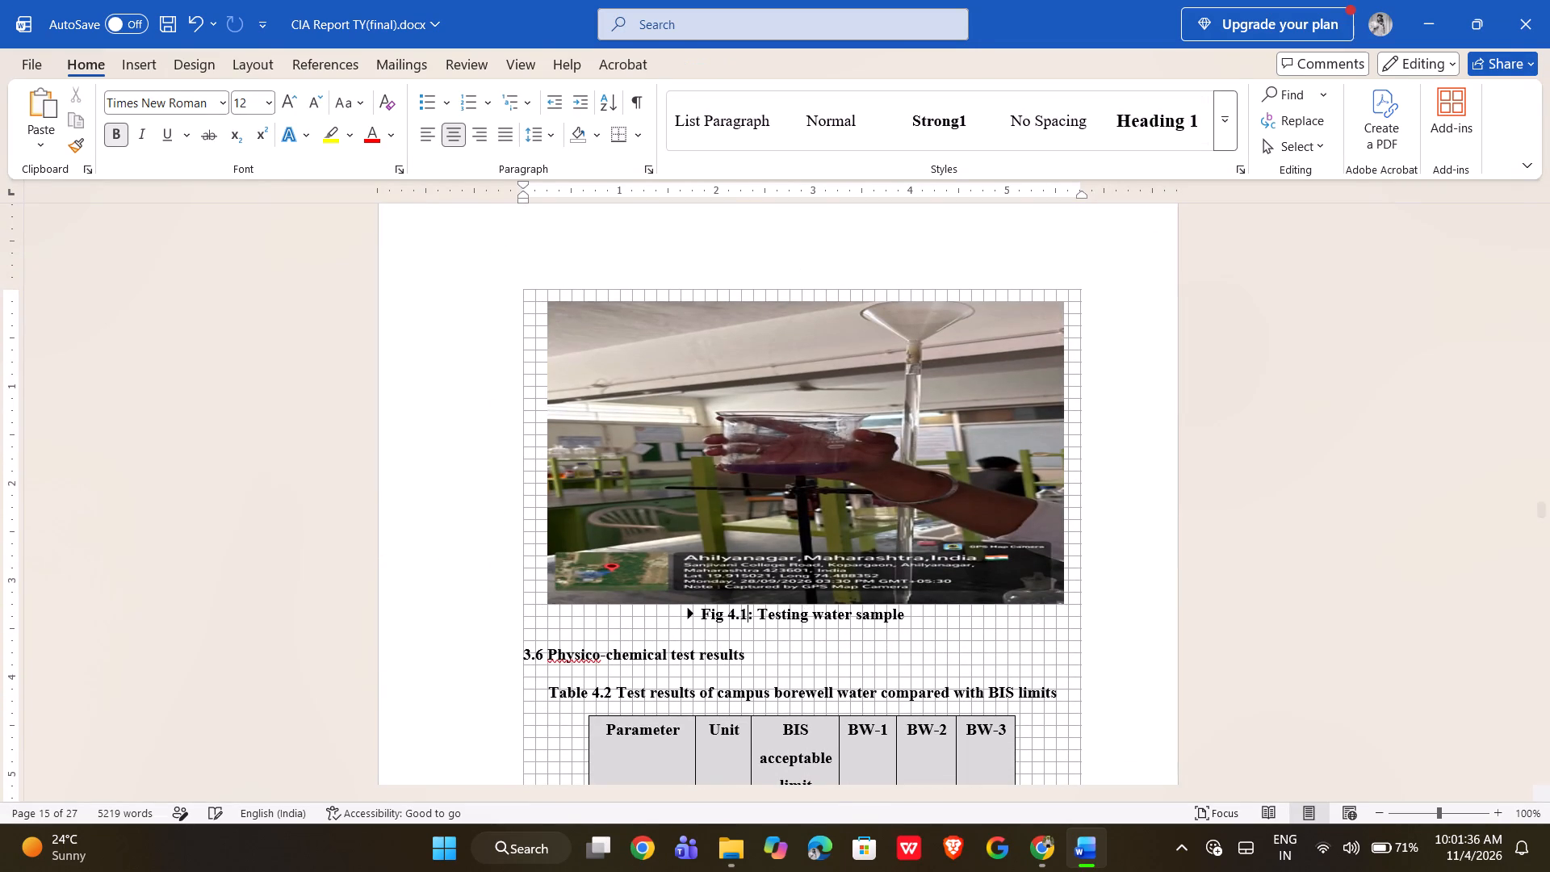
key(BackSpace)
key(BackSpace)
key(BackSpace)
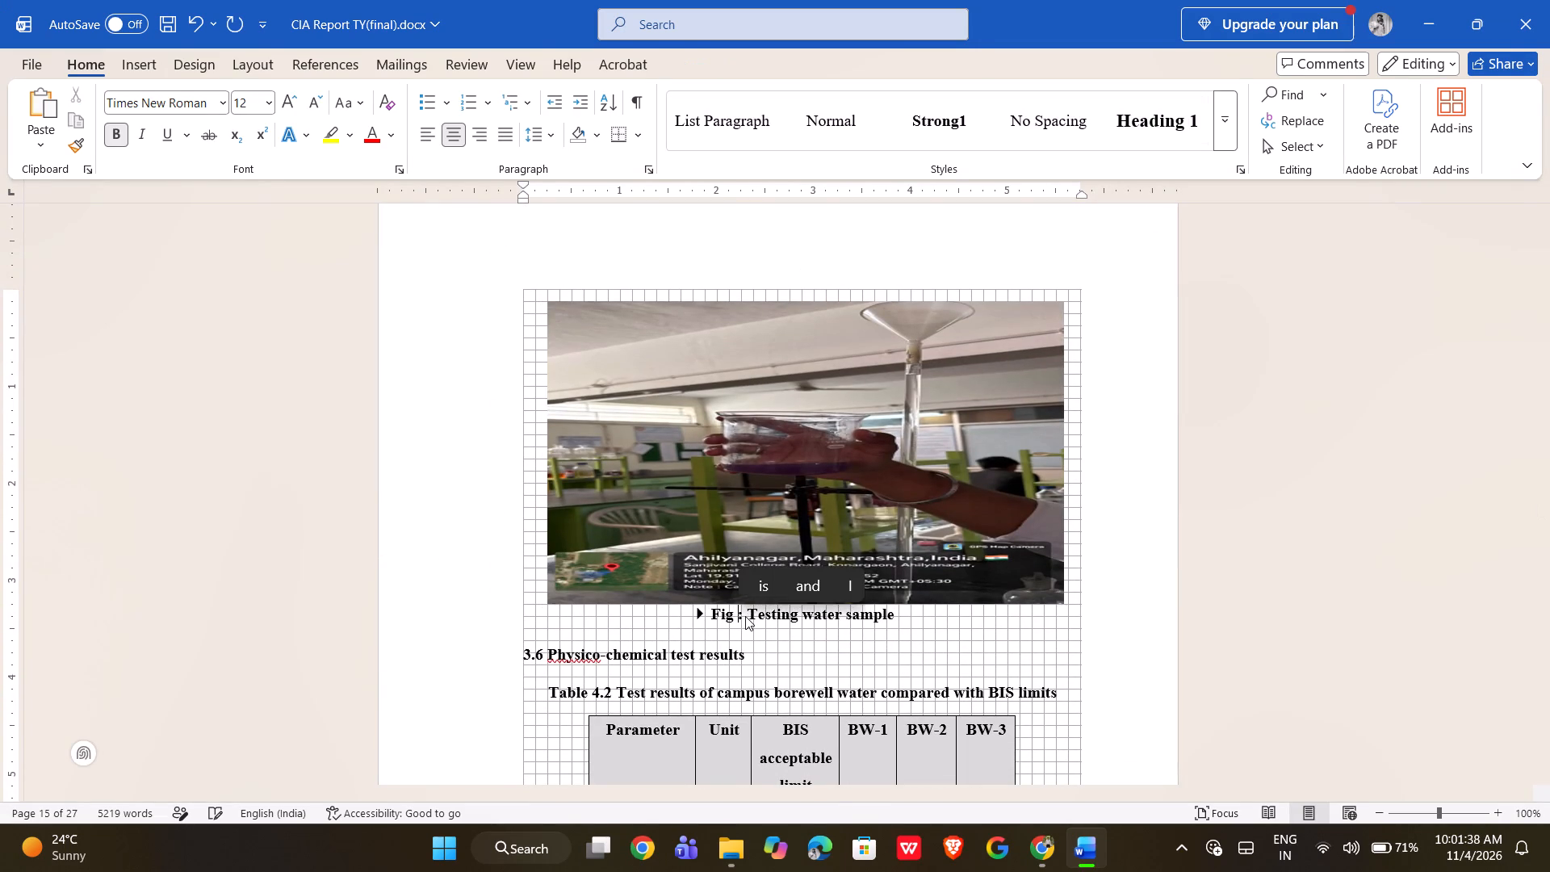
text(3.2)
key(space)
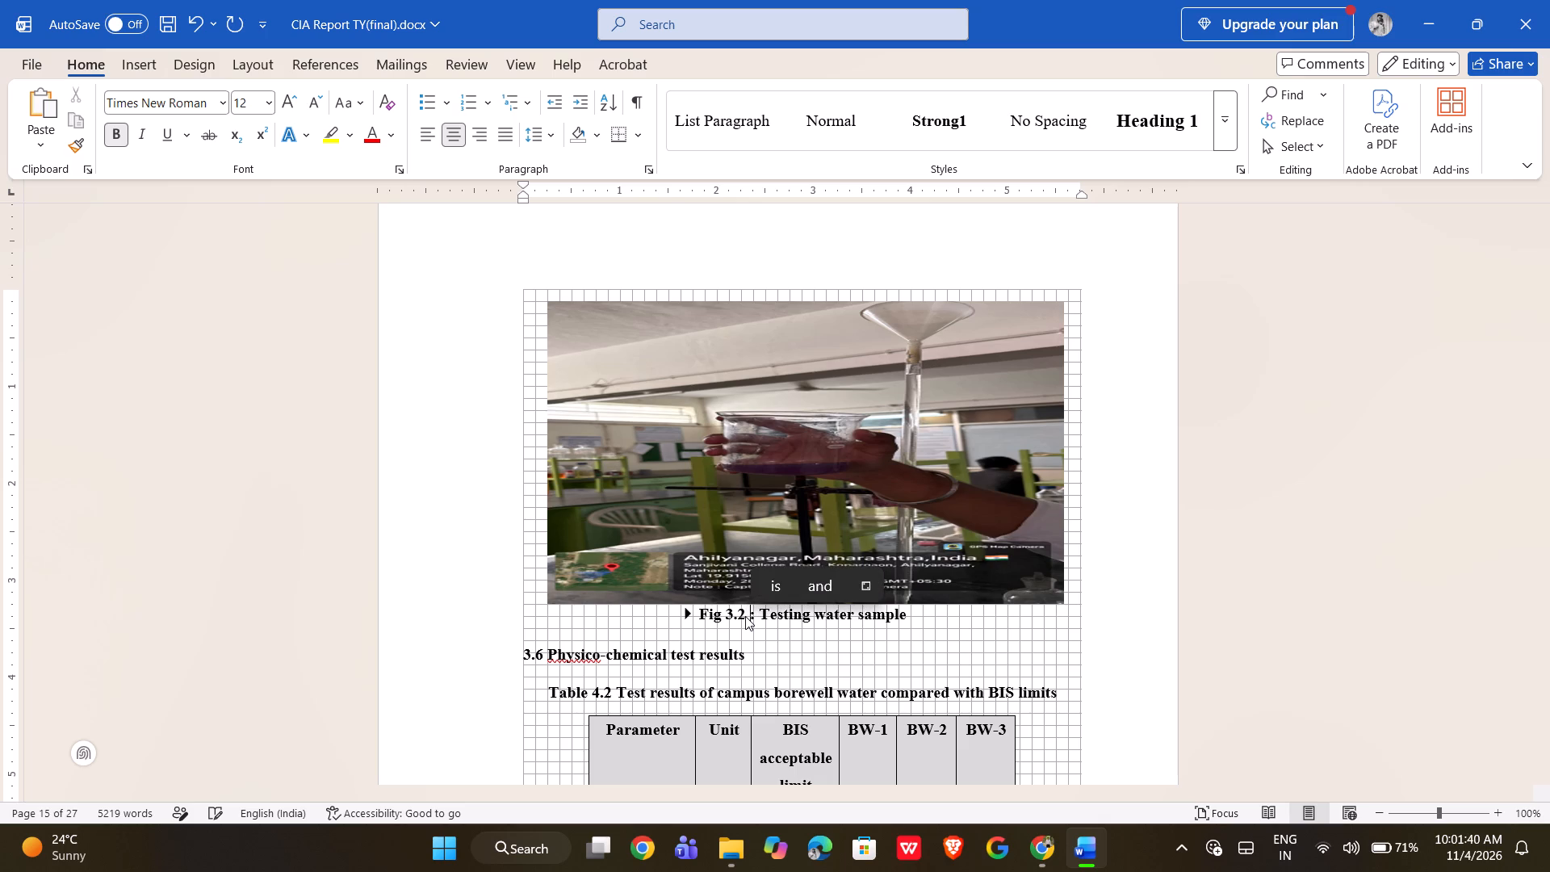
Change the figure number in the "Laboratory testing of borewell water sample" caption to 3.3.
scroll(745, 616, down, 3)
click(785, 656)
scroll(785, 656, down, 2)
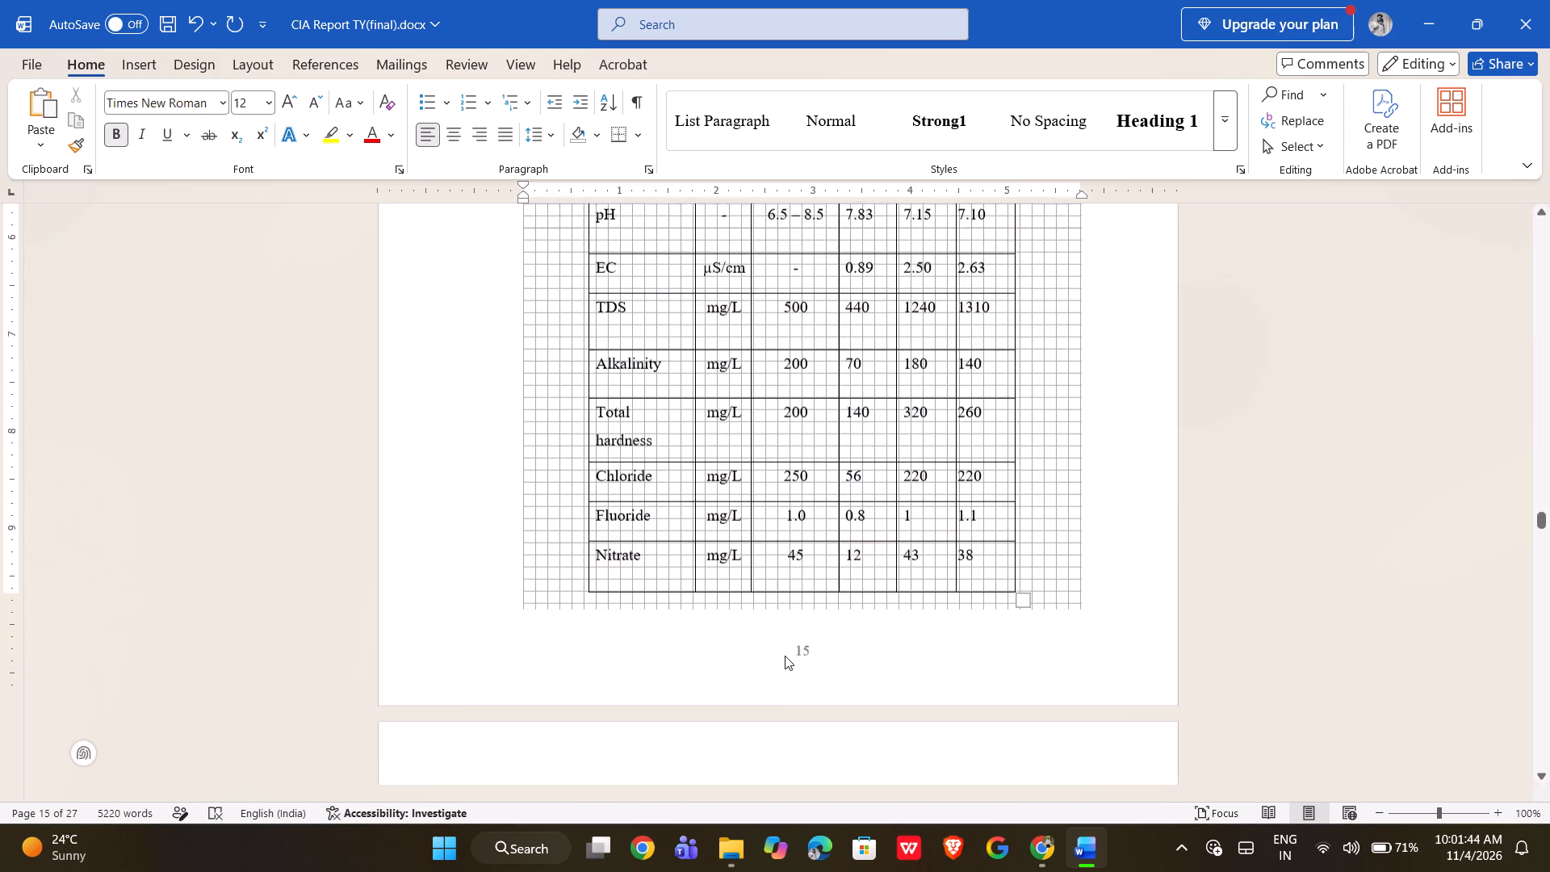
scroll(785, 656, down, 2)
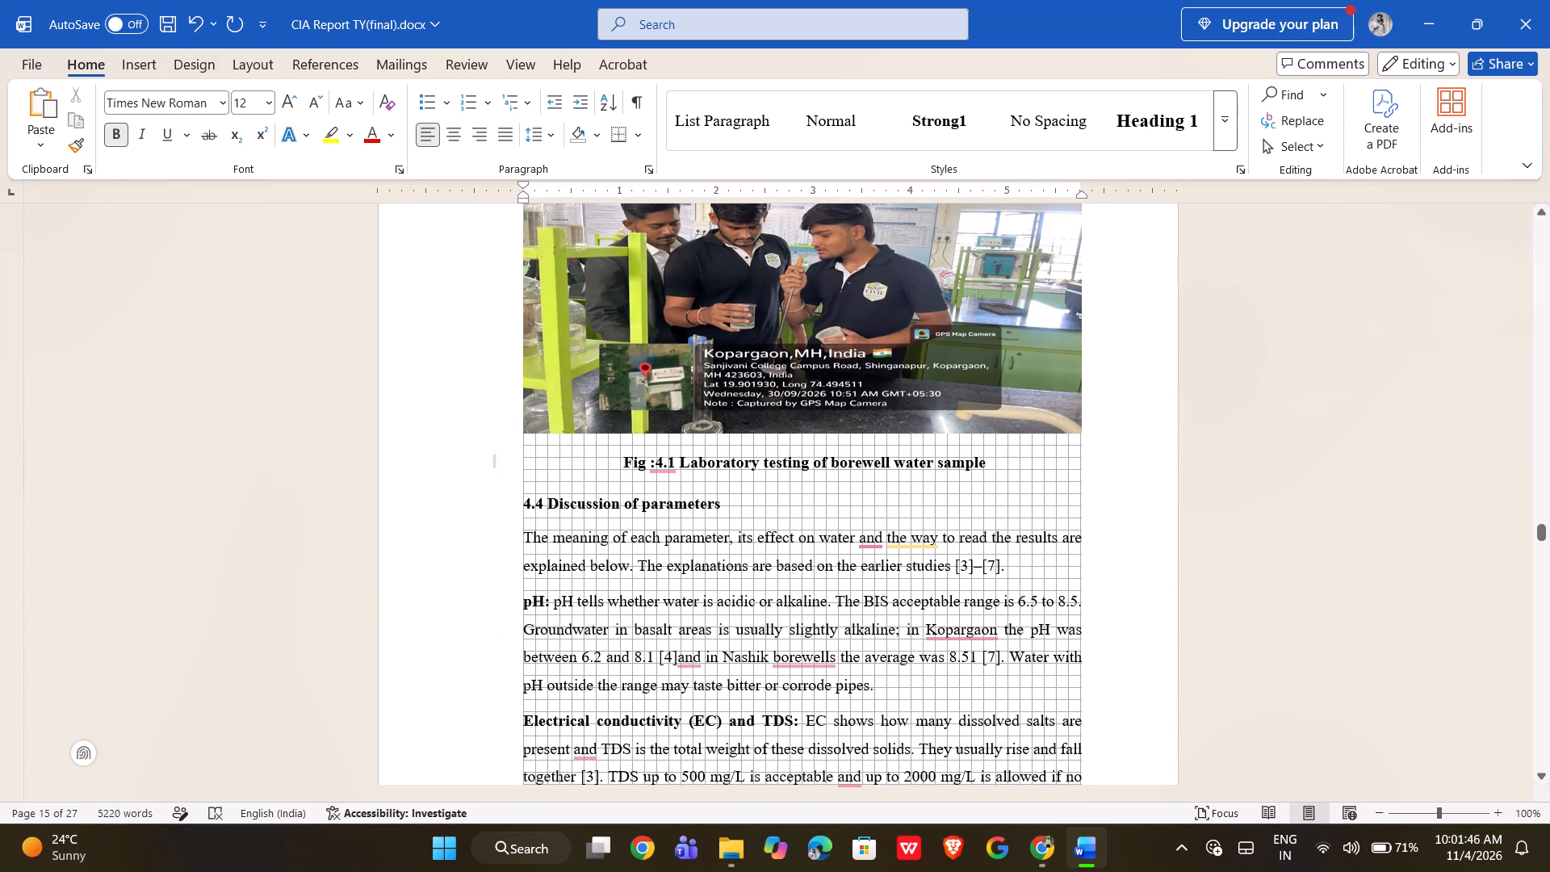
click(673, 461)
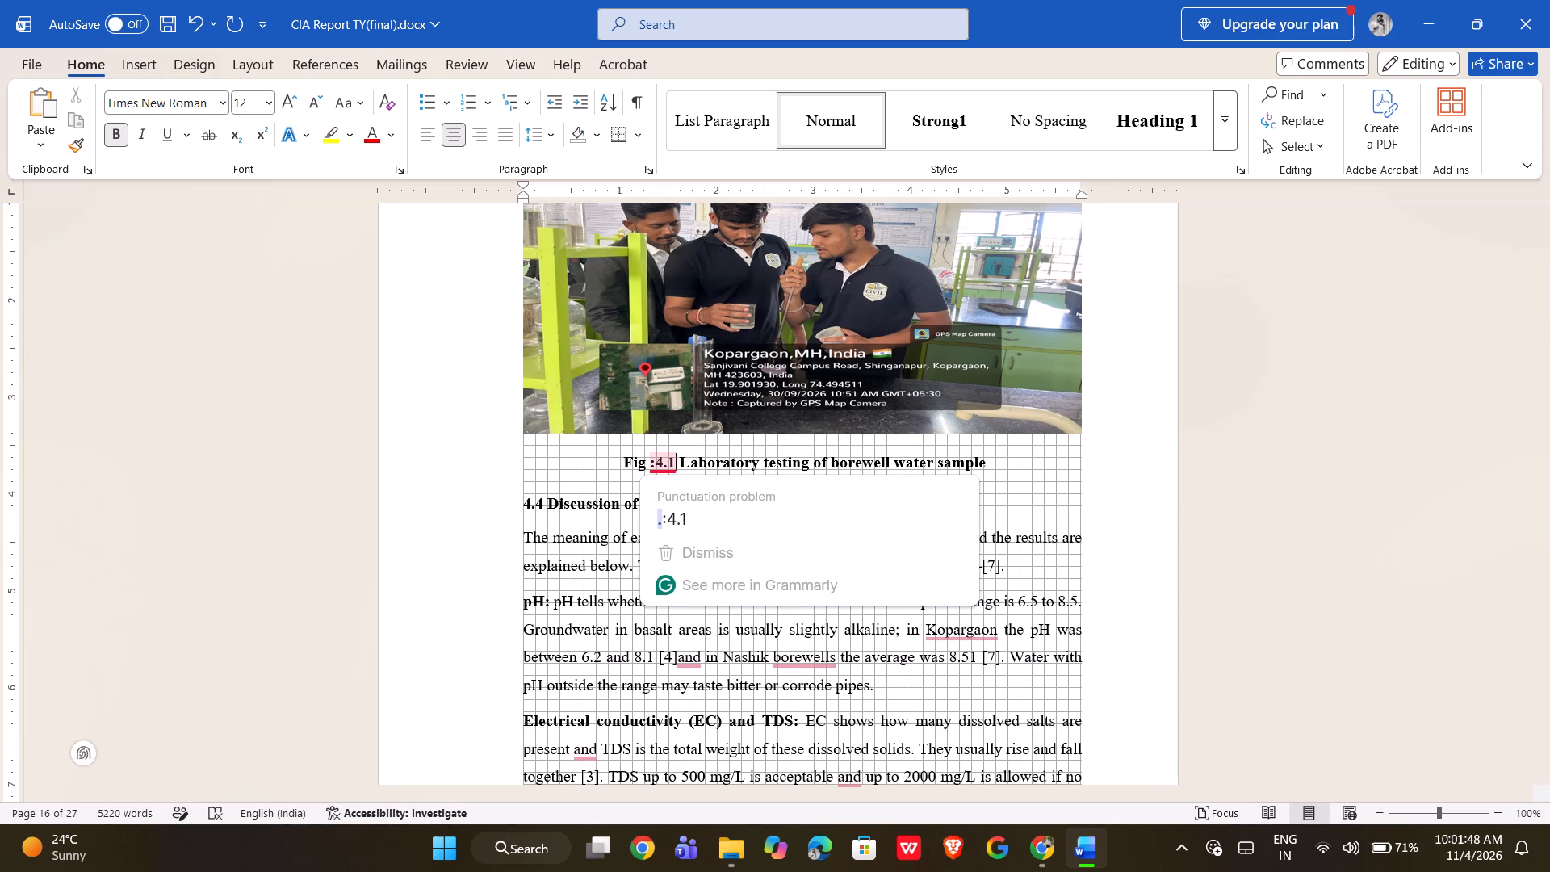
key(BackSpace)
key(BackSpace)
key(BackSpace)
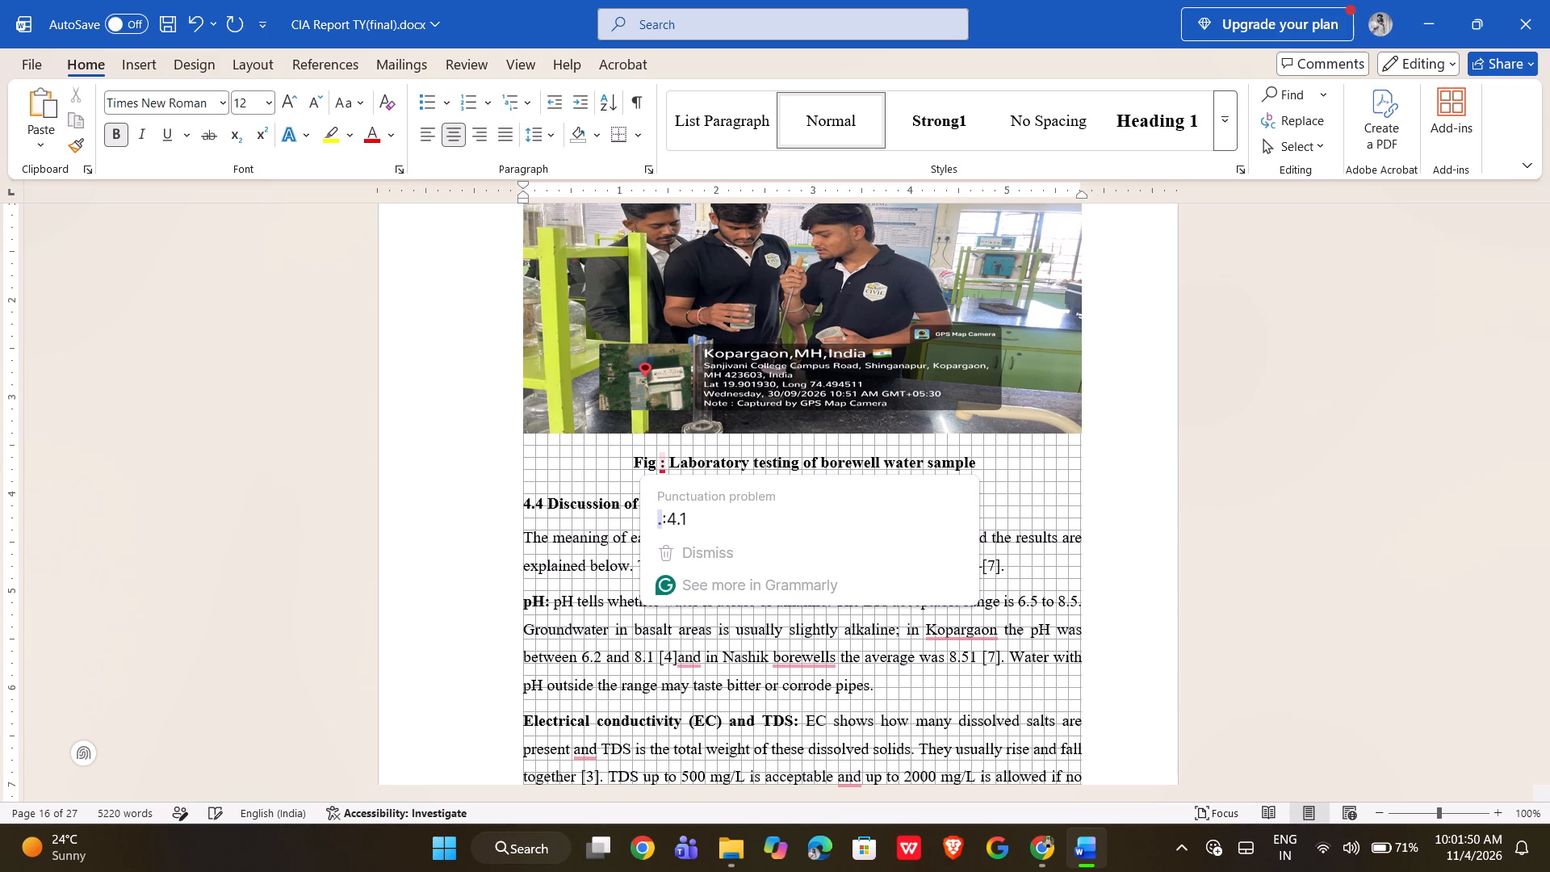
text(3.3)
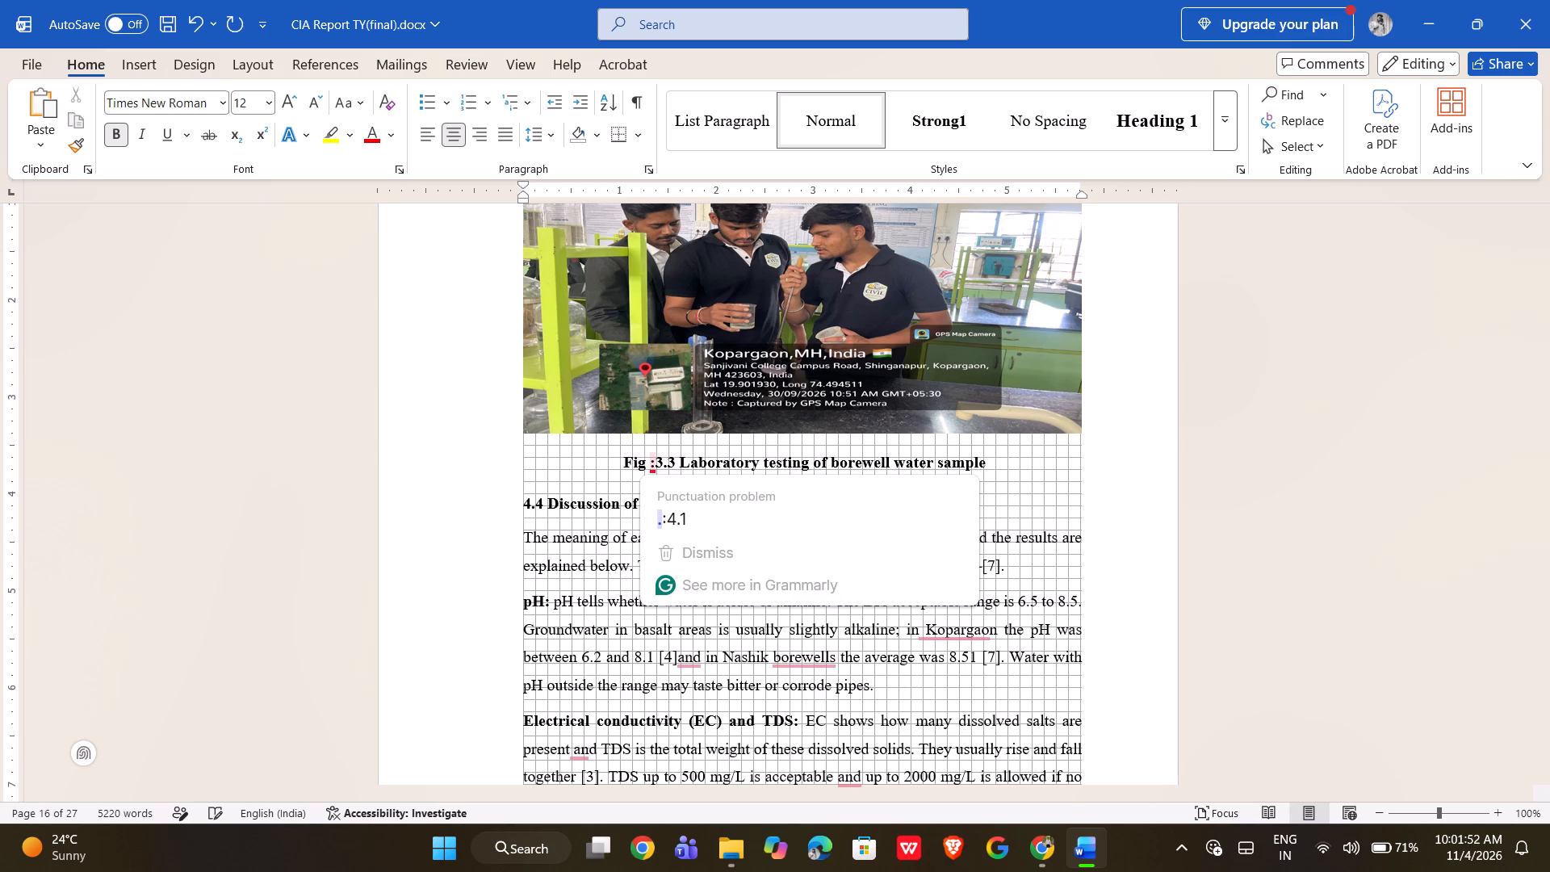
Examine the page layout from Table 4.2 through the parameter discussion and sections 4.5 and 4.6 to the end of Table 4.4.
scroll(593, 480, up, 2)
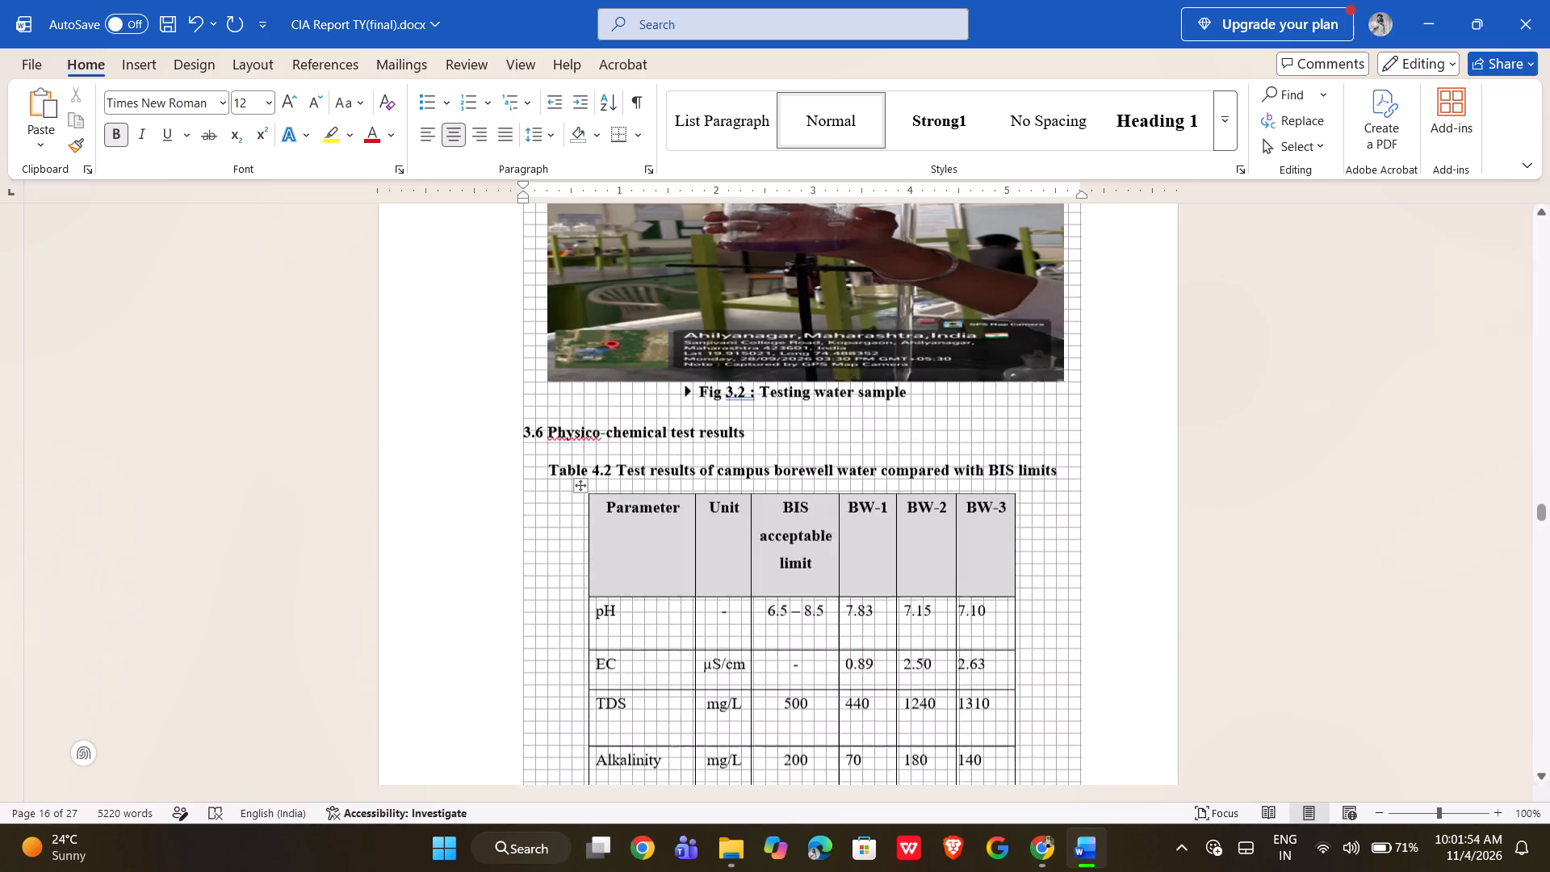
scroll(593, 480, down, 1)
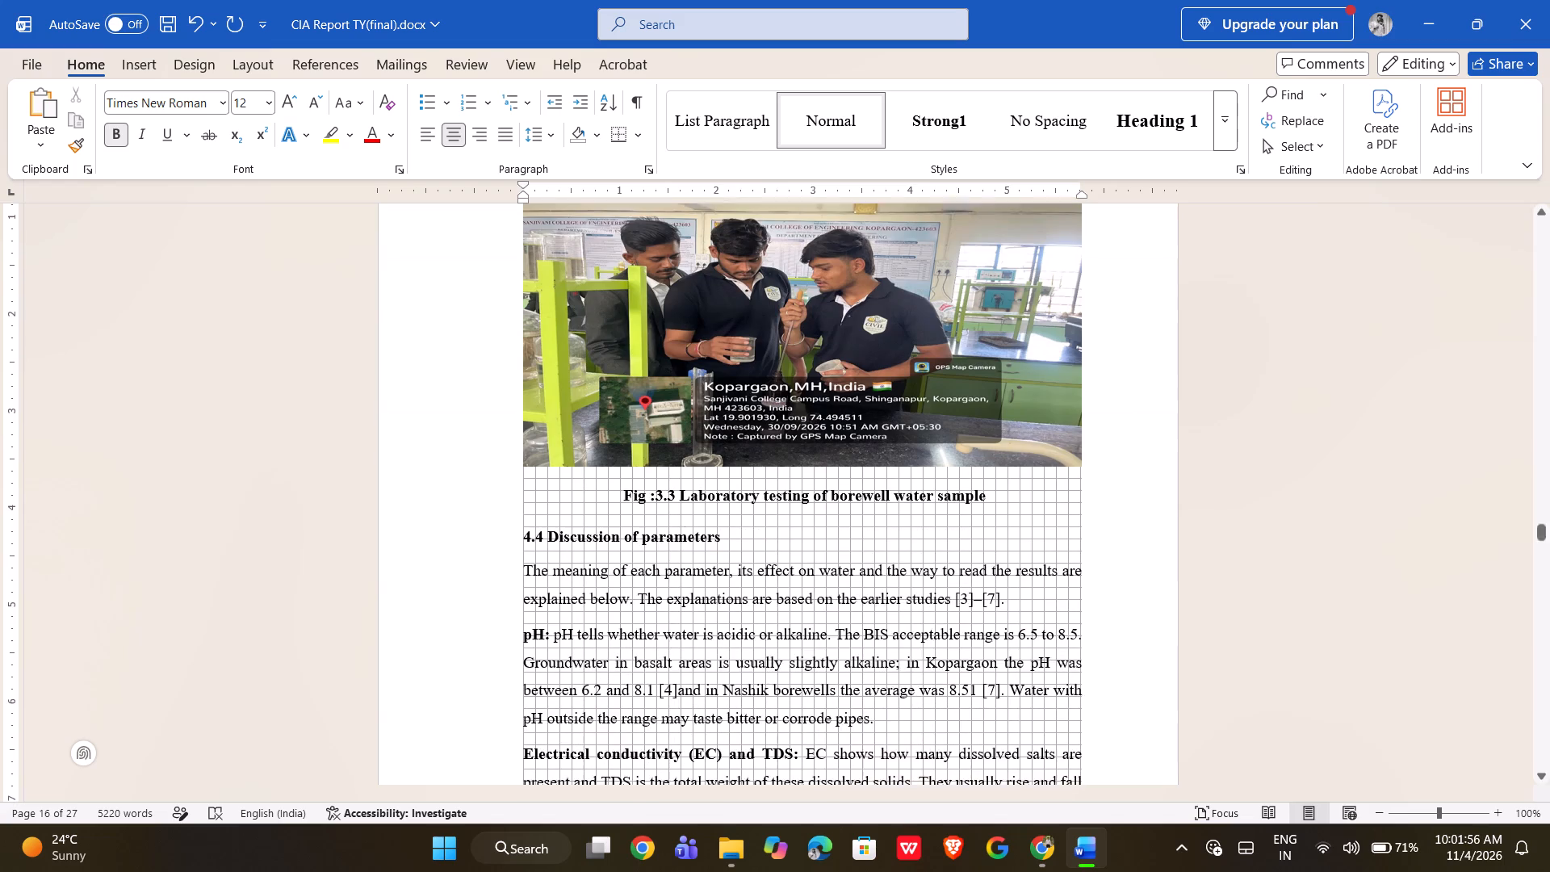
scroll(593, 480, down, 3)
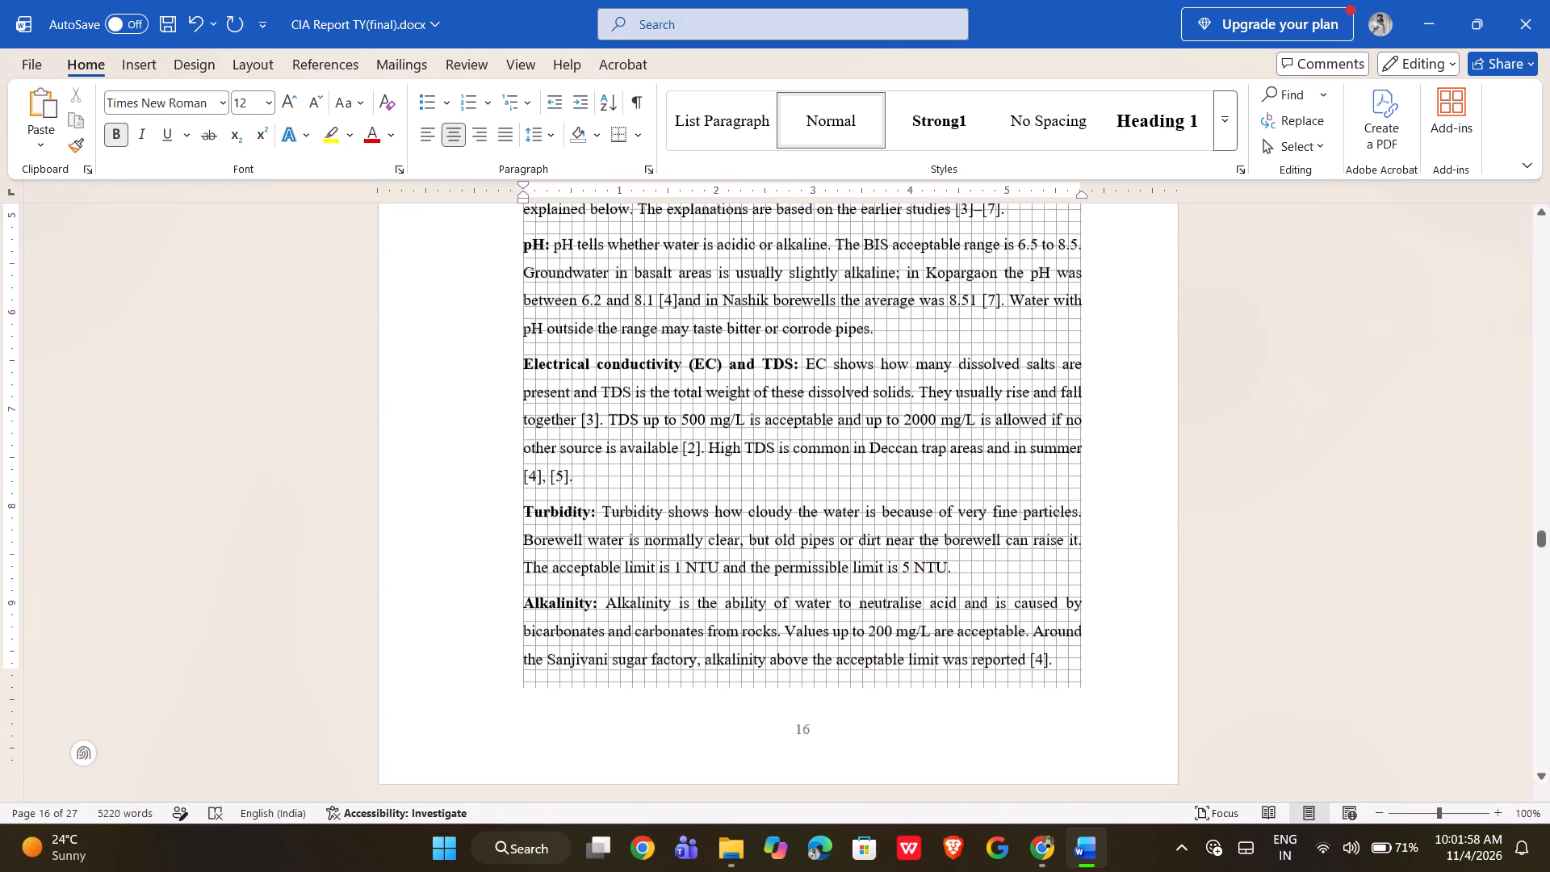
scroll(593, 480, down, 3)
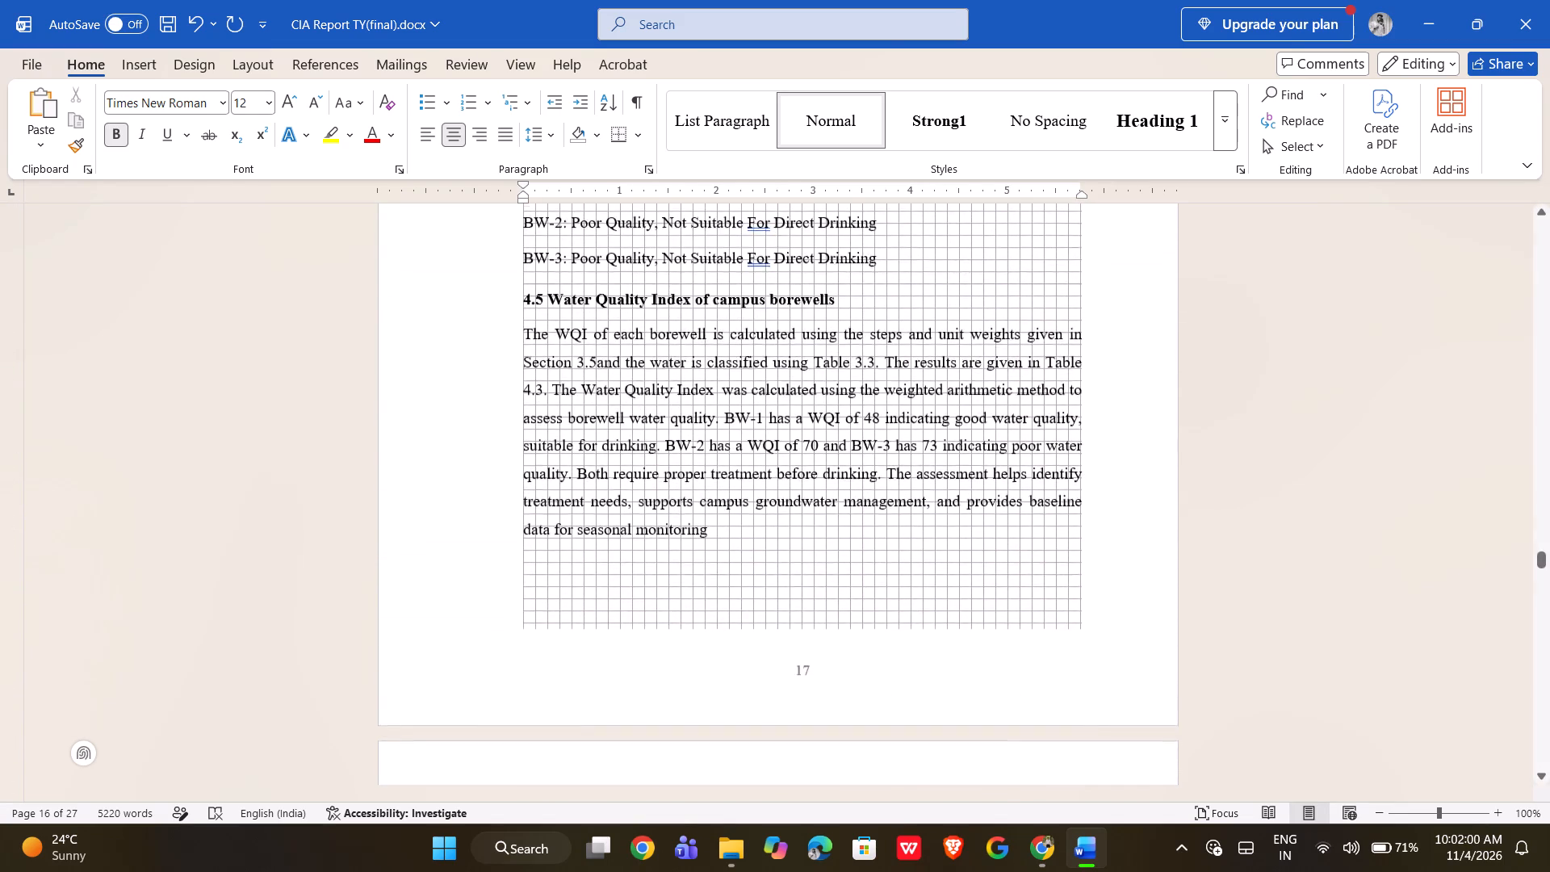
scroll(593, 480, down, 3)
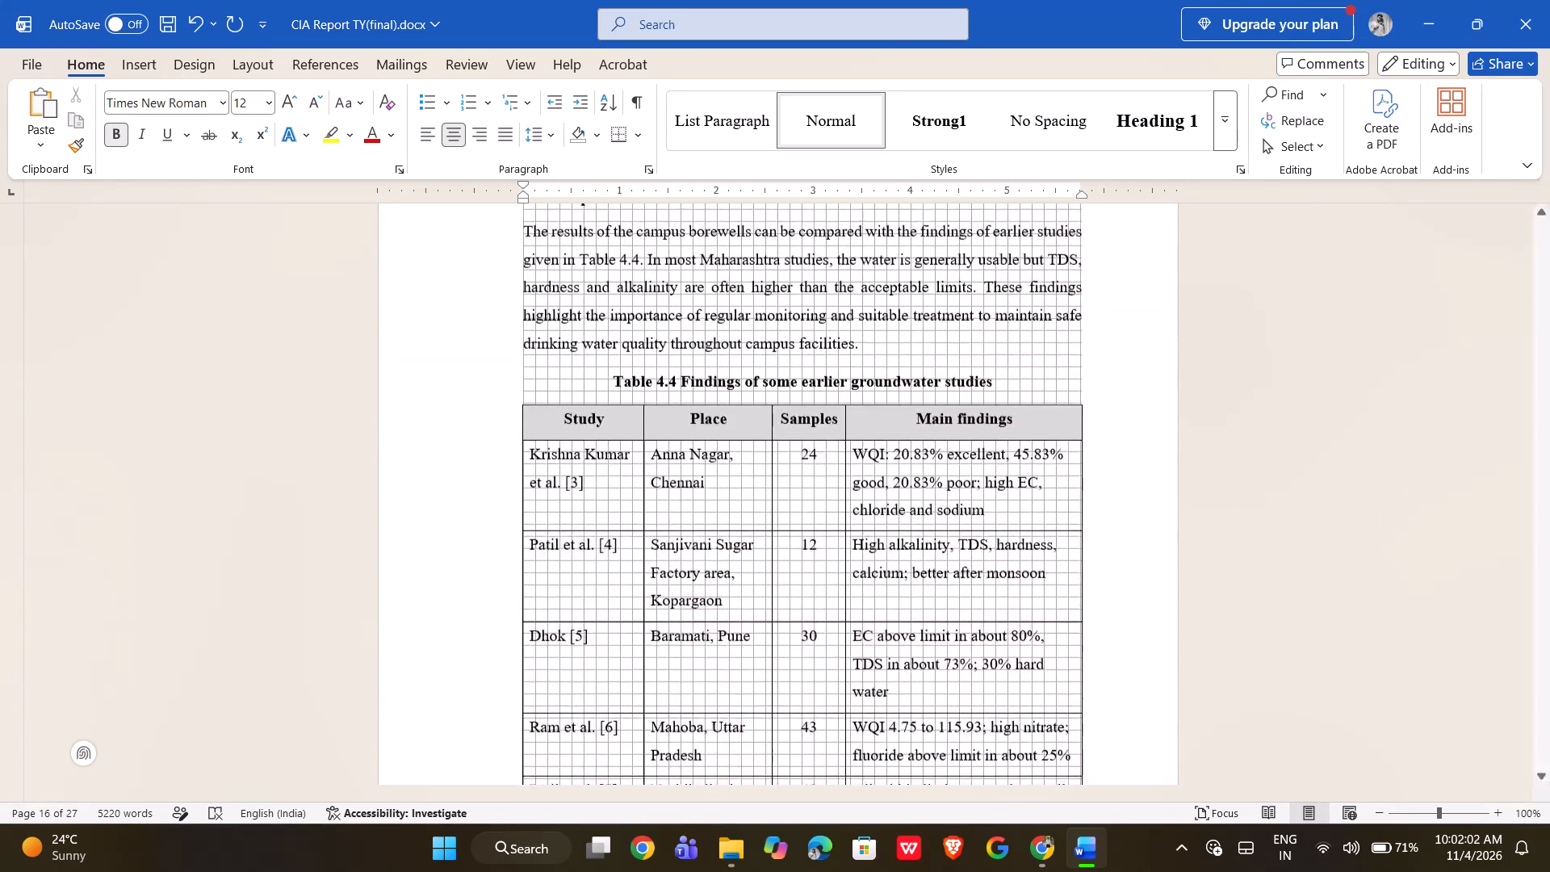
scroll(593, 480, down, 1)
scroll(593, 480, up, 1)
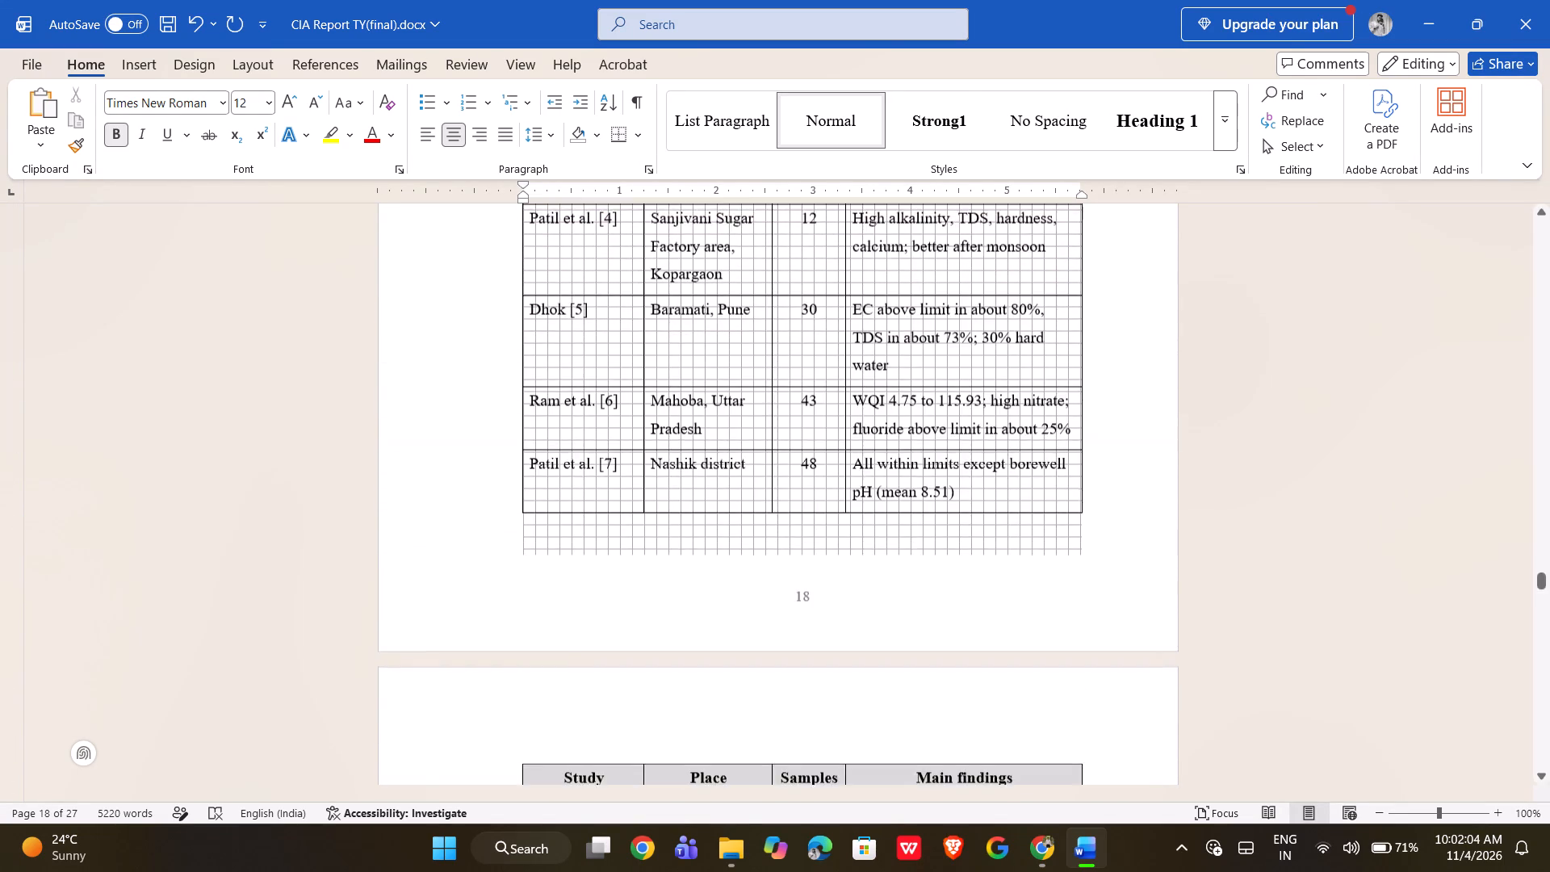
scroll(593, 480, up, 2)
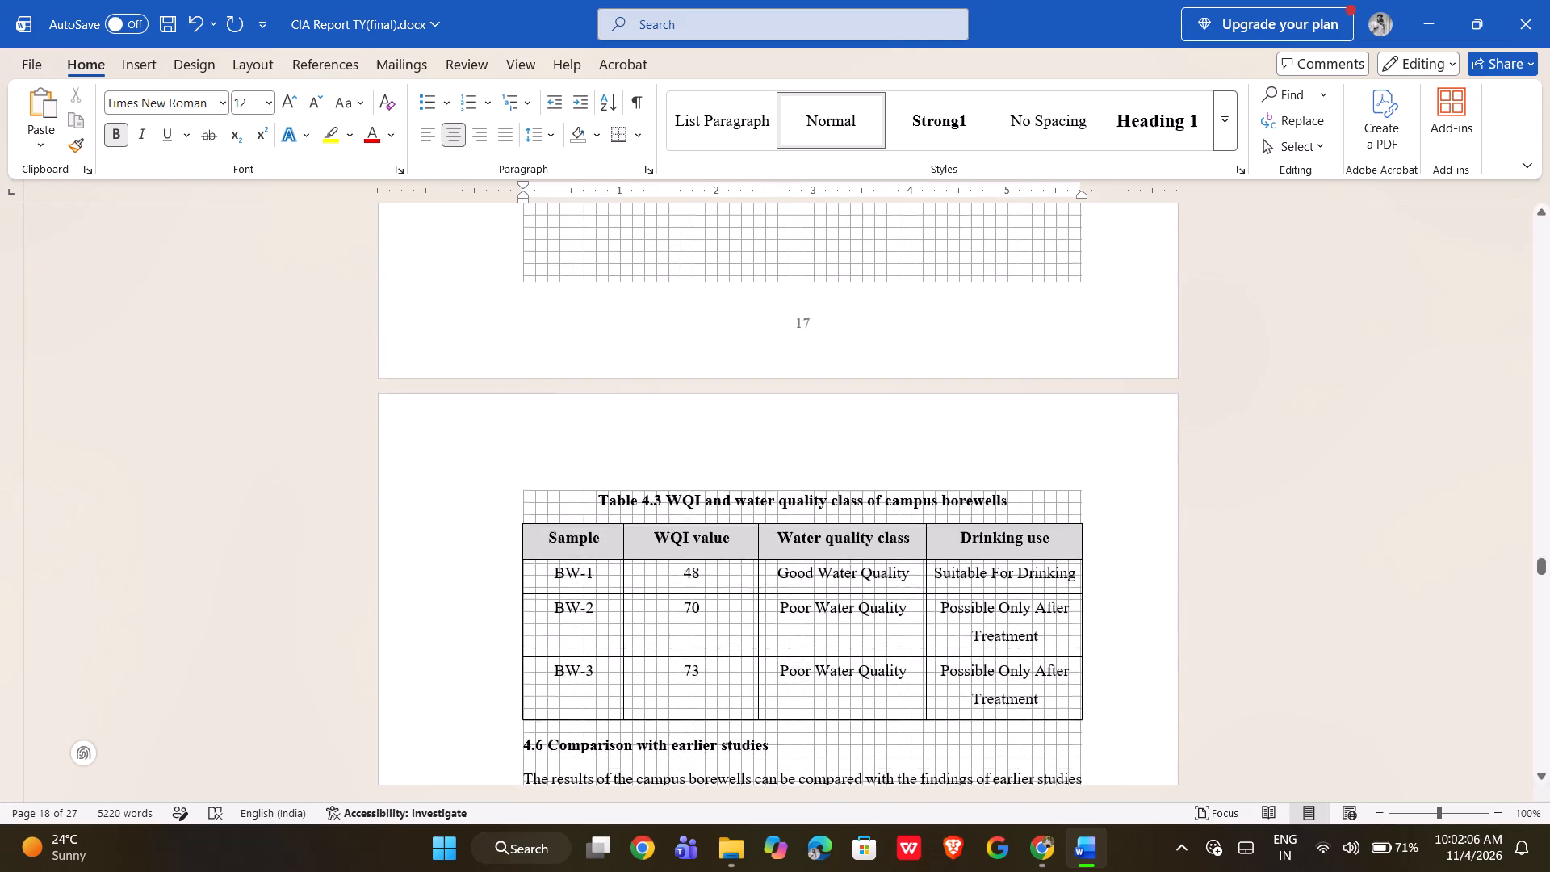
scroll(593, 480, up, 1)
scroll(593, 480, down, 1)
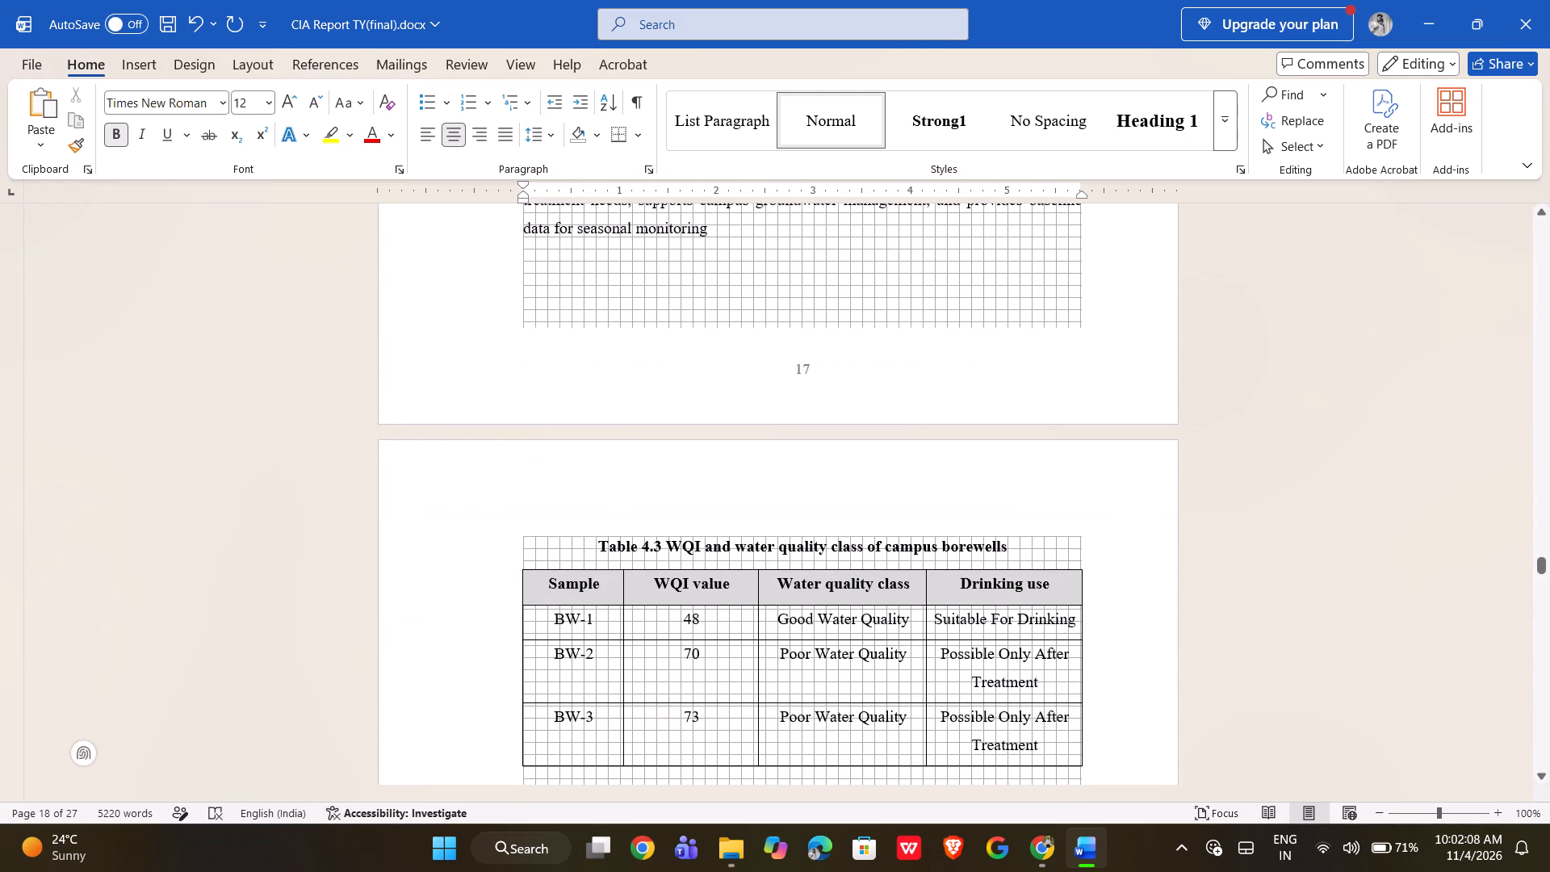
scroll(593, 480, up, 3)
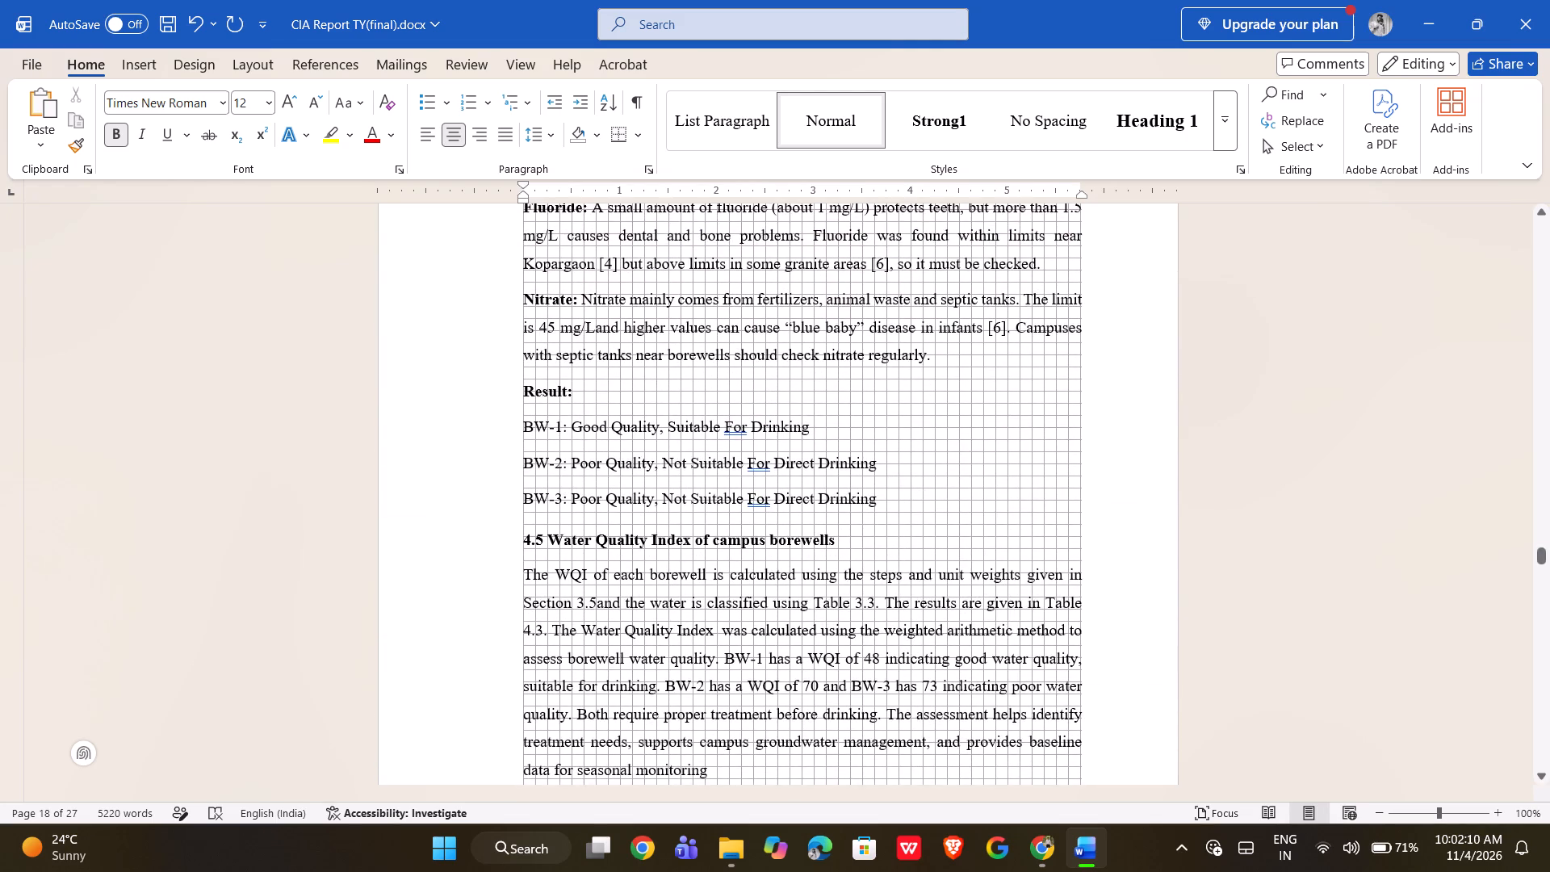
scroll(593, 480, up, 3)
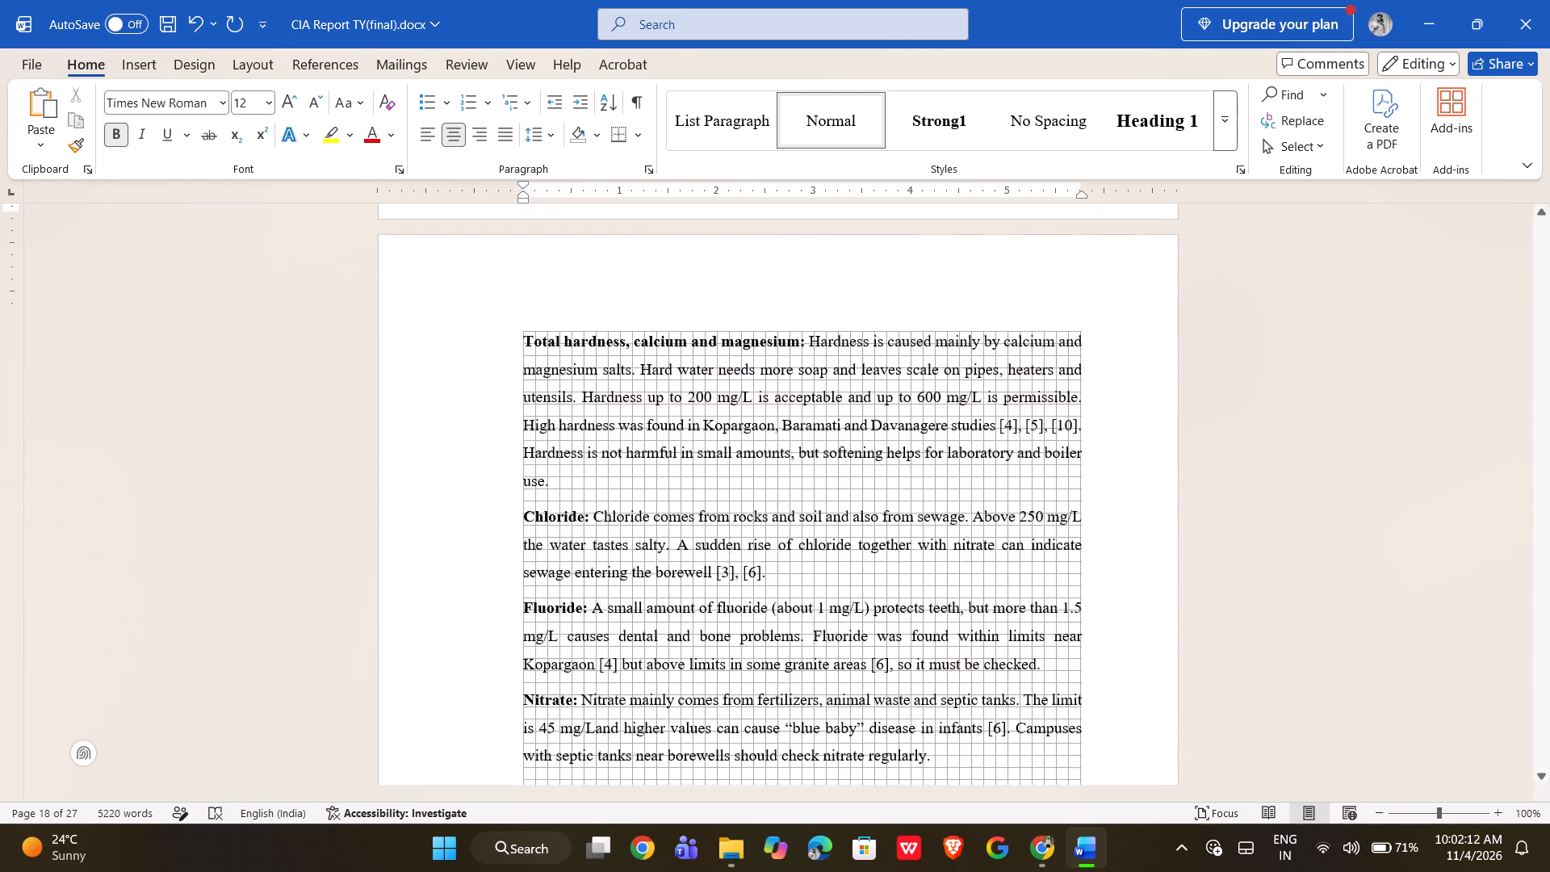
scroll(593, 480, up, 2)
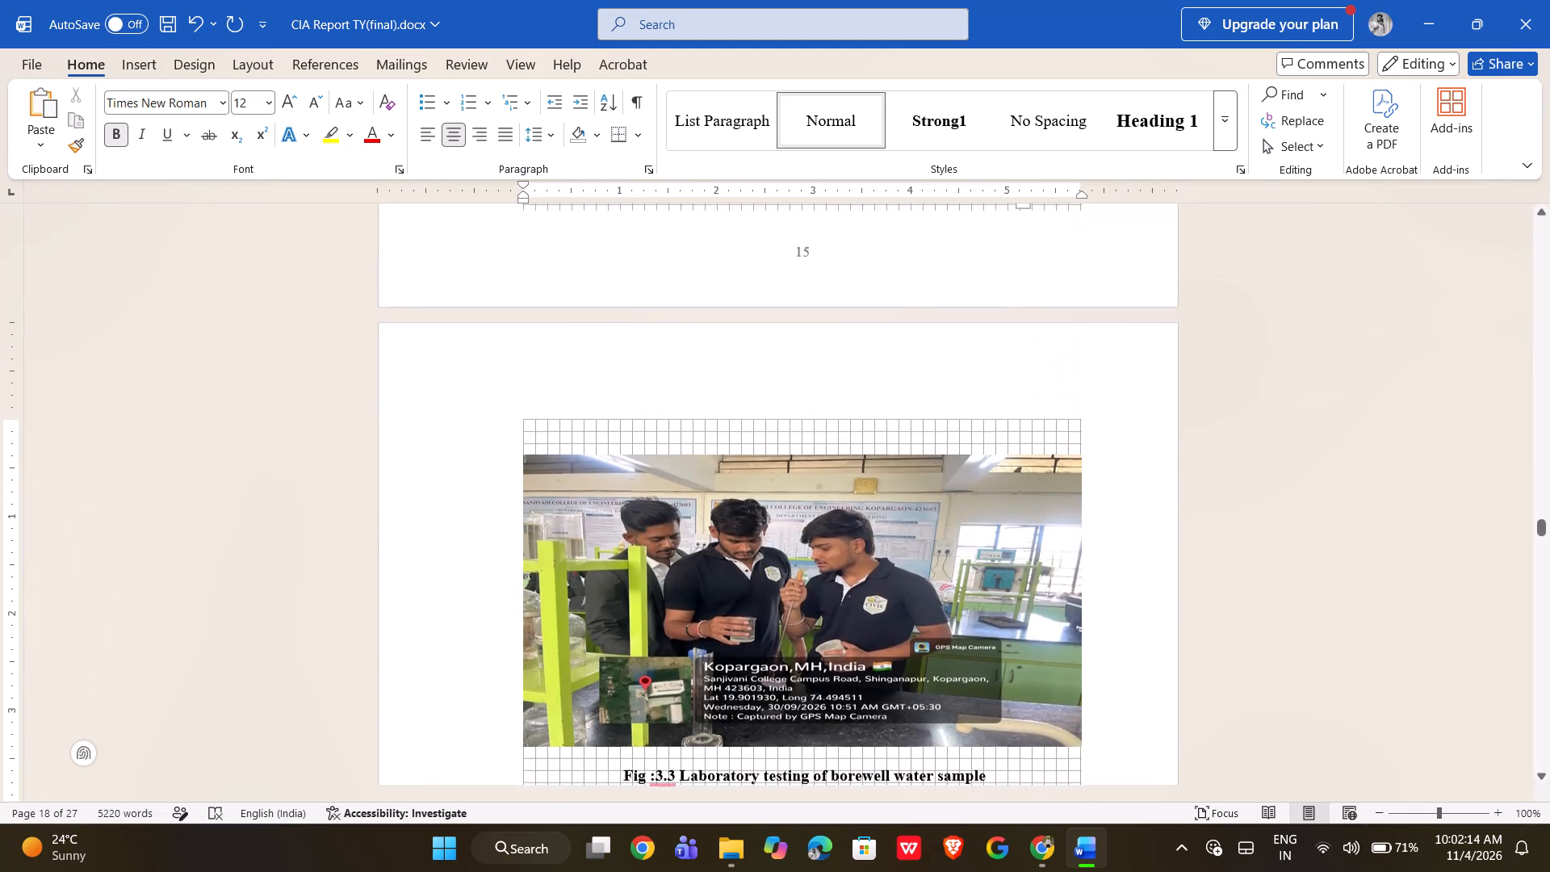
scroll(593, 480, up, 1)
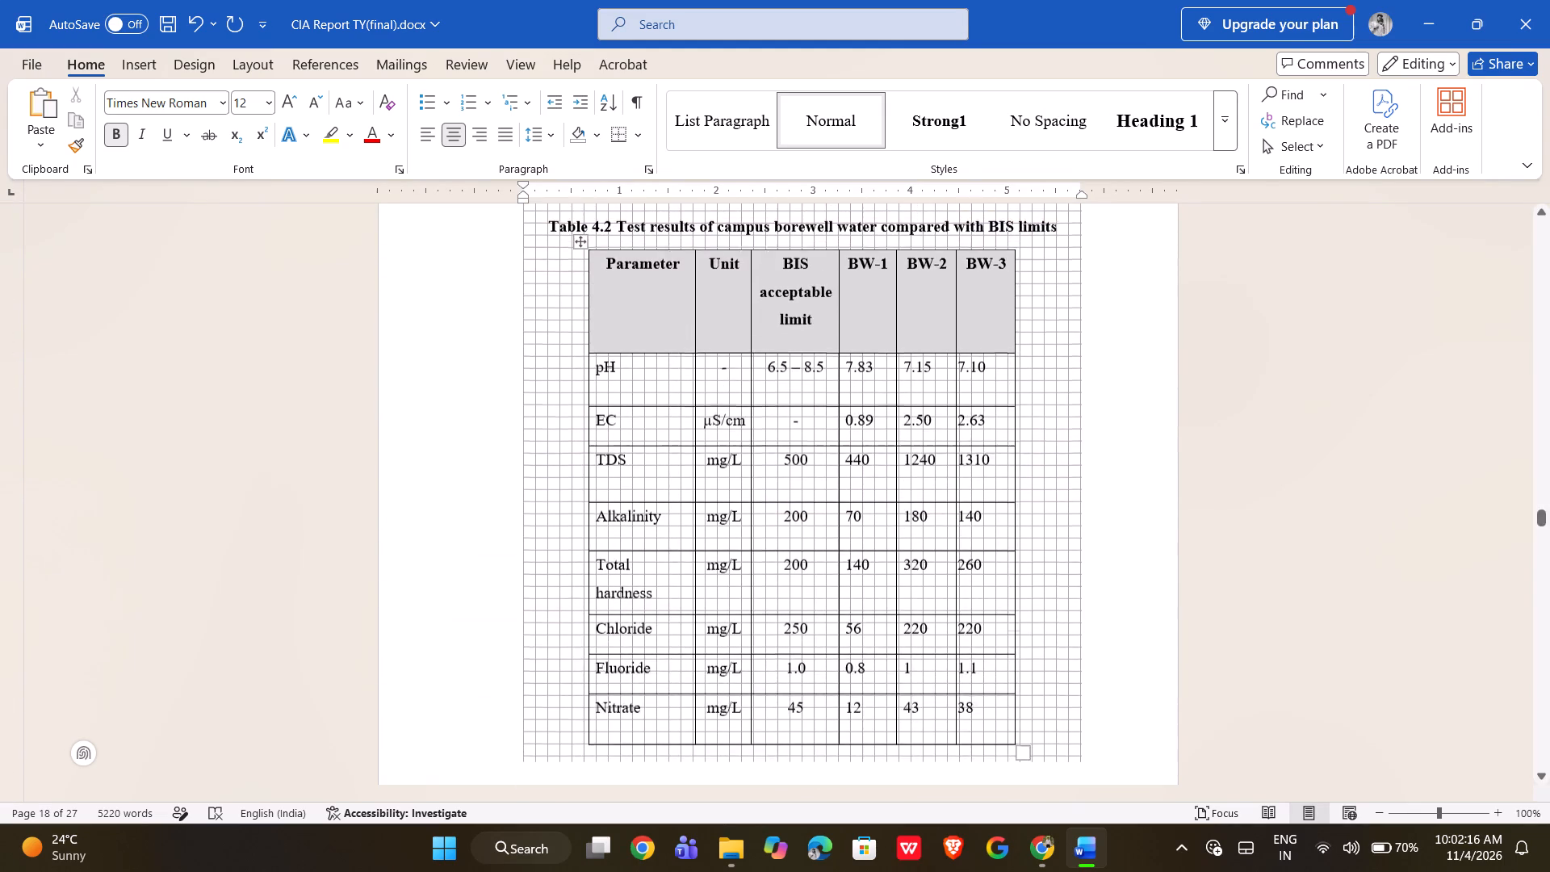
scroll(593, 480, up, 1)
scroll(593, 480, right, 1)
scroll(593, 480, down, 1)
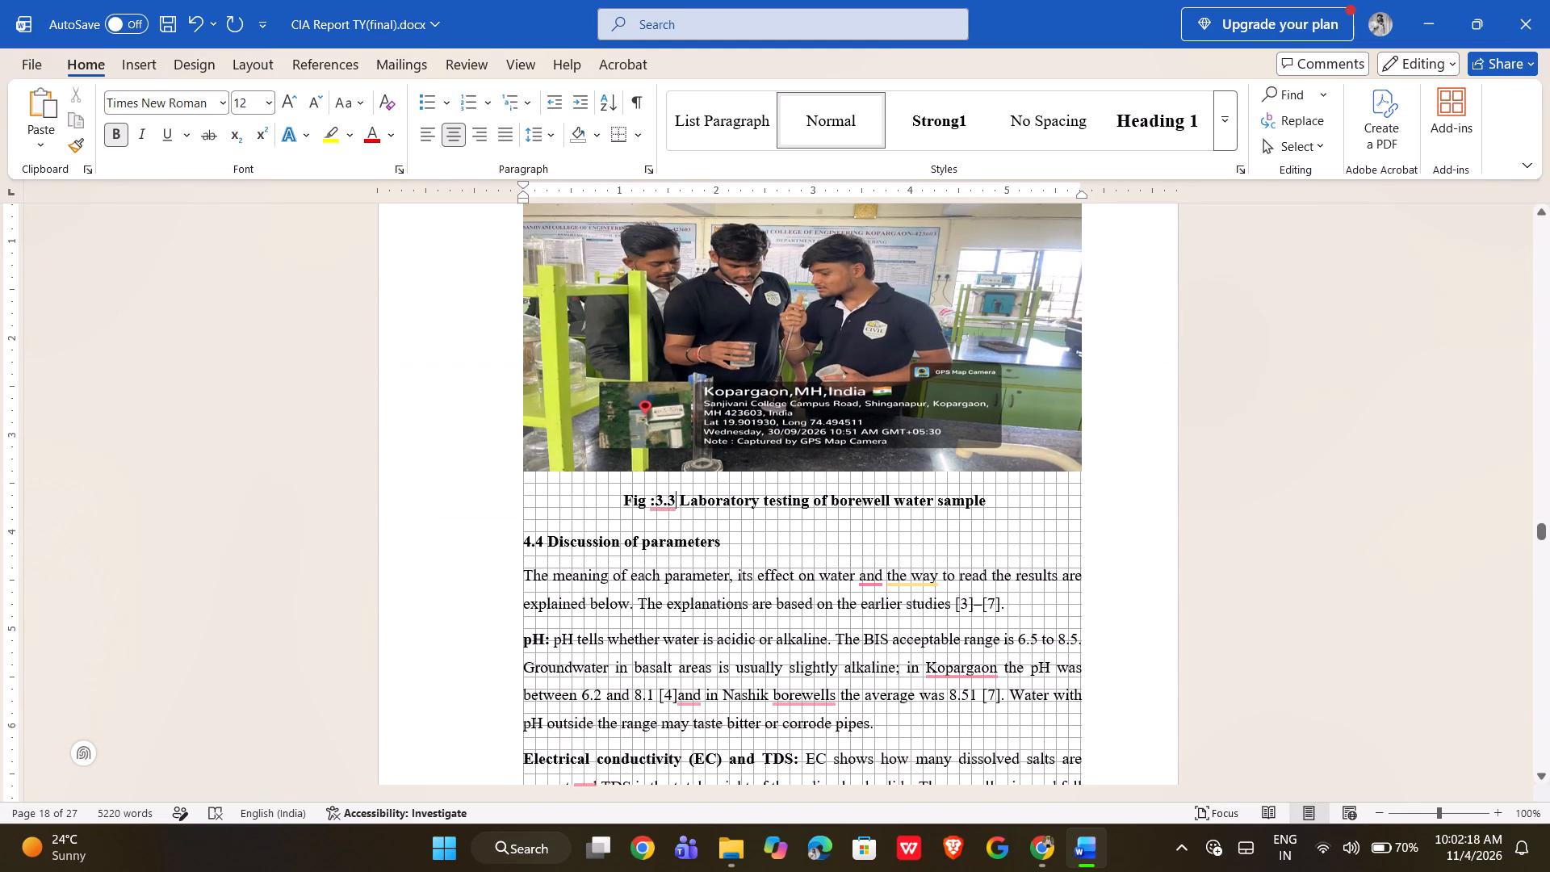
Stretch the laboratory testing photo to about 3.5 inches tall from its bottom edge, keeping its width.
double_click(797, 350)
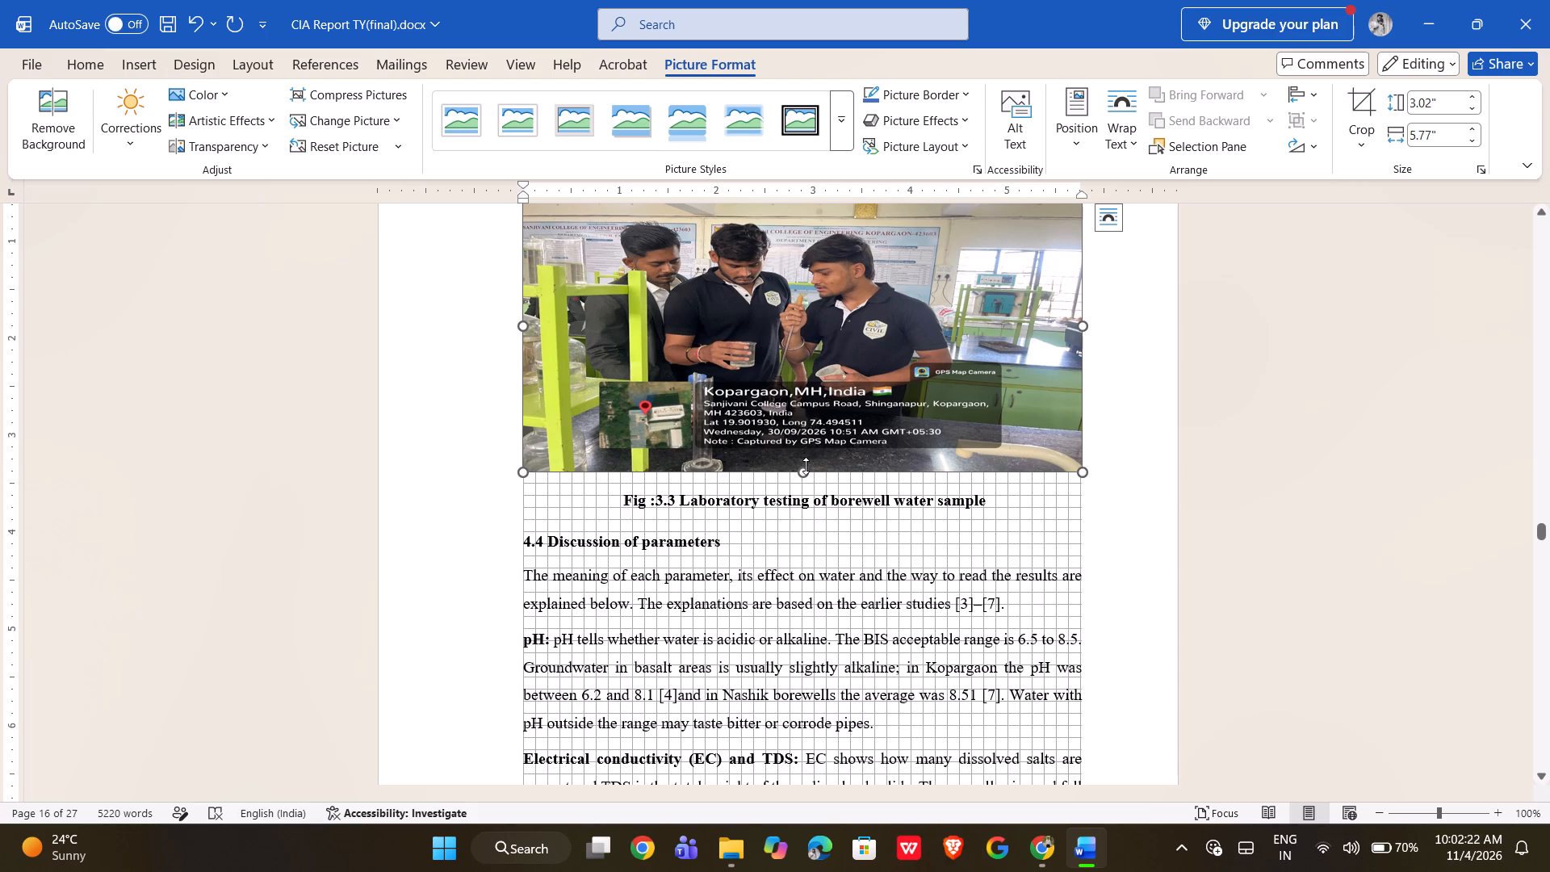
click(803, 467)
drag(803, 467, 803, 496)
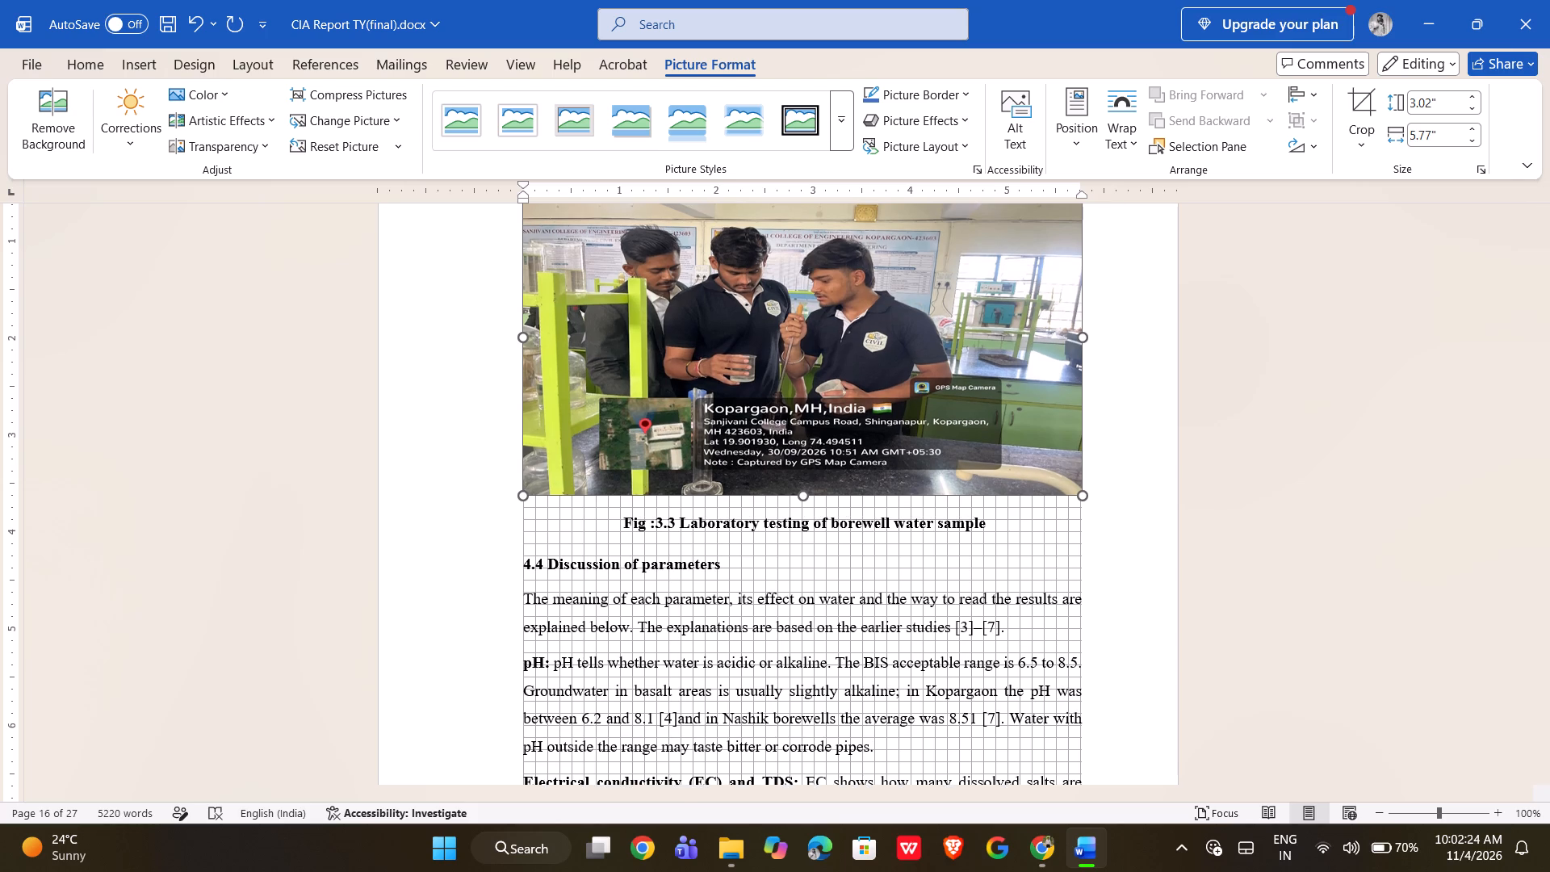
drag(803, 496, 803, 514)
Examine the page layout around the laboratory testing photo, from Table 4.2 to the page break between the Turbidity and Alkalinity paragraphs.
scroll(733, 519, up, 1)
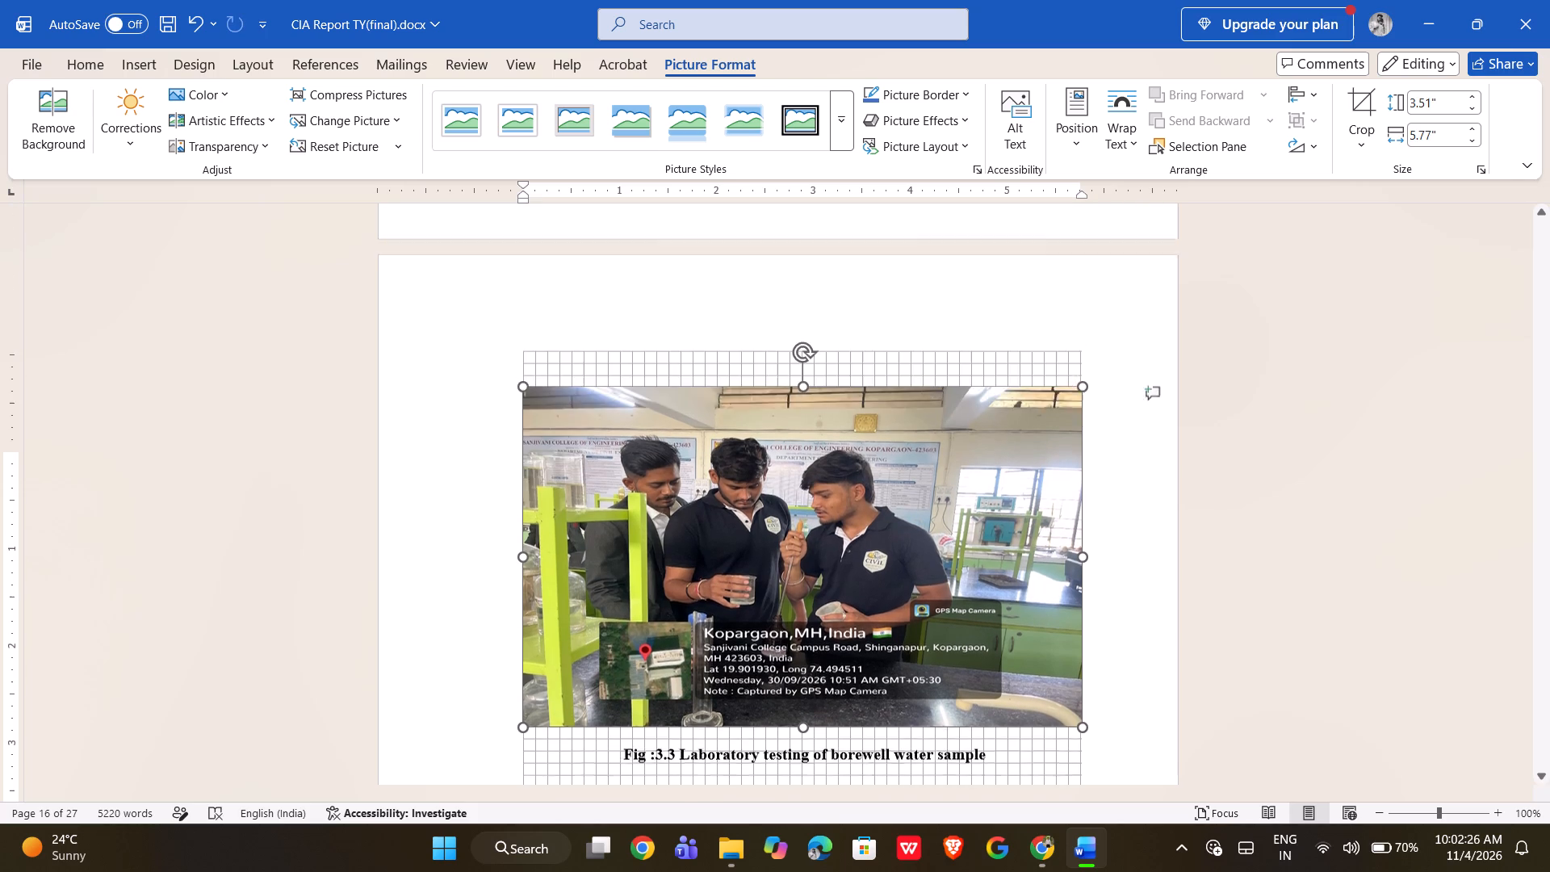
scroll(733, 519, up, 2)
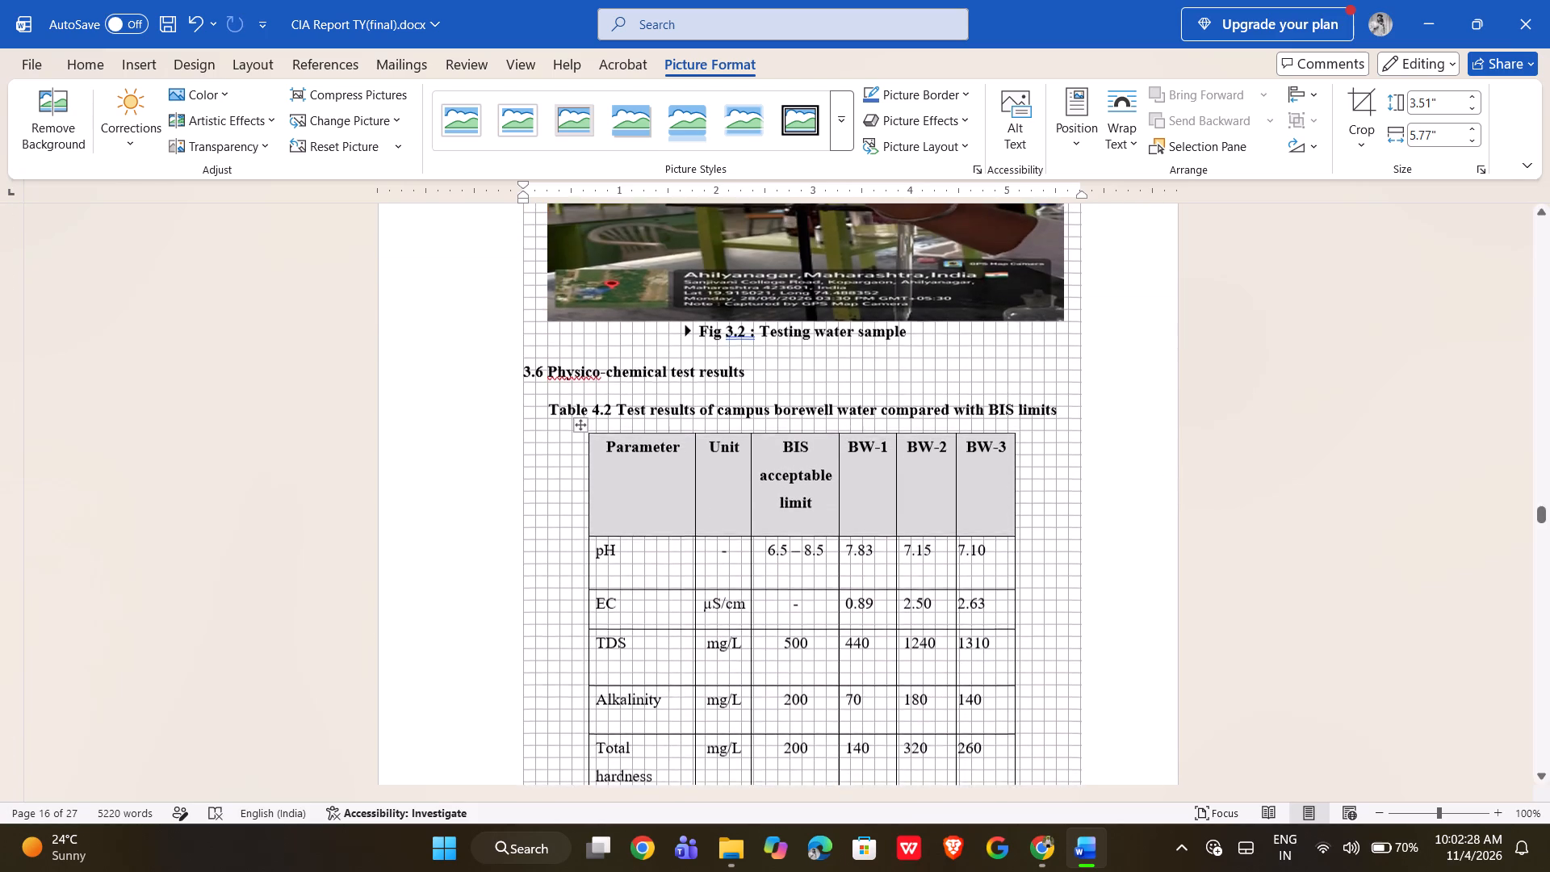
scroll(733, 519, up, 1)
scroll(733, 519, down, 5)
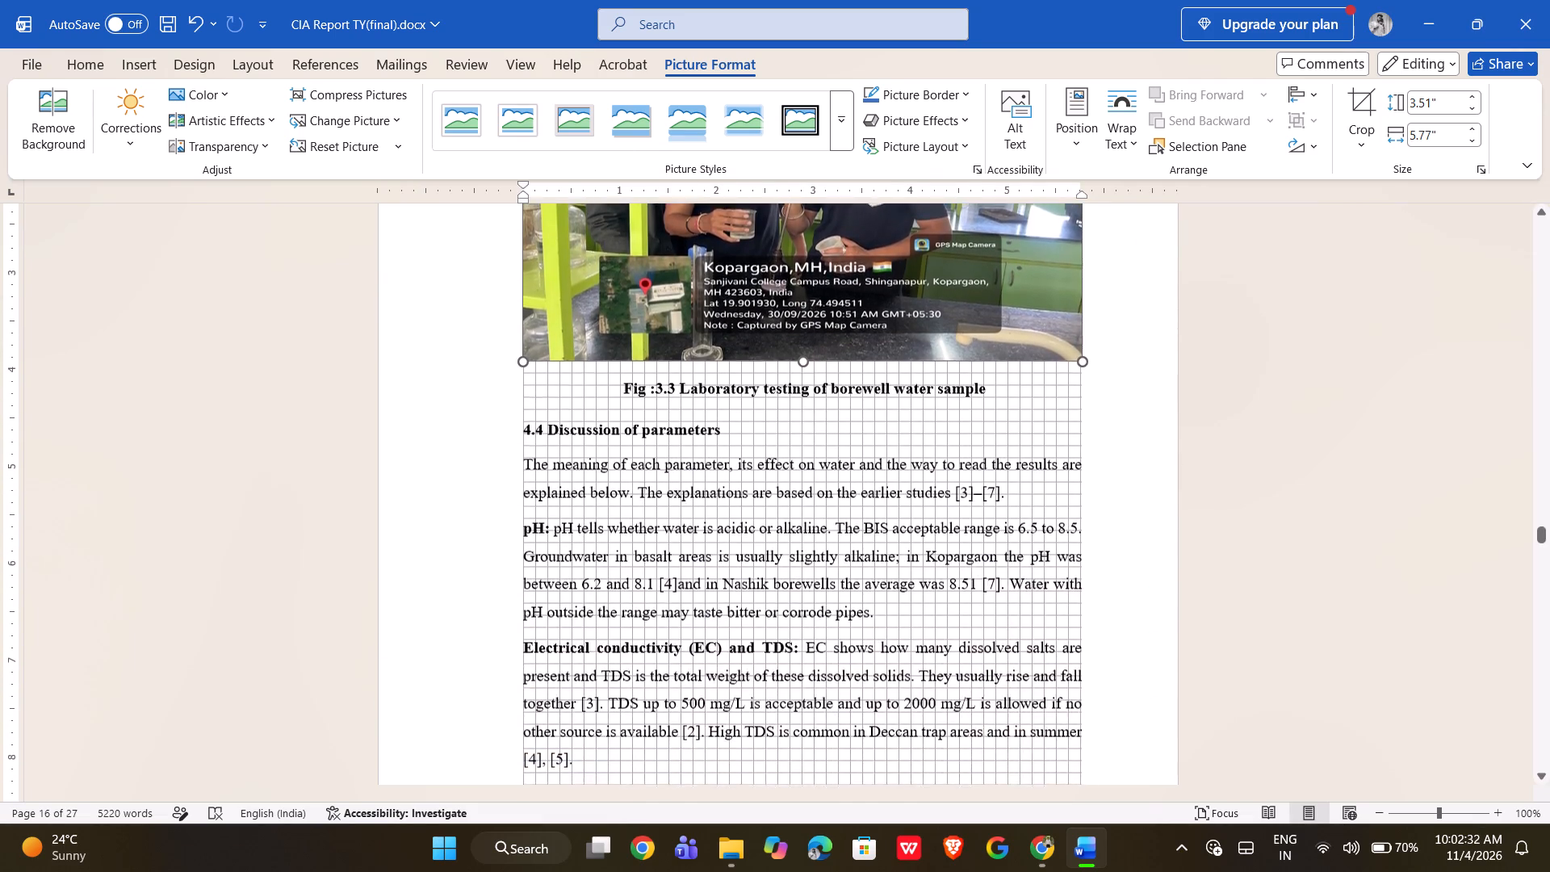
scroll(733, 519, down, 2)
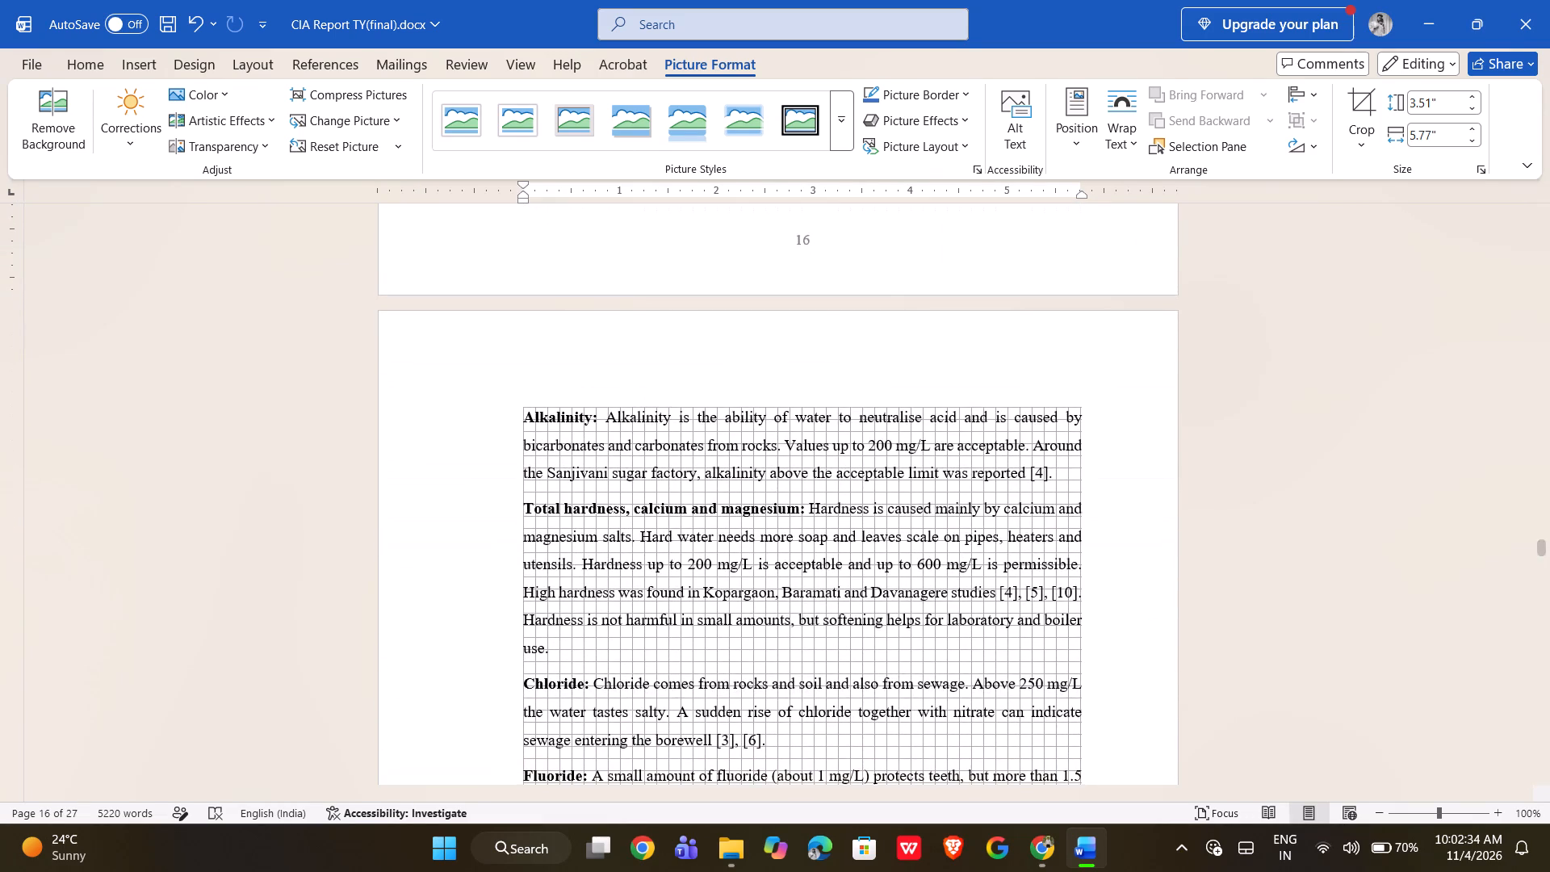
scroll(733, 519, up, 1)
scroll(733, 519, down, 1)
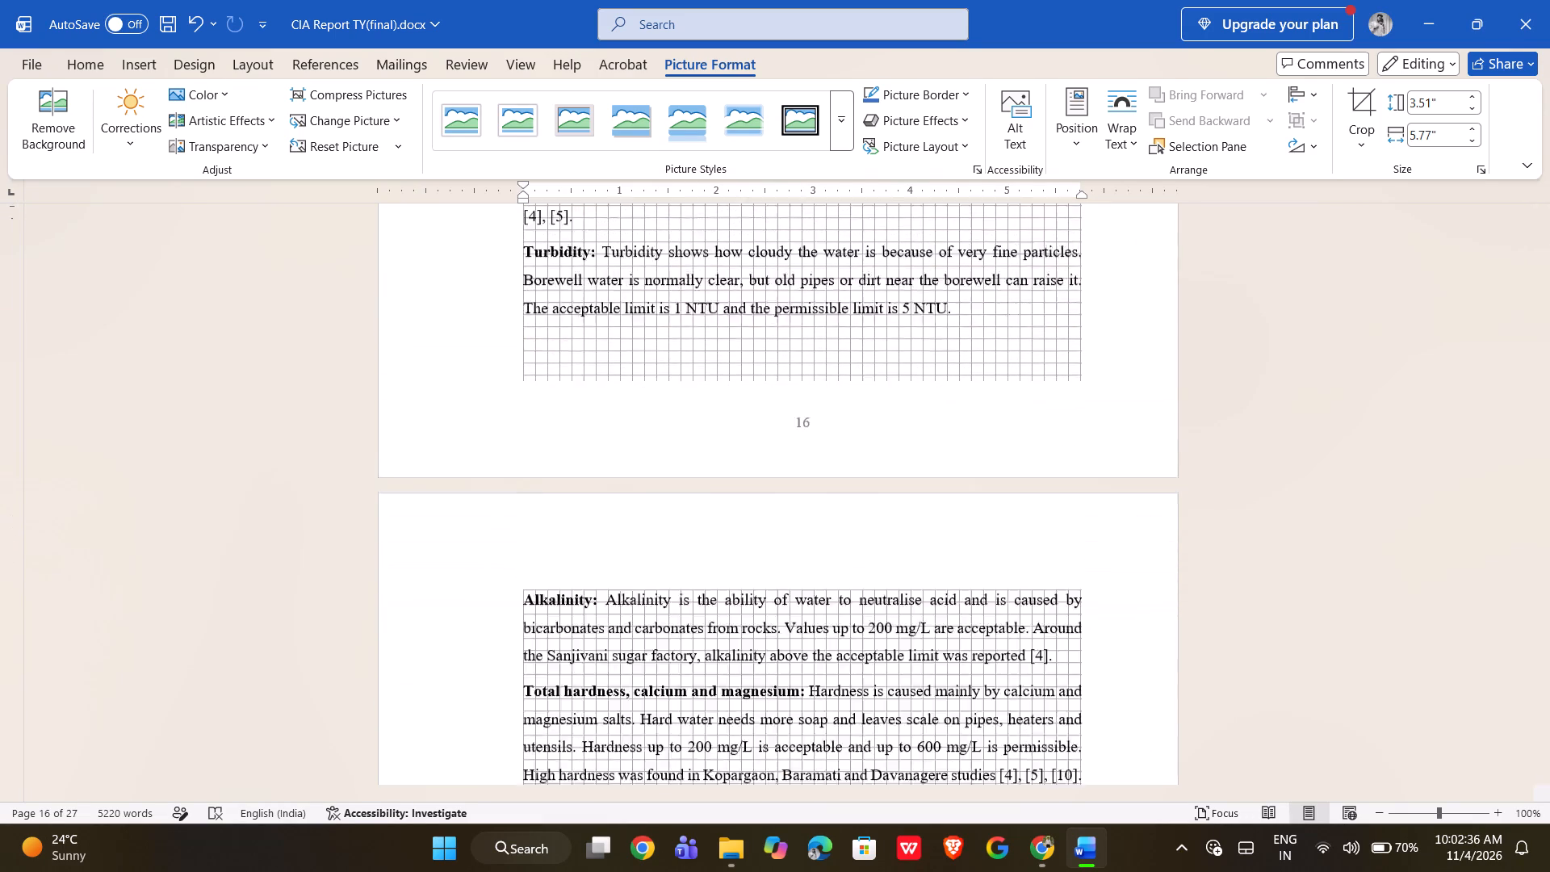
Examine how sections 4.5 and 4.6 and Tables 4.3 and 4.4 are laid out across the page breaks.
scroll(733, 519, down, 3)
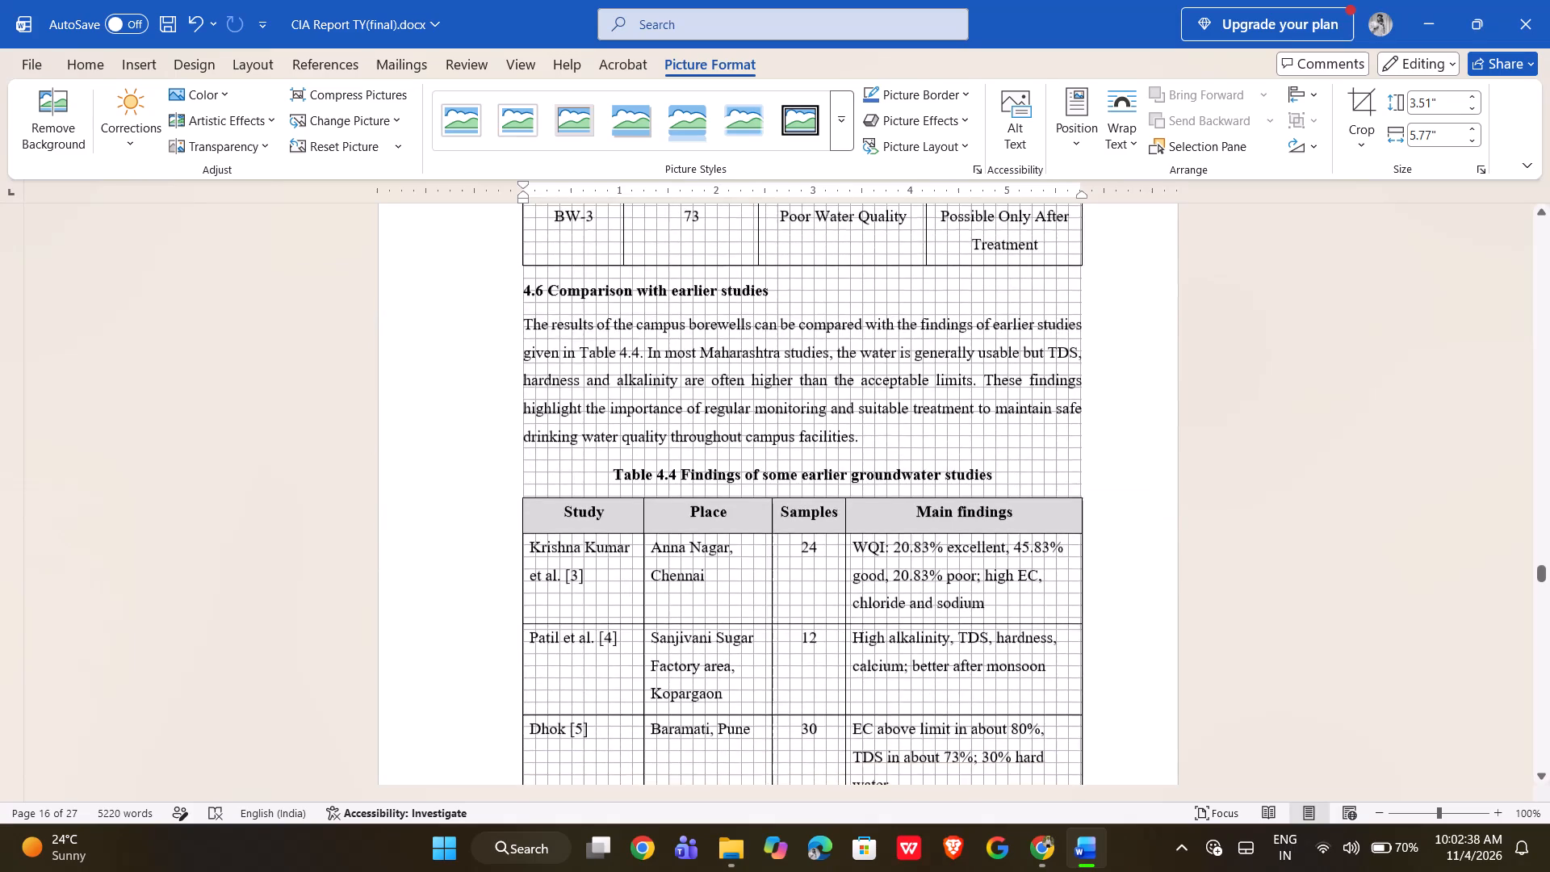
scroll(733, 519, down, 1)
scroll(733, 519, up, 1)
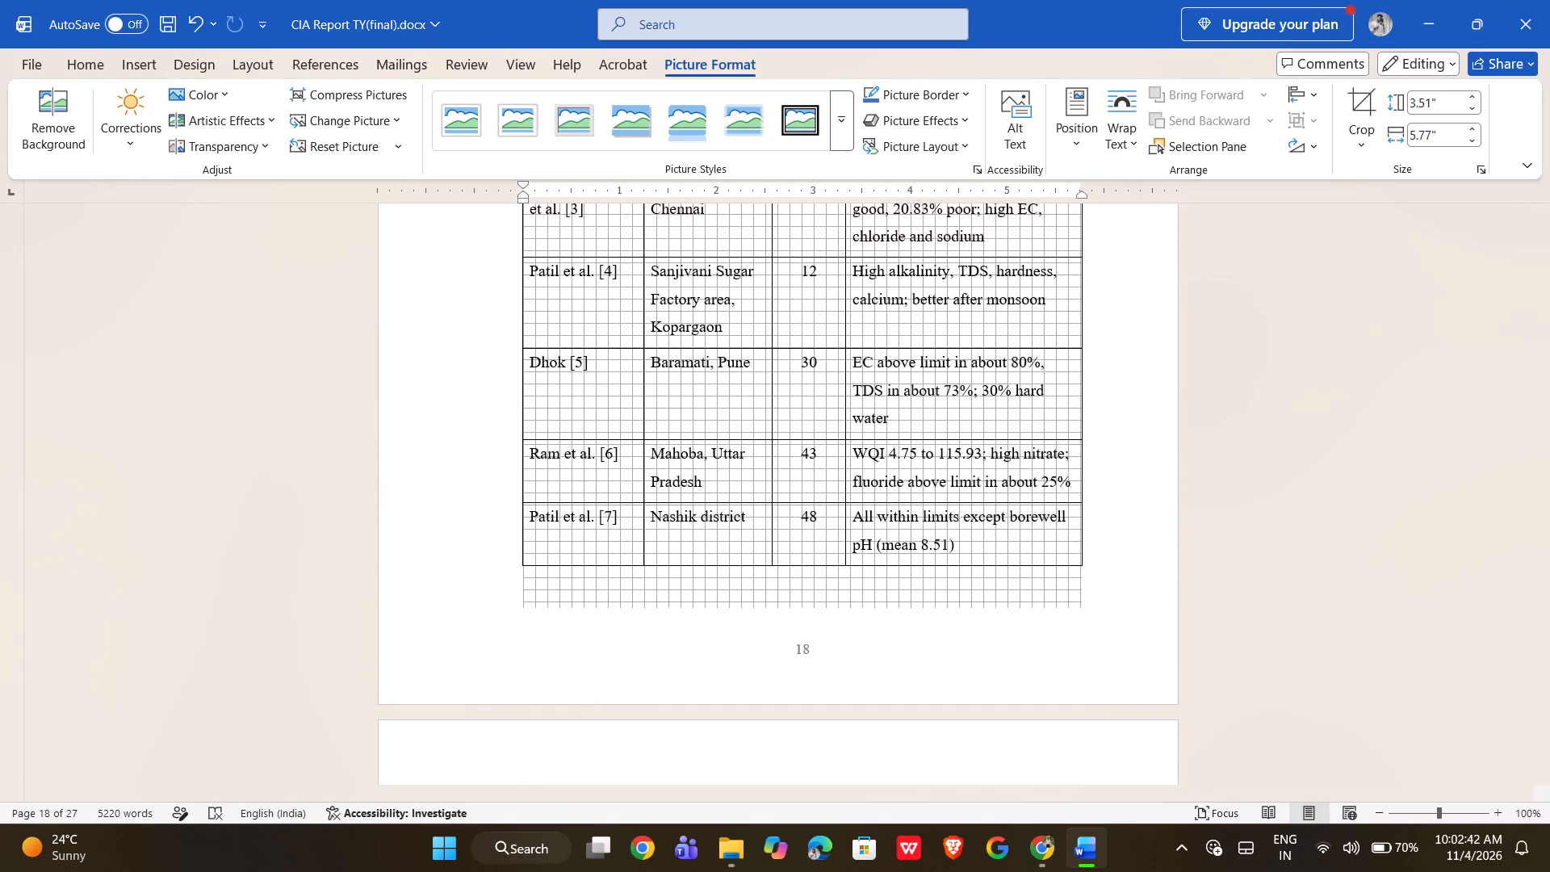
scroll(733, 519, up, 1)
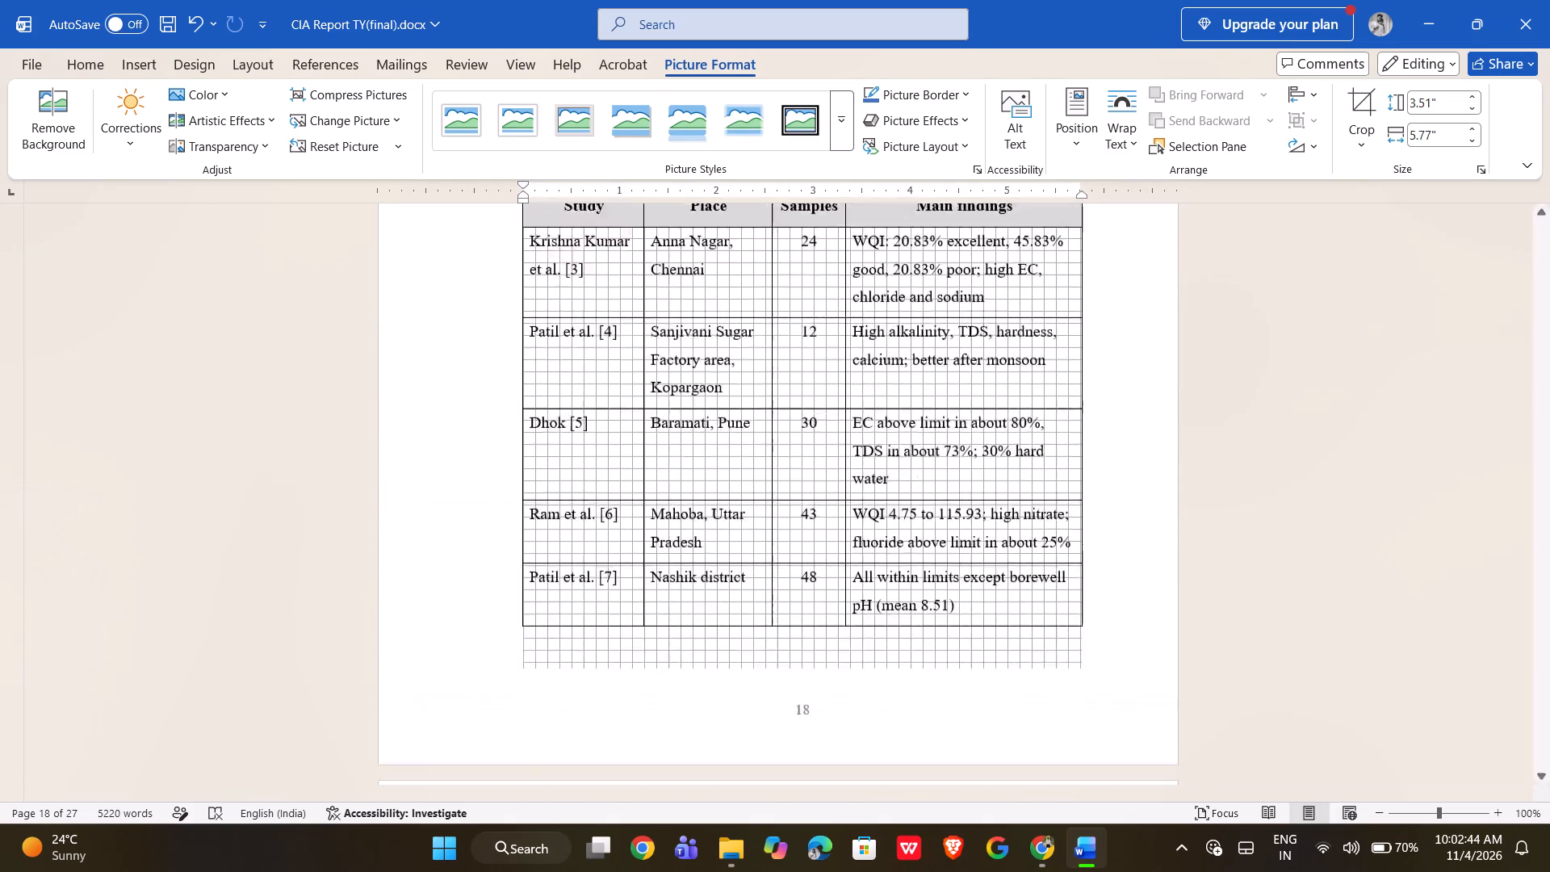
scroll(733, 519, up, 3)
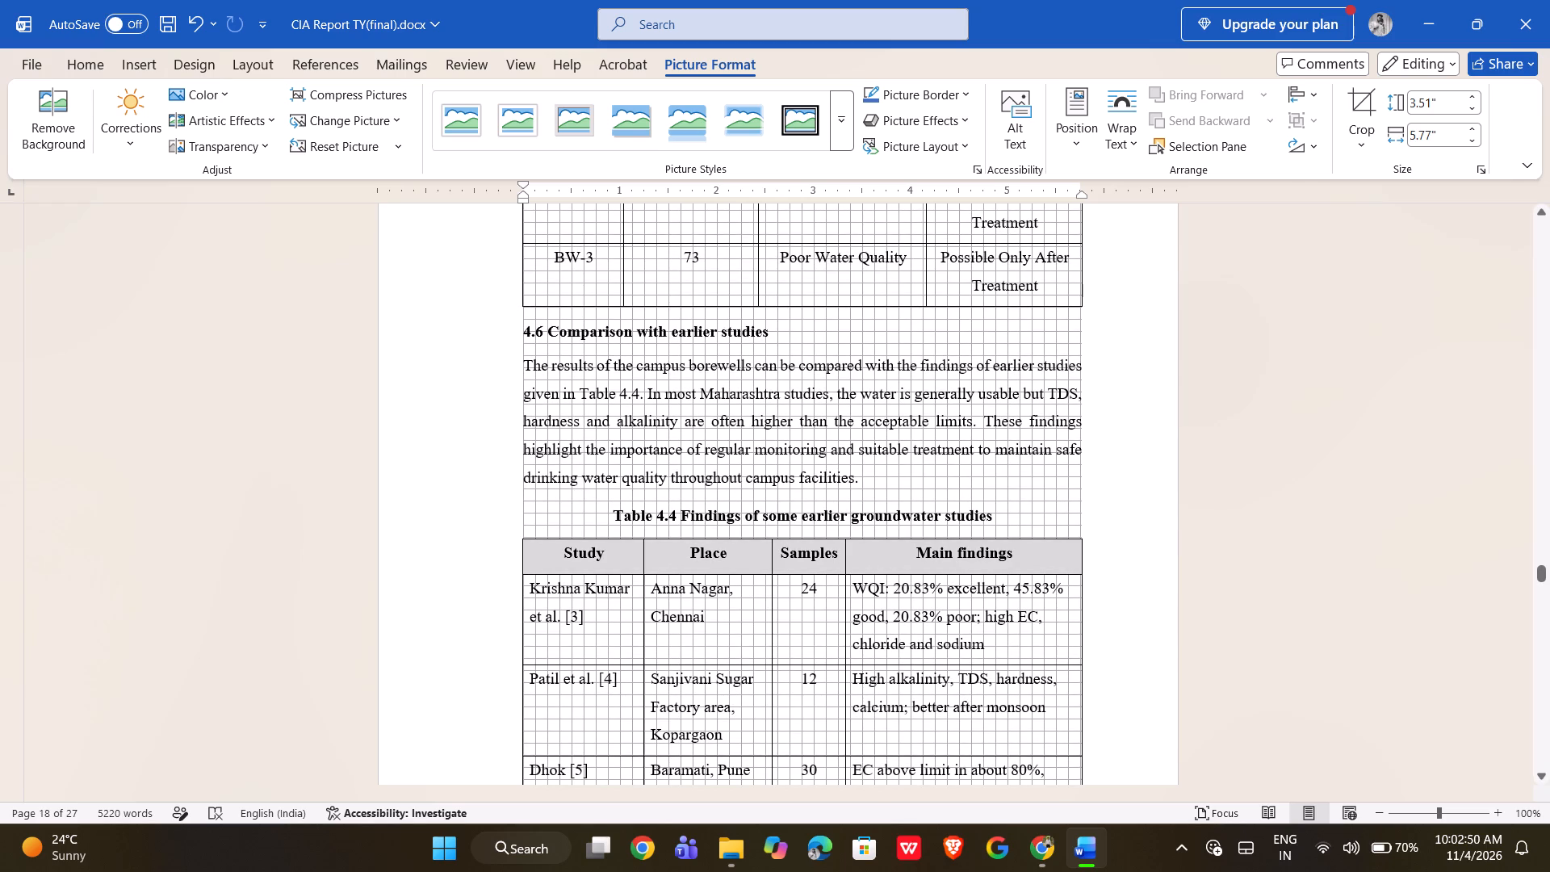
scroll(733, 555, up, 2)
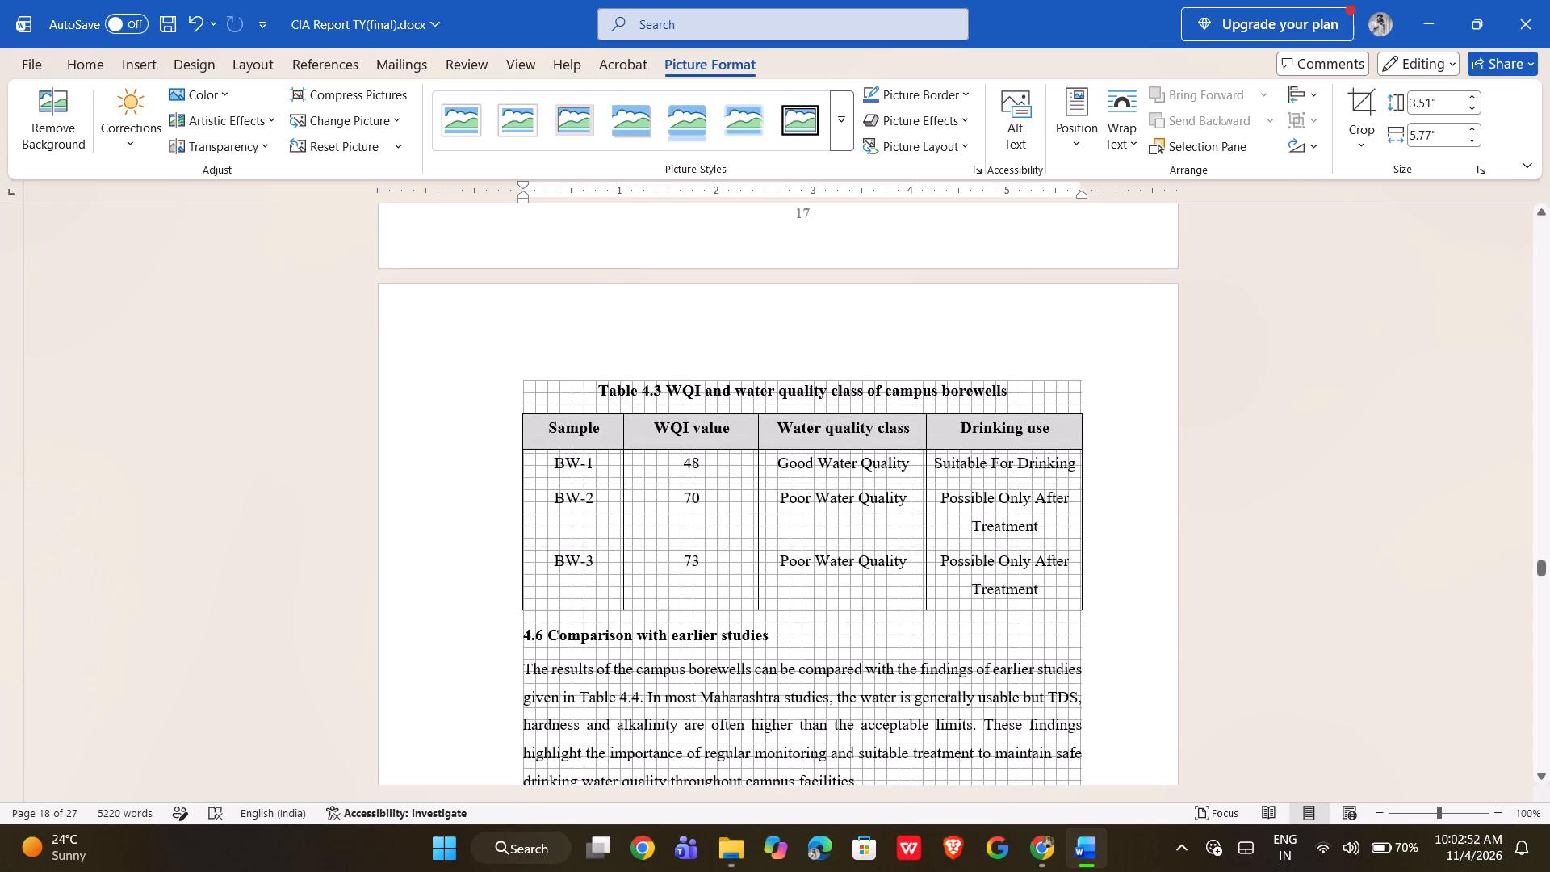
scroll(733, 555, up, 1)
scroll(733, 555, down, 1)
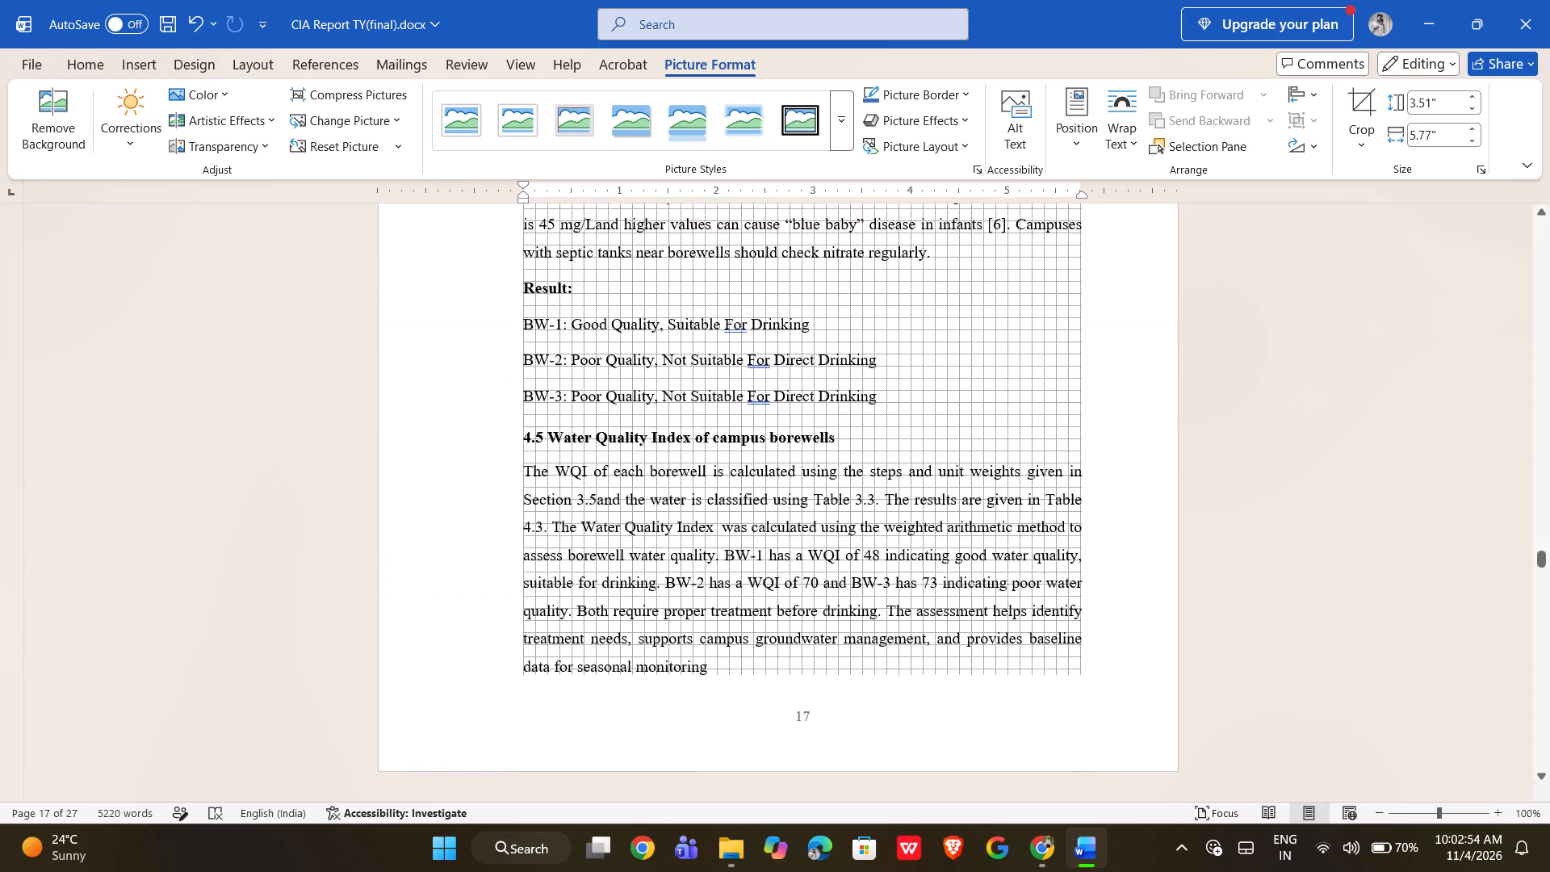
scroll(733, 555, down, 2)
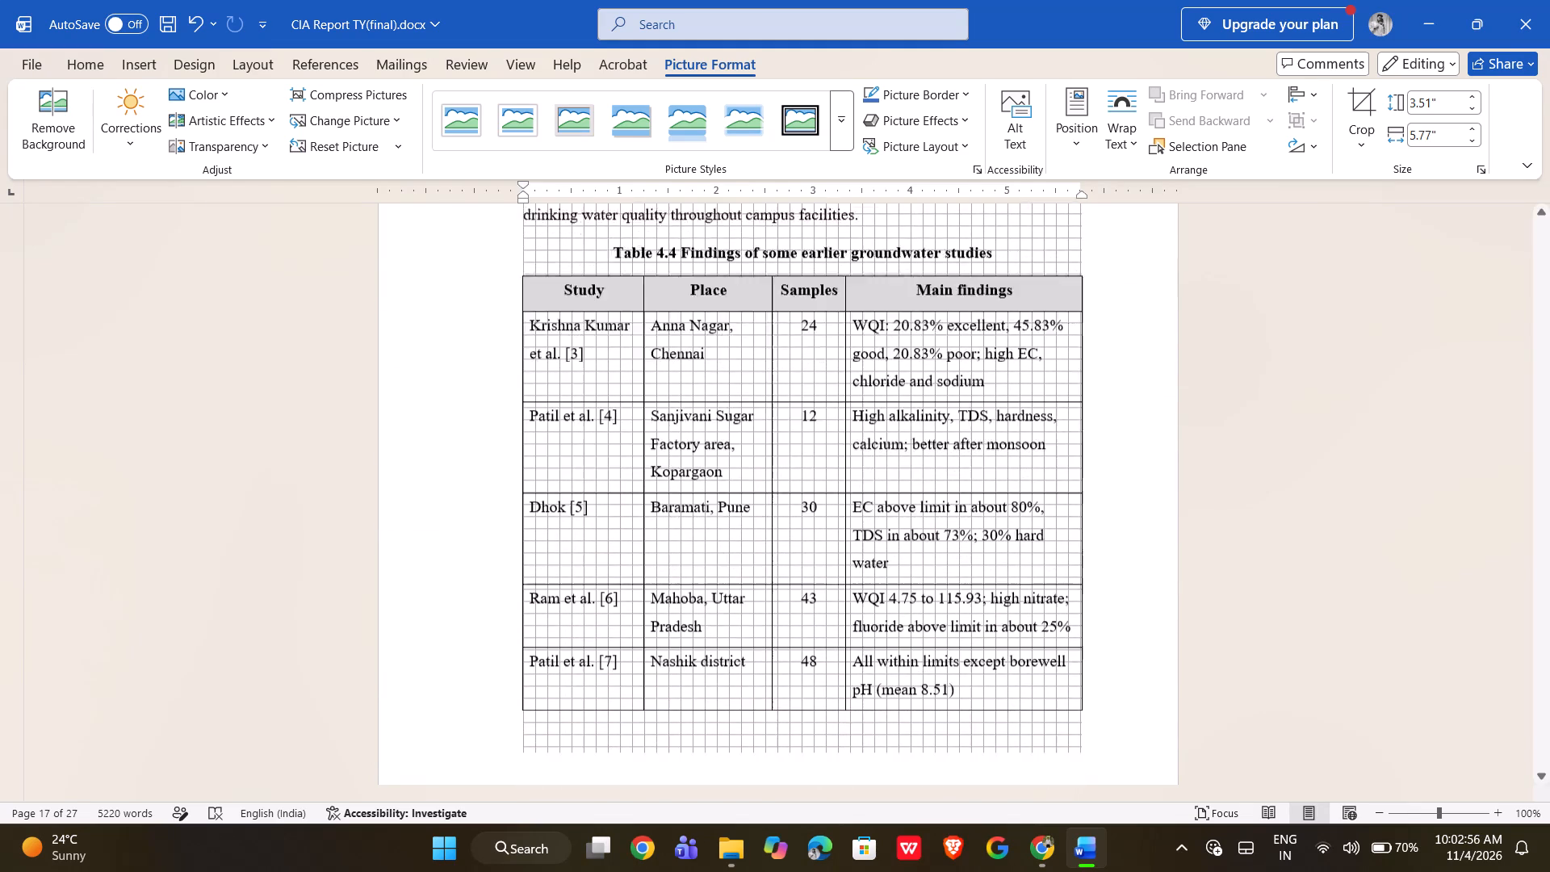
scroll(733, 555, down, 2)
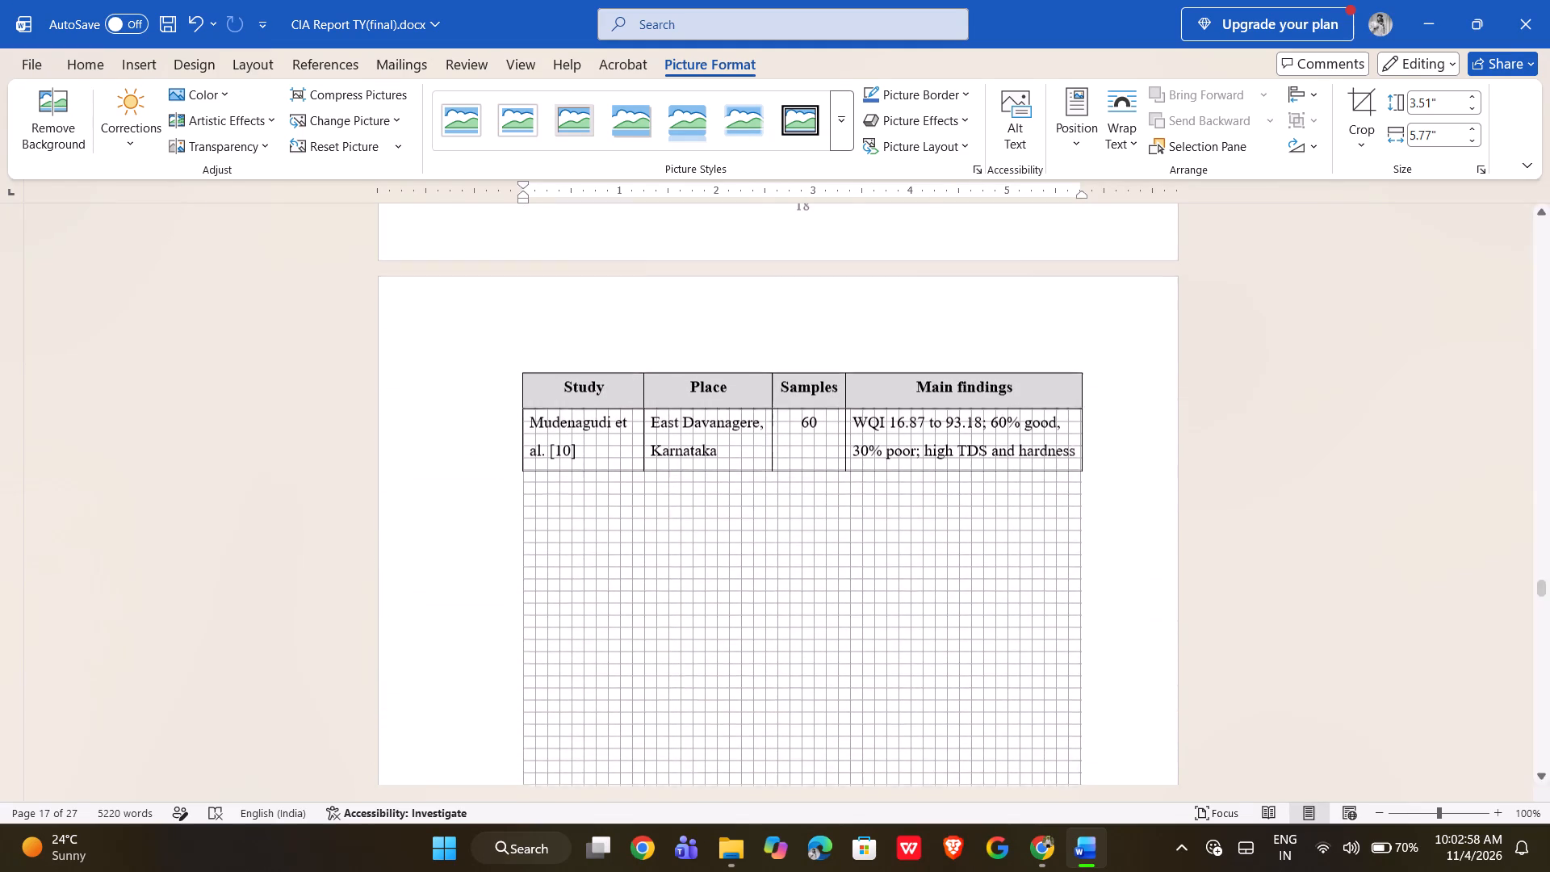
scroll(733, 555, down, 1)
scroll(733, 555, up, 2)
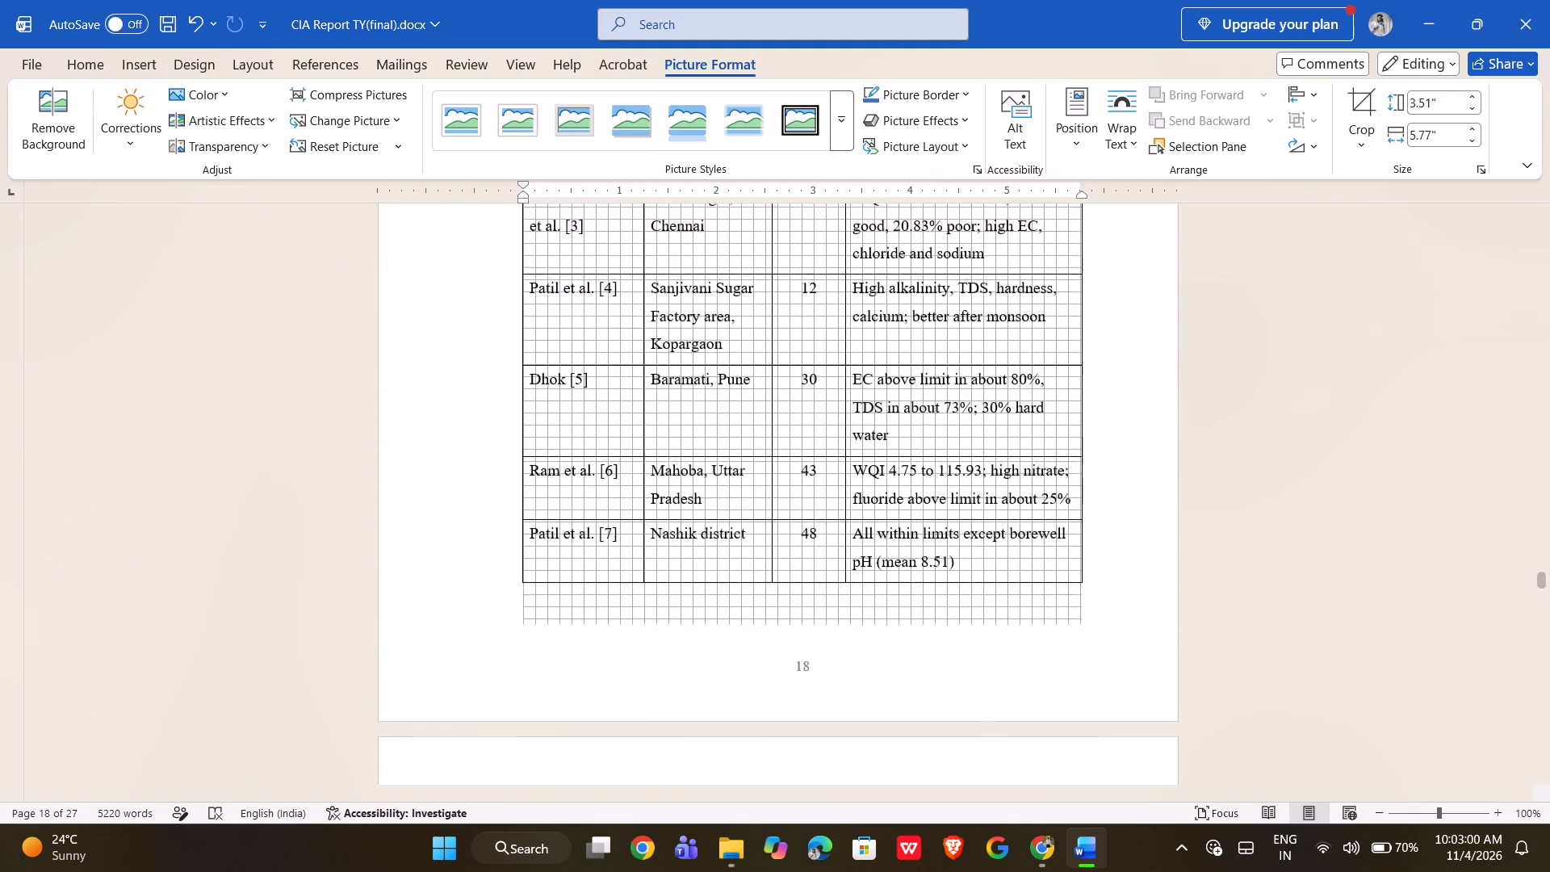
Clear all text from the last row of Table 4.4, the Mudenagudi et al. [10] study.
scroll(733, 555, up, 1)
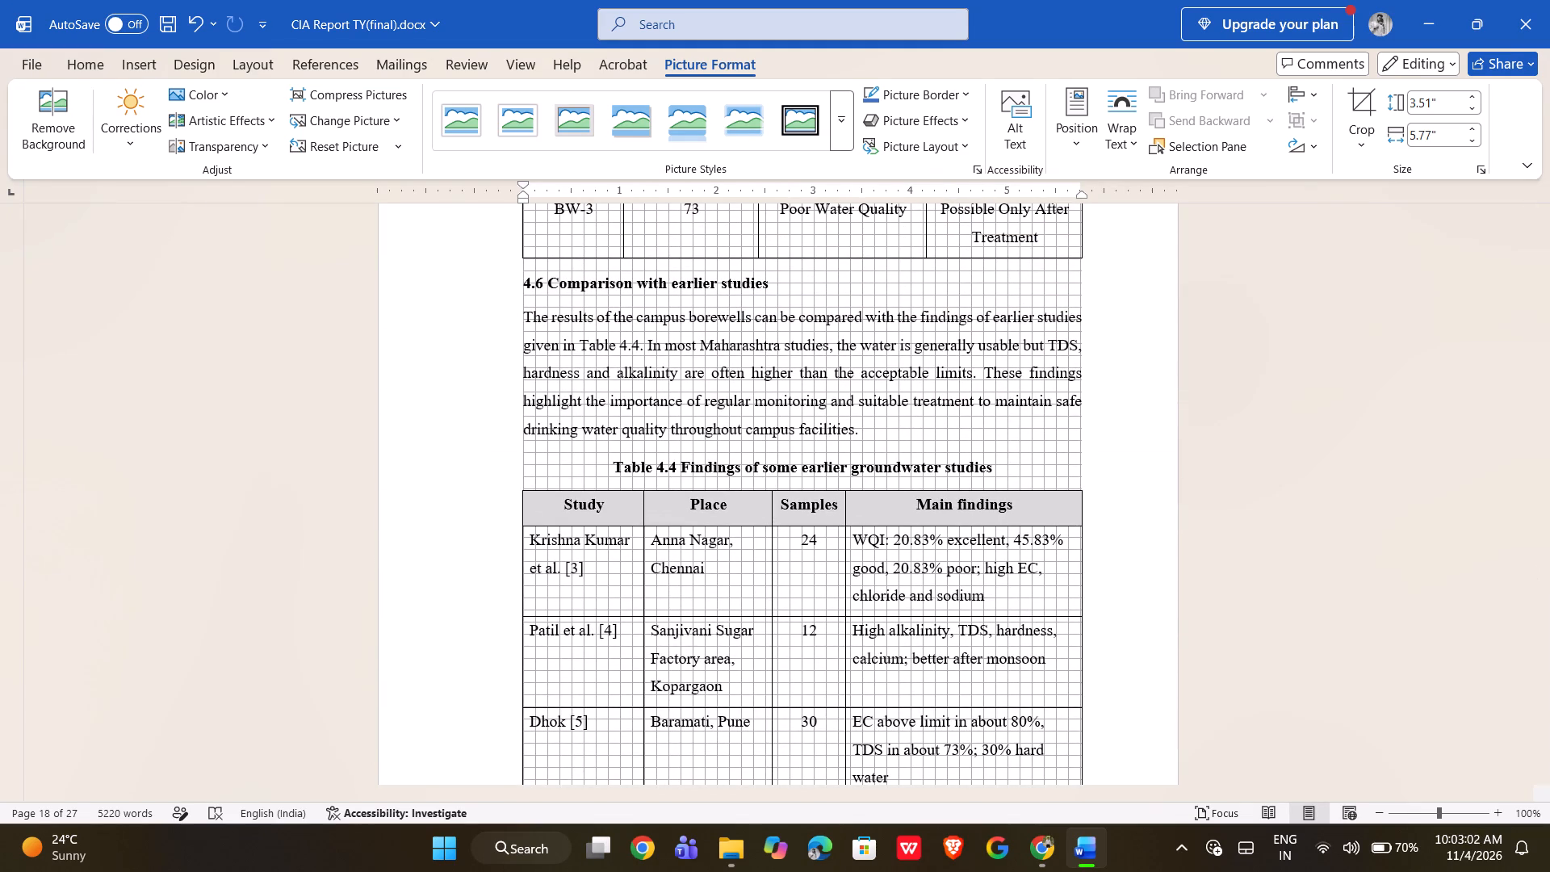
scroll(733, 555, down, 2)
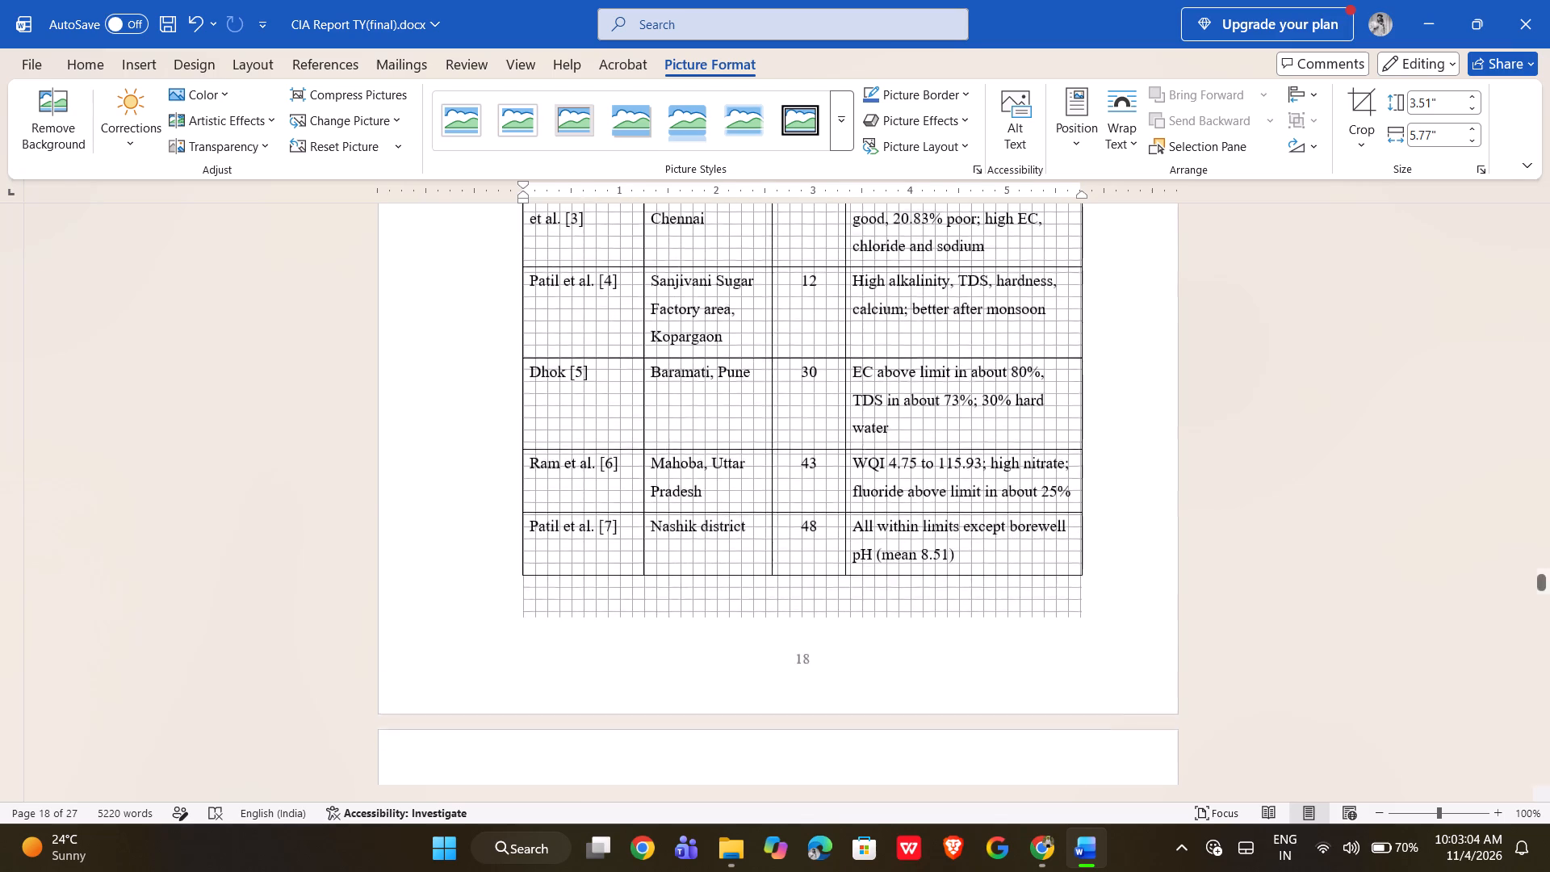
scroll(733, 555, down, 3)
scroll(733, 555, up, 1)
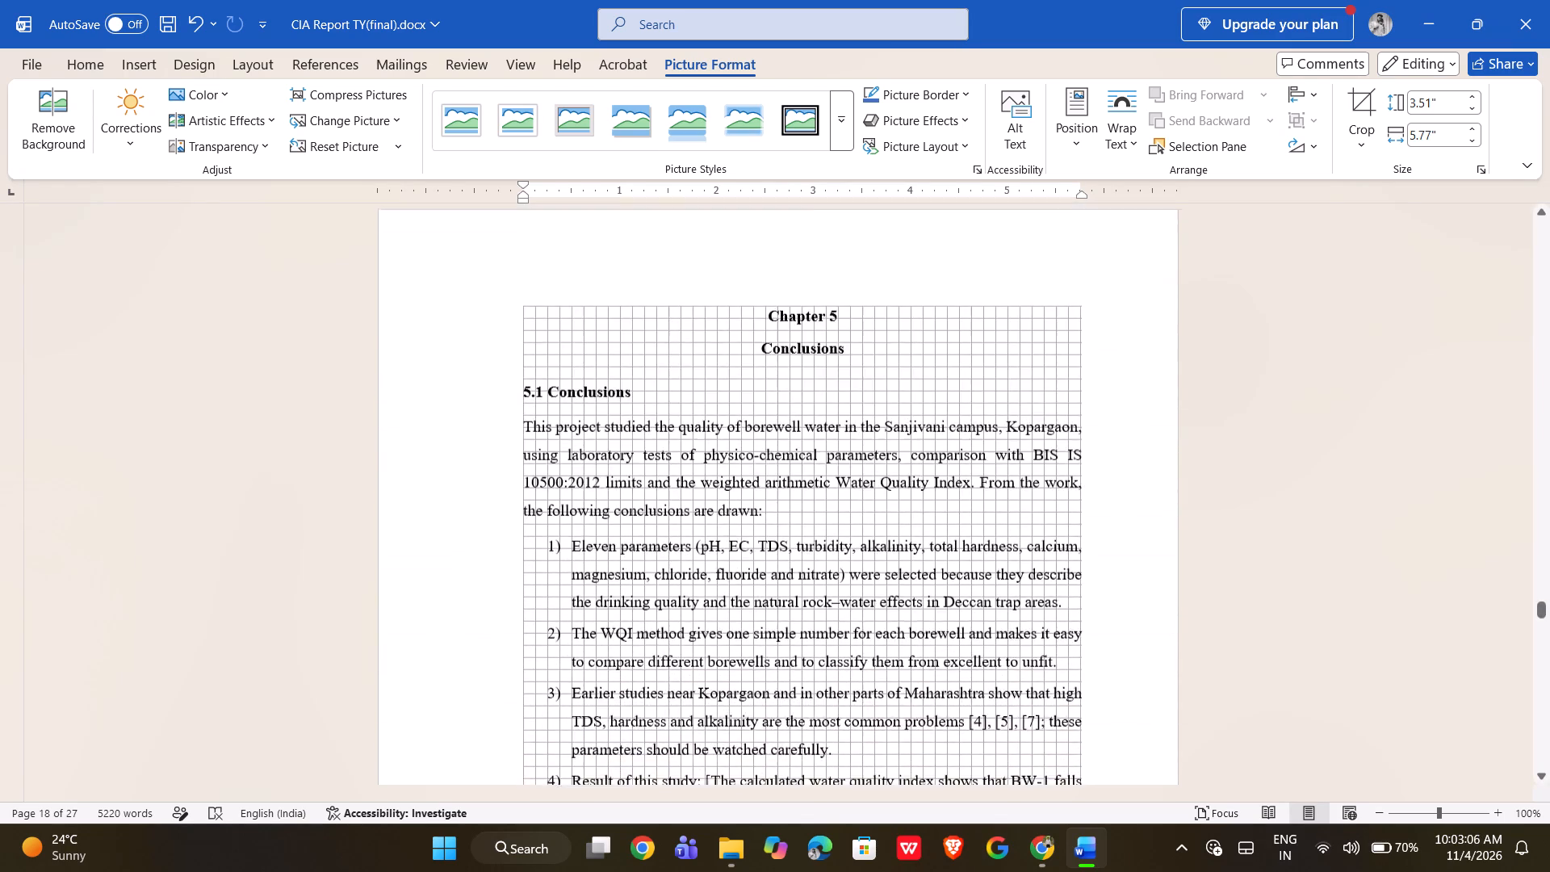
scroll(733, 555, up, 1)
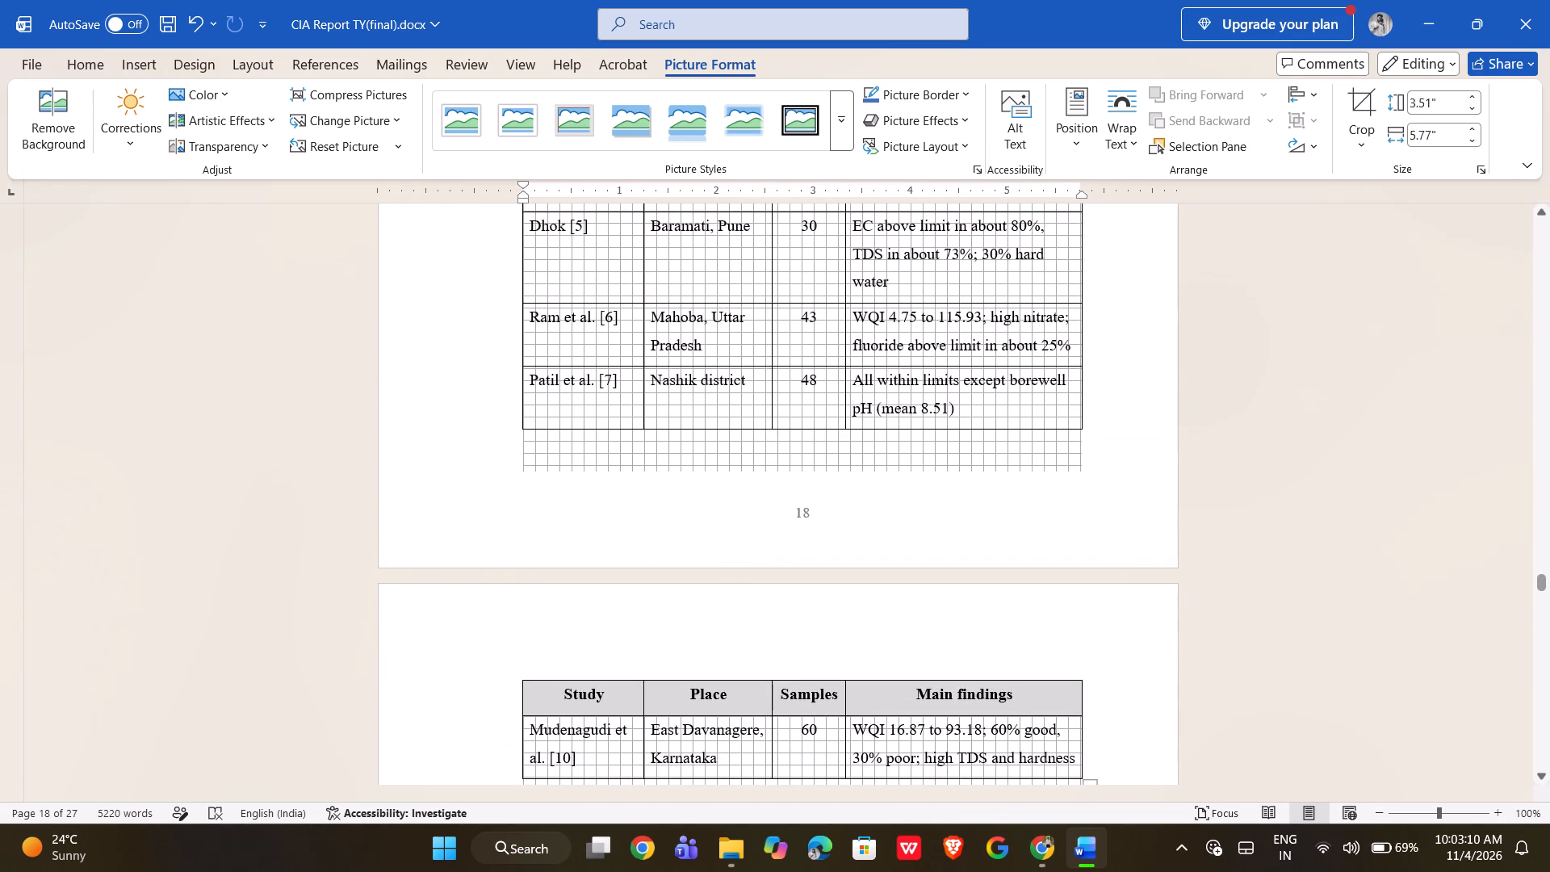
click(605, 694)
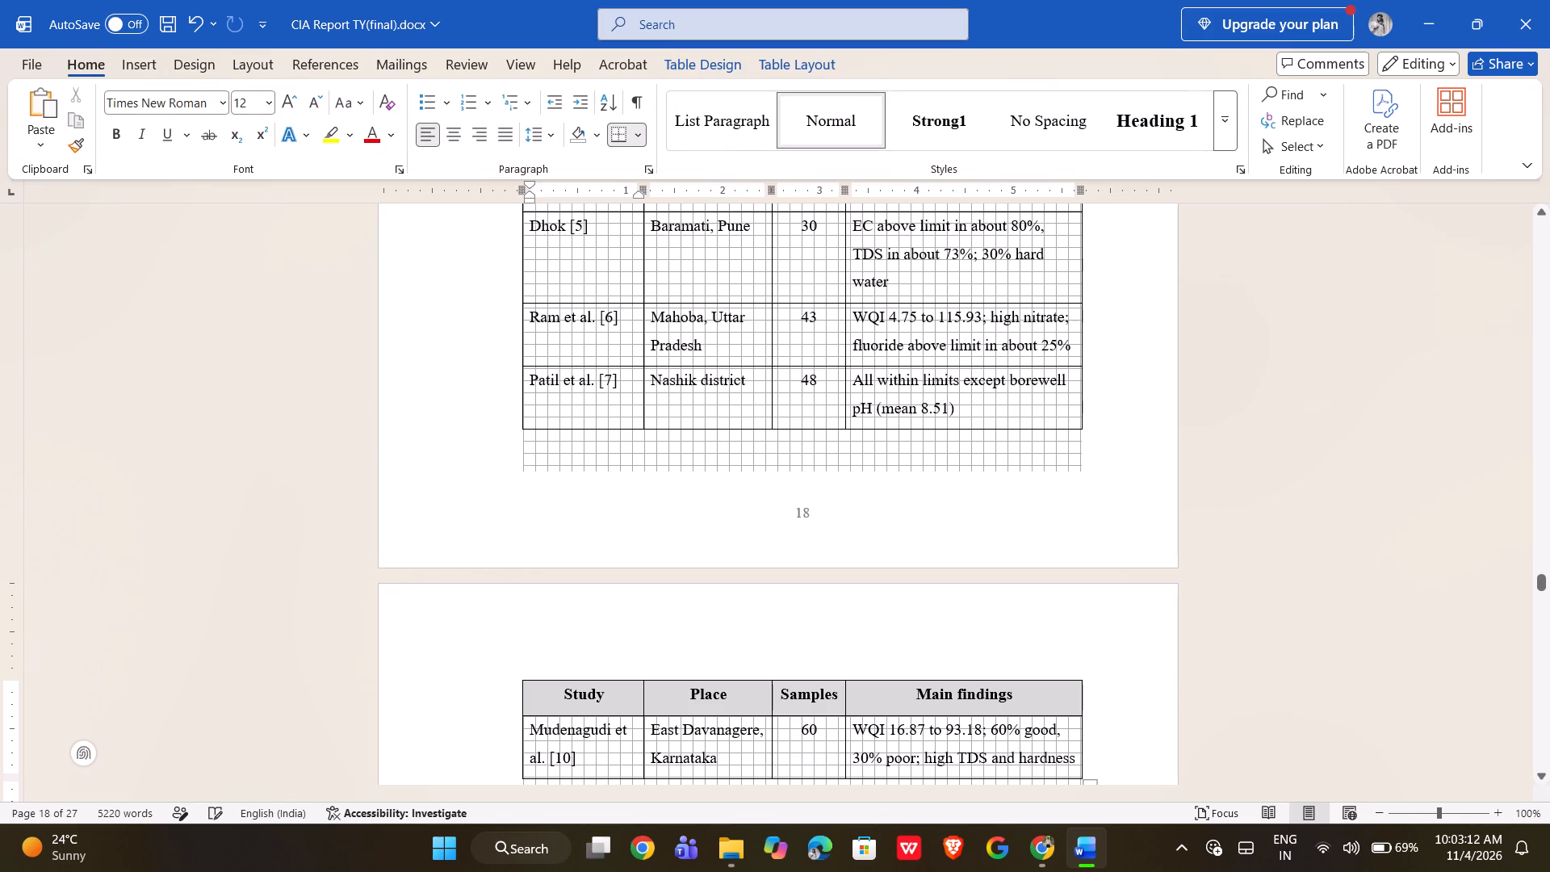
click(563, 693)
drag(563, 693, 937, 657)
key(Delete)
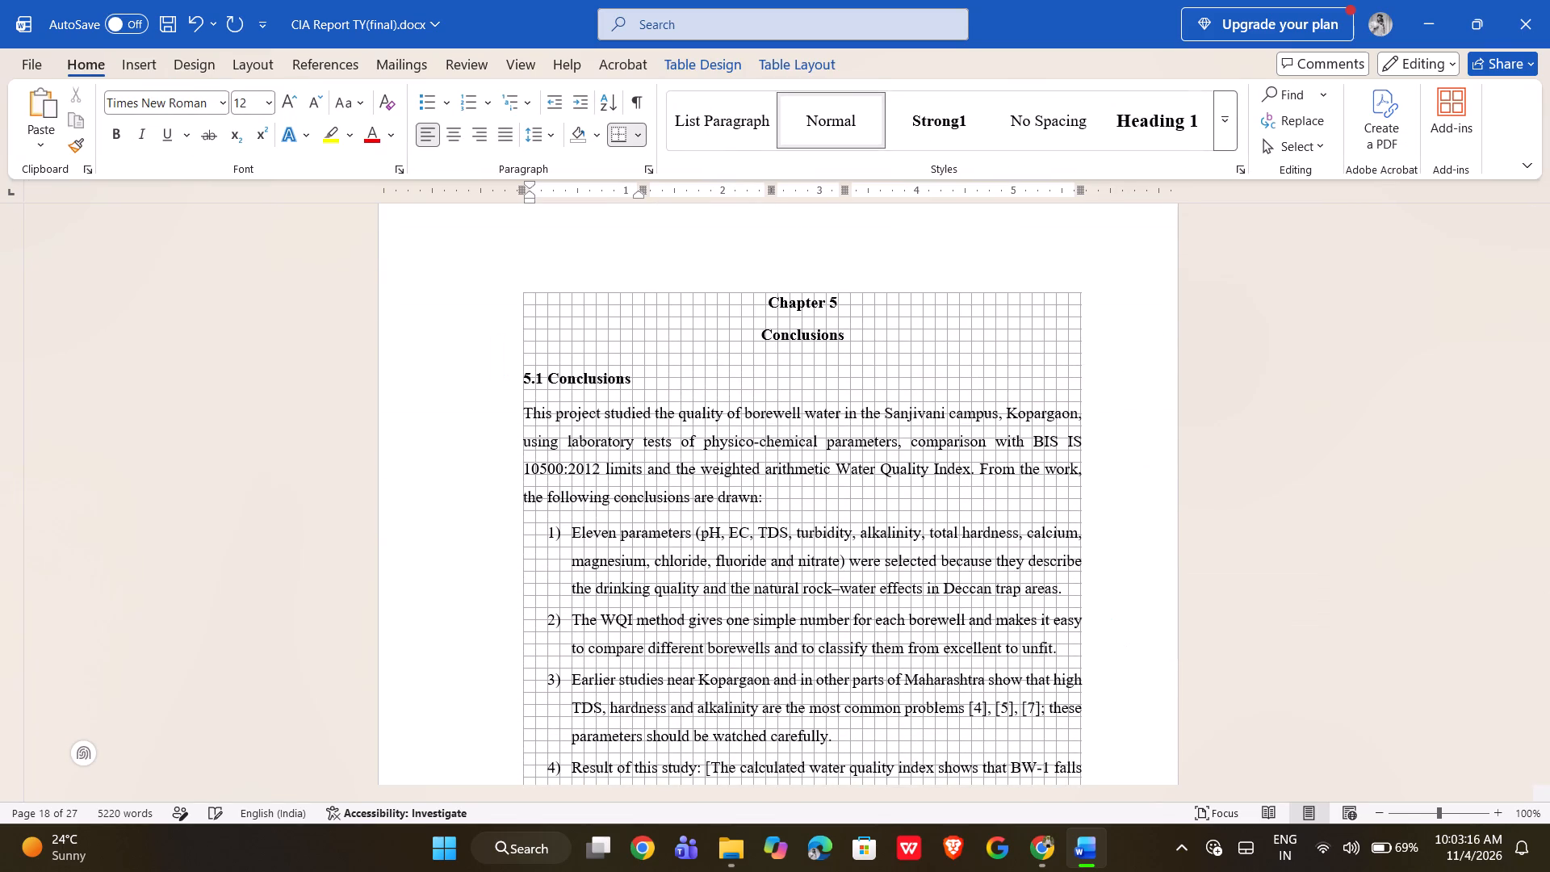
Shorten the laboratory testing photo from its bottom edge, keeping its width, to make room for the Alkalinity paragraph on the same page.
scroll(937, 657, up, 1)
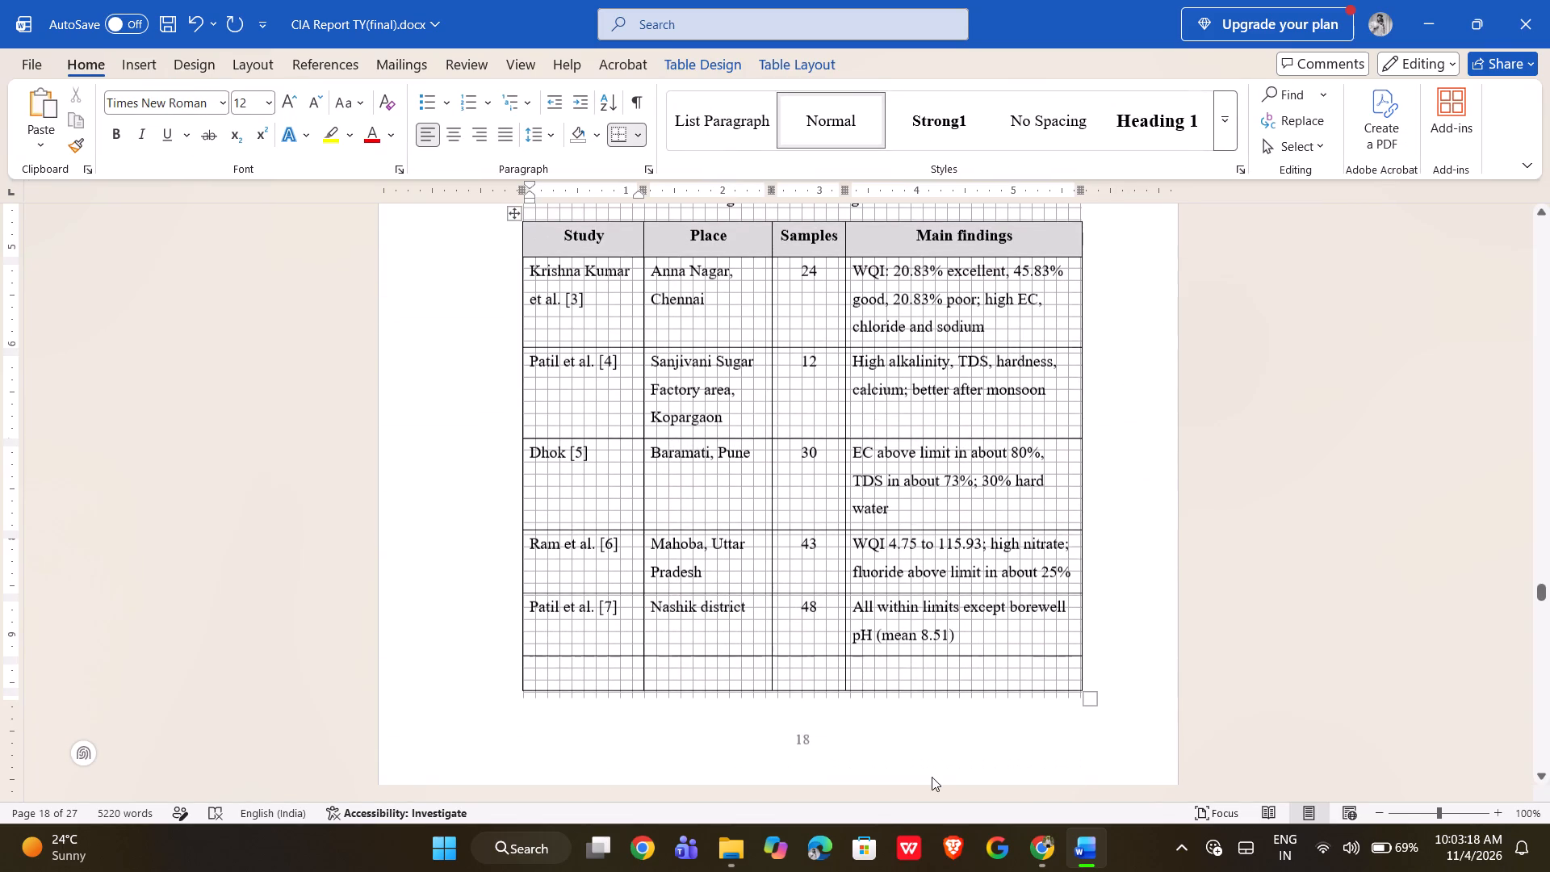
scroll(932, 777, up, 3)
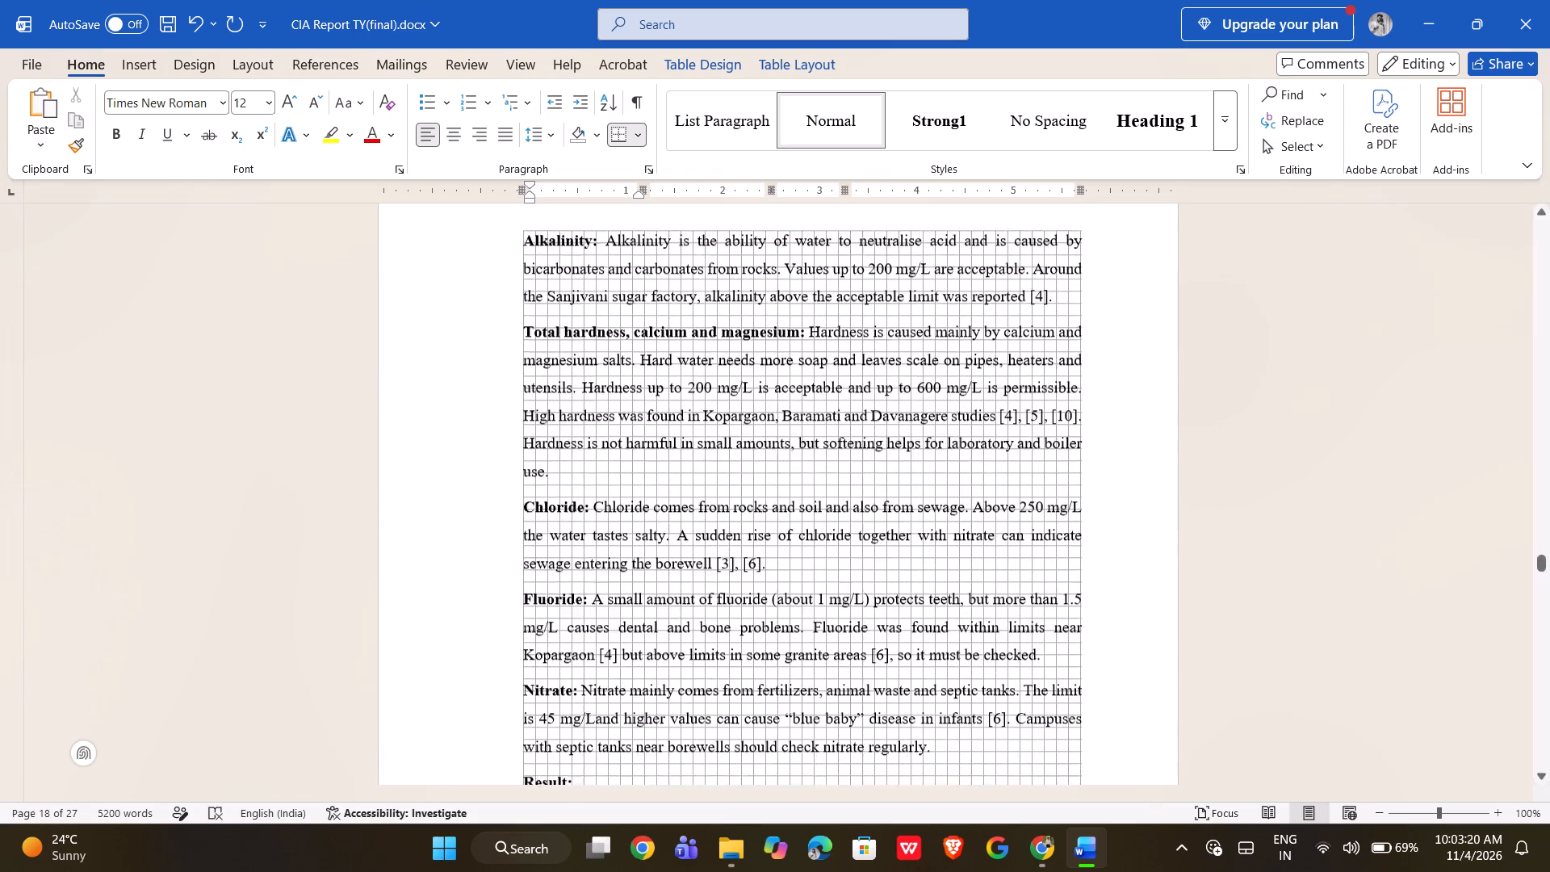
scroll(932, 777, up, 2)
scroll(932, 637, down, 2)
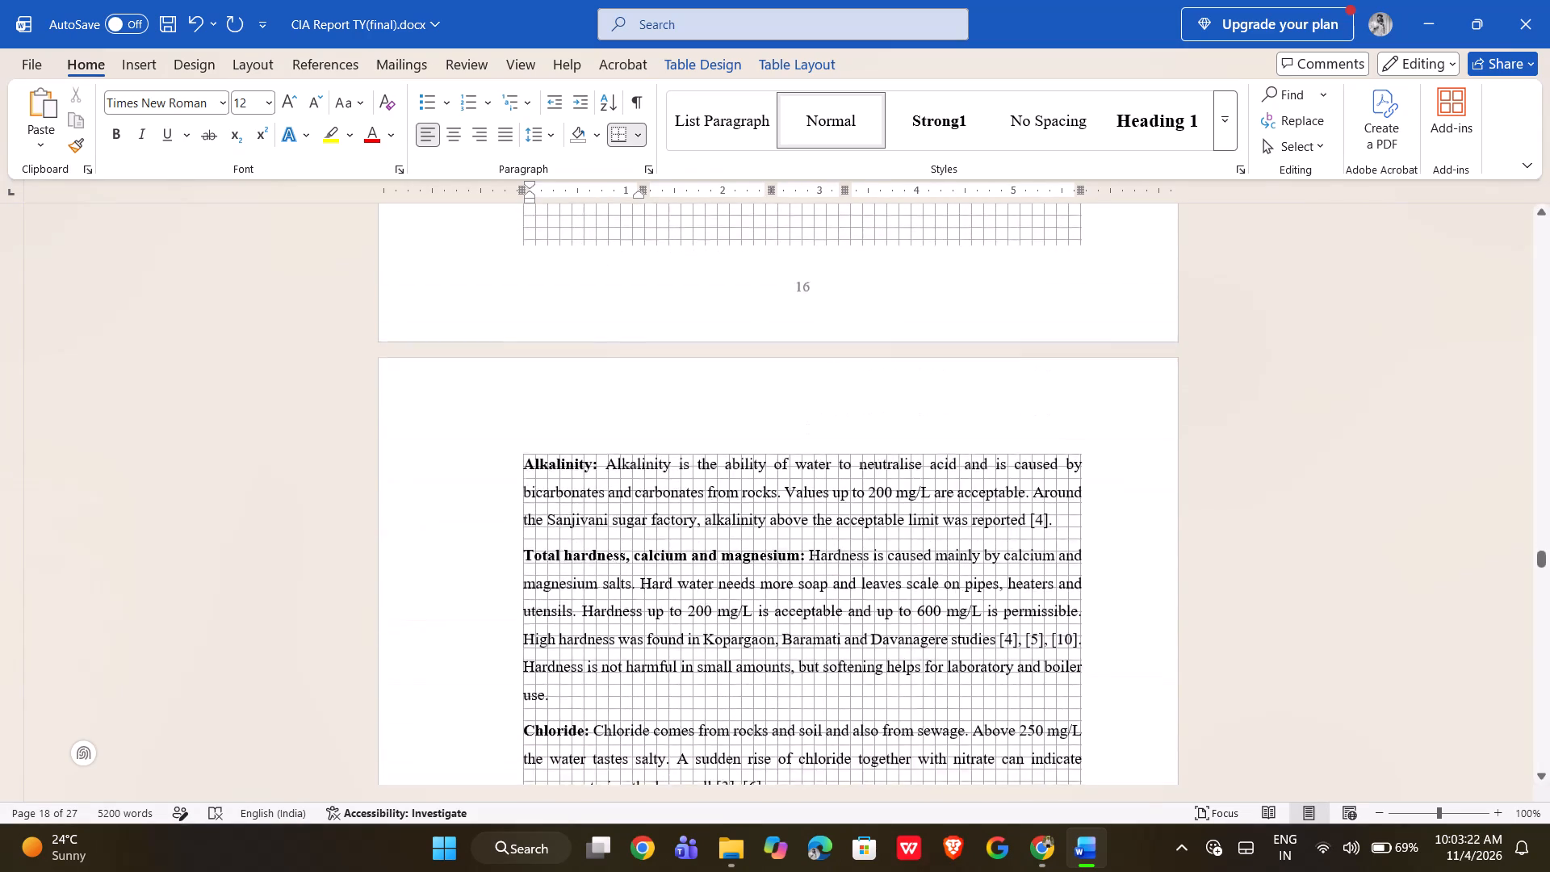
scroll(932, 637, down, 1)
scroll(608, 362, up, 1)
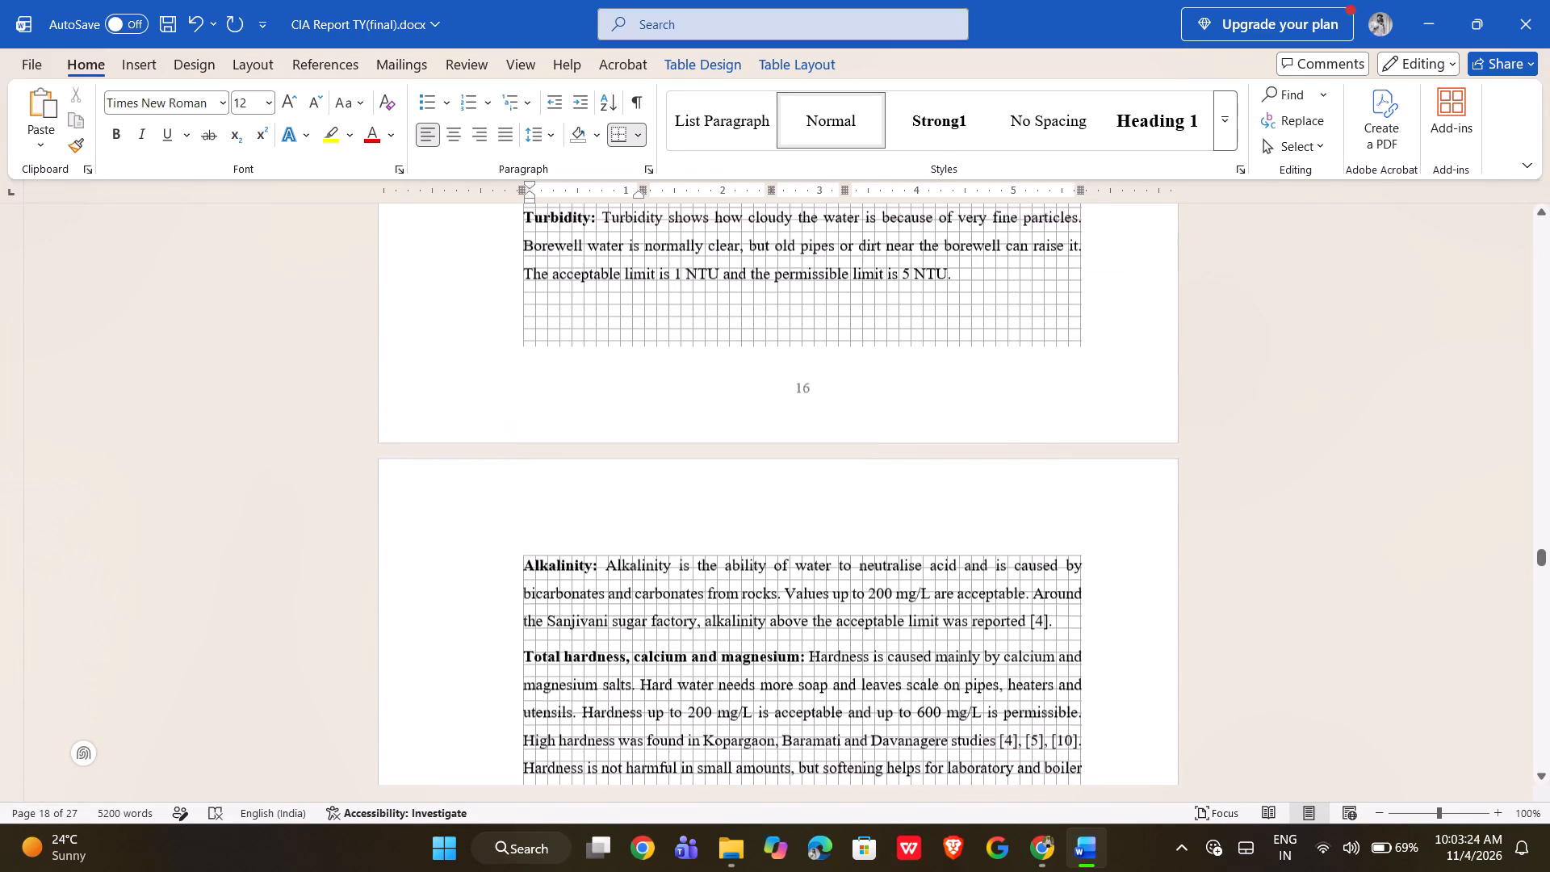
scroll(608, 362, up, 1)
right_click(608, 362)
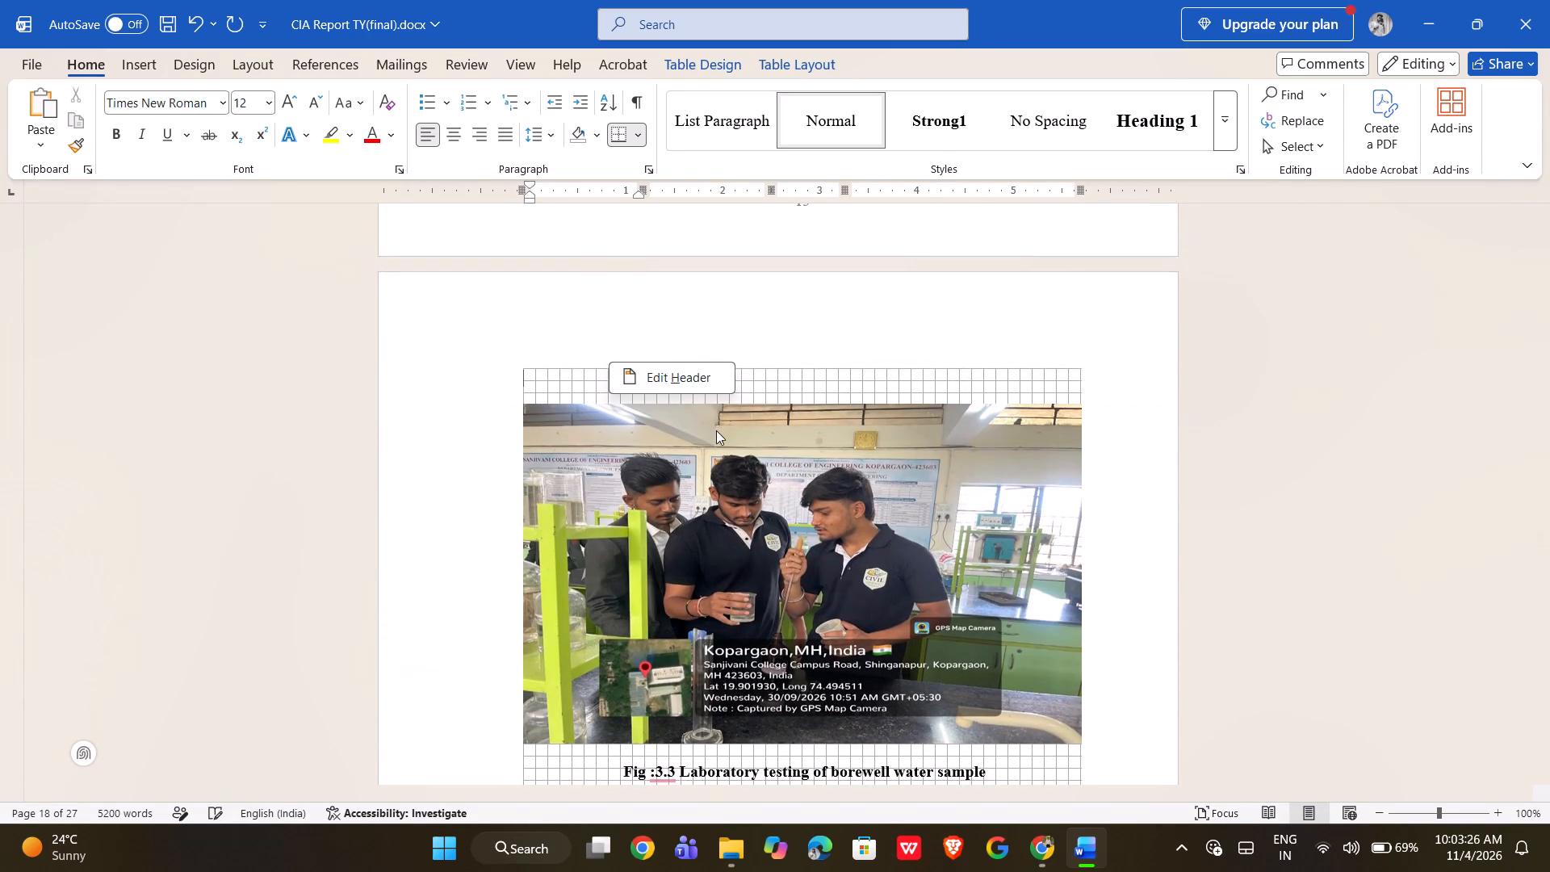
click(716, 430)
scroll(813, 629, down, 1)
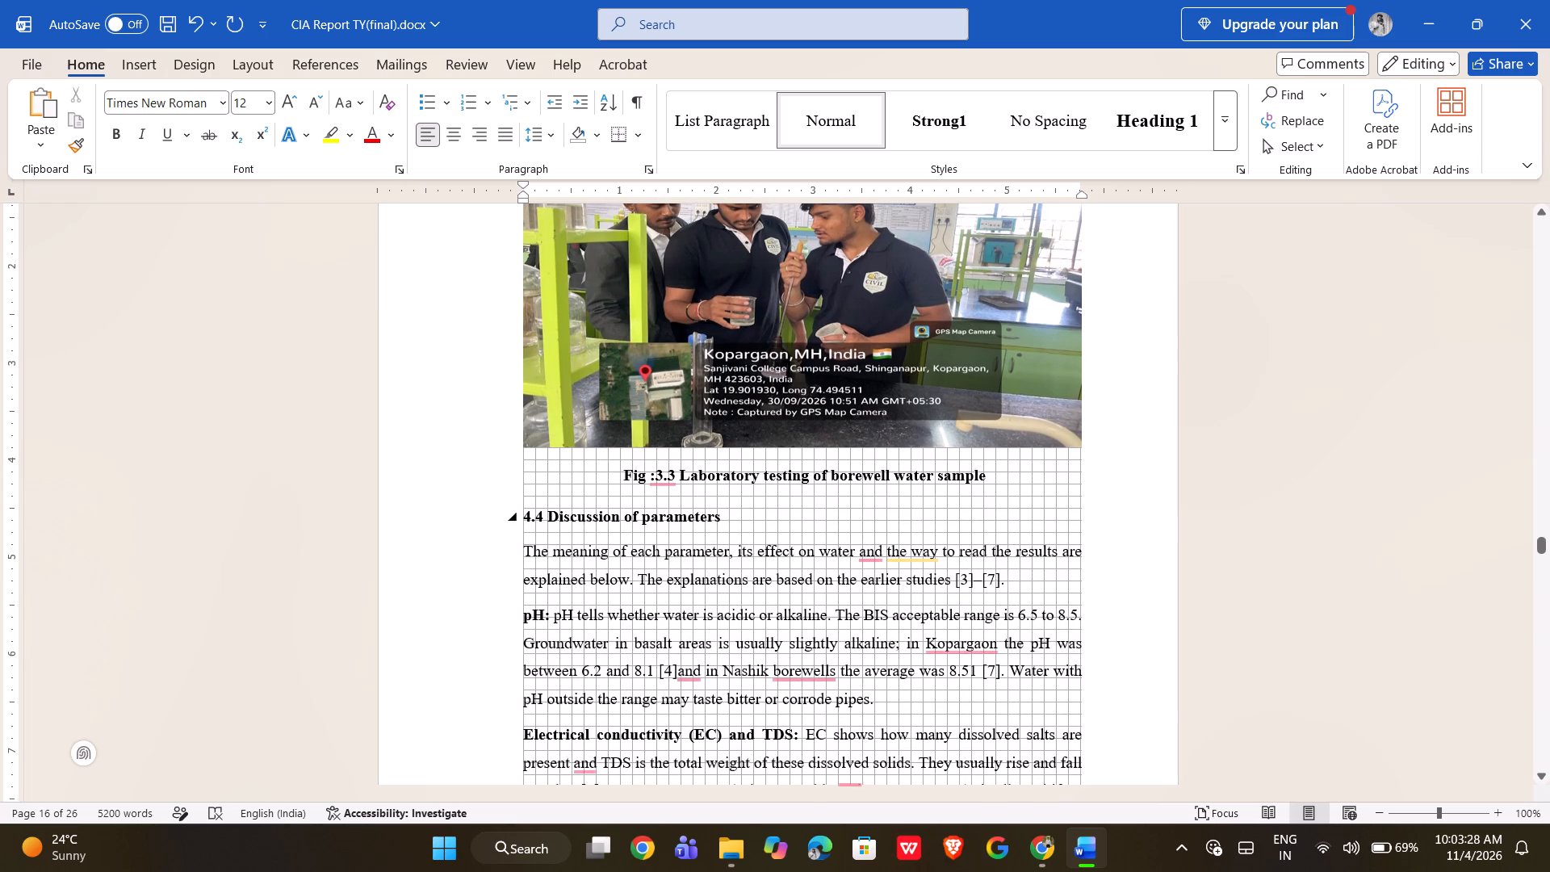
click(804, 437)
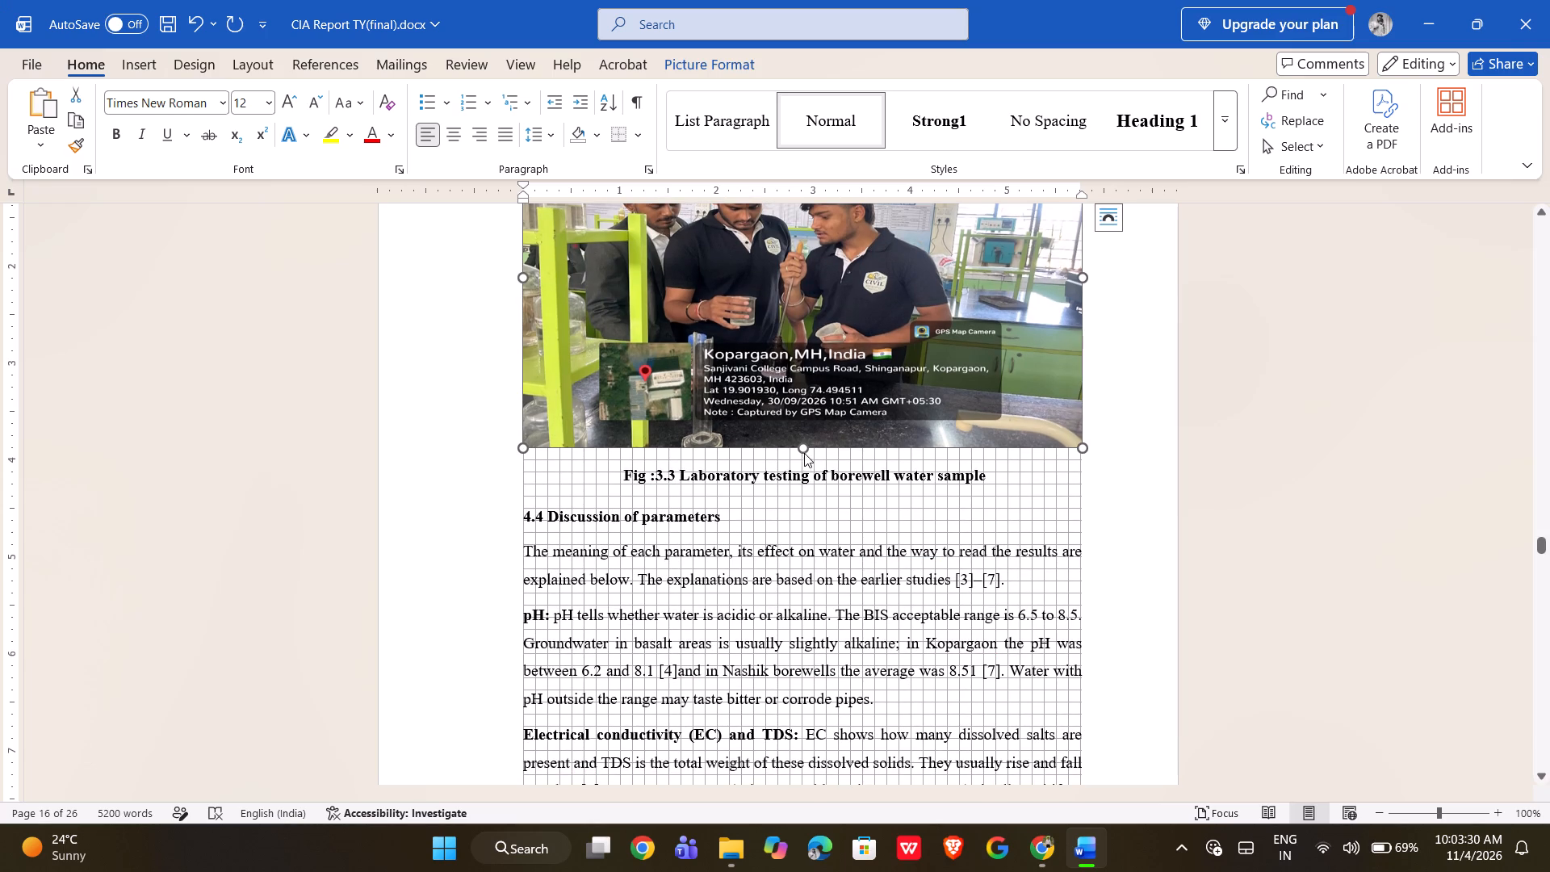
drag(804, 445, 801, 398)
Examine the page layout from the Turbidity paragraph through sections 4.5 and 4.6 and Tables 4.3 and 4.4 to the start of Chapter 5.
scroll(801, 398, down, 1)
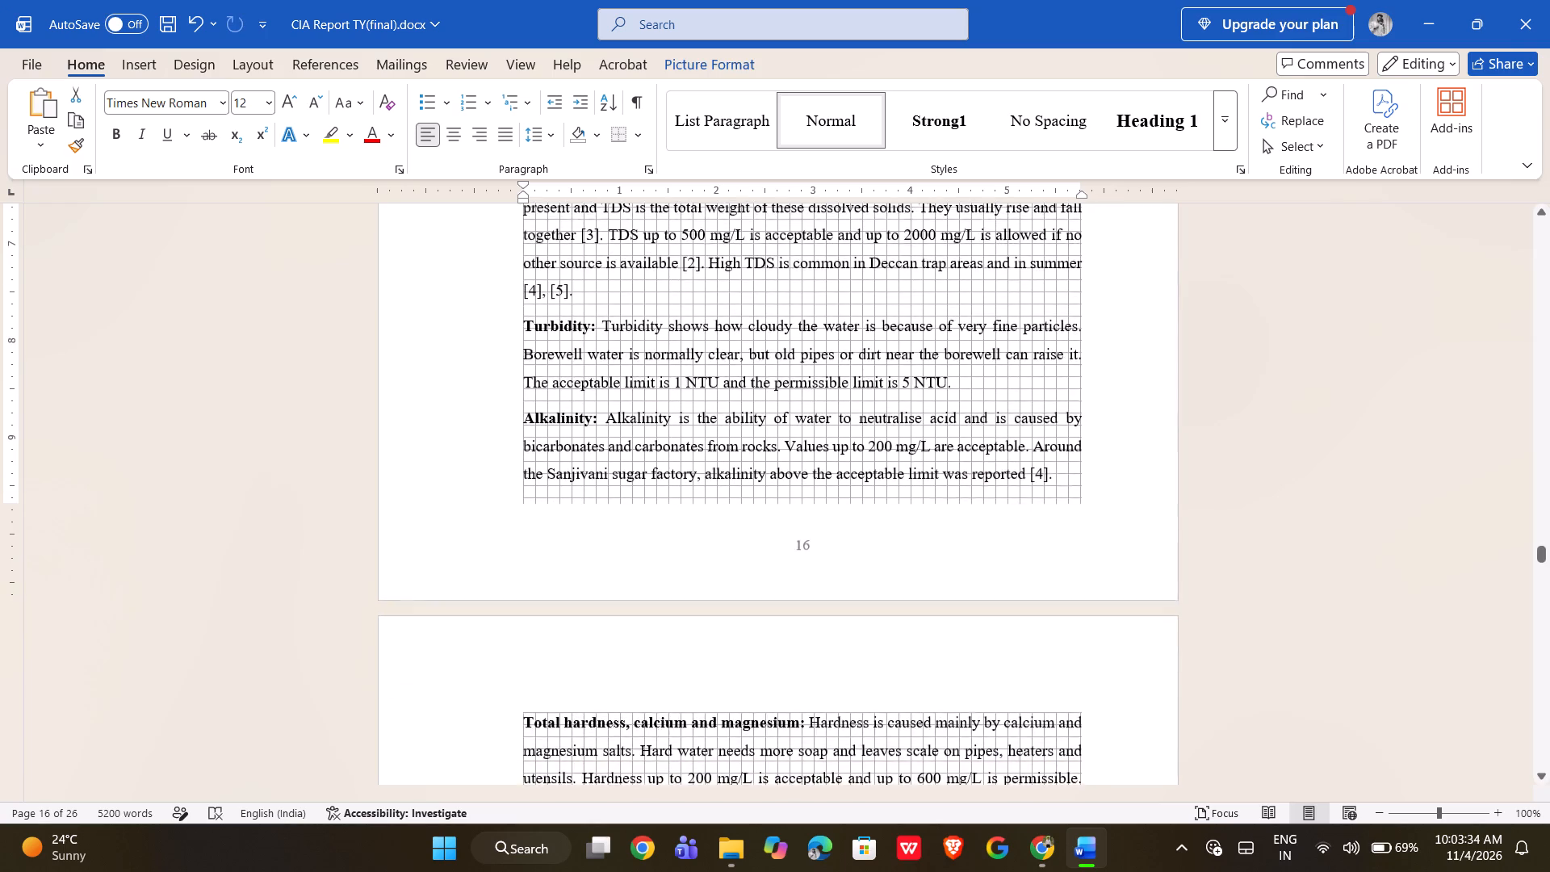
scroll(801, 398, down, 2)
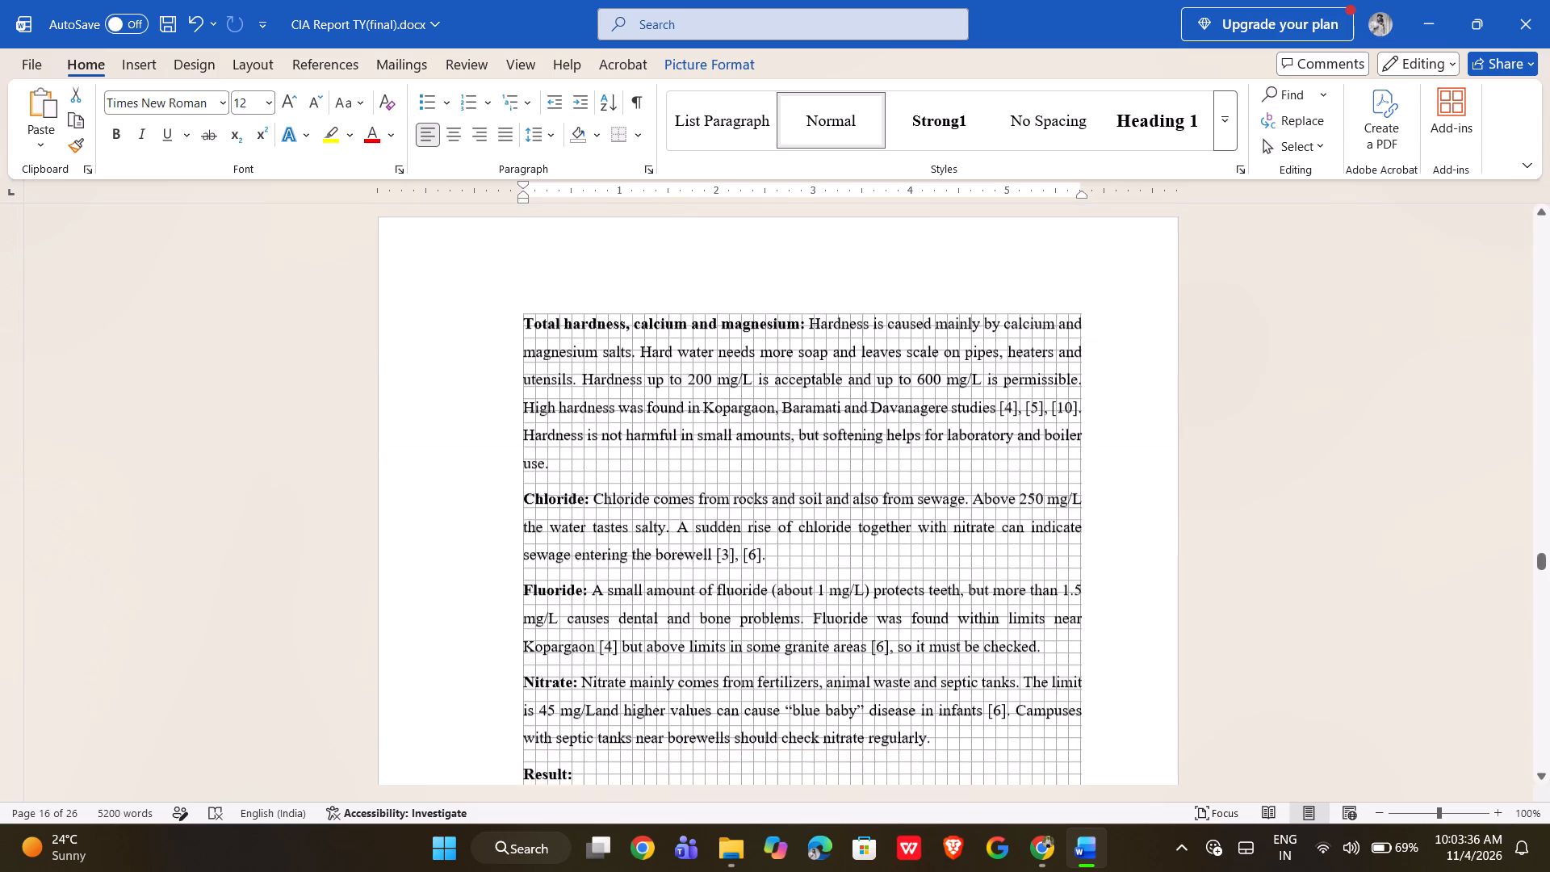
scroll(801, 398, down, 2)
scroll(801, 398, up, 1)
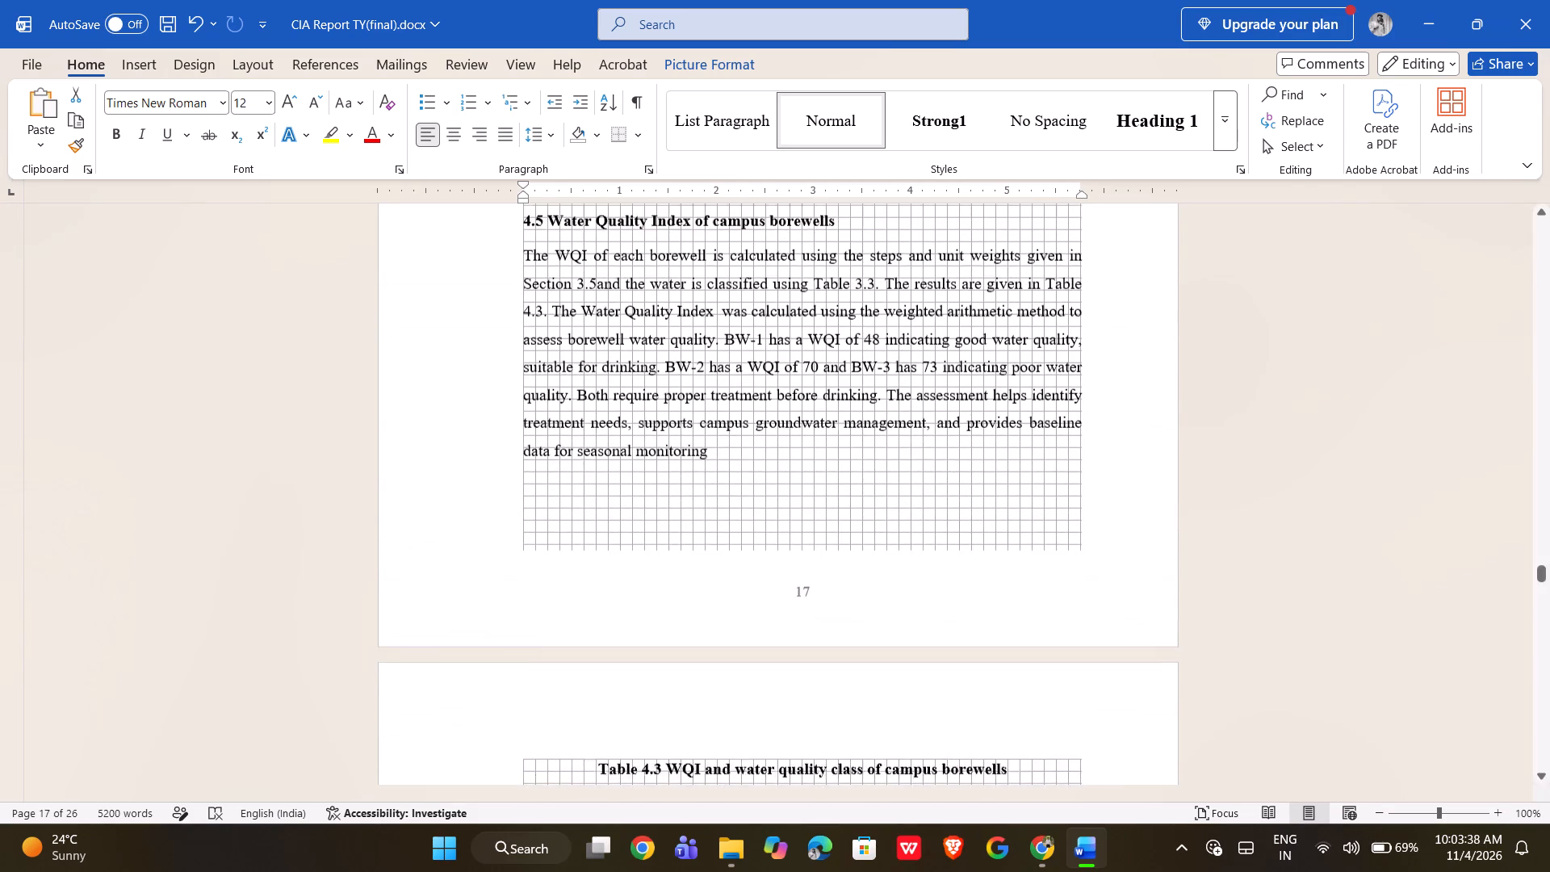
scroll(801, 398, up, 1)
scroll(801, 398, down, 1)
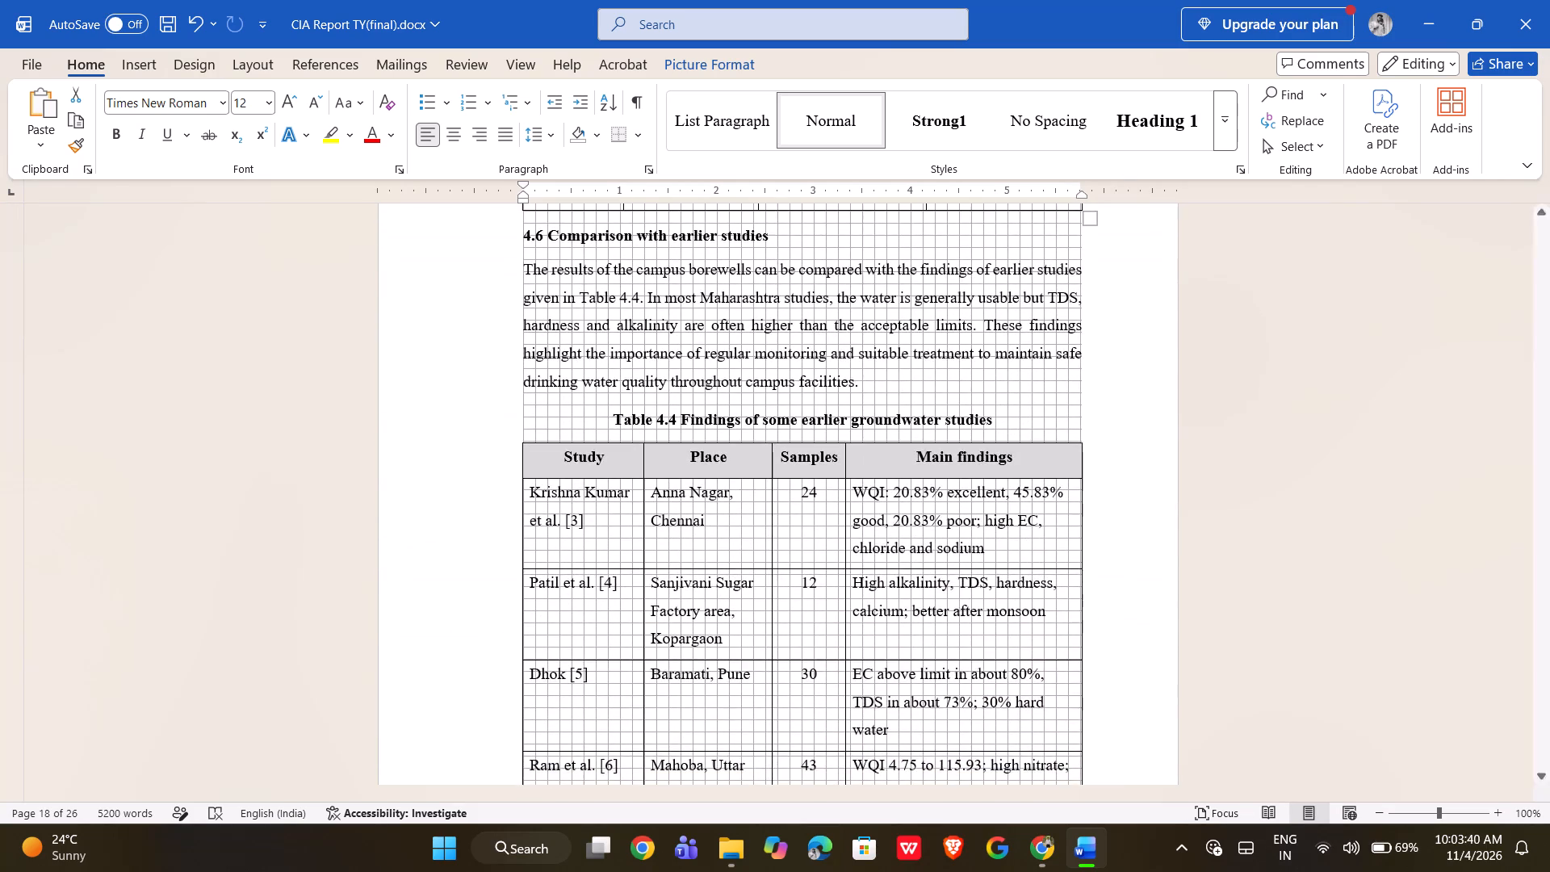
scroll(801, 398, up, 1)
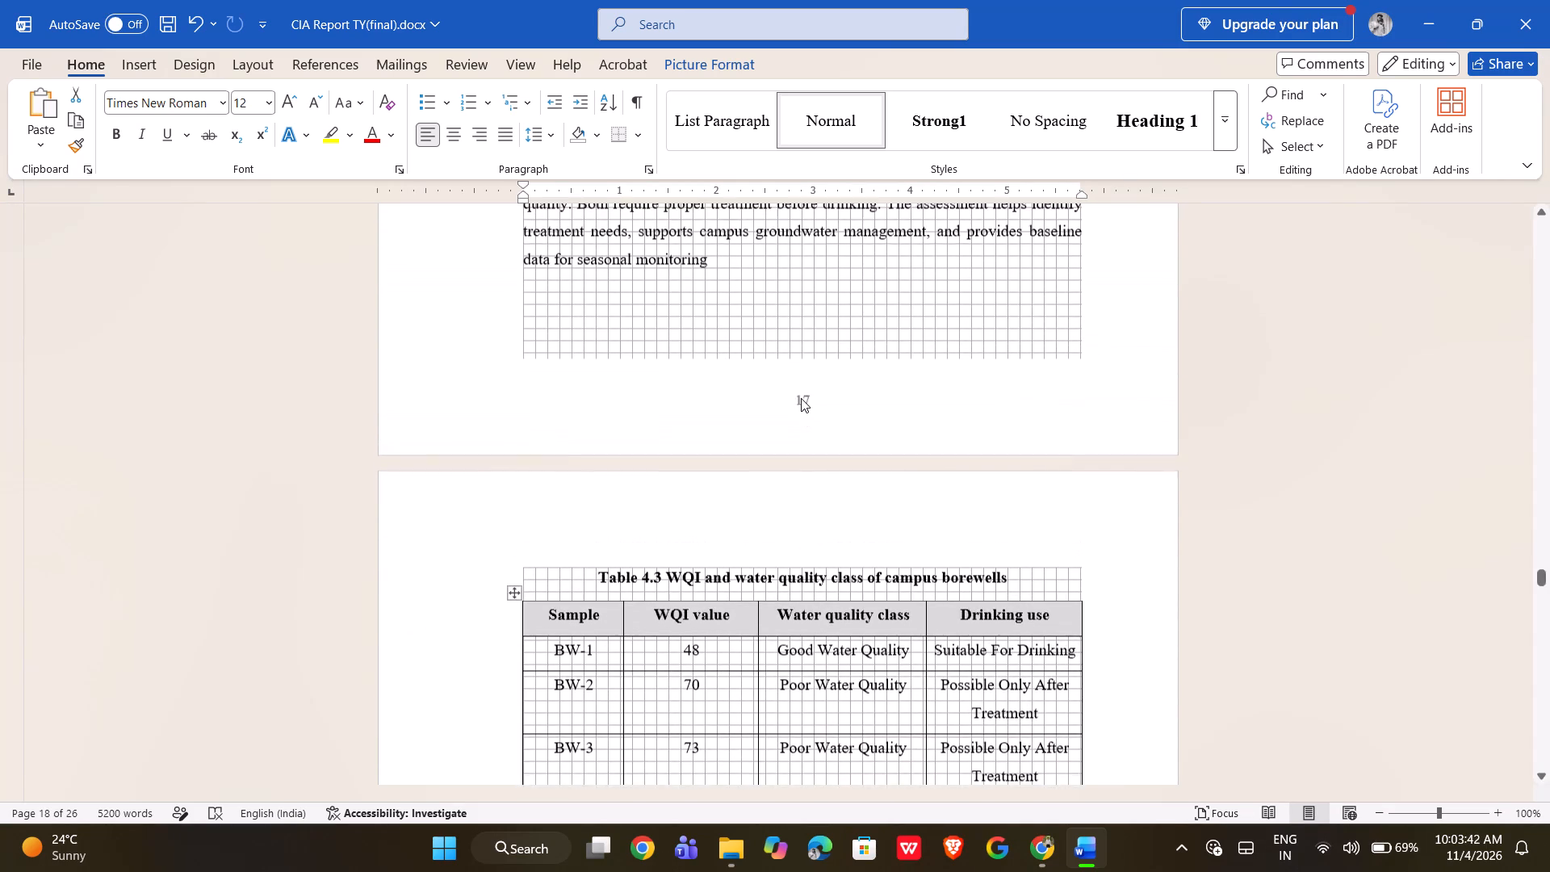
scroll(801, 443, down, 2)
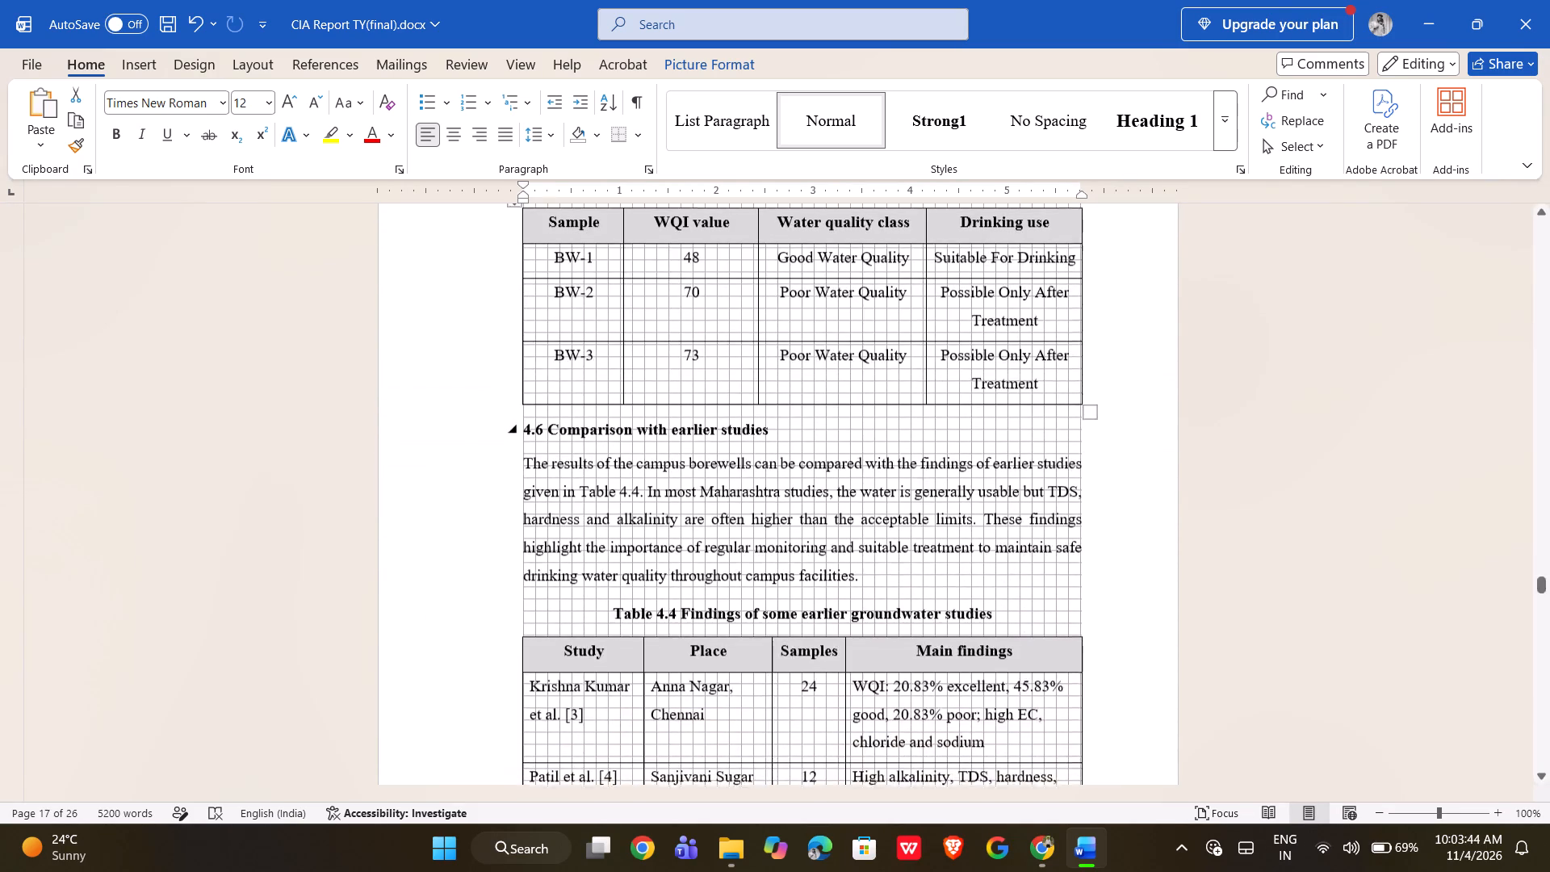
scroll(801, 443, down, 2)
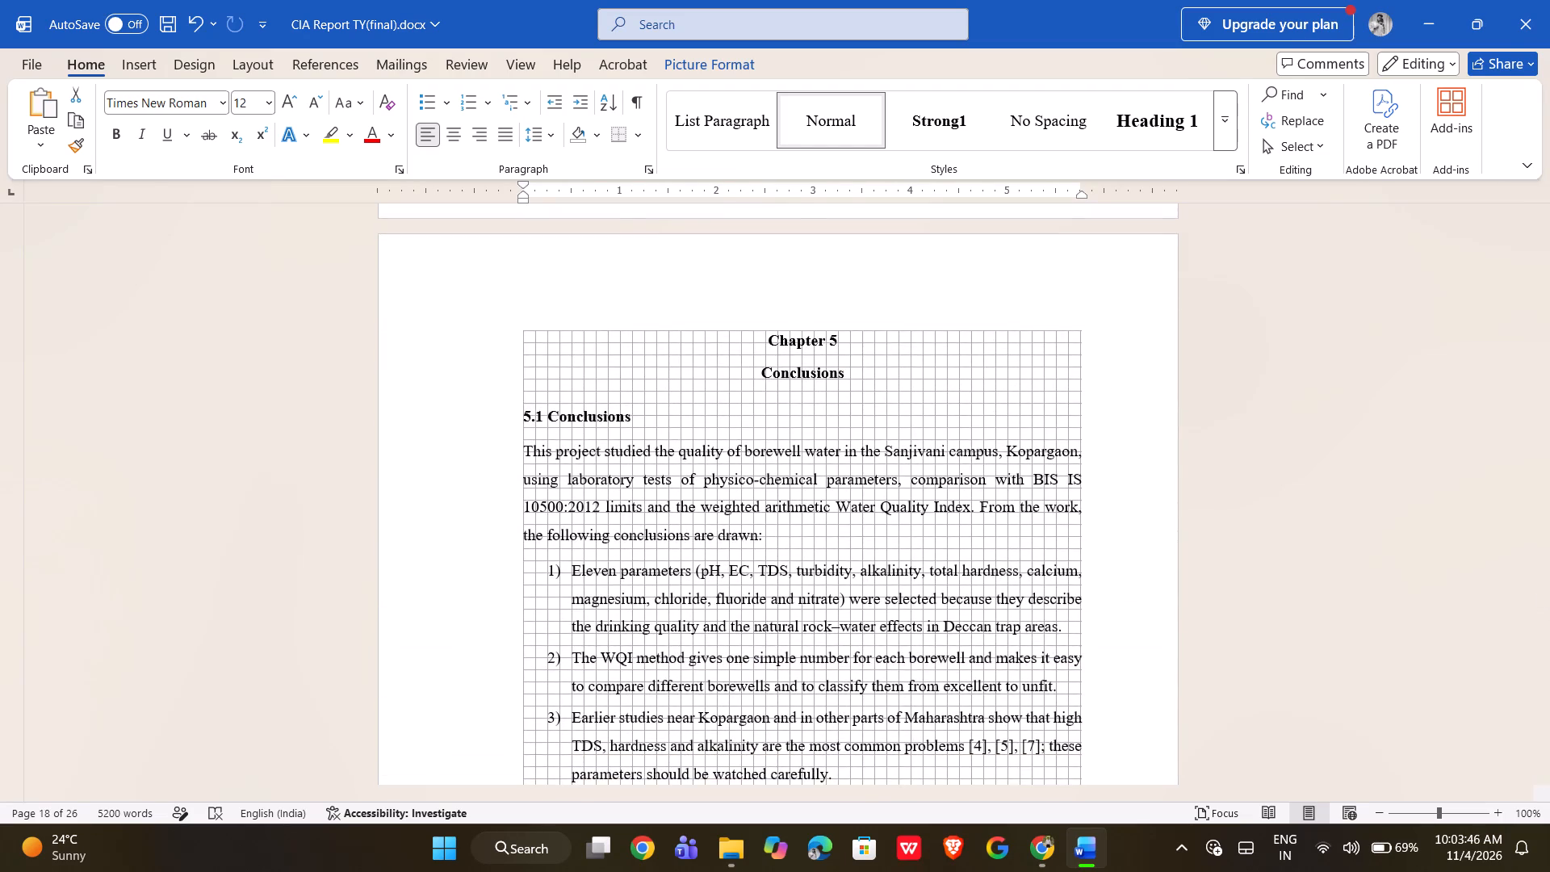
Go back to section 1.3 and review the layout of Chapters 1 and 2 up to the summary of literature.
scroll(801, 443, up, 4)
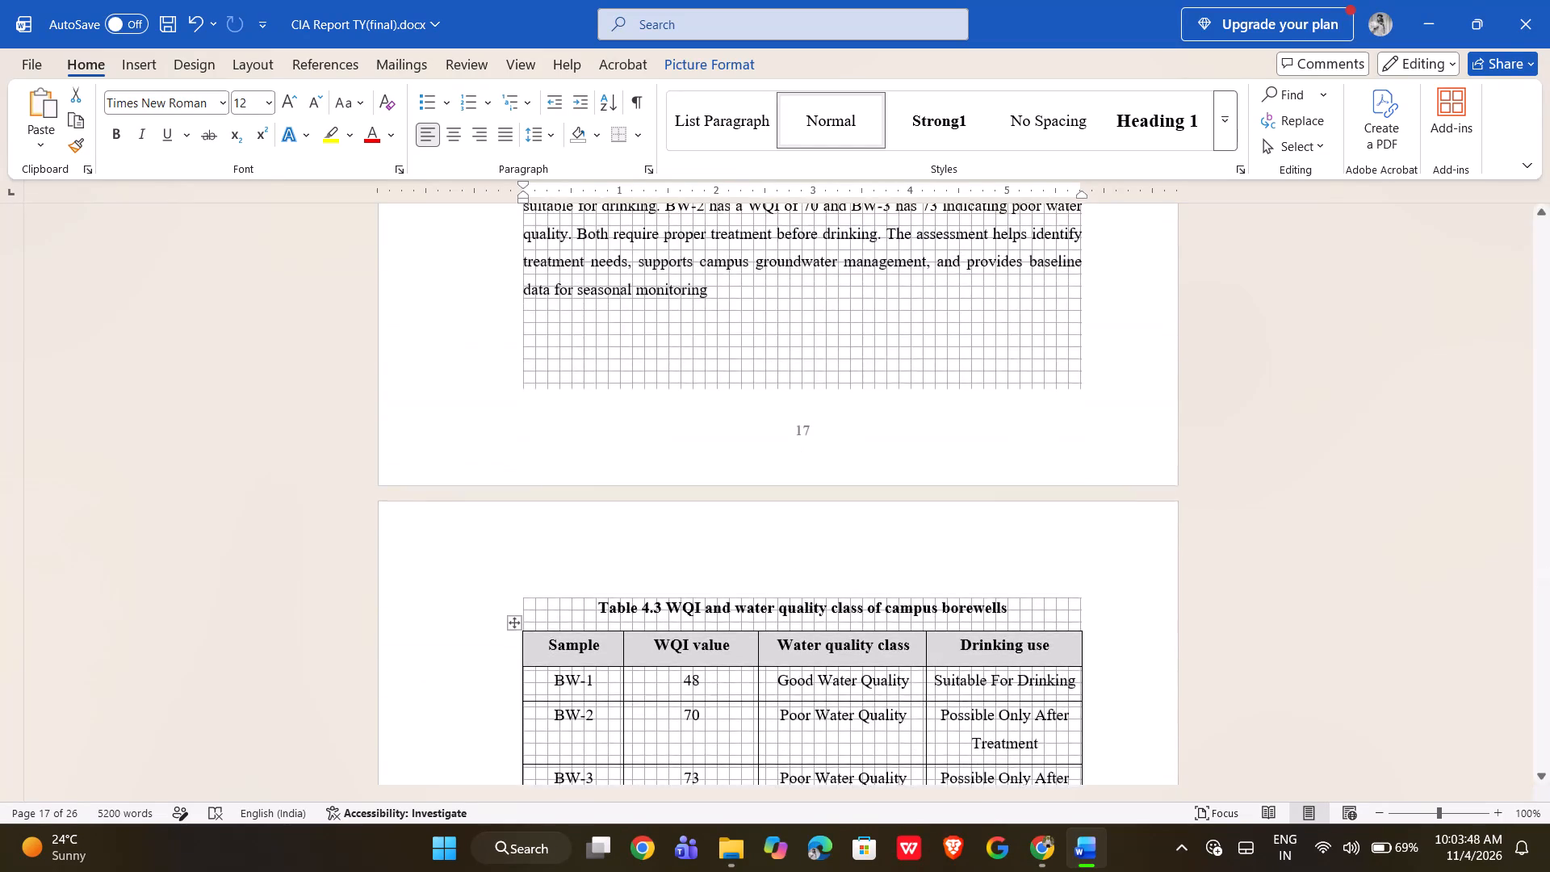
scroll(801, 443, up, 7)
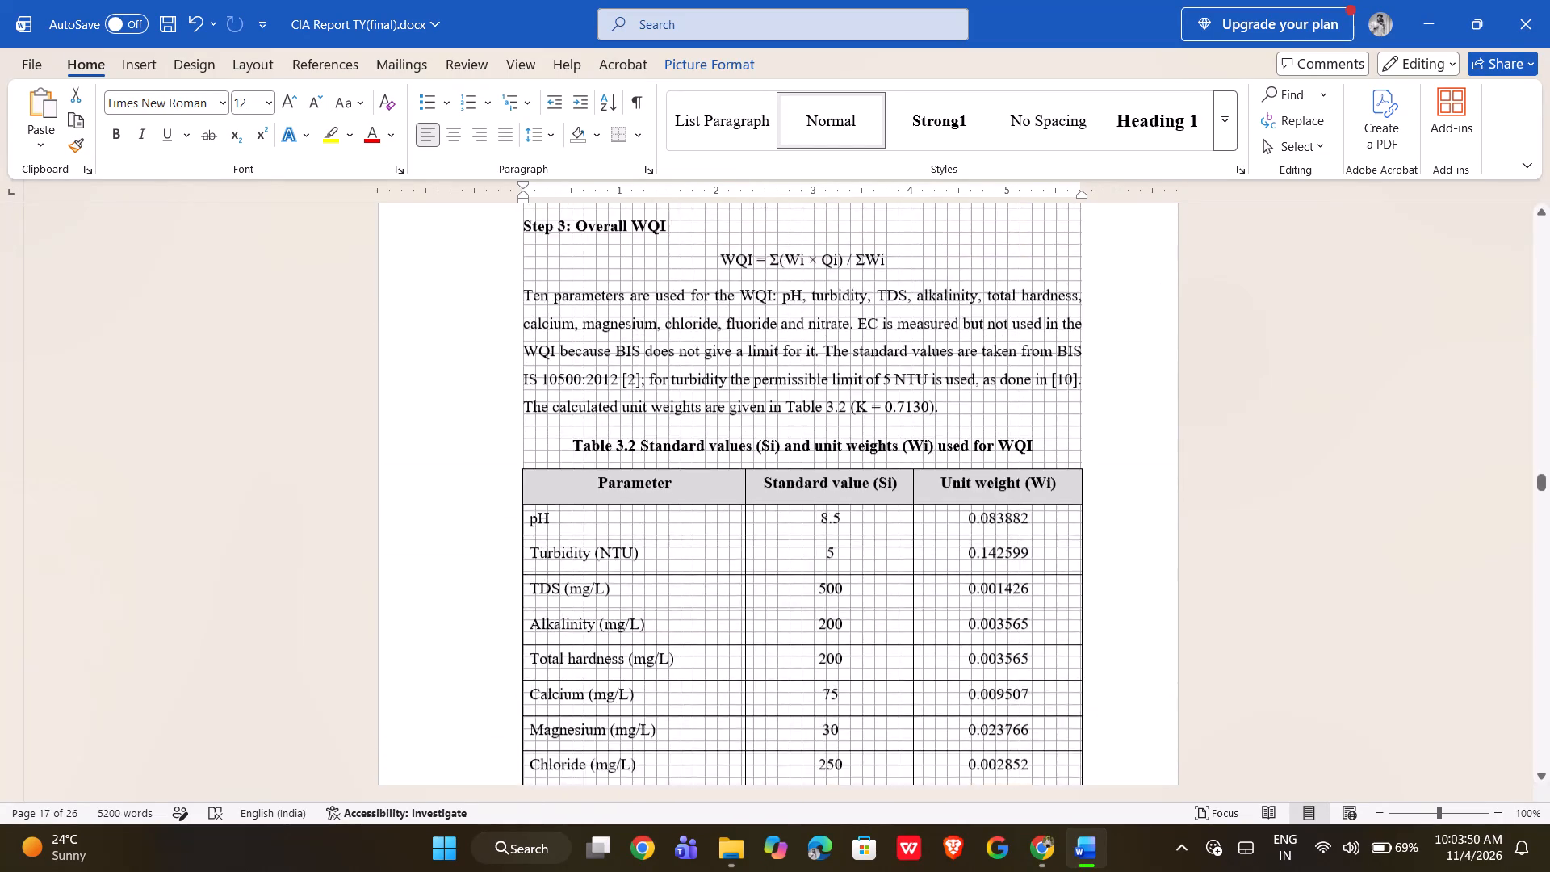
scroll(801, 443, up, 7)
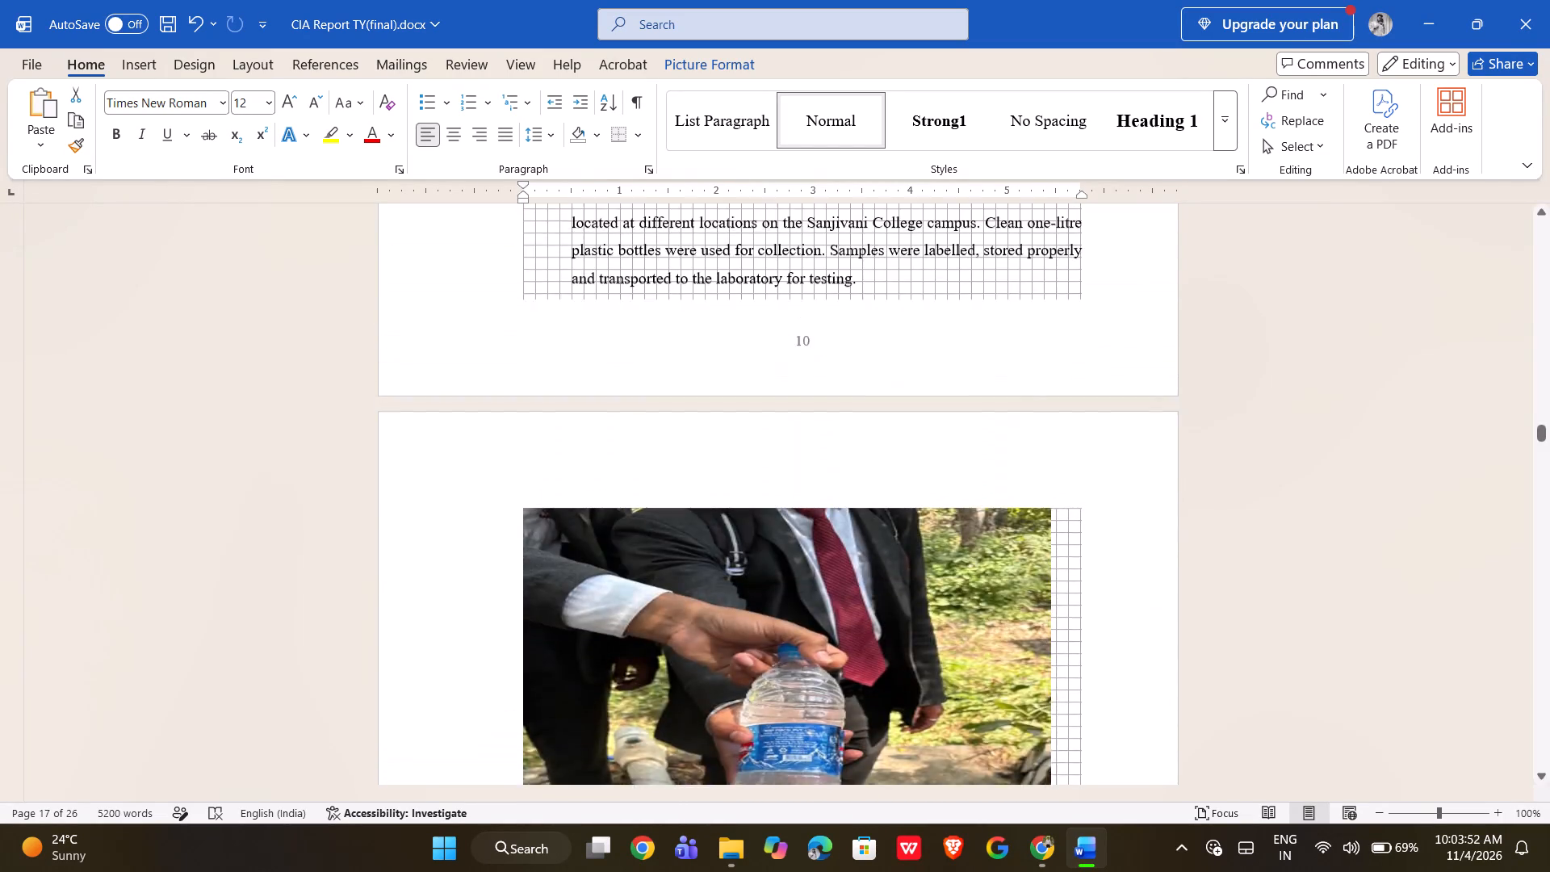
scroll(801, 443, up, 2)
scroll(801, 443, down, 2)
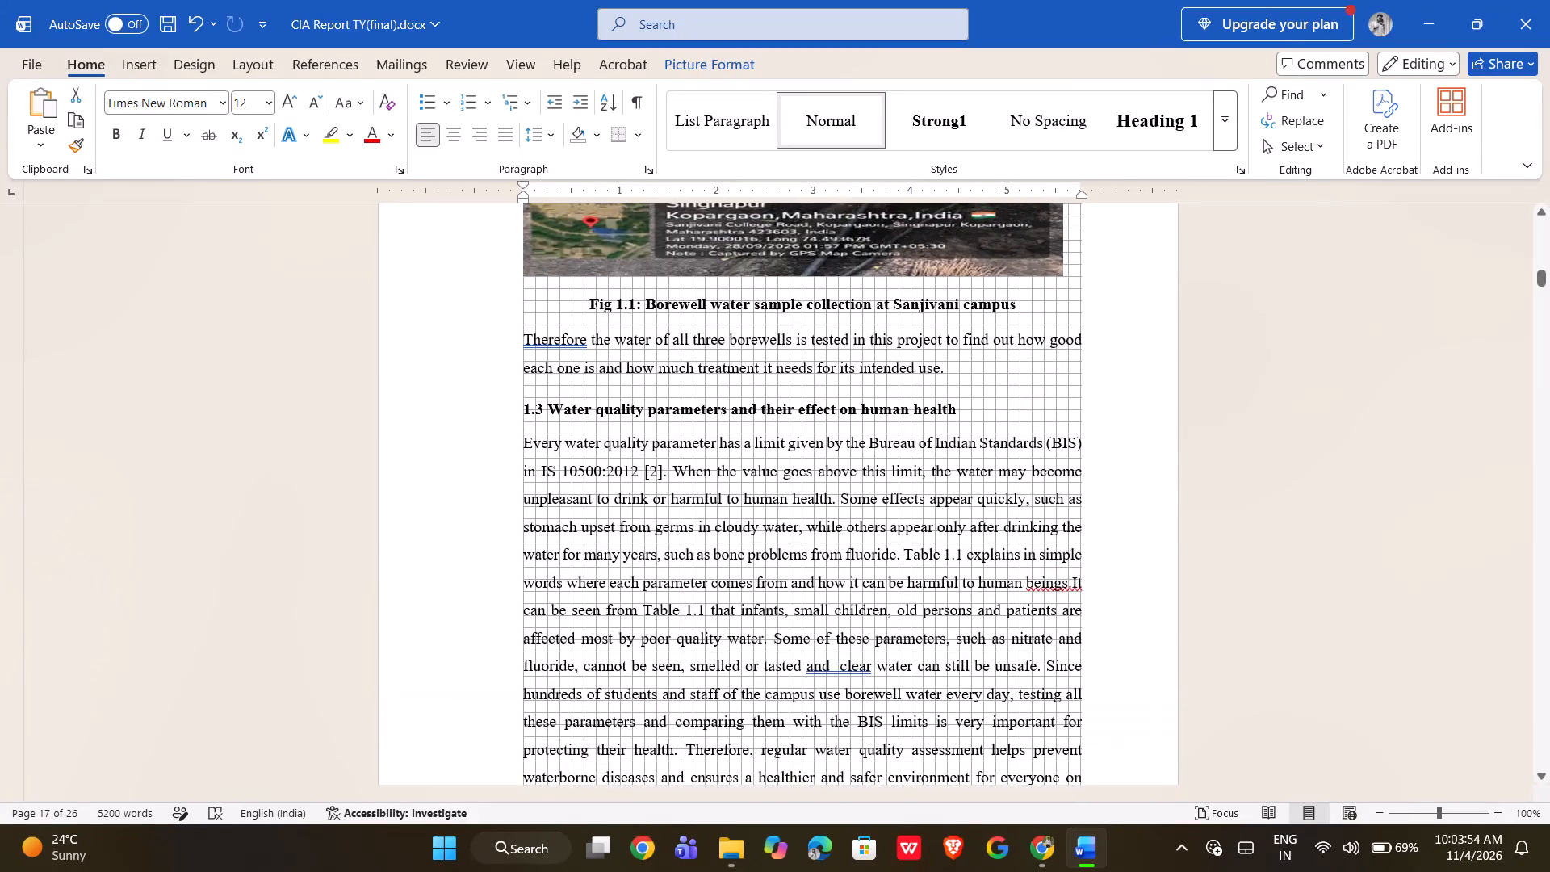
scroll(801, 443, down, 2)
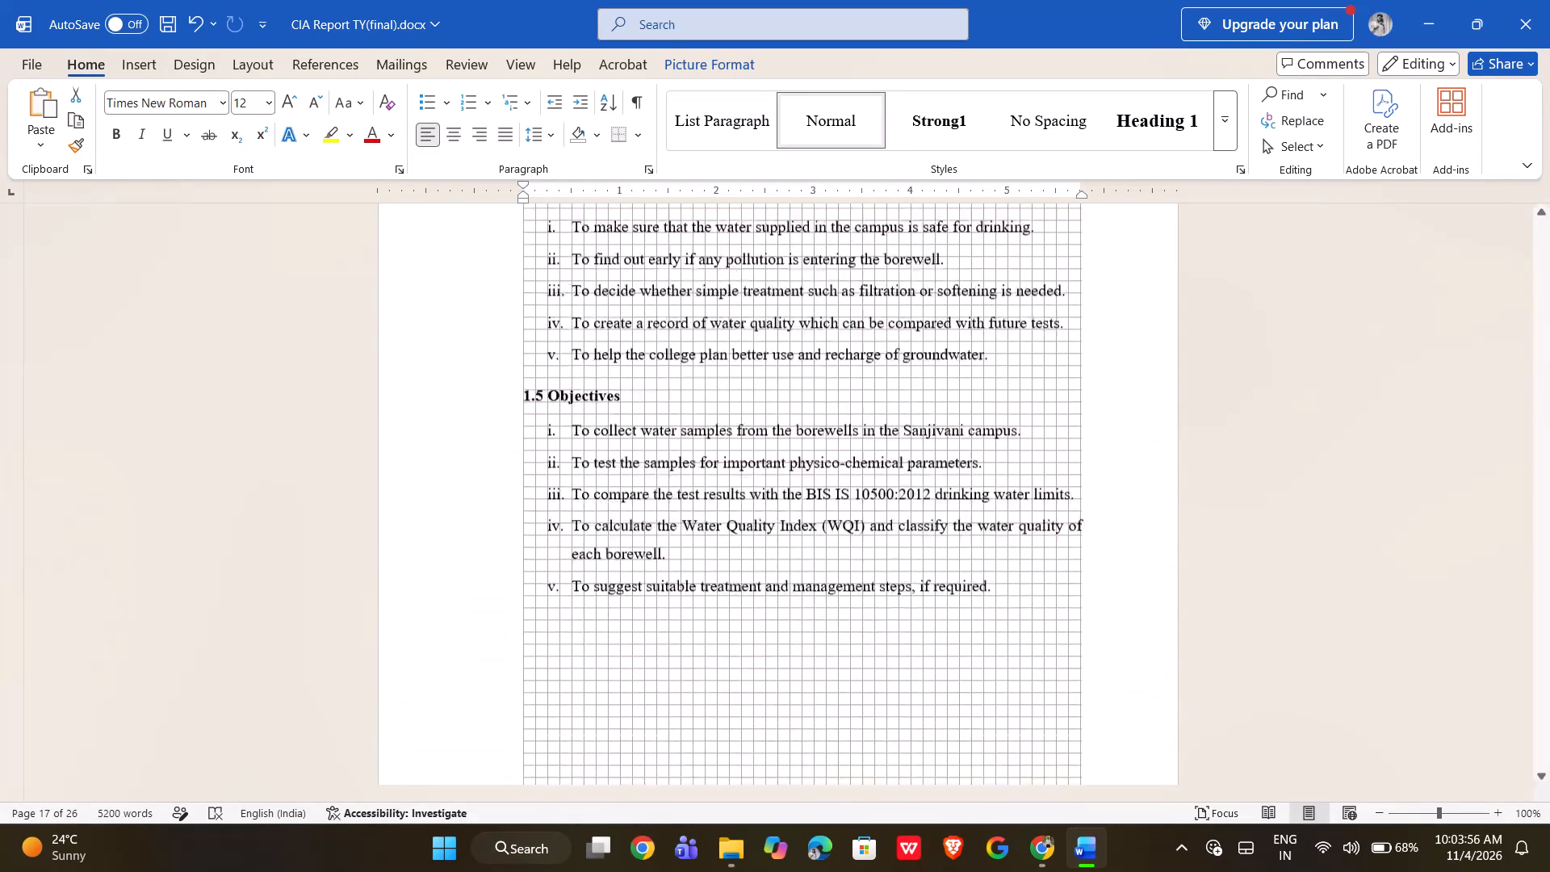
scroll(801, 443, down, 3)
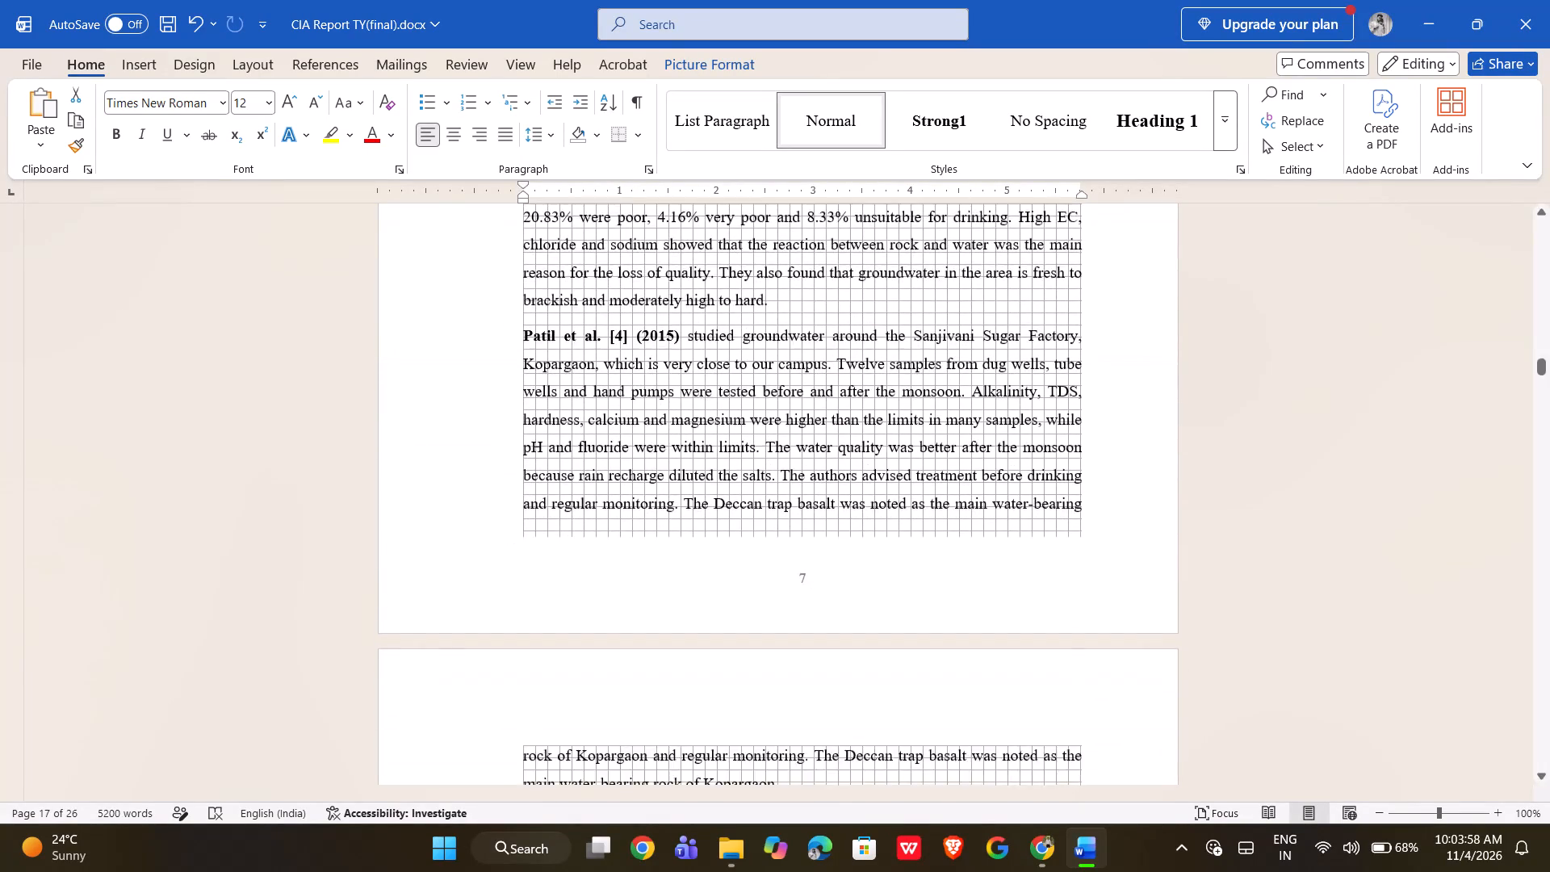
scroll(810, 412, down, 3)
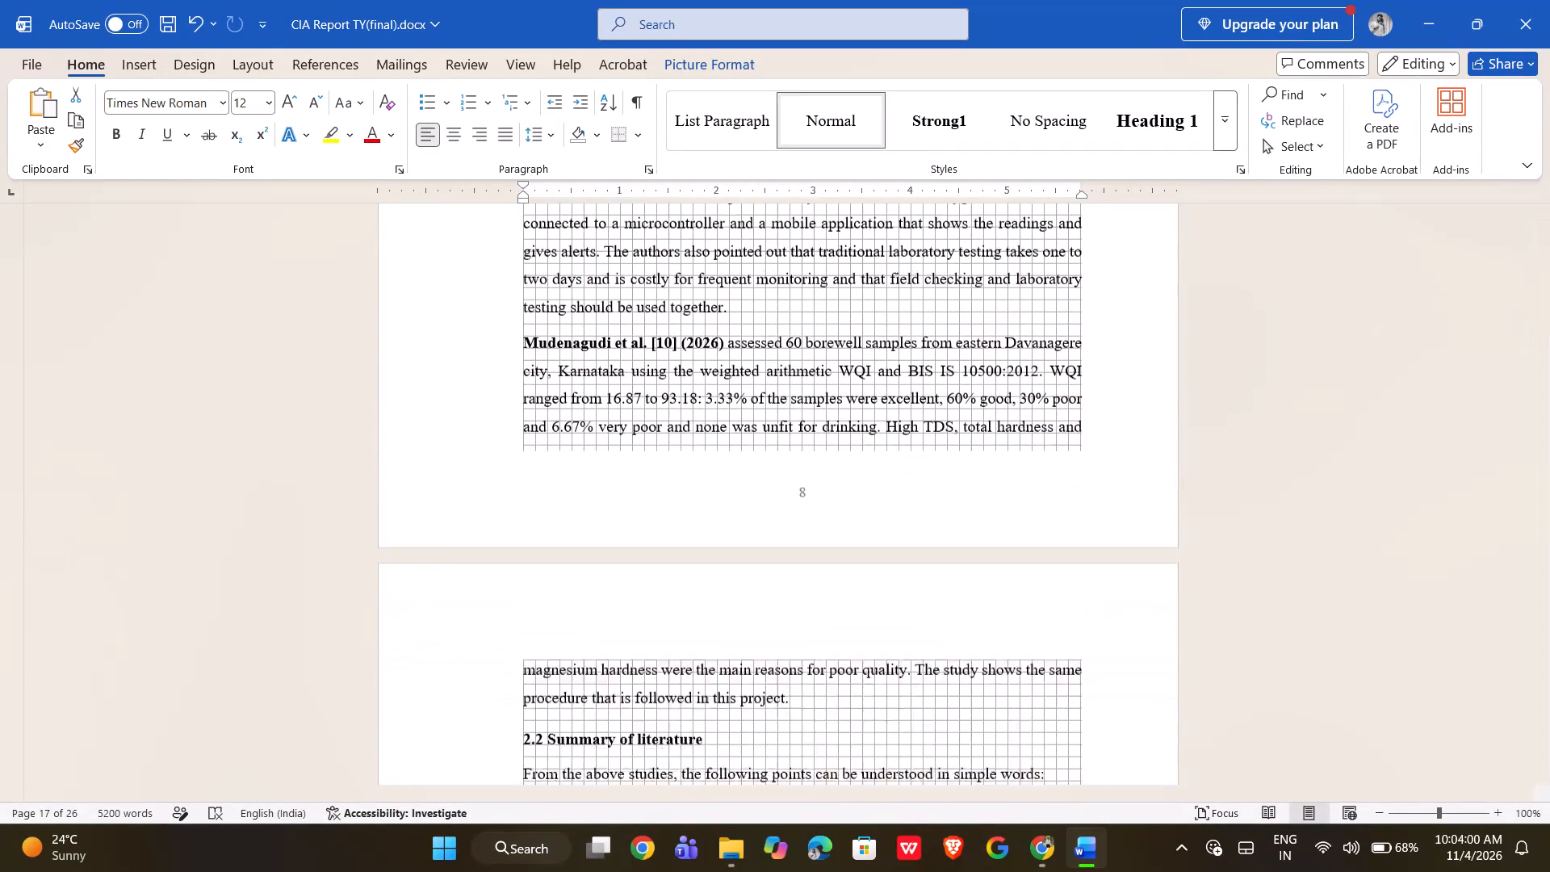
Review Chapter 3's headings, sample collection photo, tables and page breaks from section 3.1 to the end of Table 3.2.
scroll(810, 412, down, 3)
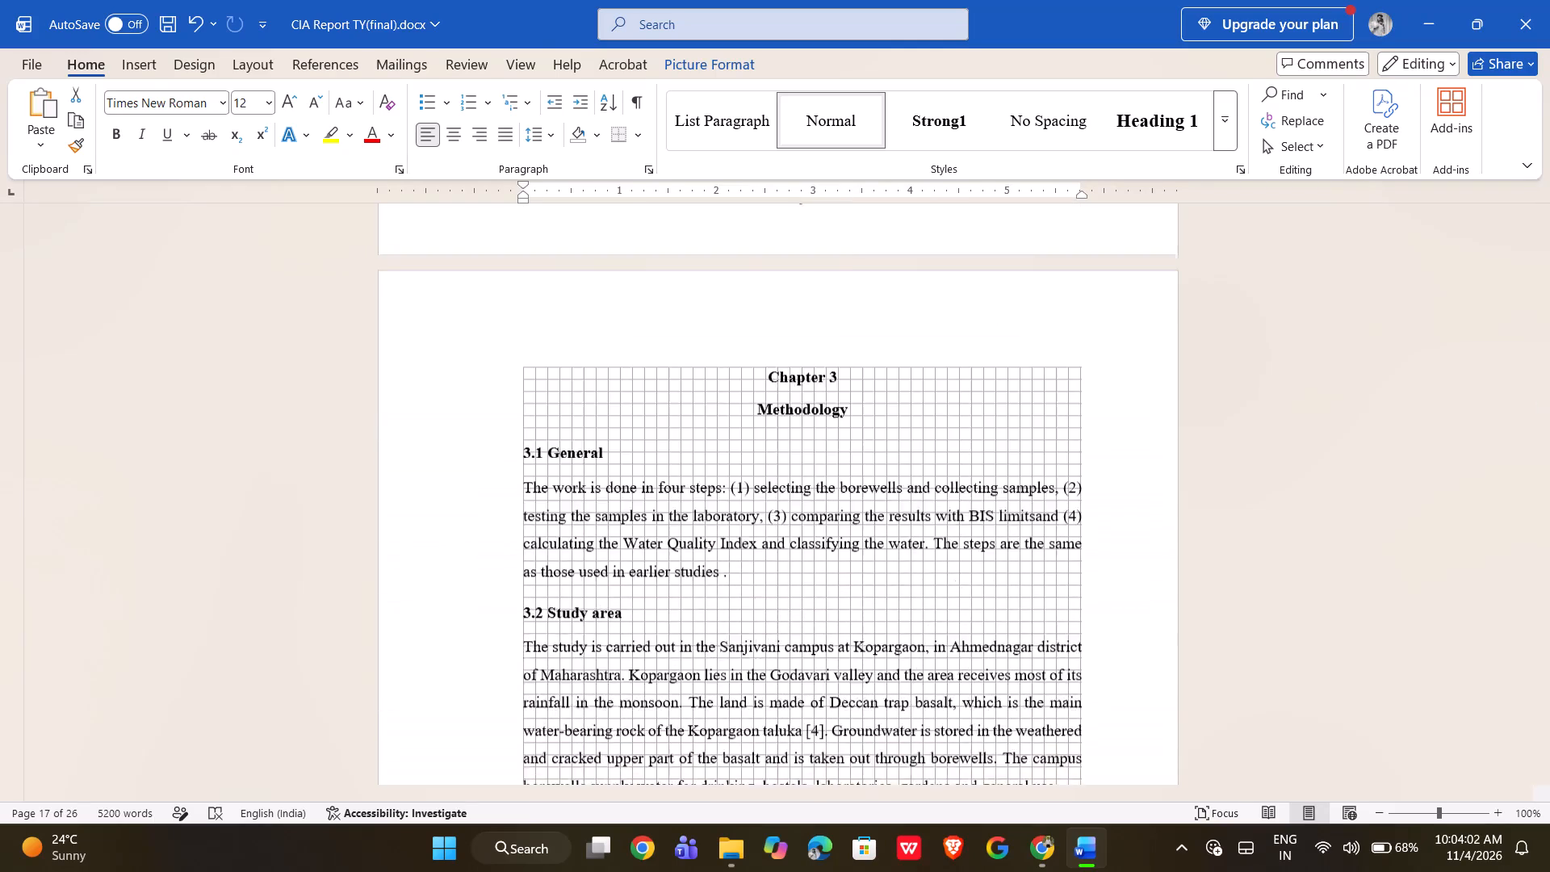
scroll(810, 412, down, 3)
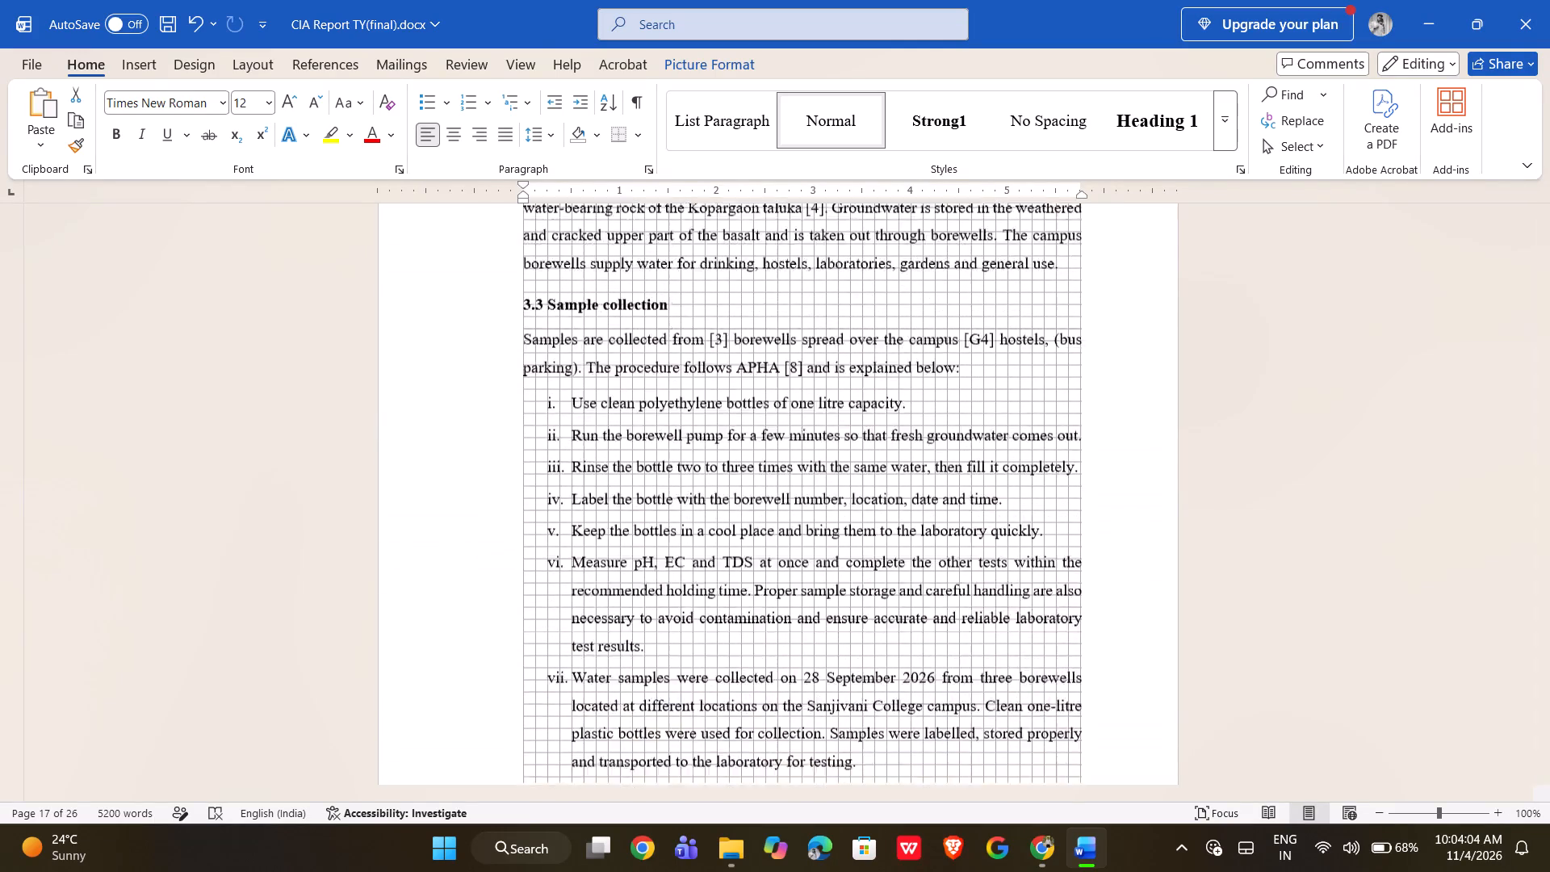
scroll(810, 412, down, 4)
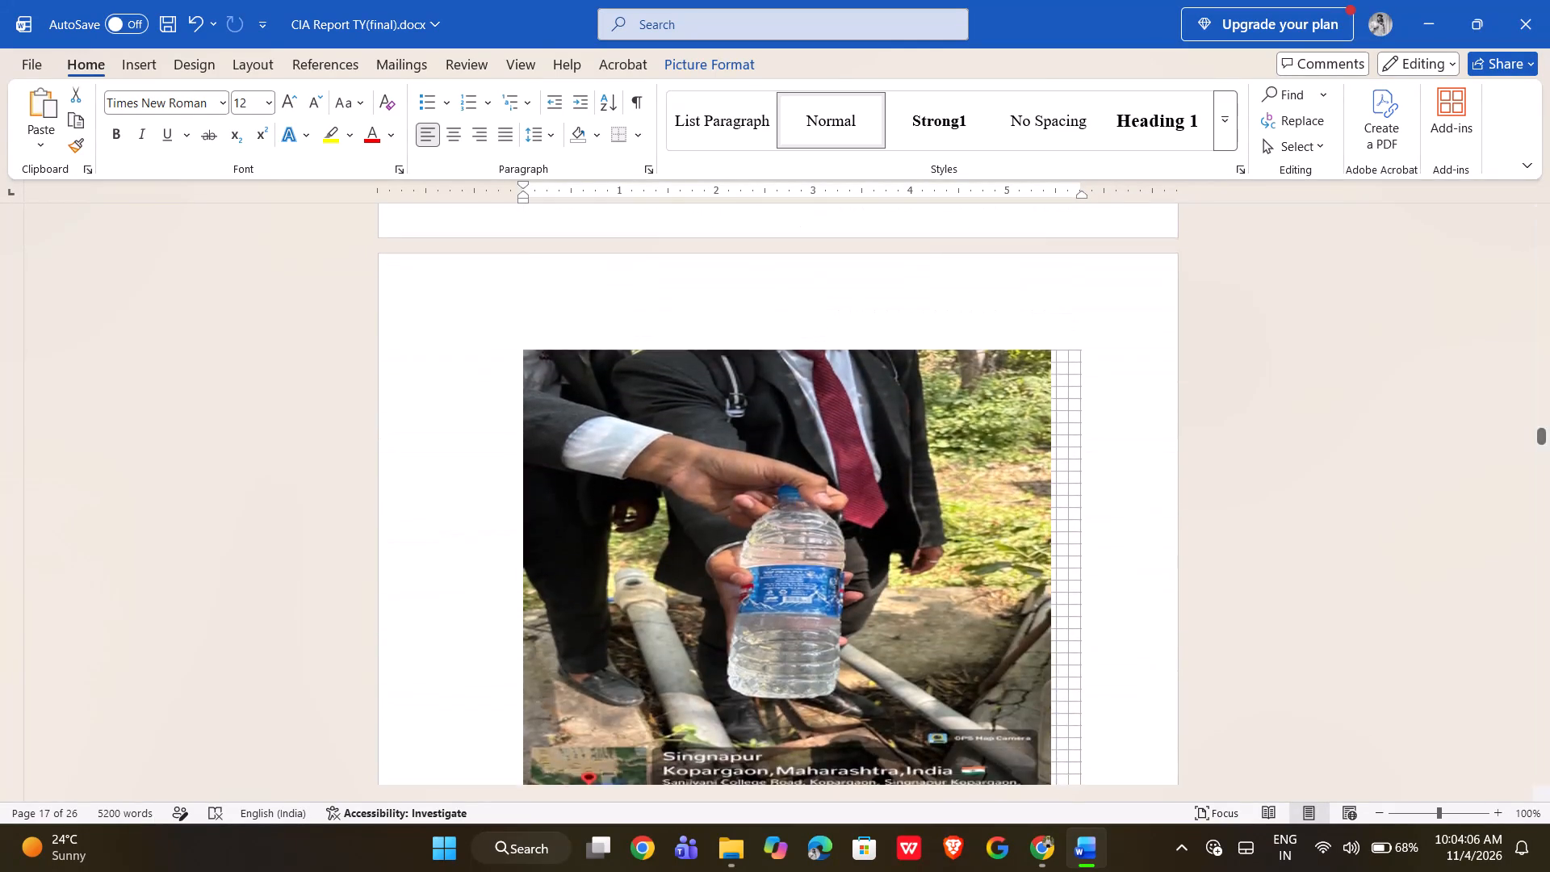
scroll(810, 412, down, 2)
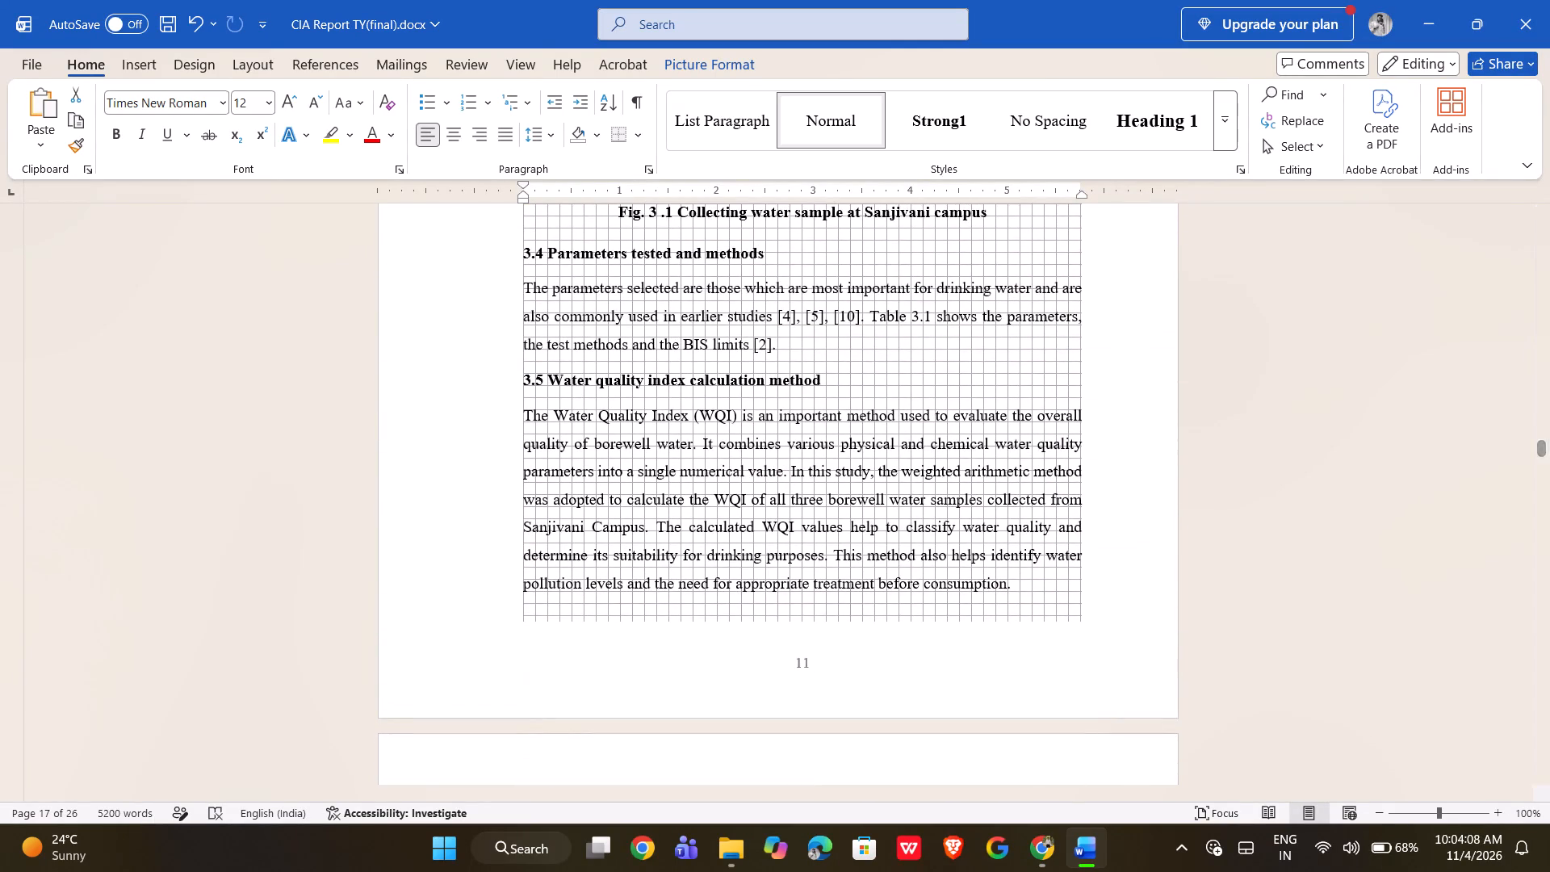
scroll(810, 412, down, 1)
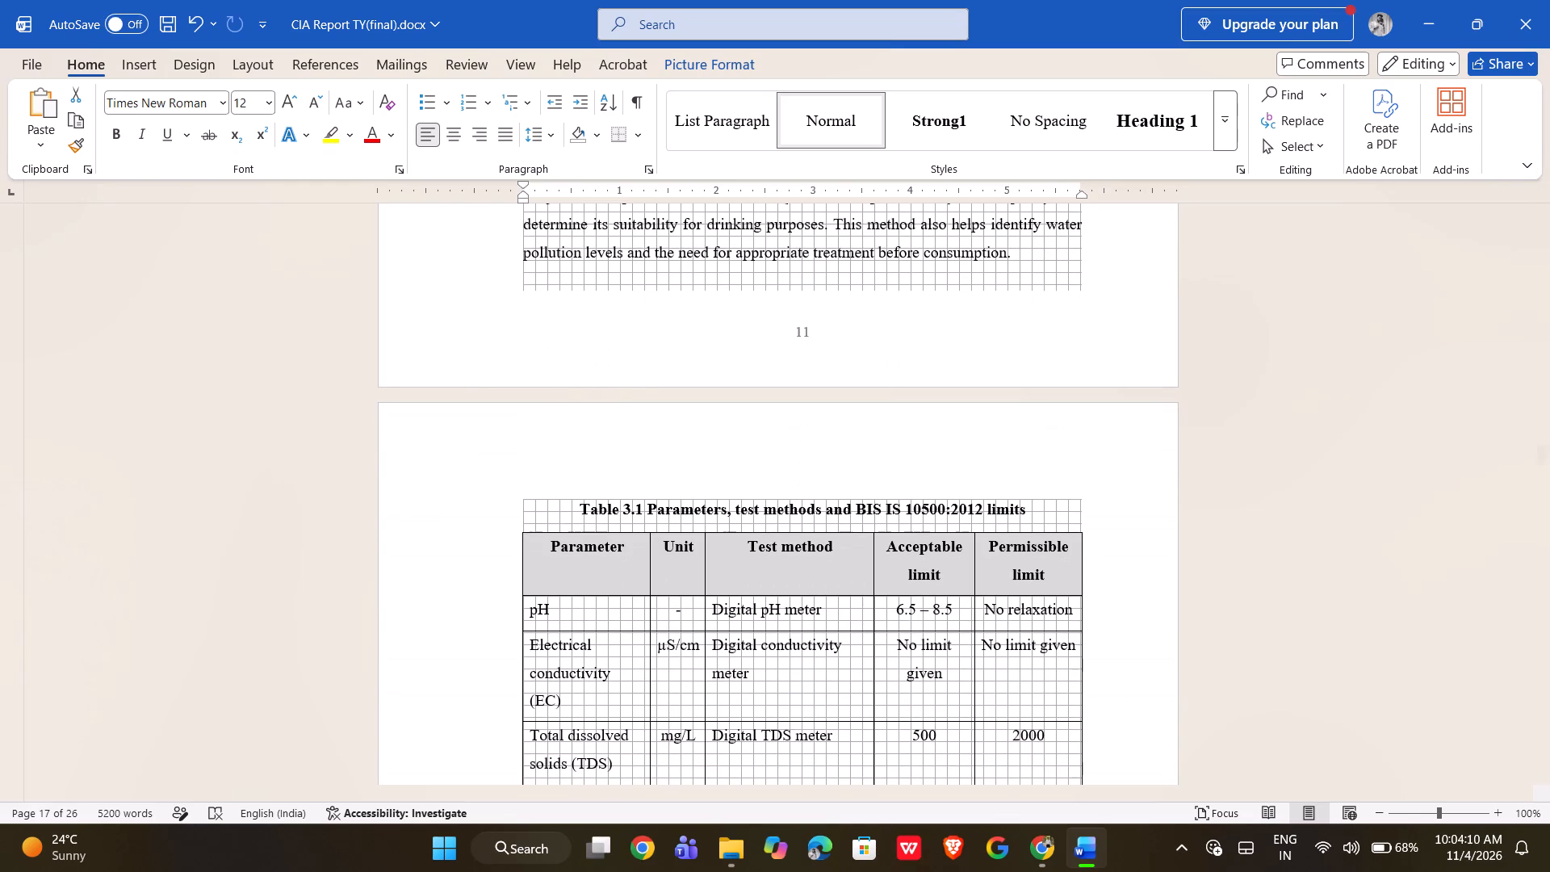
scroll(810, 412, down, 4)
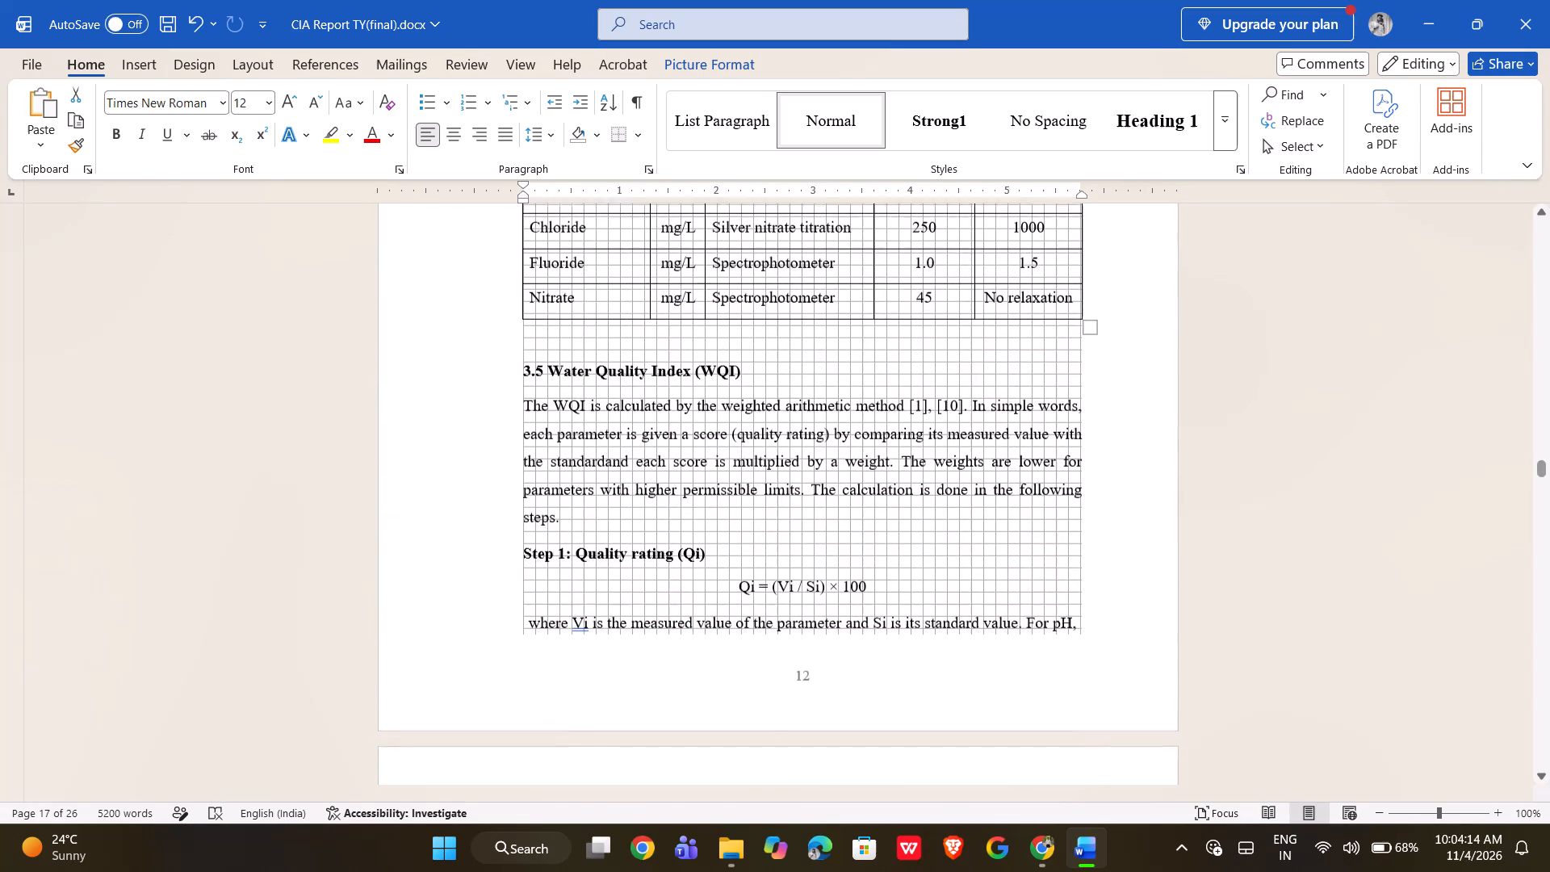
scroll(810, 412, down, 4)
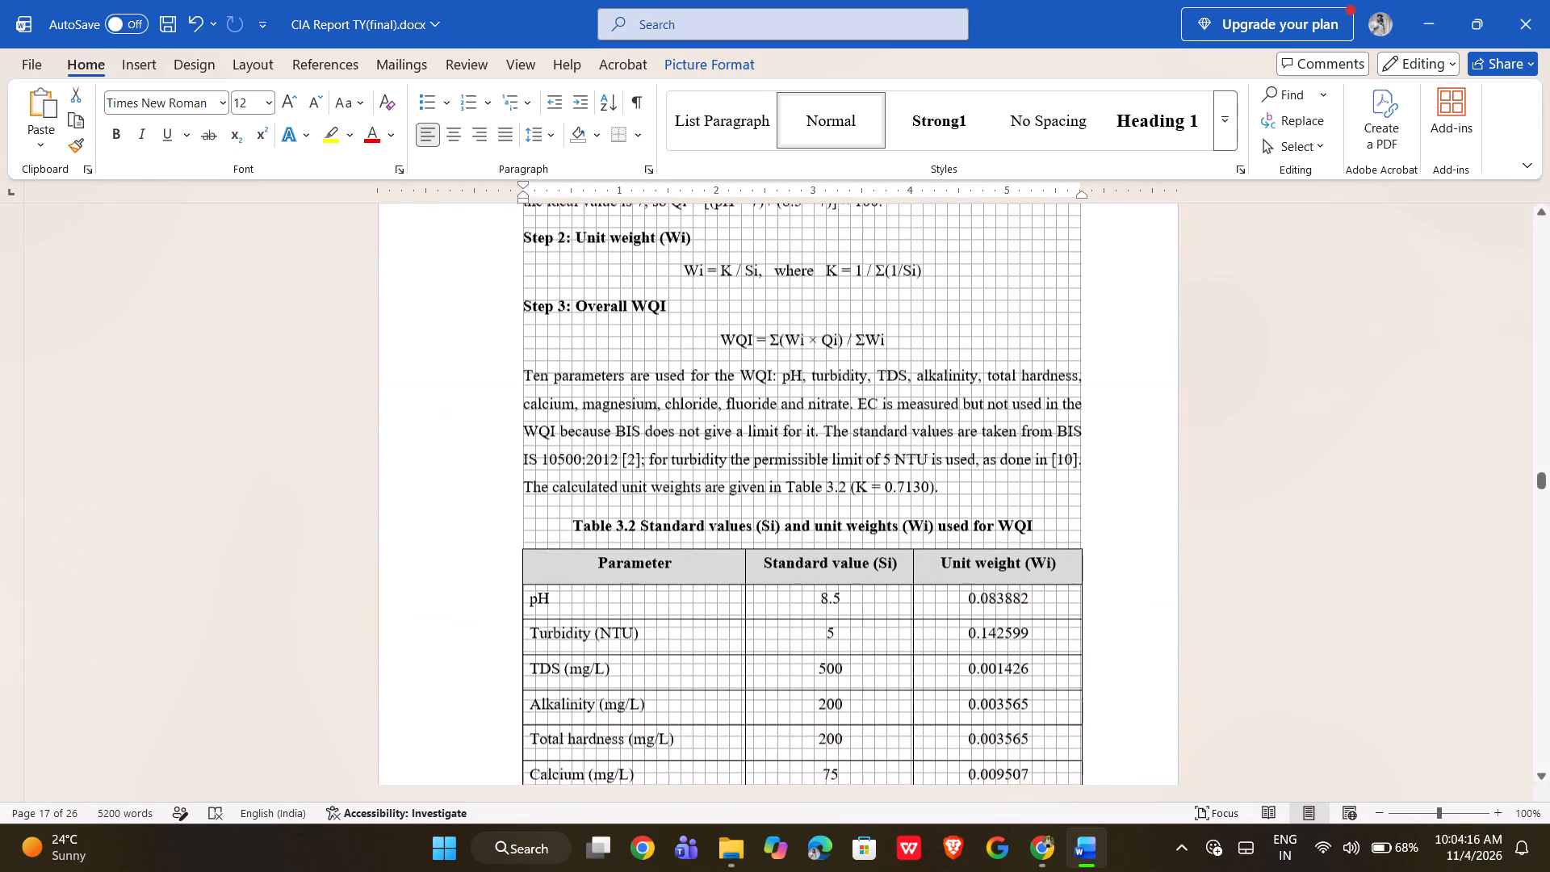
scroll(810, 412, down, 2)
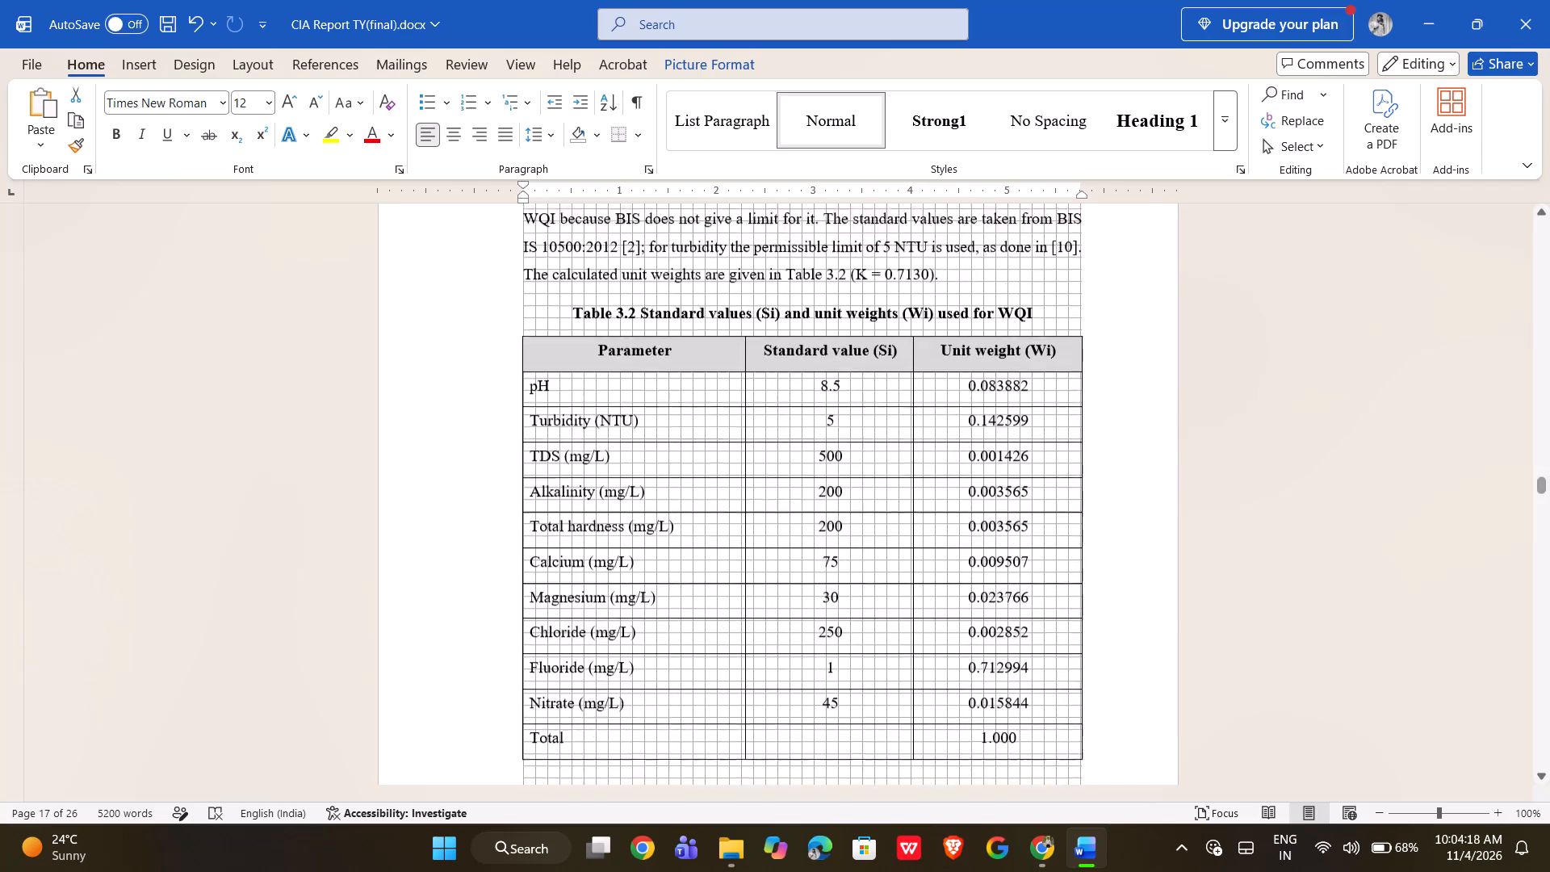
Review the table numbering and page layout from Table 3.3 through Table 3.4, section 3.6 and Fig 3.2 to the borewell test results table.
scroll(810, 412, down, 1)
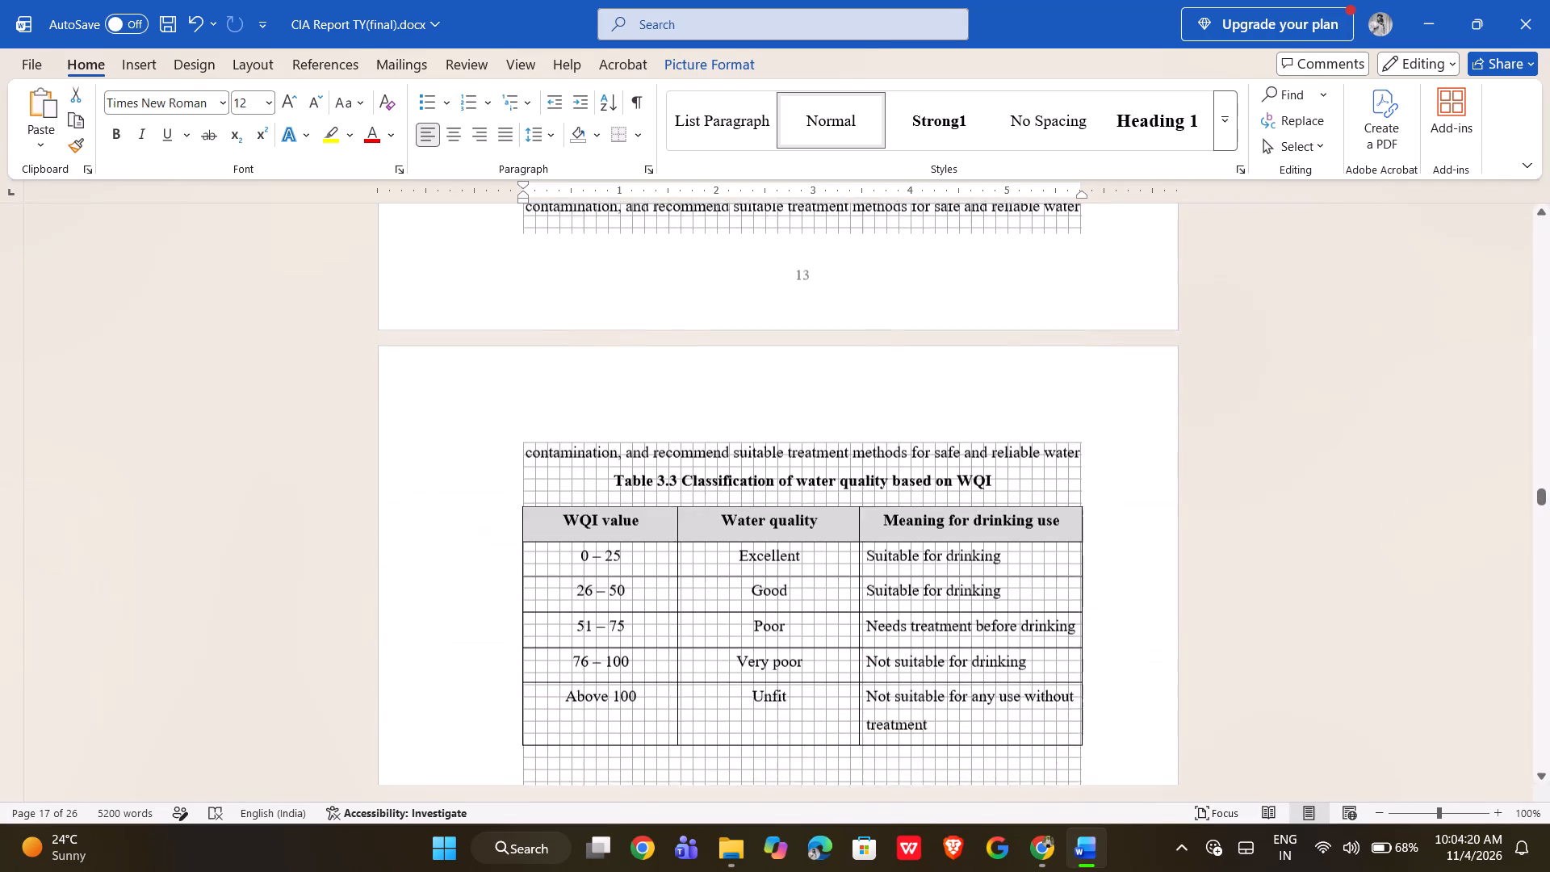
scroll(810, 412, down, 2)
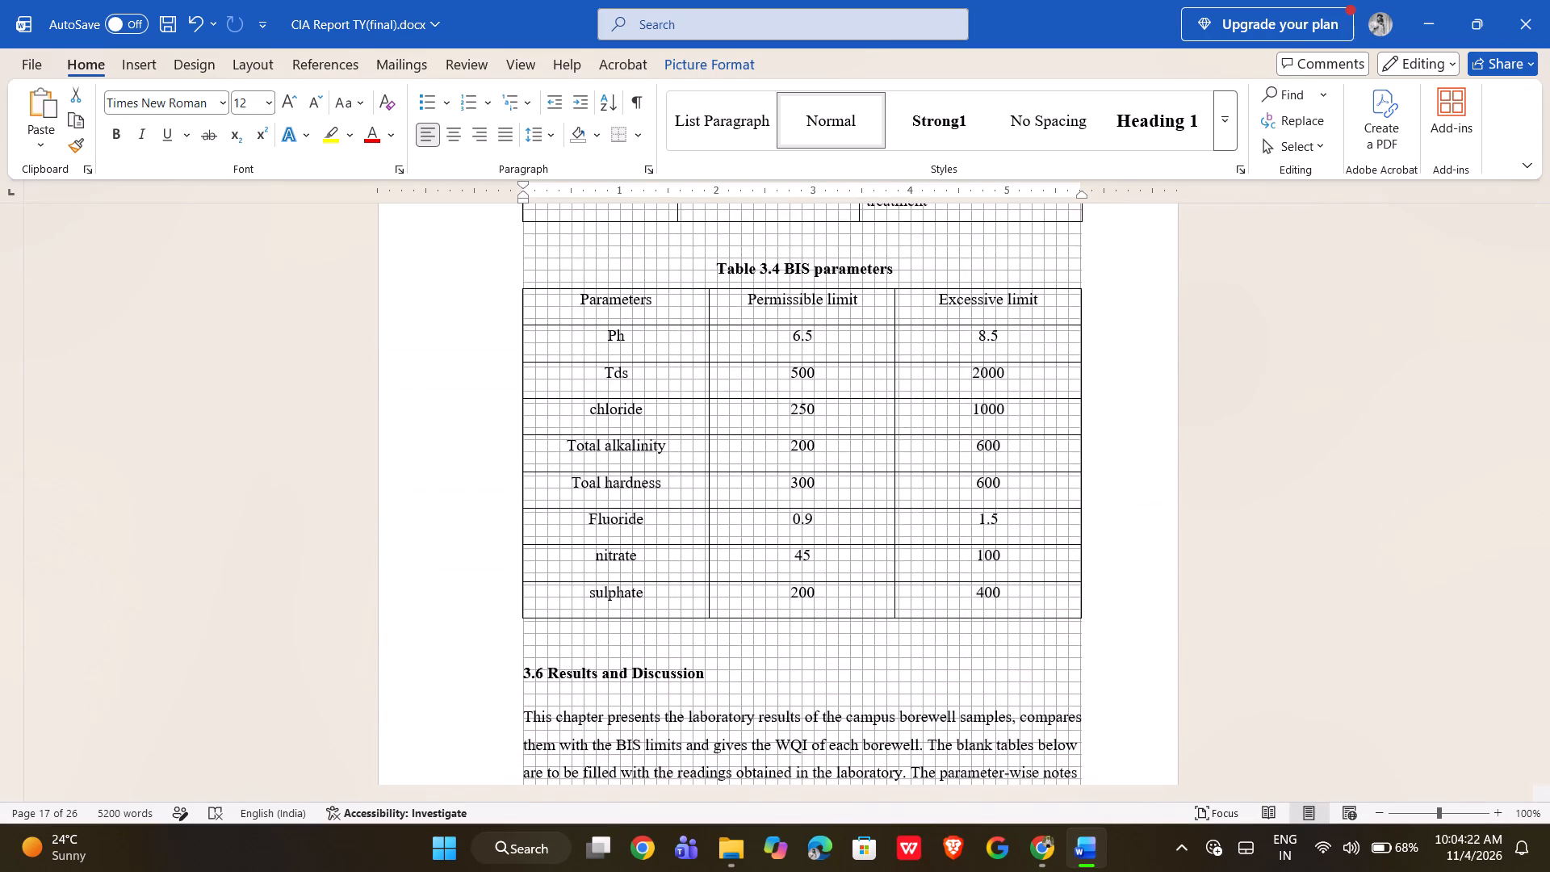
scroll(810, 412, down, 2)
scroll(810, 412, up, 1)
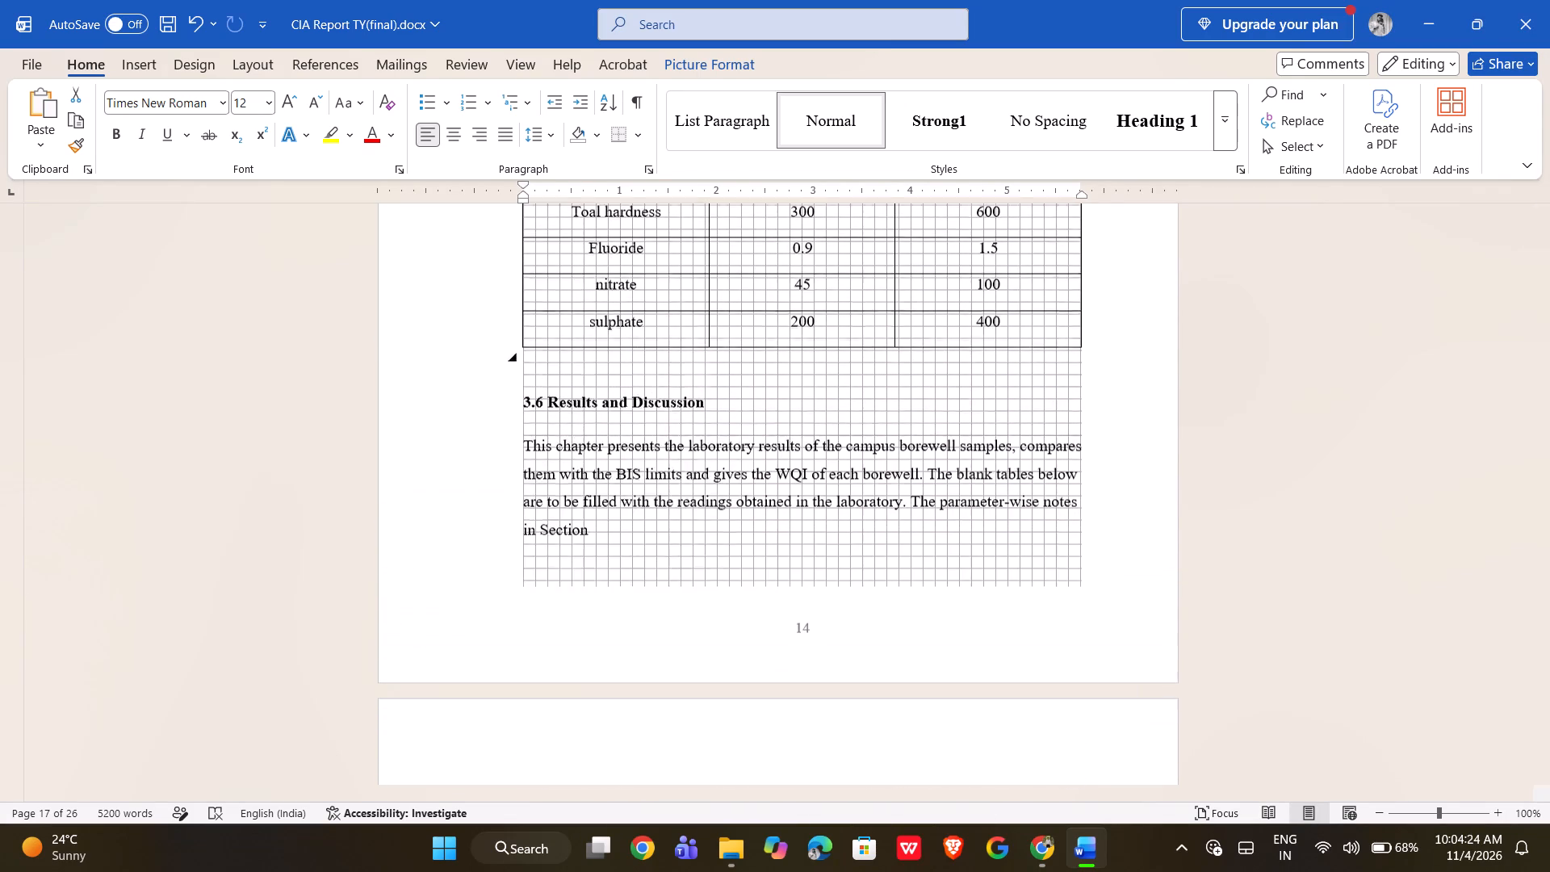
scroll(810, 412, up, 1)
scroll(810, 412, right, 1)
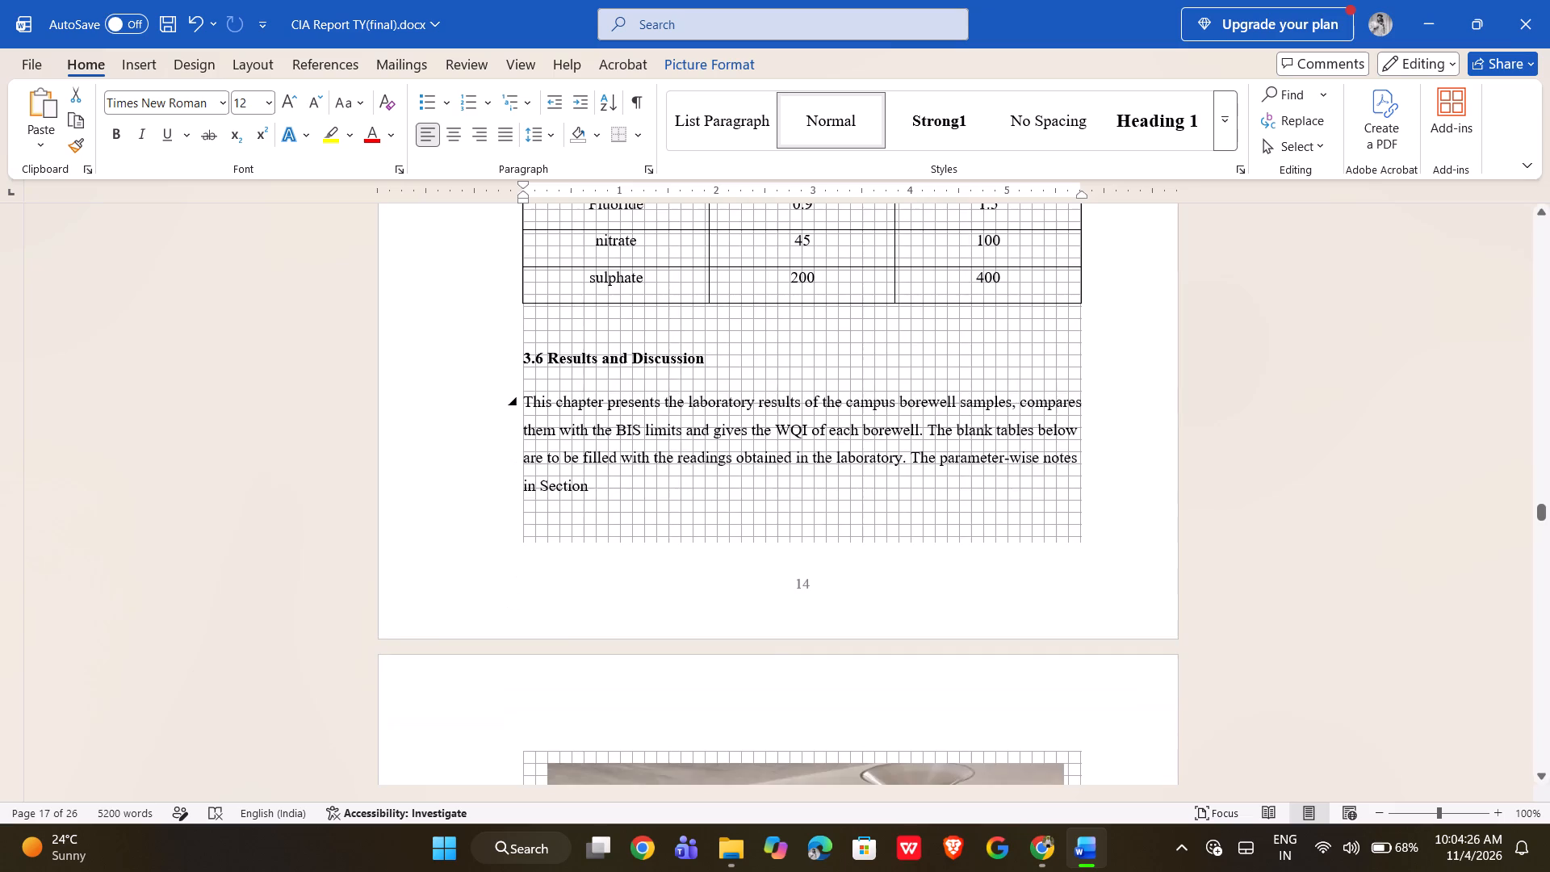
scroll(810, 412, down, 1)
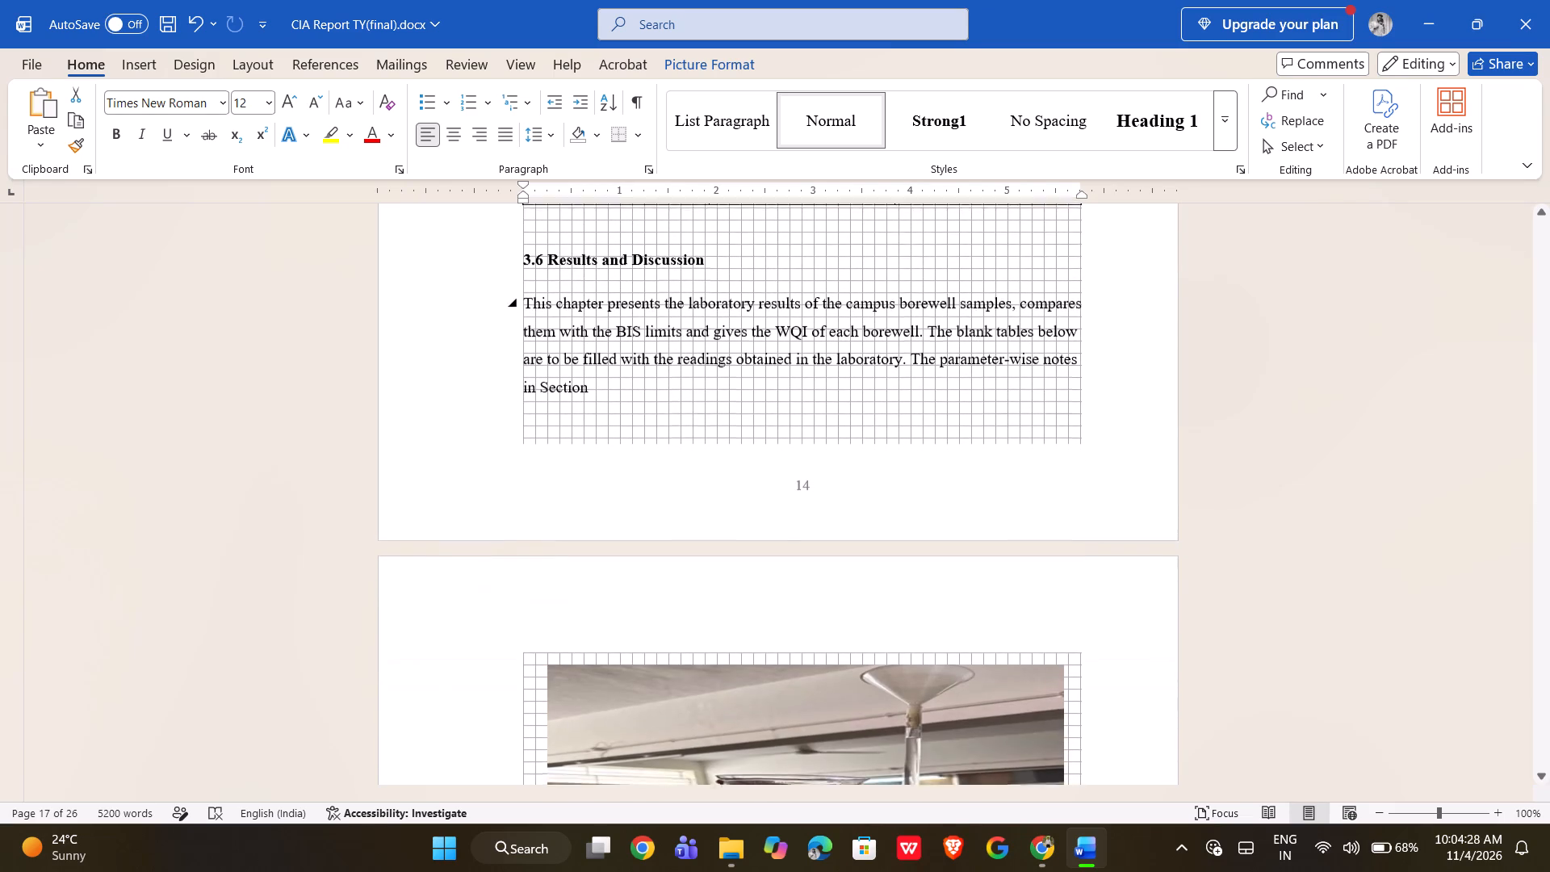
scroll(810, 412, down, 1)
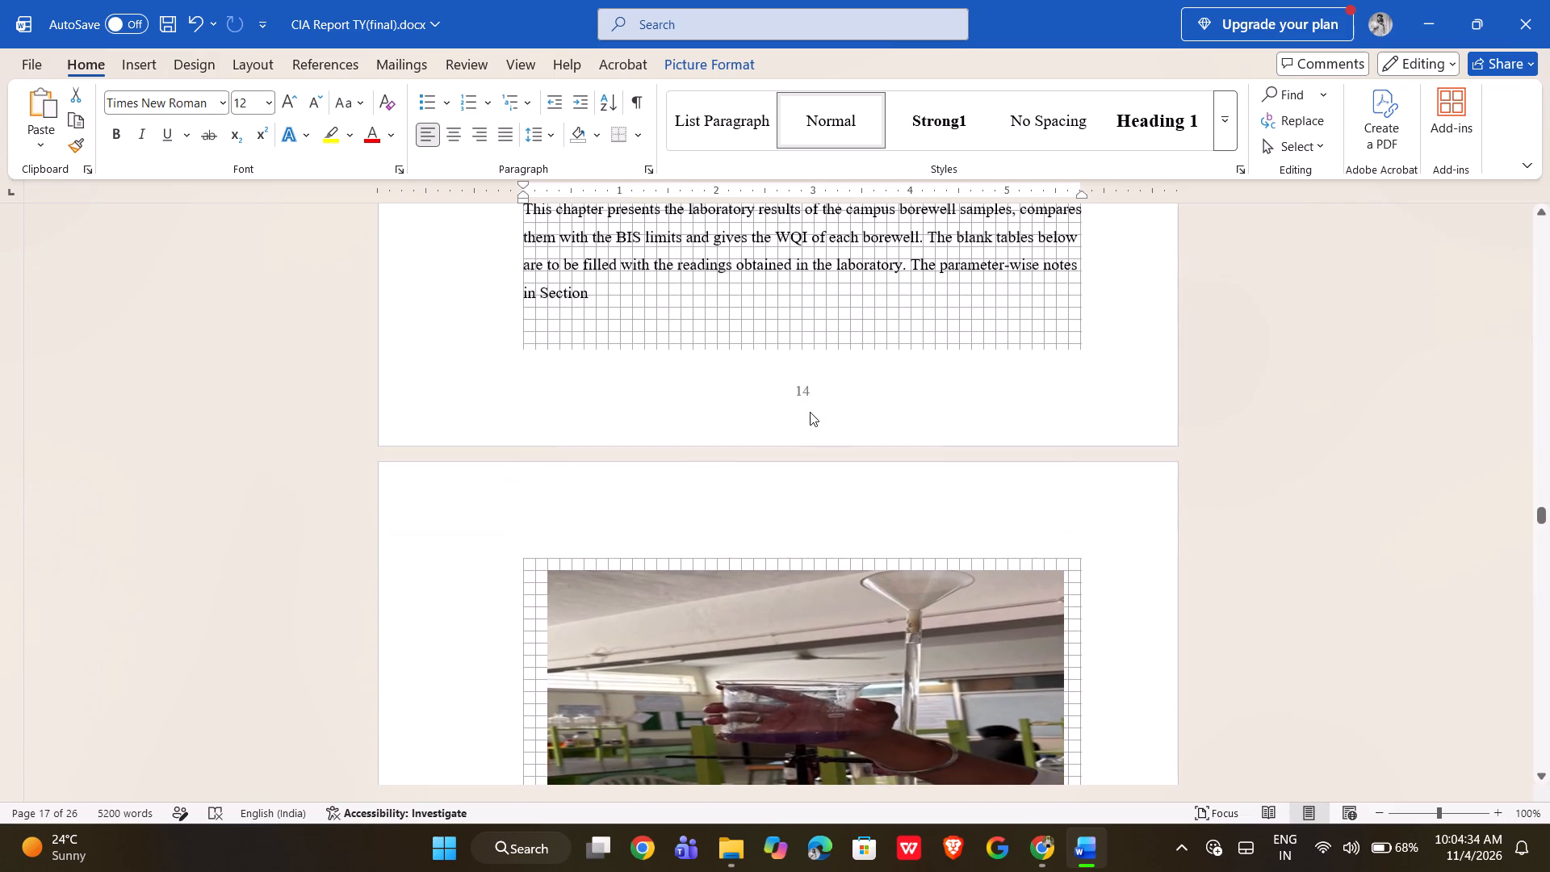
scroll(810, 412, down, 1)
scroll(810, 412, up, 1)
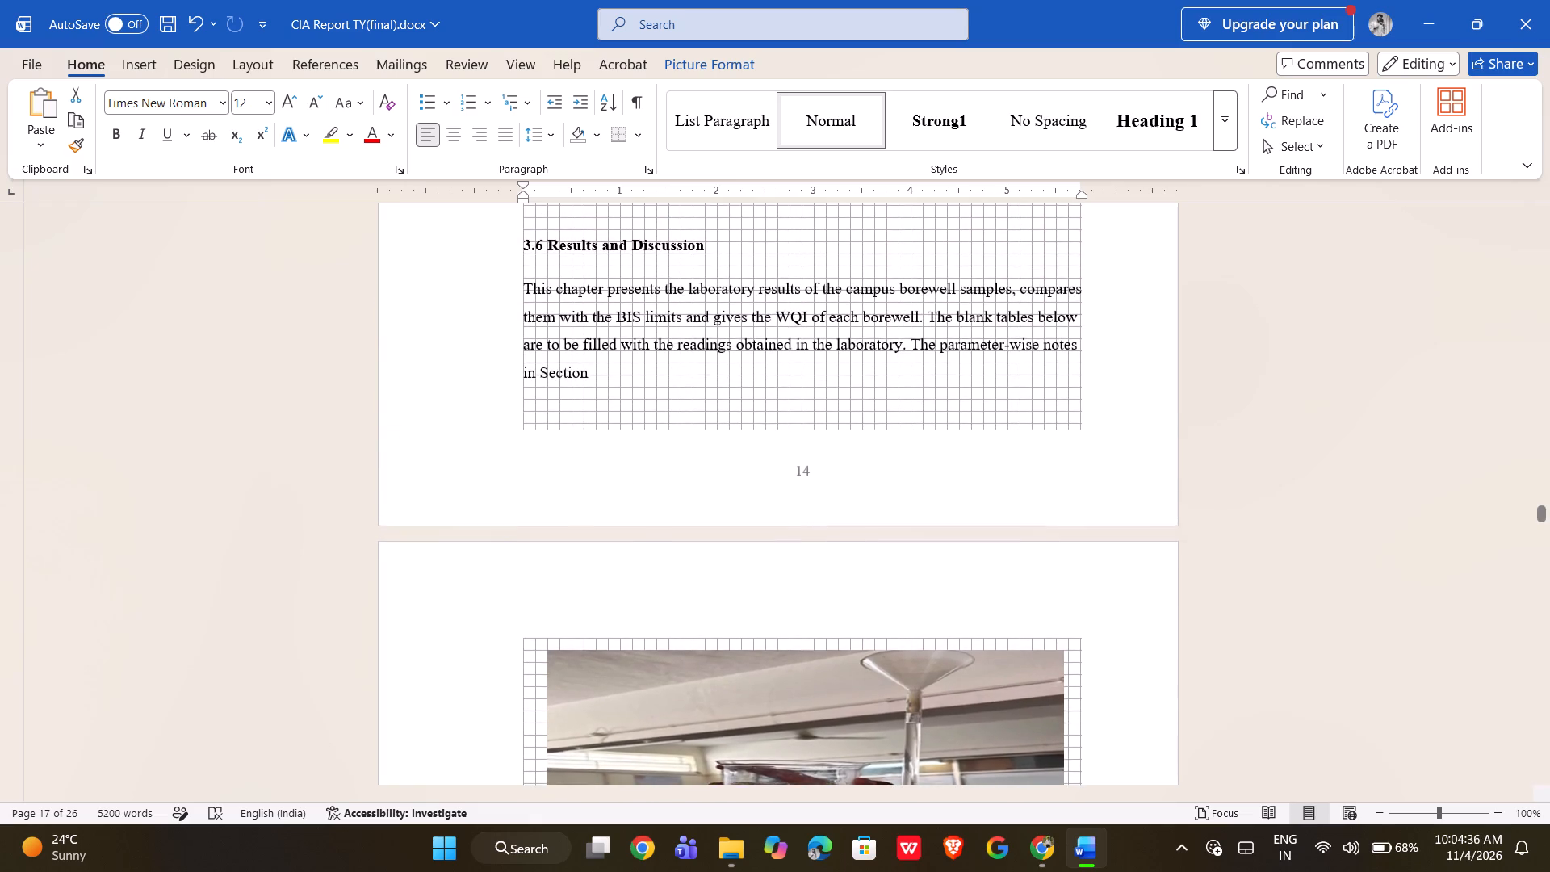
scroll(810, 412, up, 3)
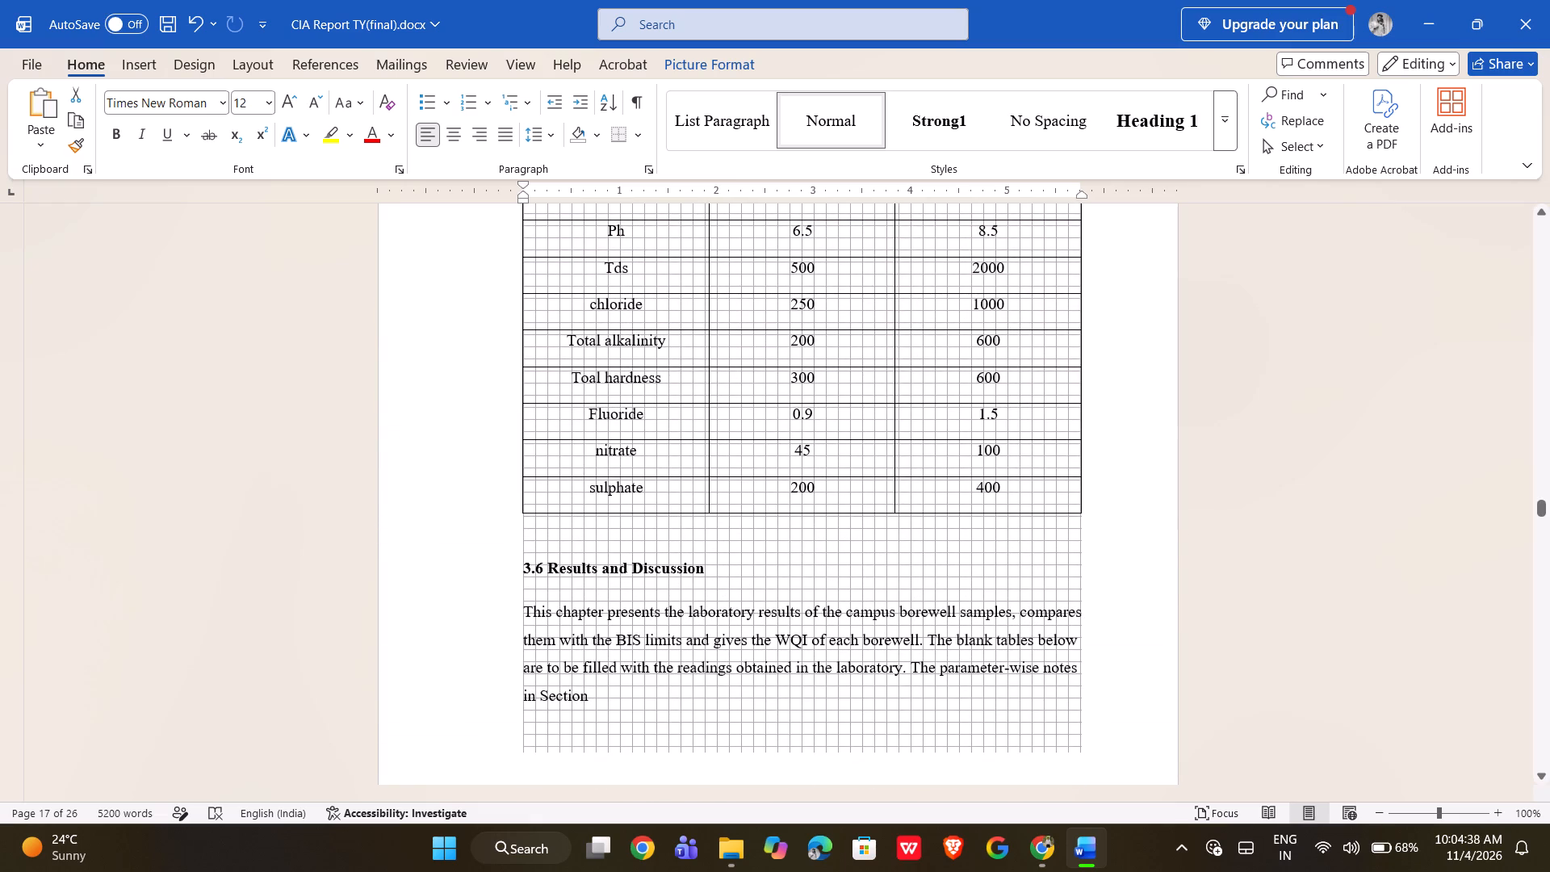
scroll(806, 415, left, 1)
scroll(806, 415, down, 2)
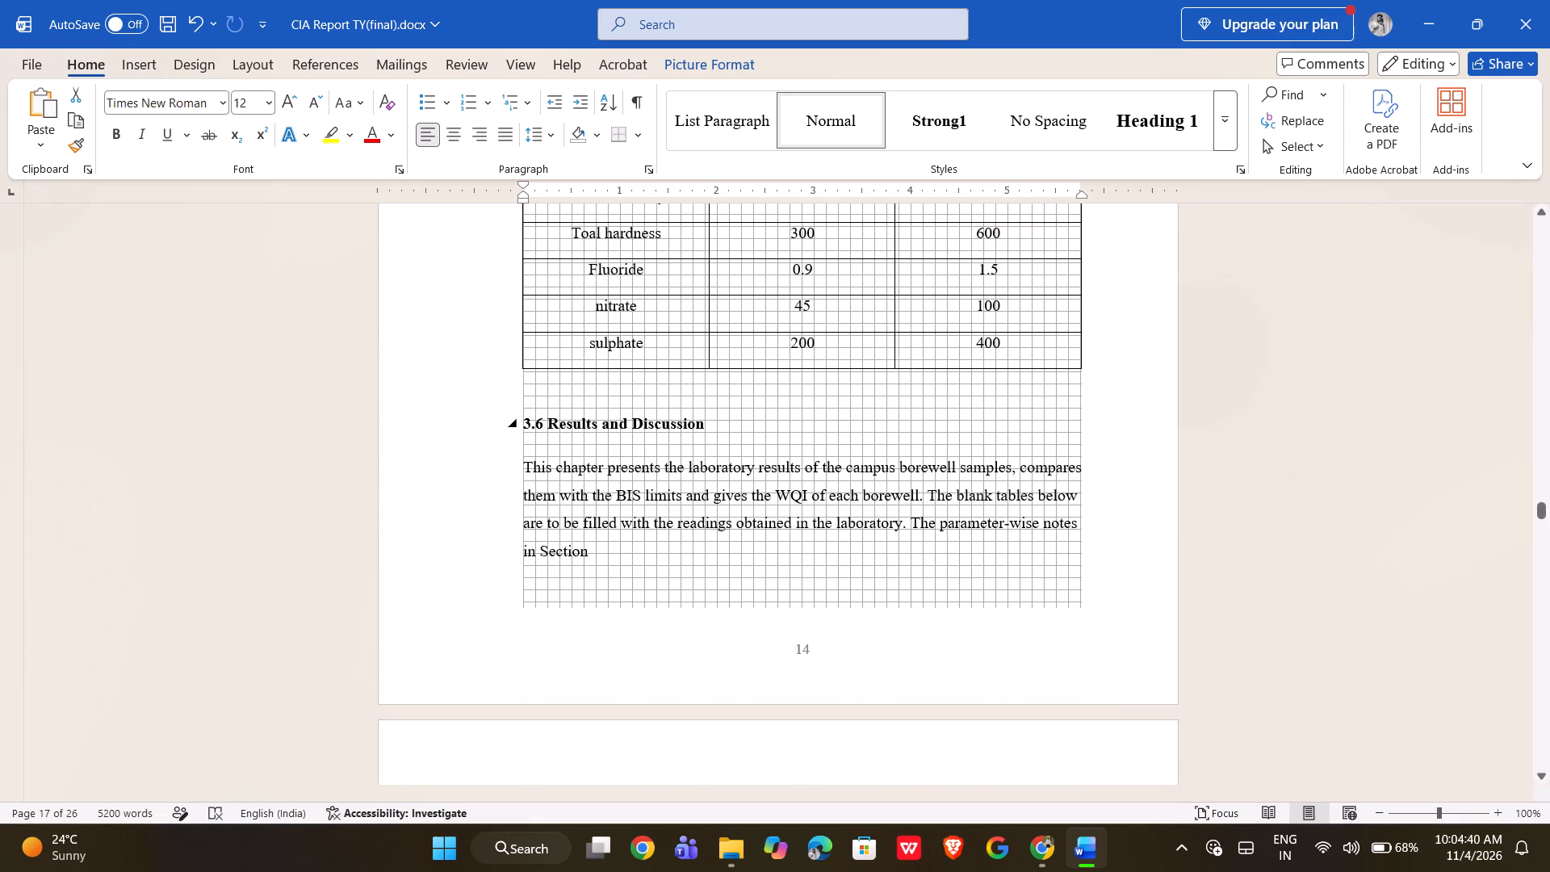
scroll(806, 415, down, 2)
scroll(806, 415, up, 1)
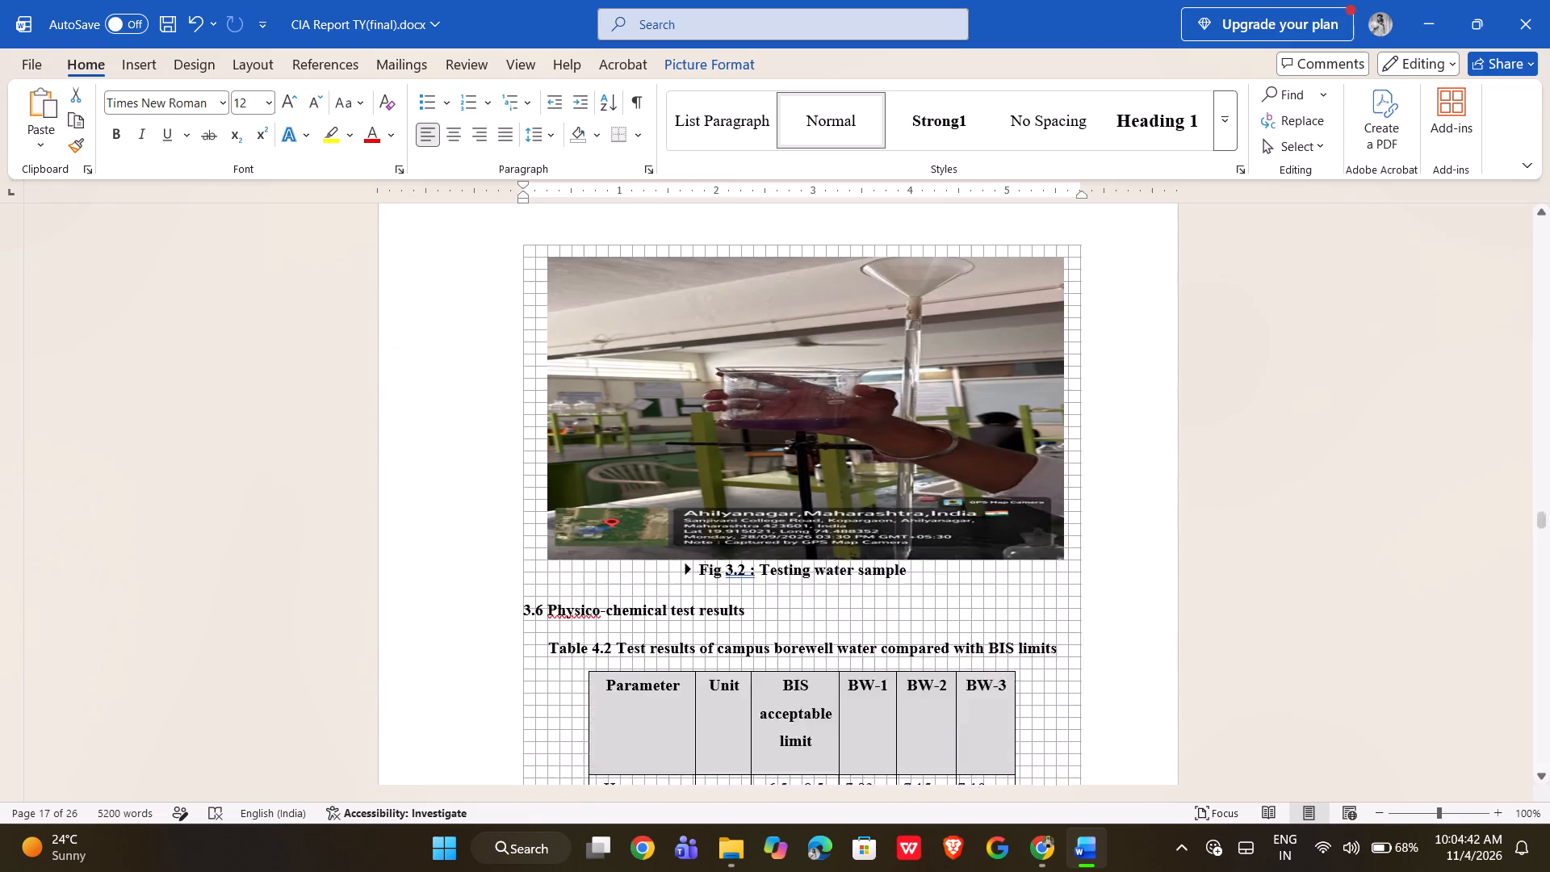
scroll(806, 415, up, 1)
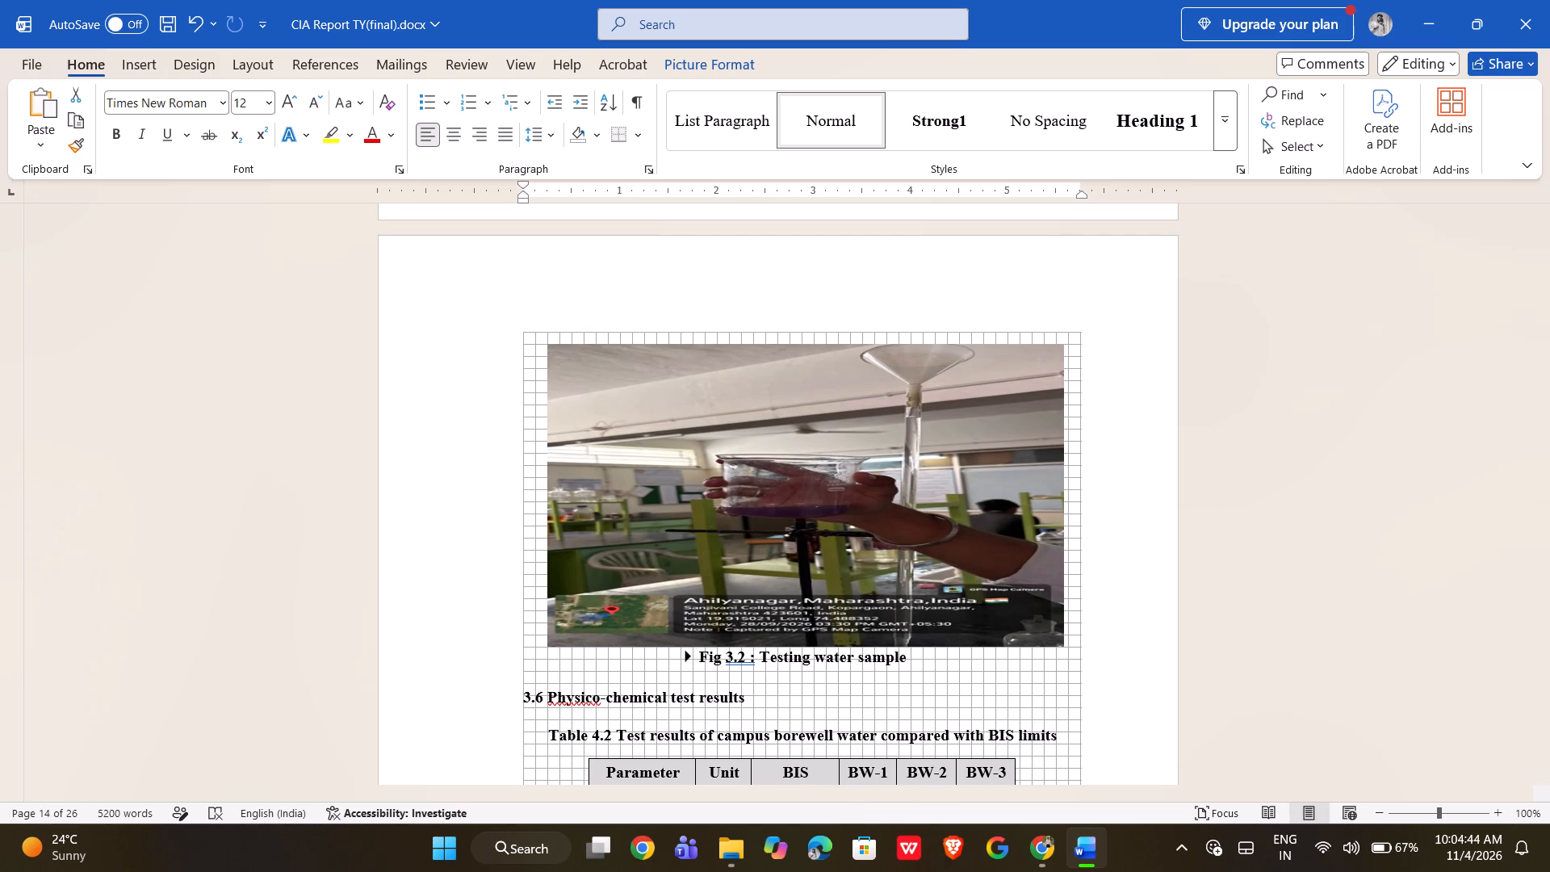
scroll(806, 415, up, 1)
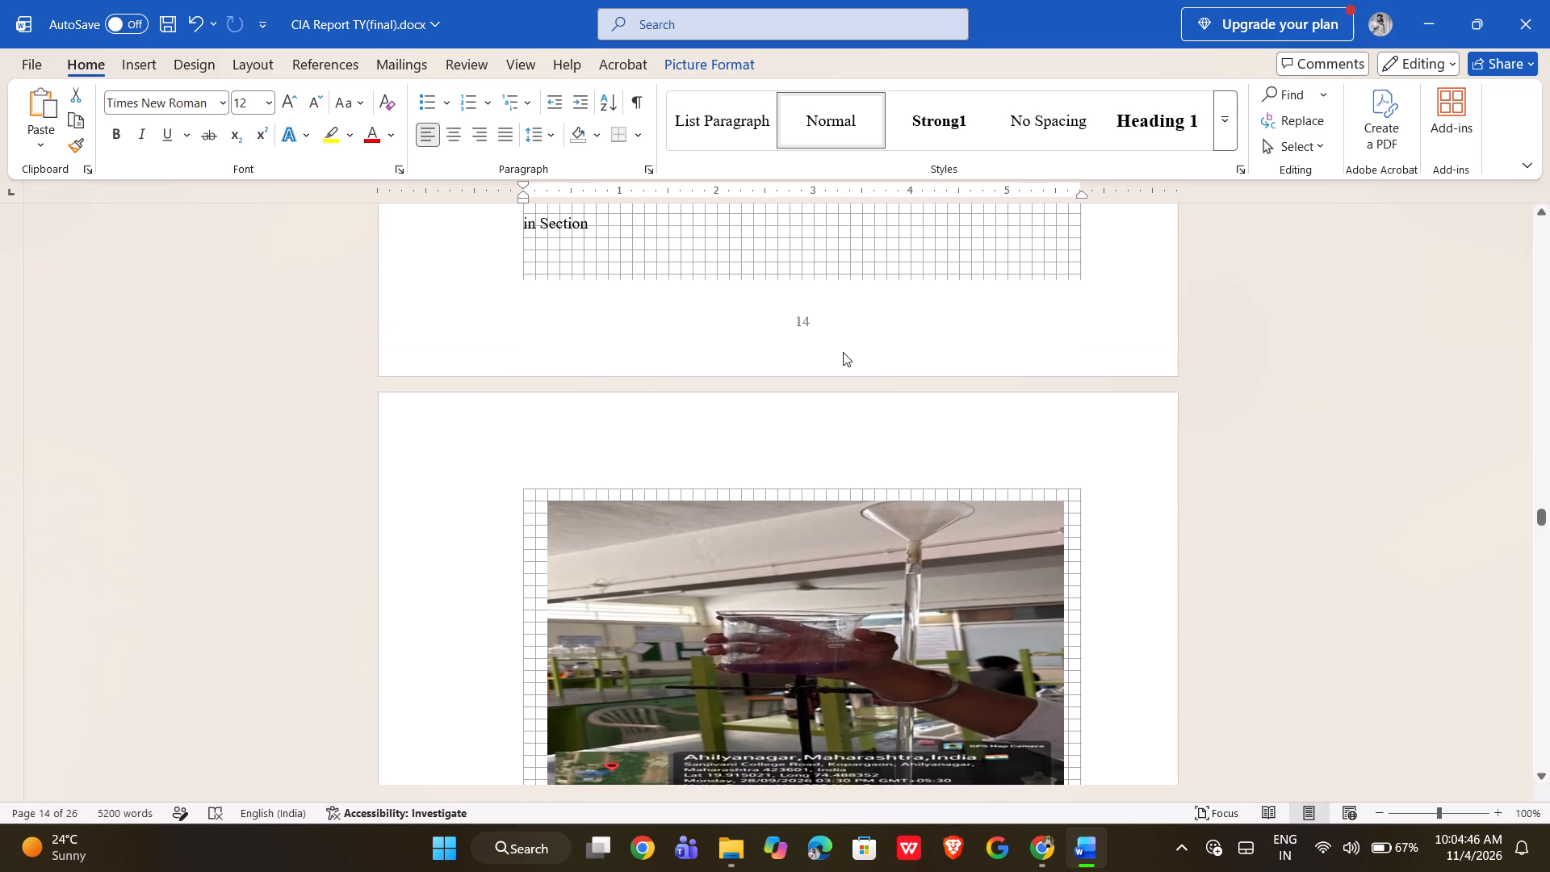
scroll(842, 355, down, 1)
scroll(842, 355, up, 1)
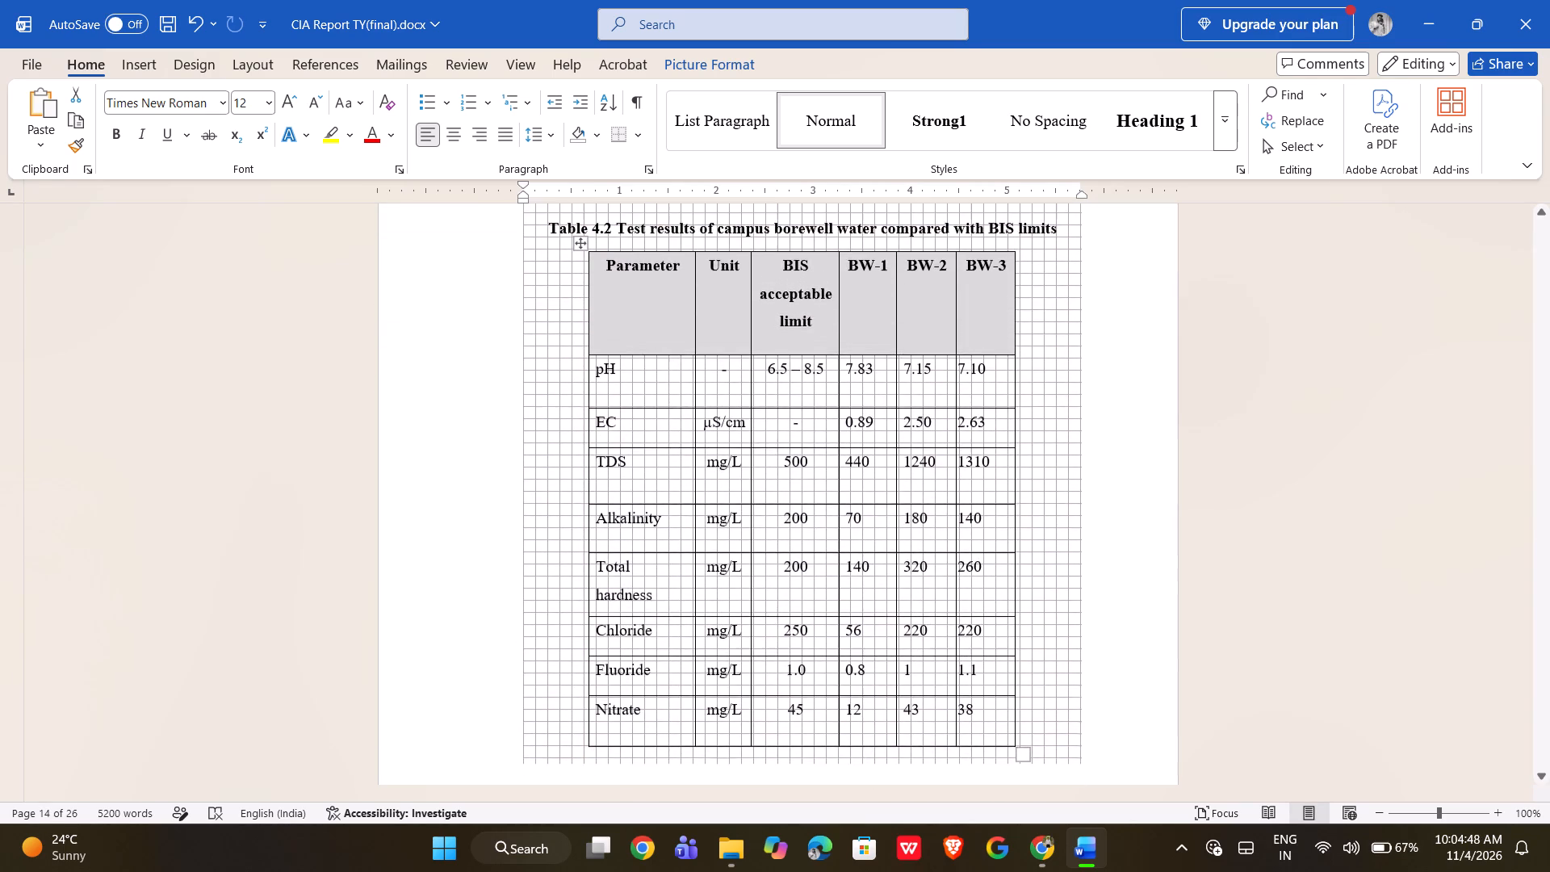
scroll(842, 355, up, 4)
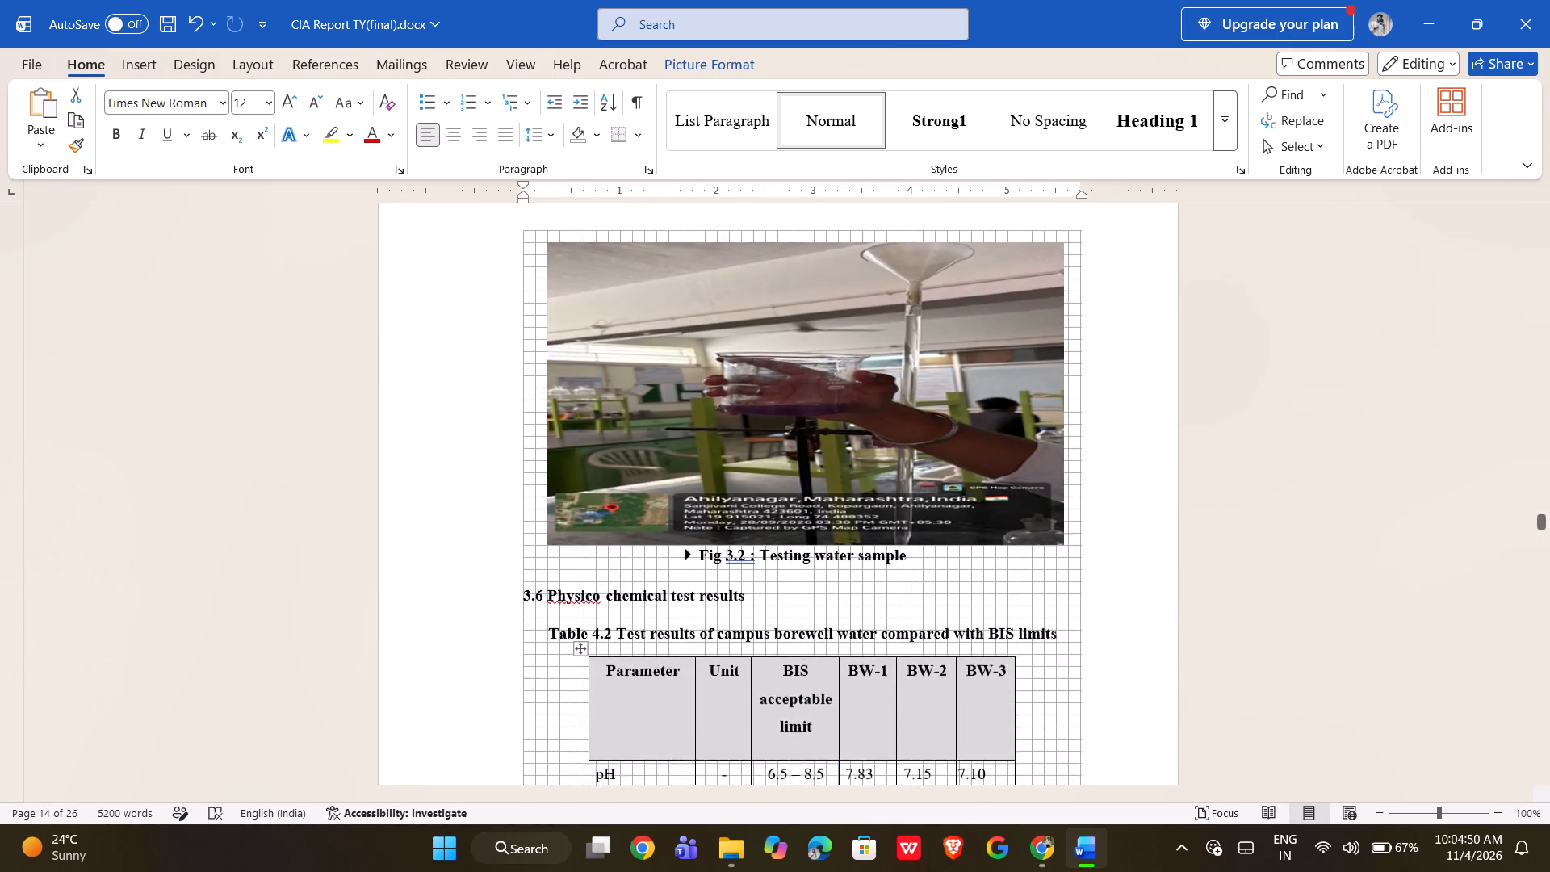
scroll(842, 355, up, 2)
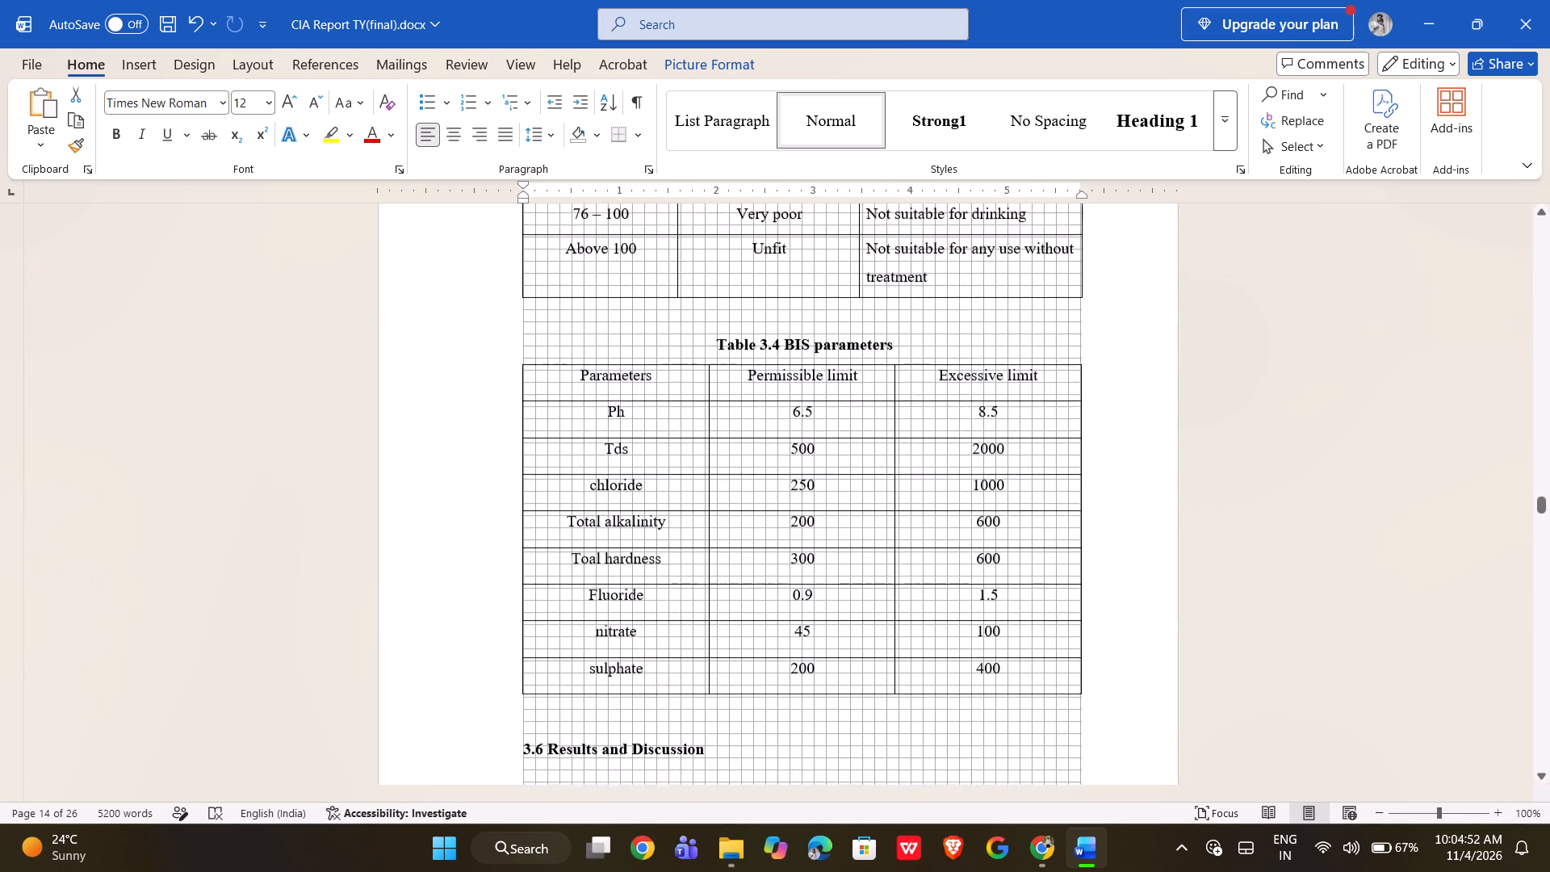
Renumber the caption of the campus borewell test results table, compared with BIS limits, as Table 3.5.
scroll(842, 355, down, 2)
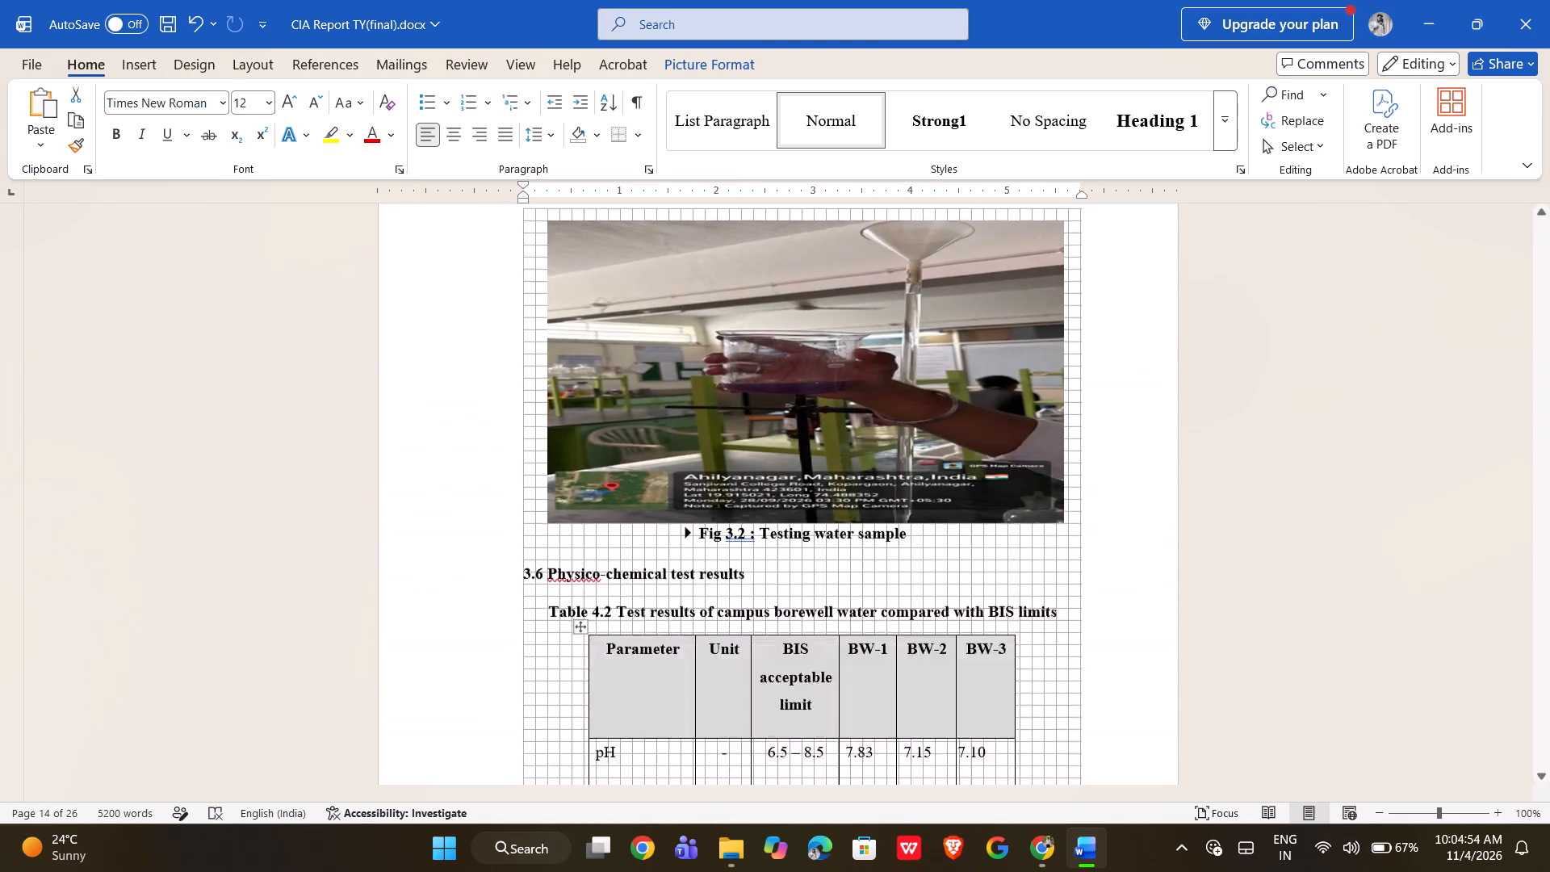
scroll(842, 355, down, 1)
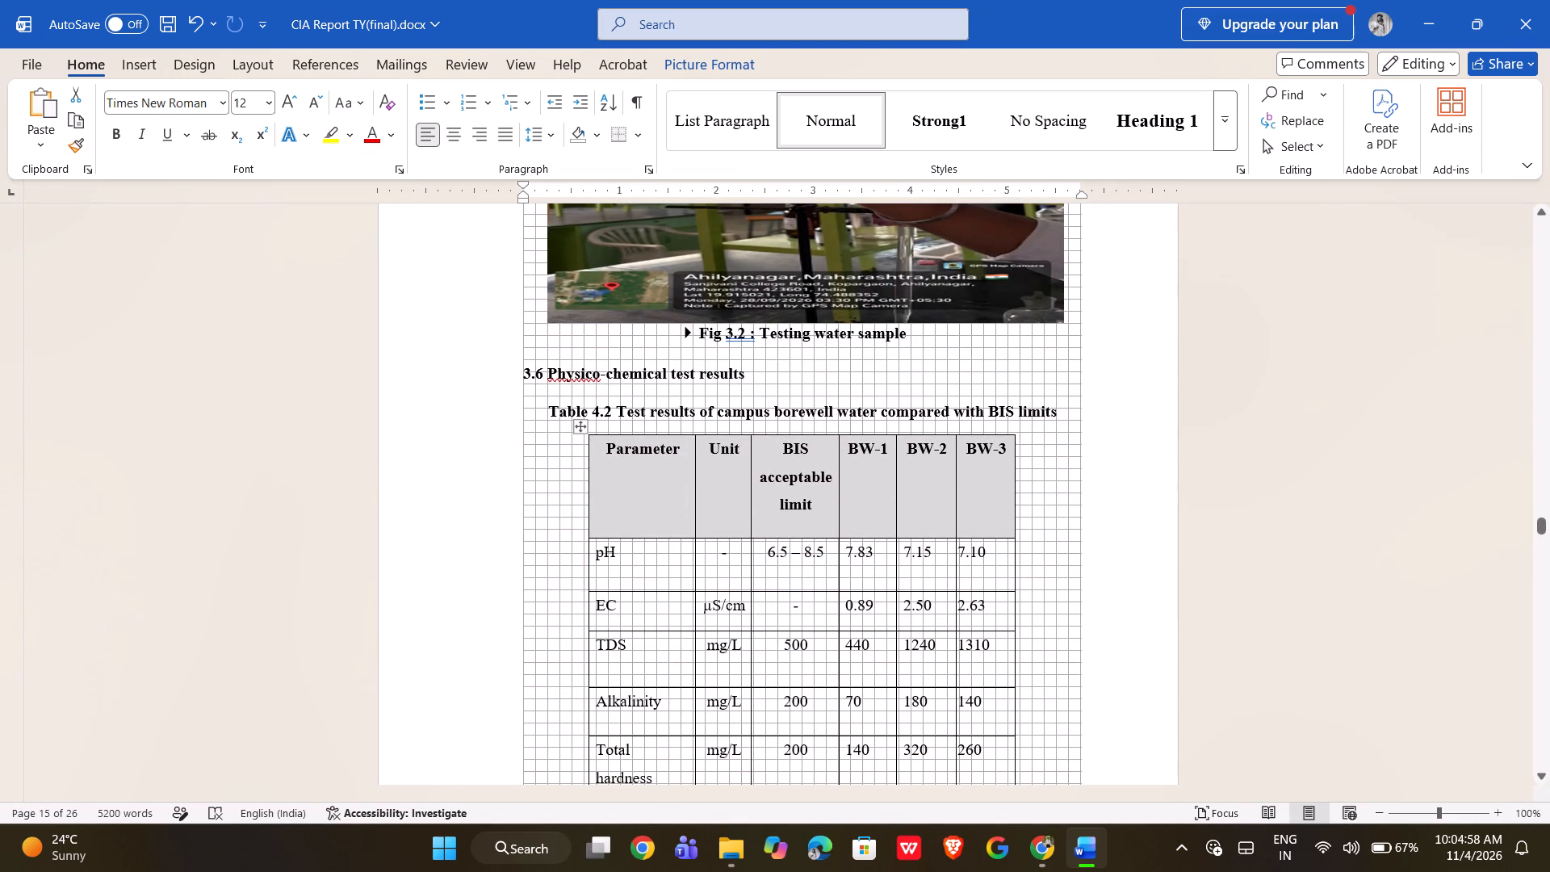
click(610, 416)
click(610, 416)
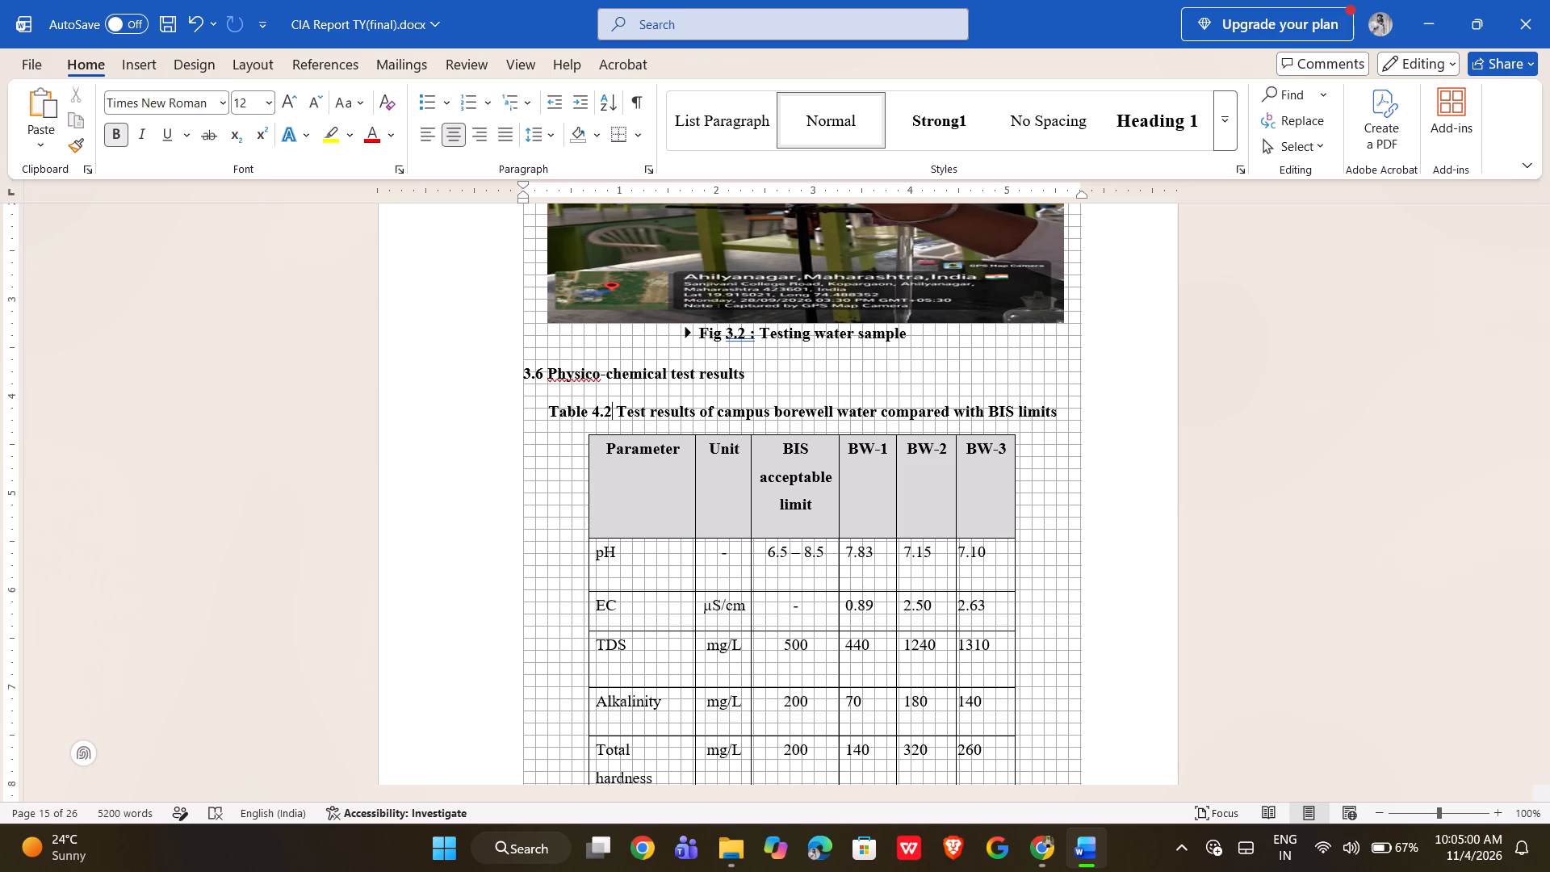
key(BackSpace)
key(BackSpace)
key(BackSpace)
text(3.4)
scroll(610, 416, up, 2)
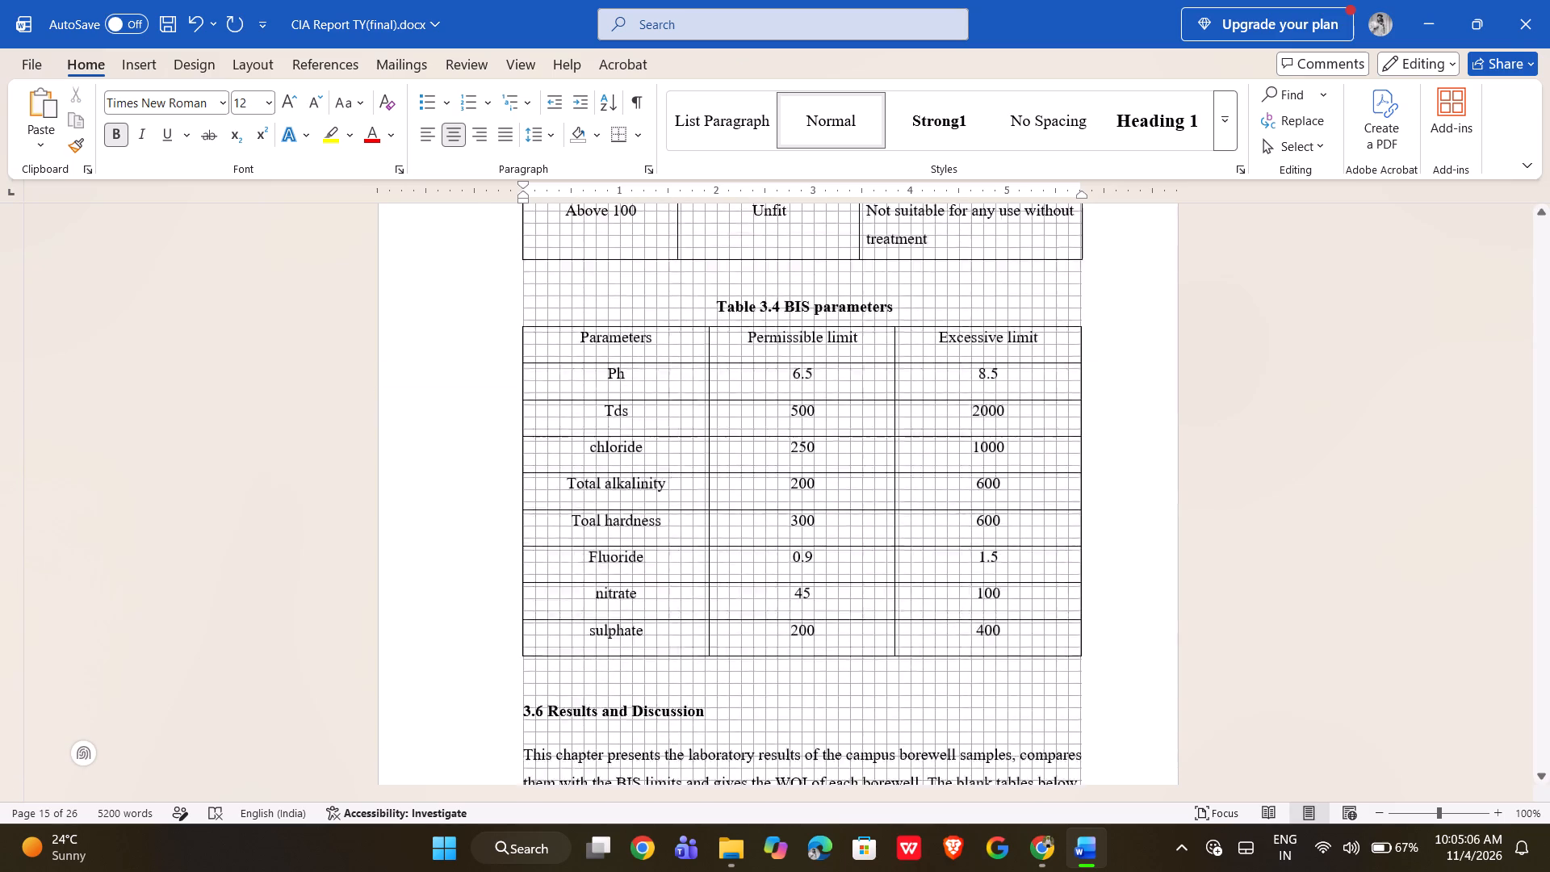
scroll(610, 416, up, 1)
scroll(610, 416, down, 3)
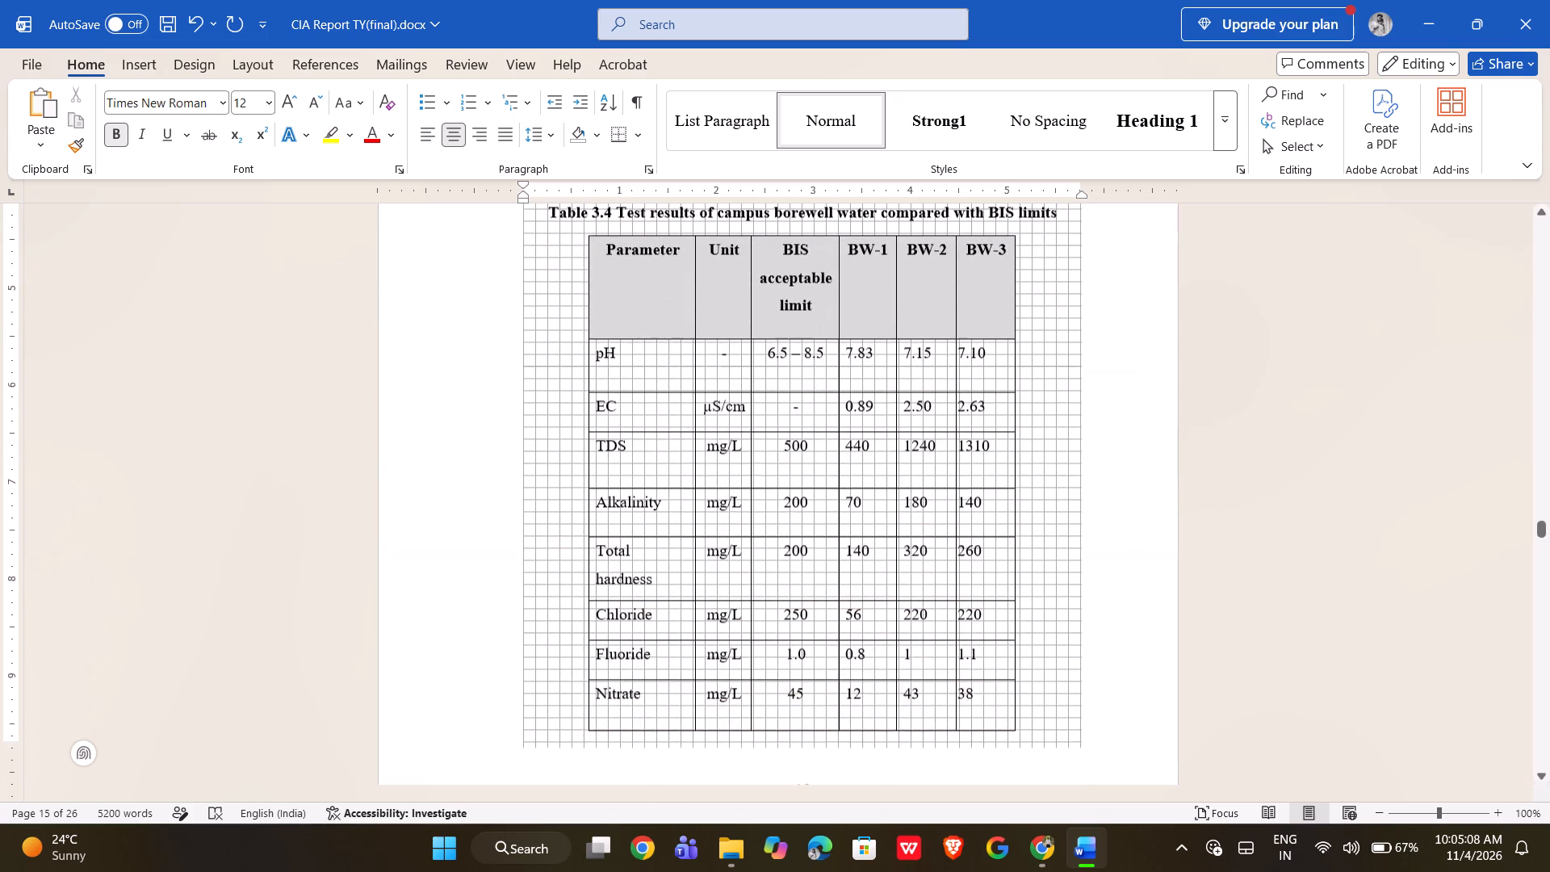
scroll(610, 416, up, 1)
key(BackSpace)
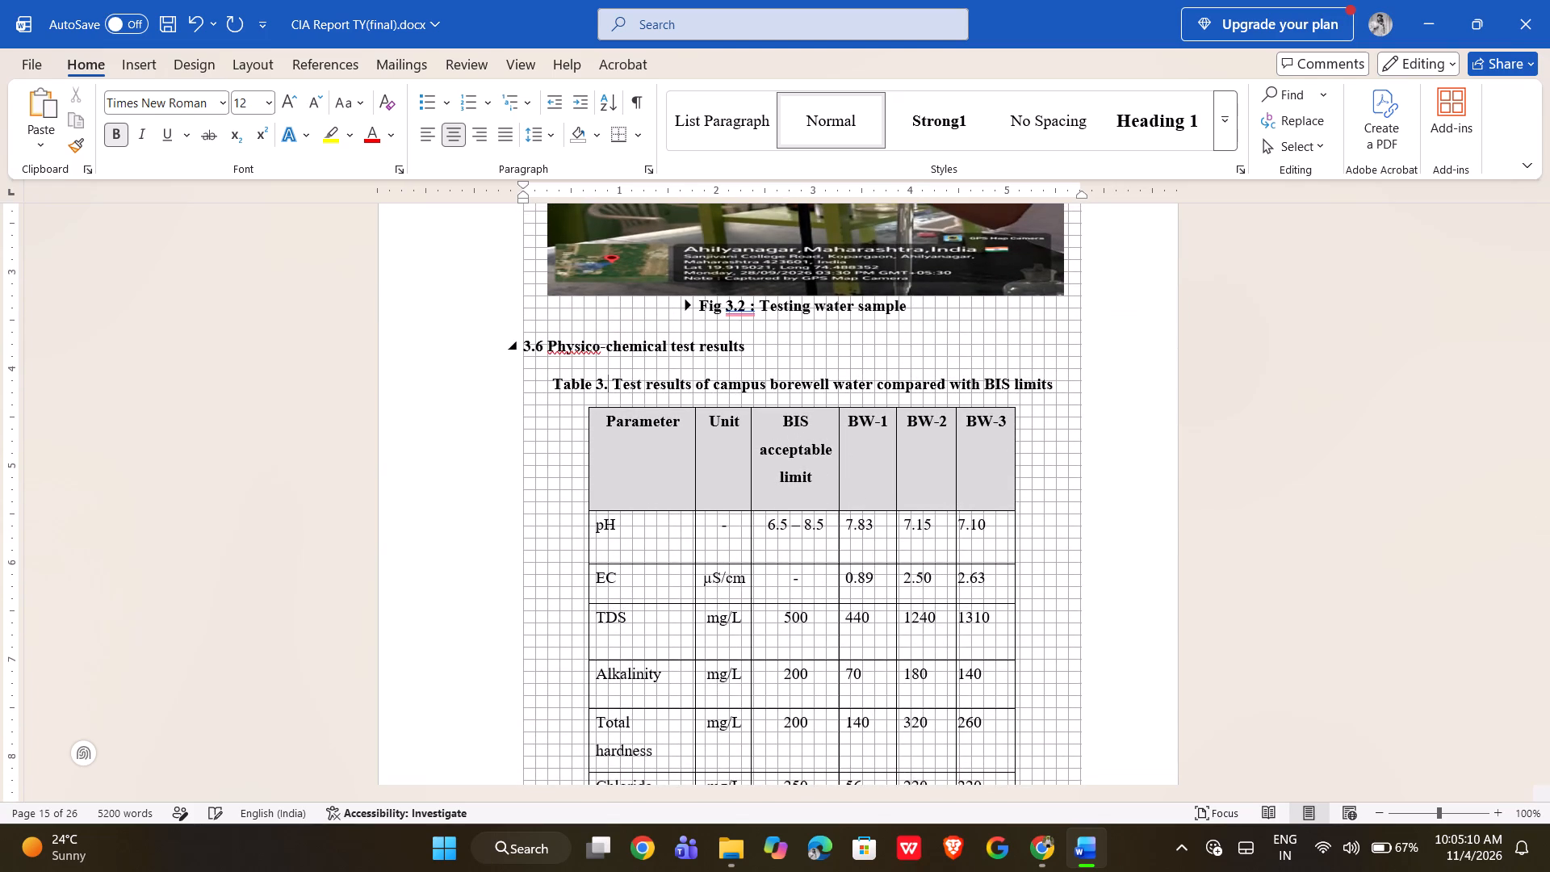
key(5)
Renumber the caption of the WQI and water quality class of campus borewells table as Table 3.6.
scroll(565, 370, down, 1)
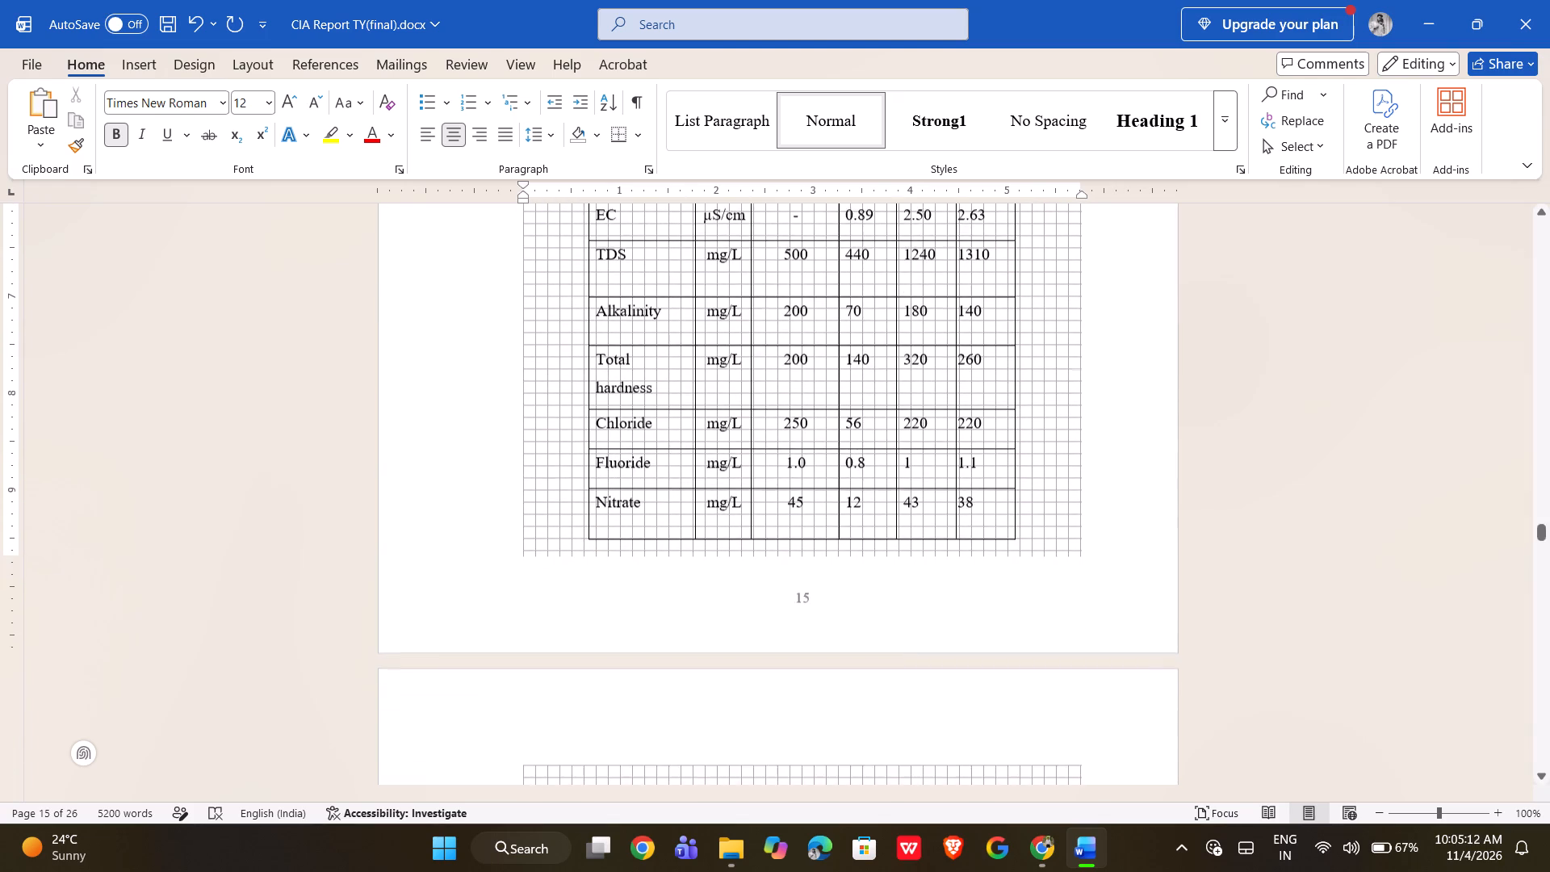
scroll(565, 370, down, 3)
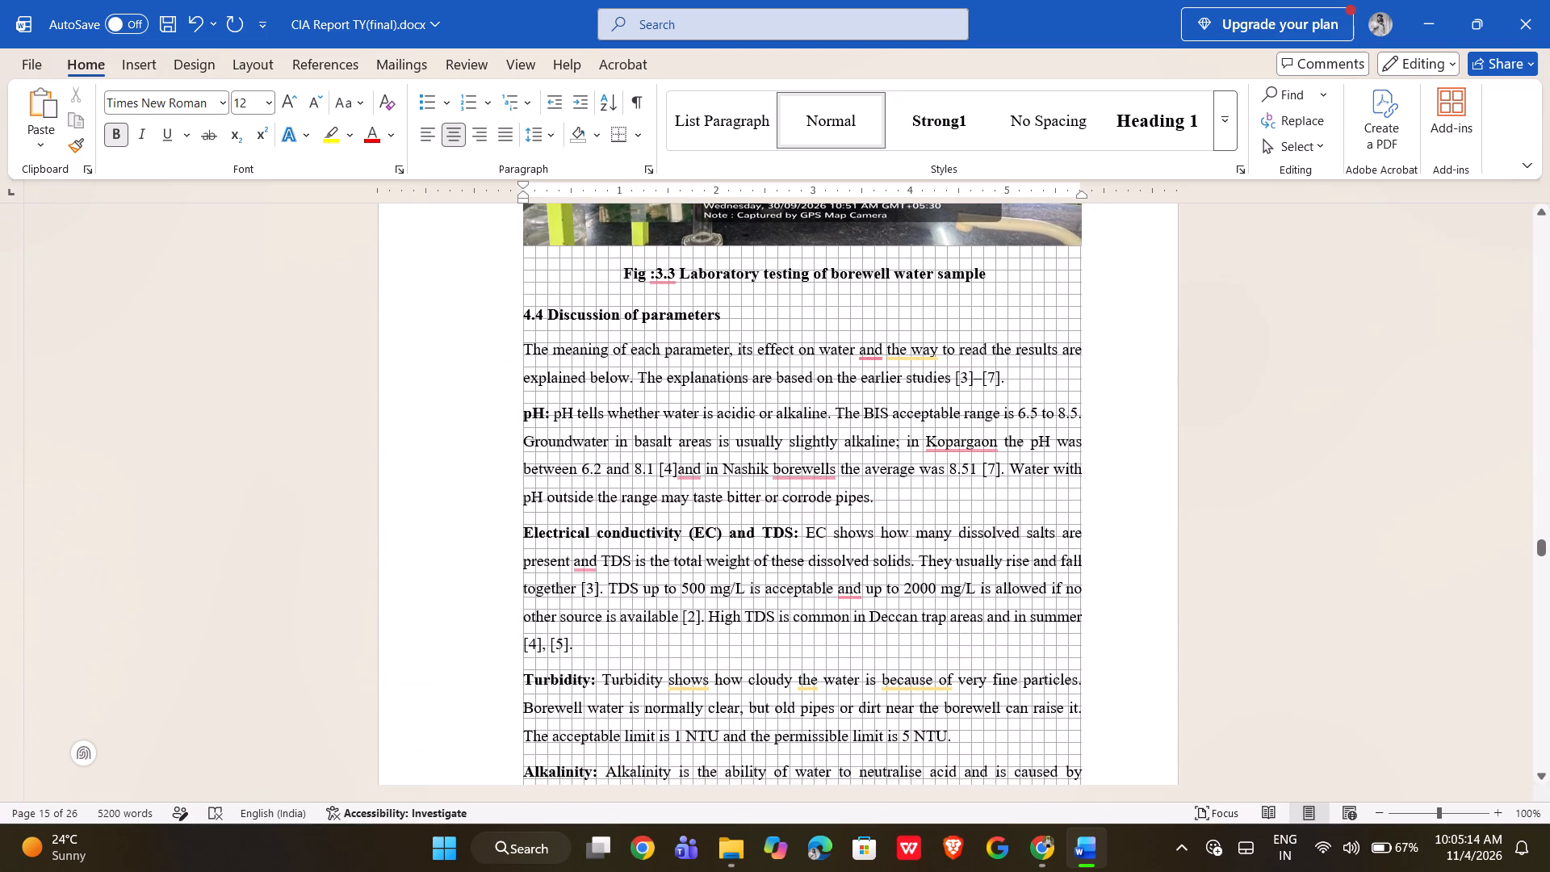
scroll(565, 370, down, 2)
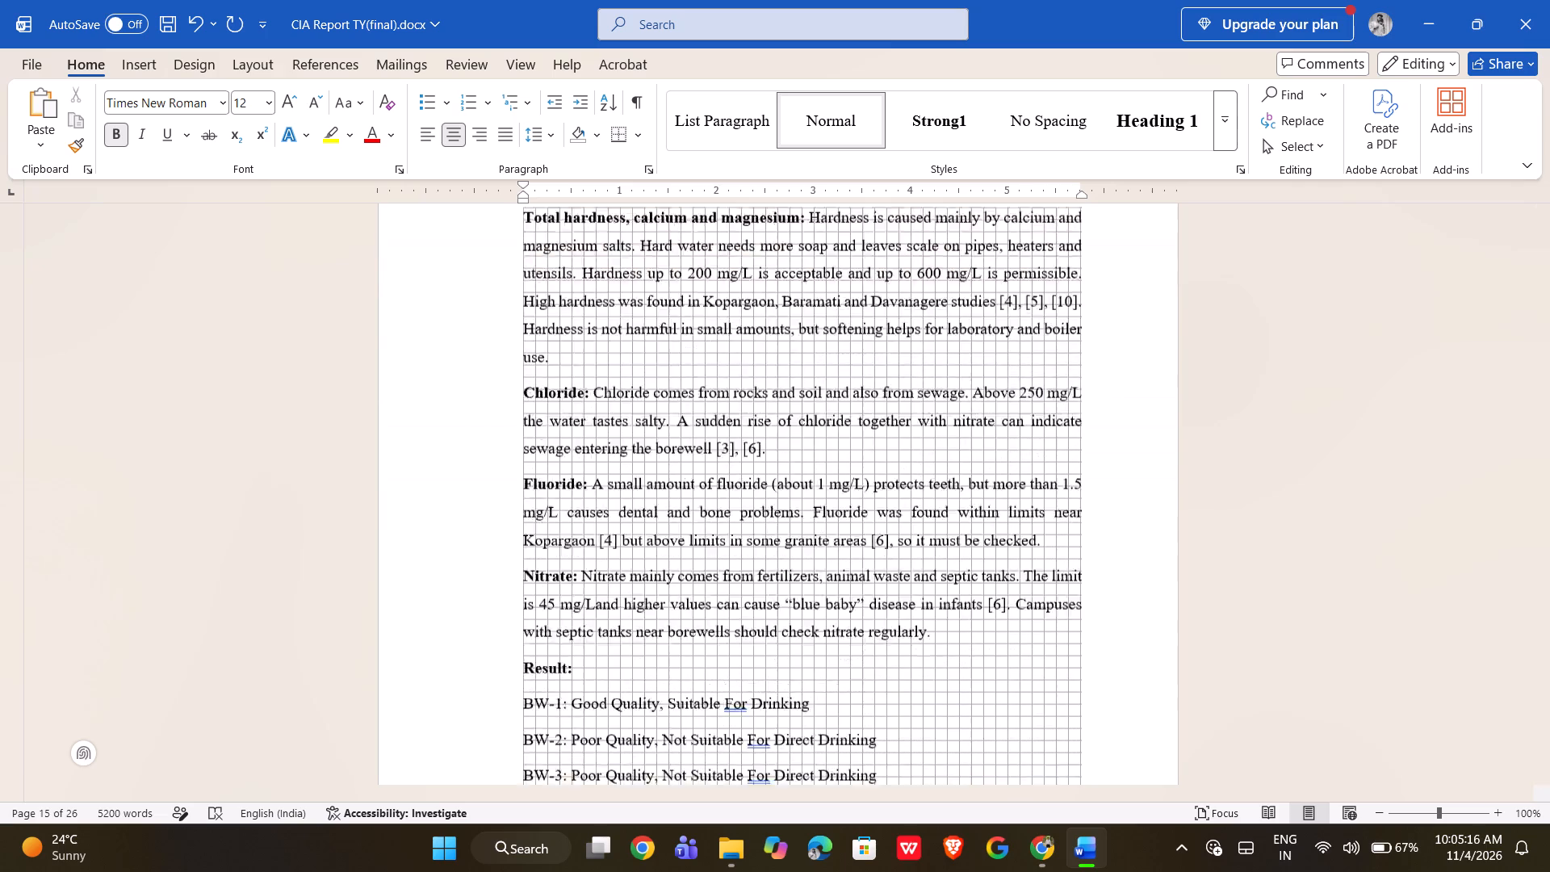
scroll(580, 309, down, 2)
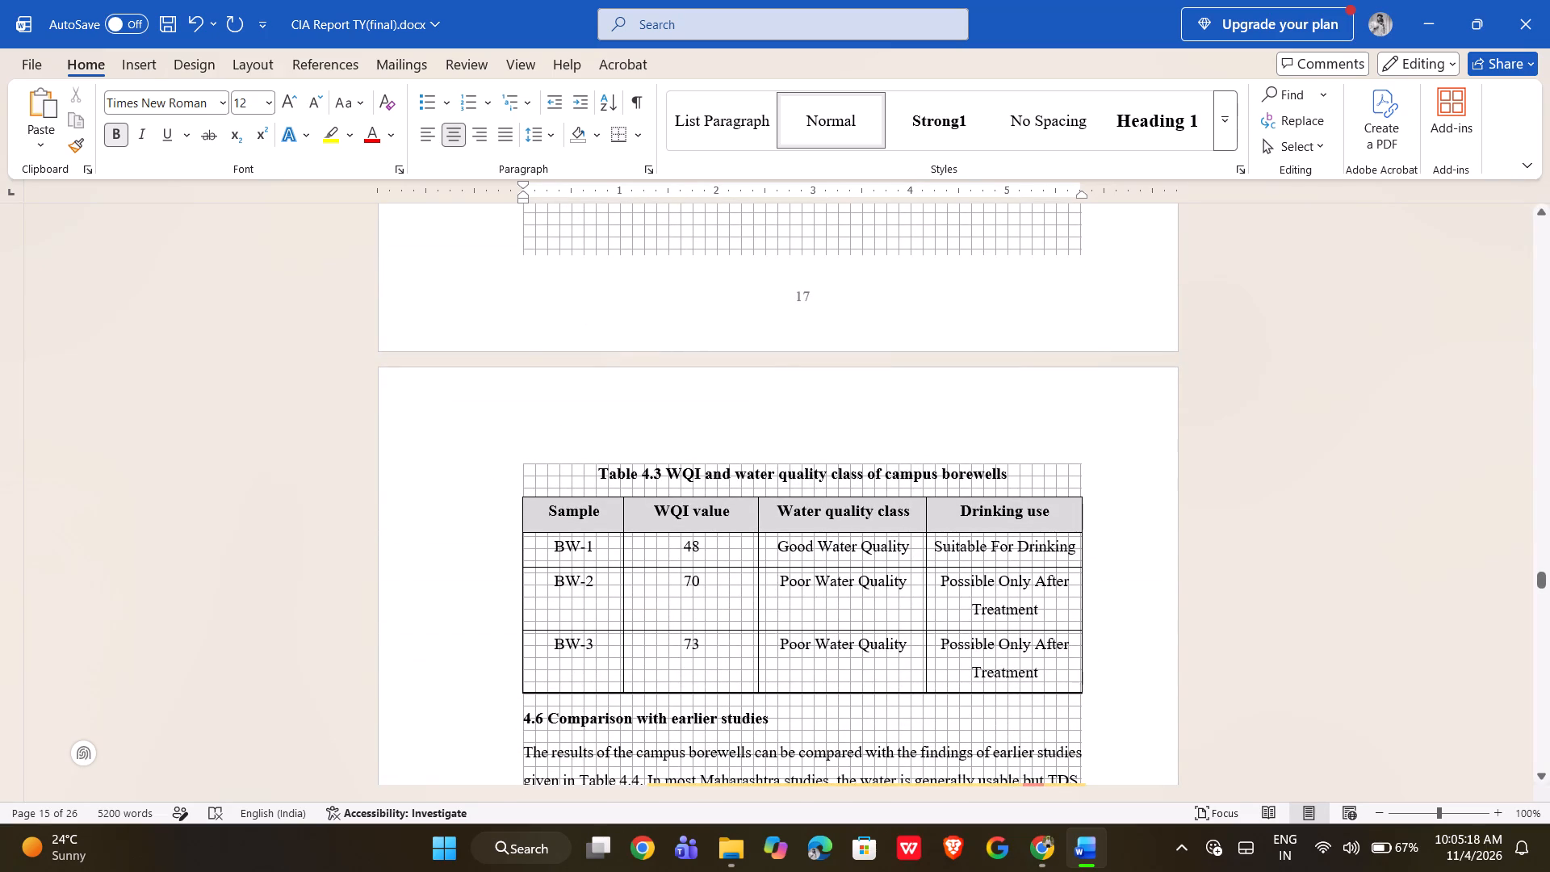
click(665, 478)
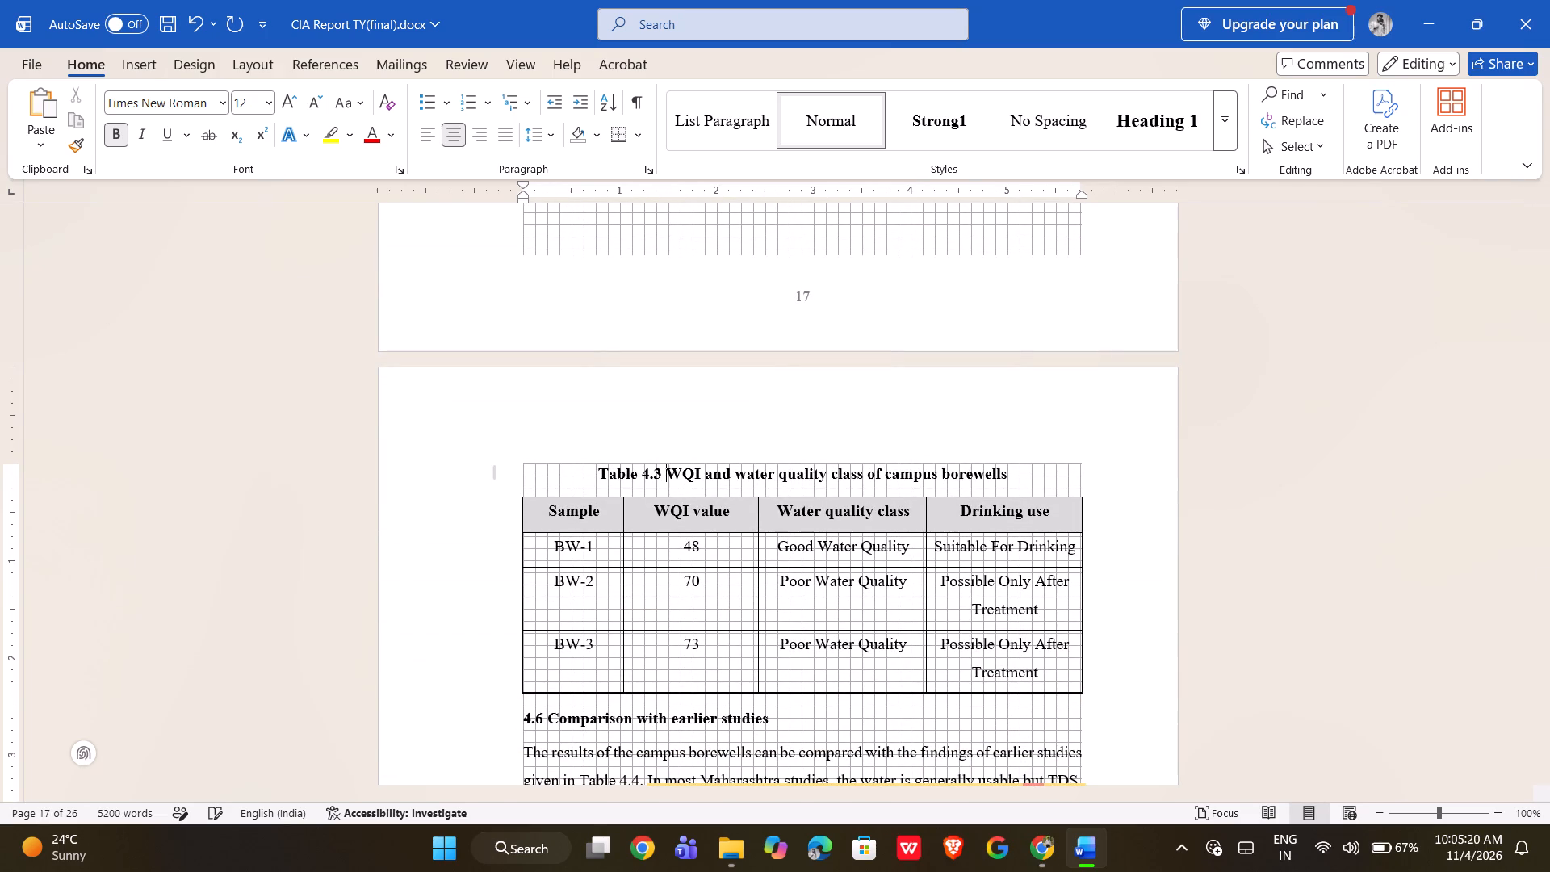
key(BackSpace)
key(BackSpace)
key(BackSpace)
key(BackSpace)
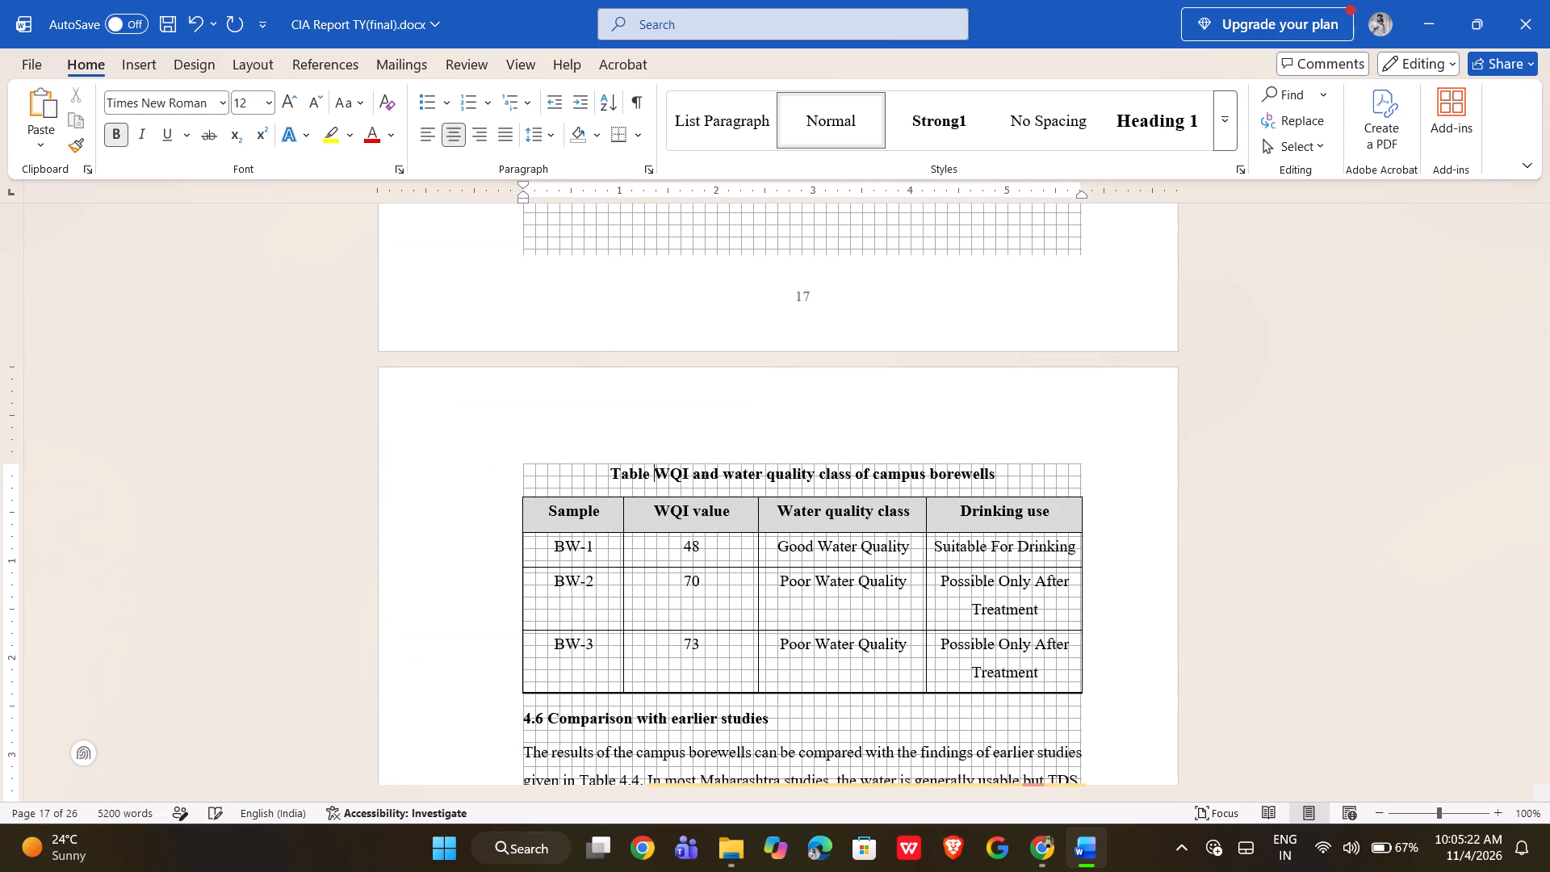
scroll(665, 478, up, 5)
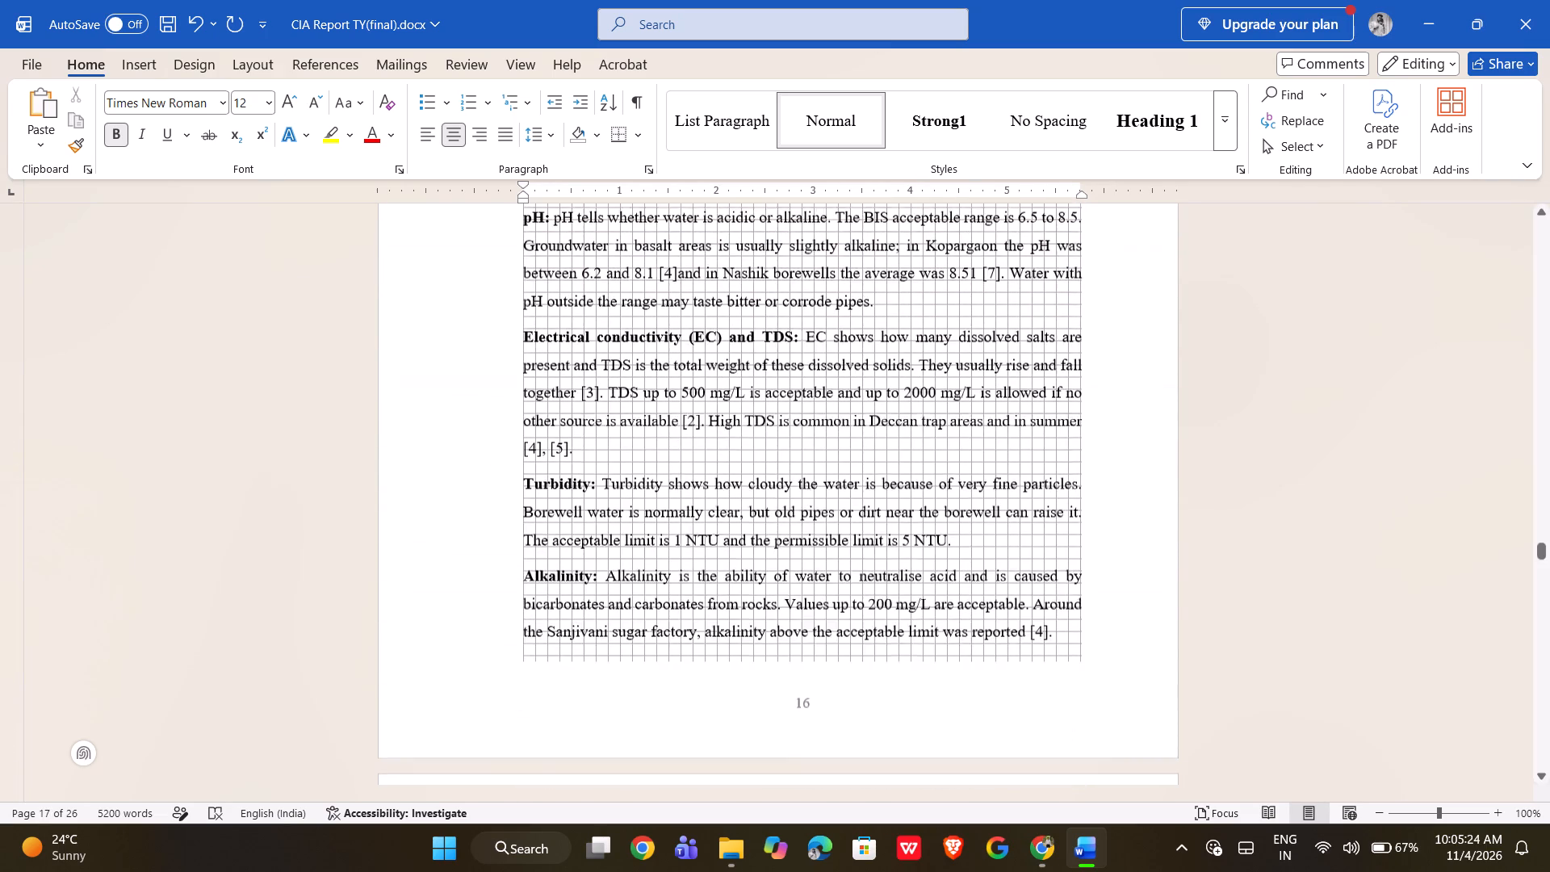
scroll(665, 478, up, 3)
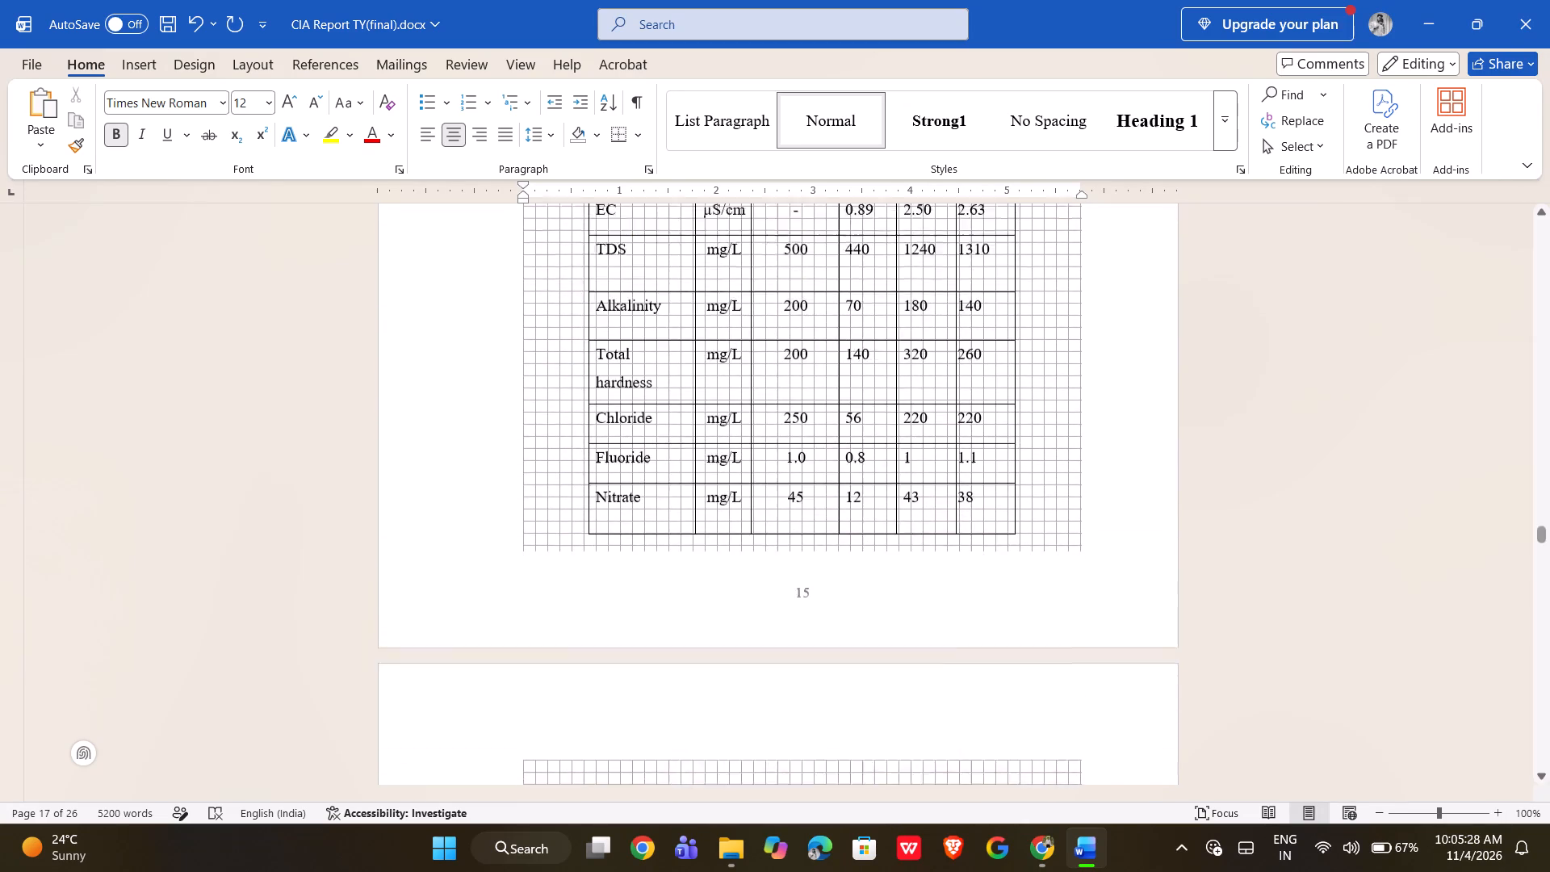
scroll(665, 478, down, 3)
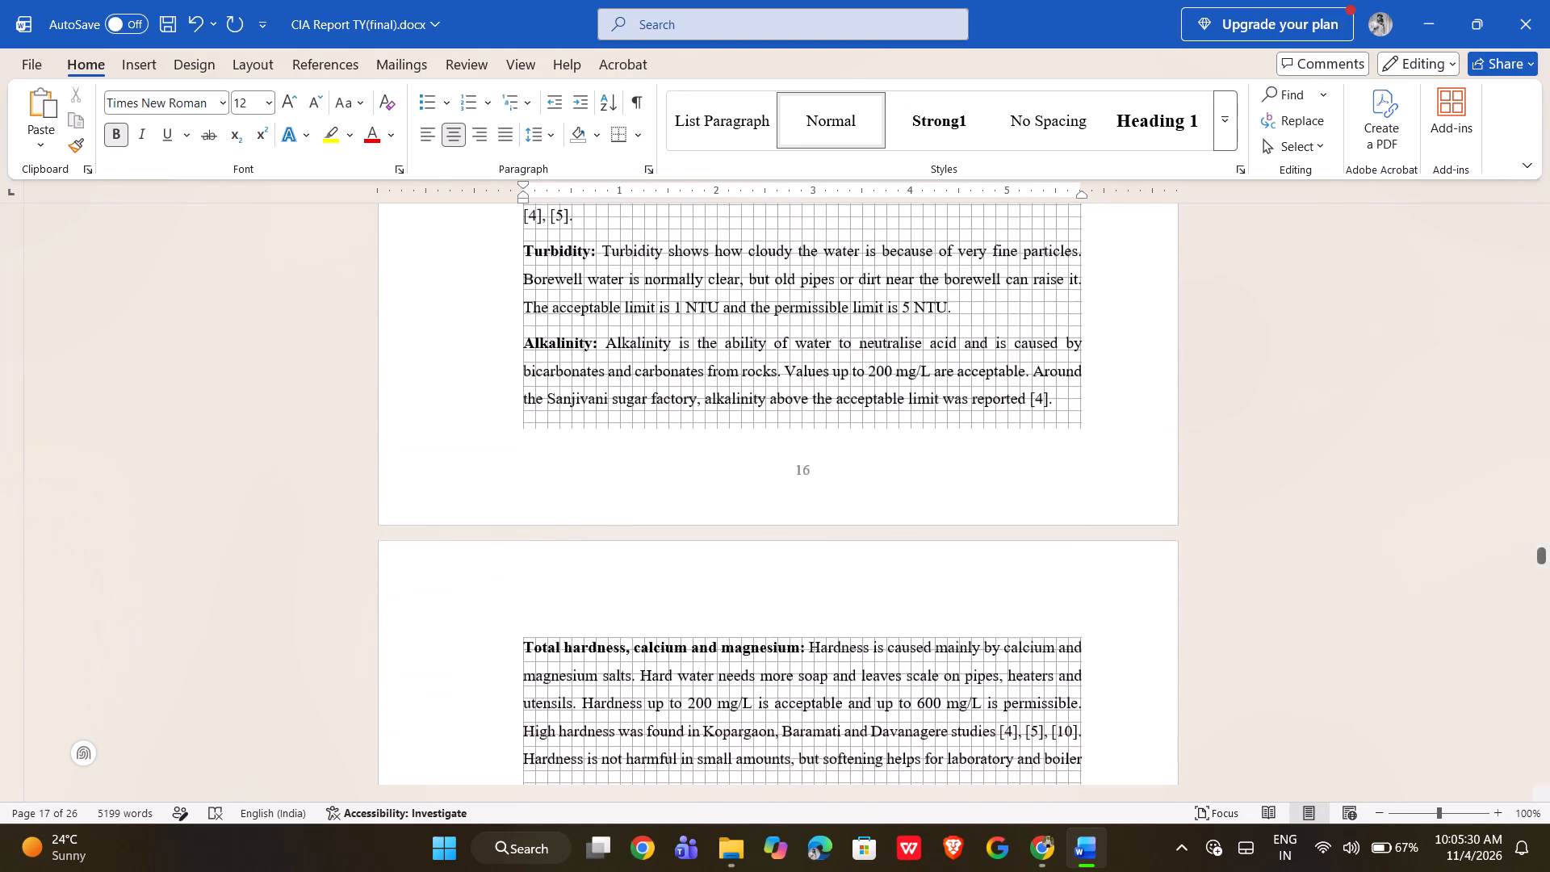
scroll(665, 478, down, 3)
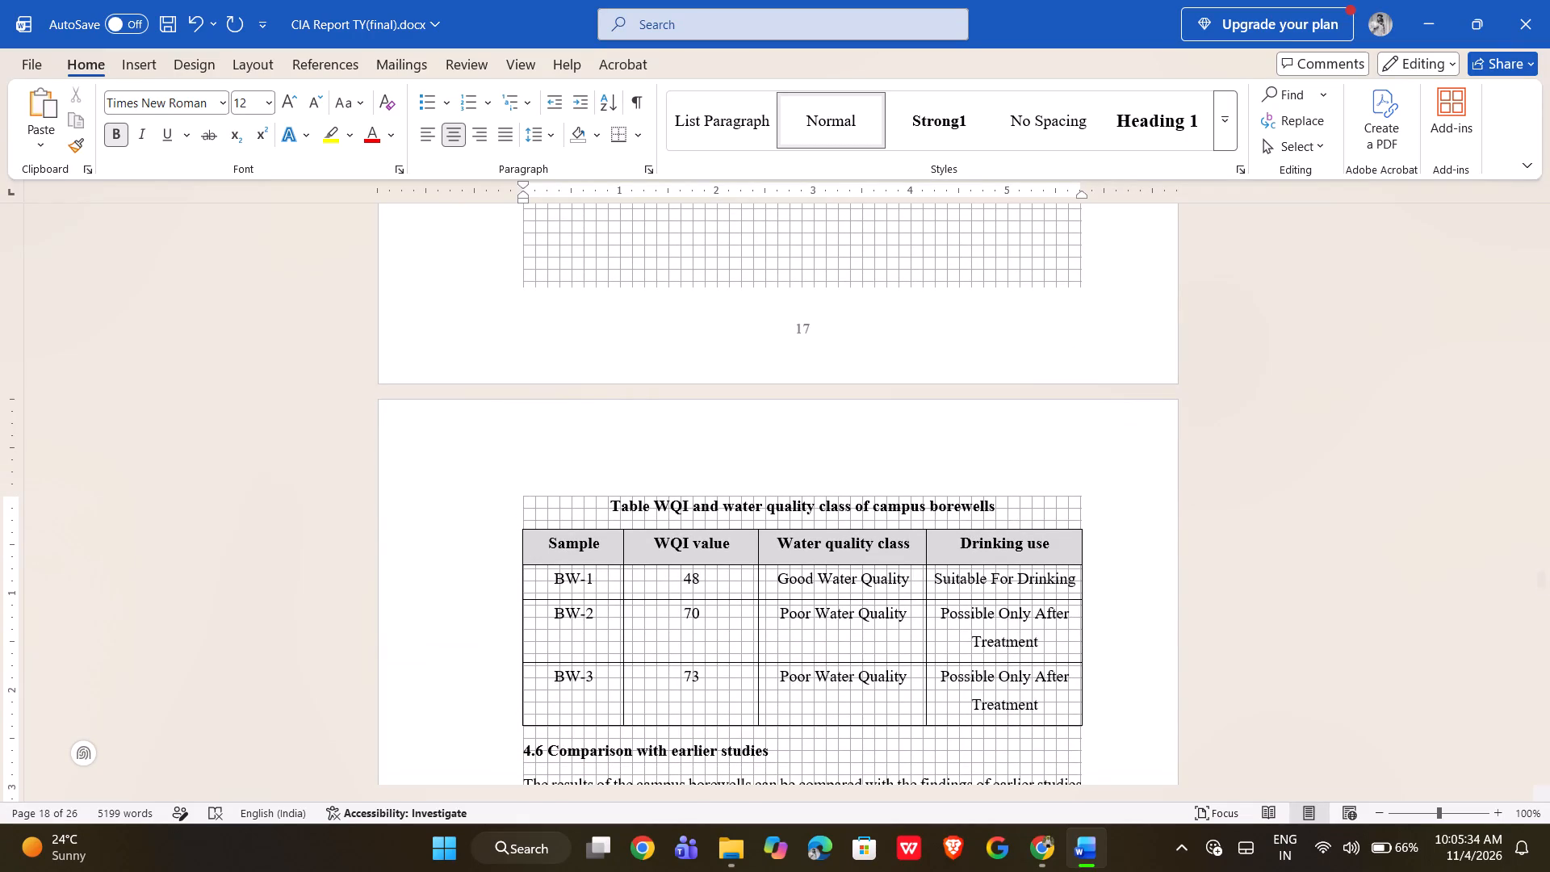
text(3,)
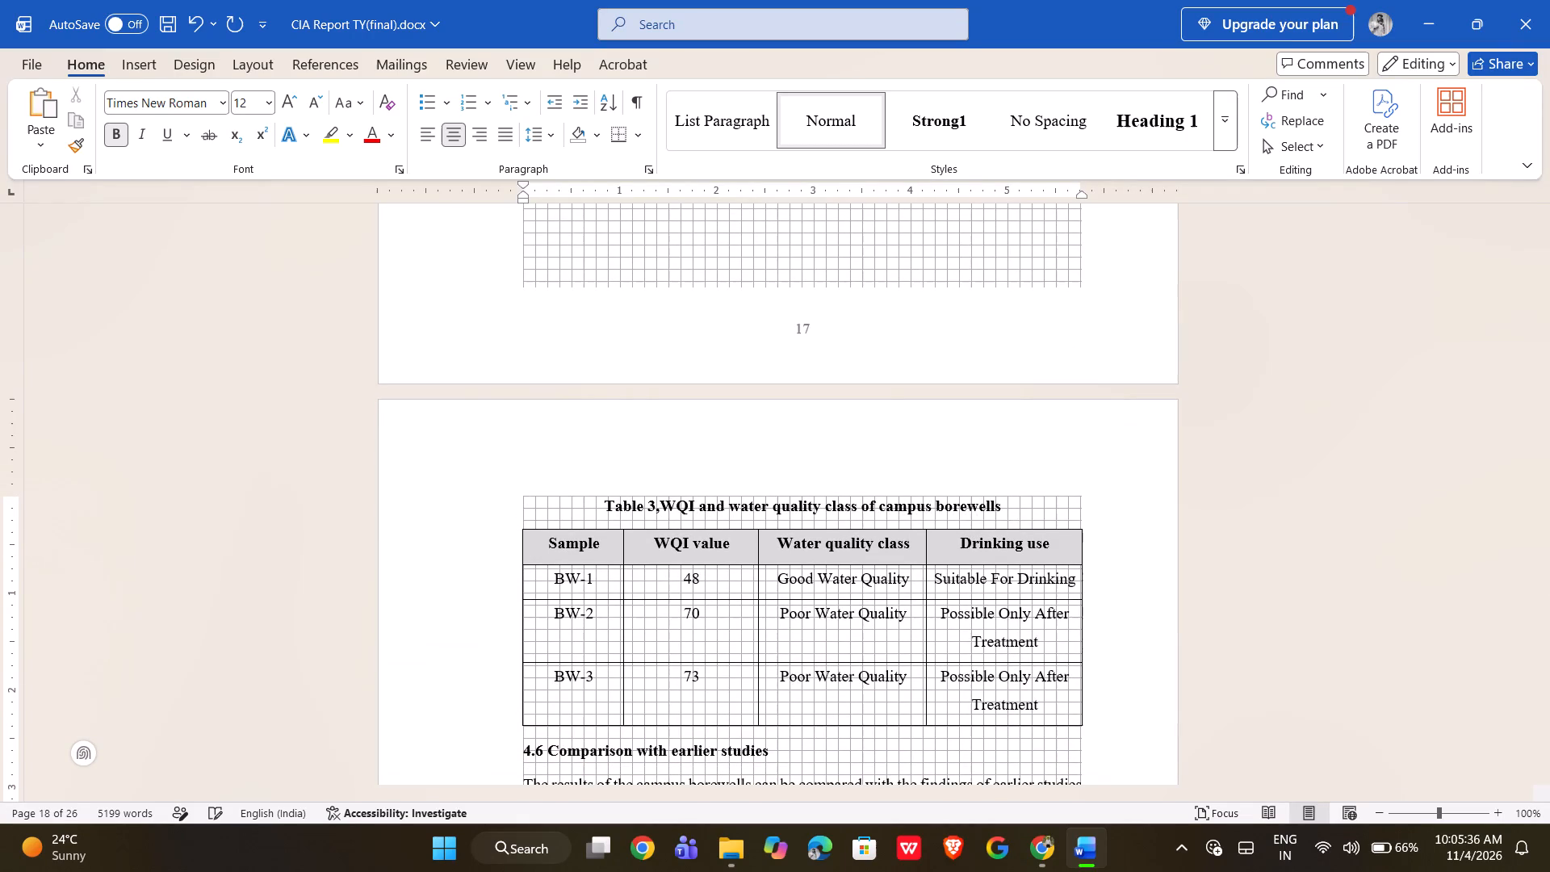
key(BackSpace)
text(.6)
key(space)
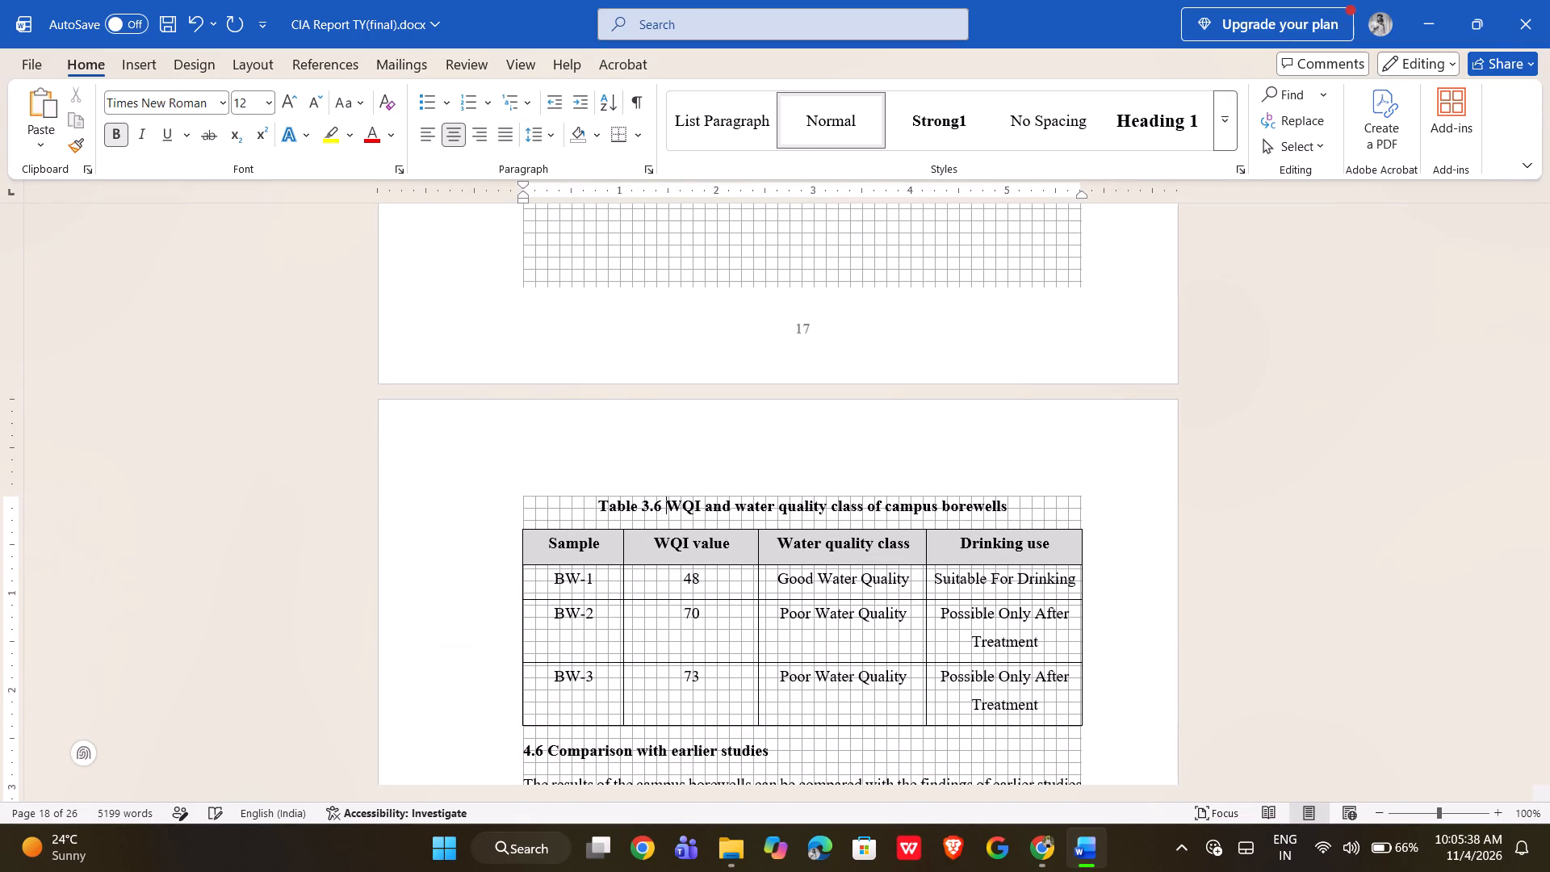
scroll(665, 478, down, 1)
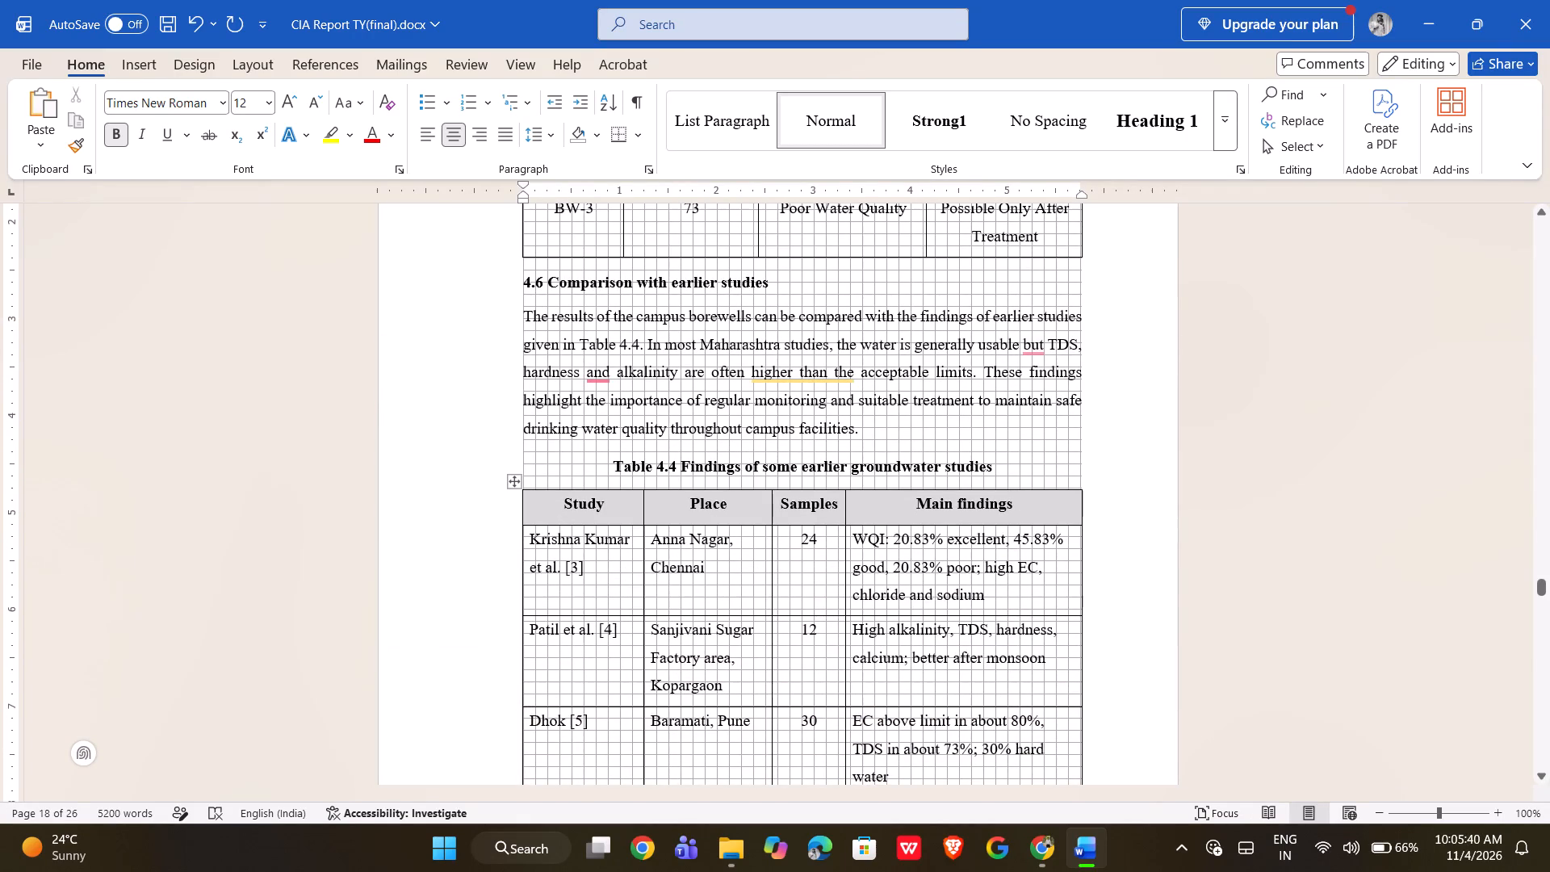
Renumber the caption of the findings of some earlier groundwater studies table as Table 3.7 and save the report.
click(675, 468)
key(BackSpace)
key(BackSpace)
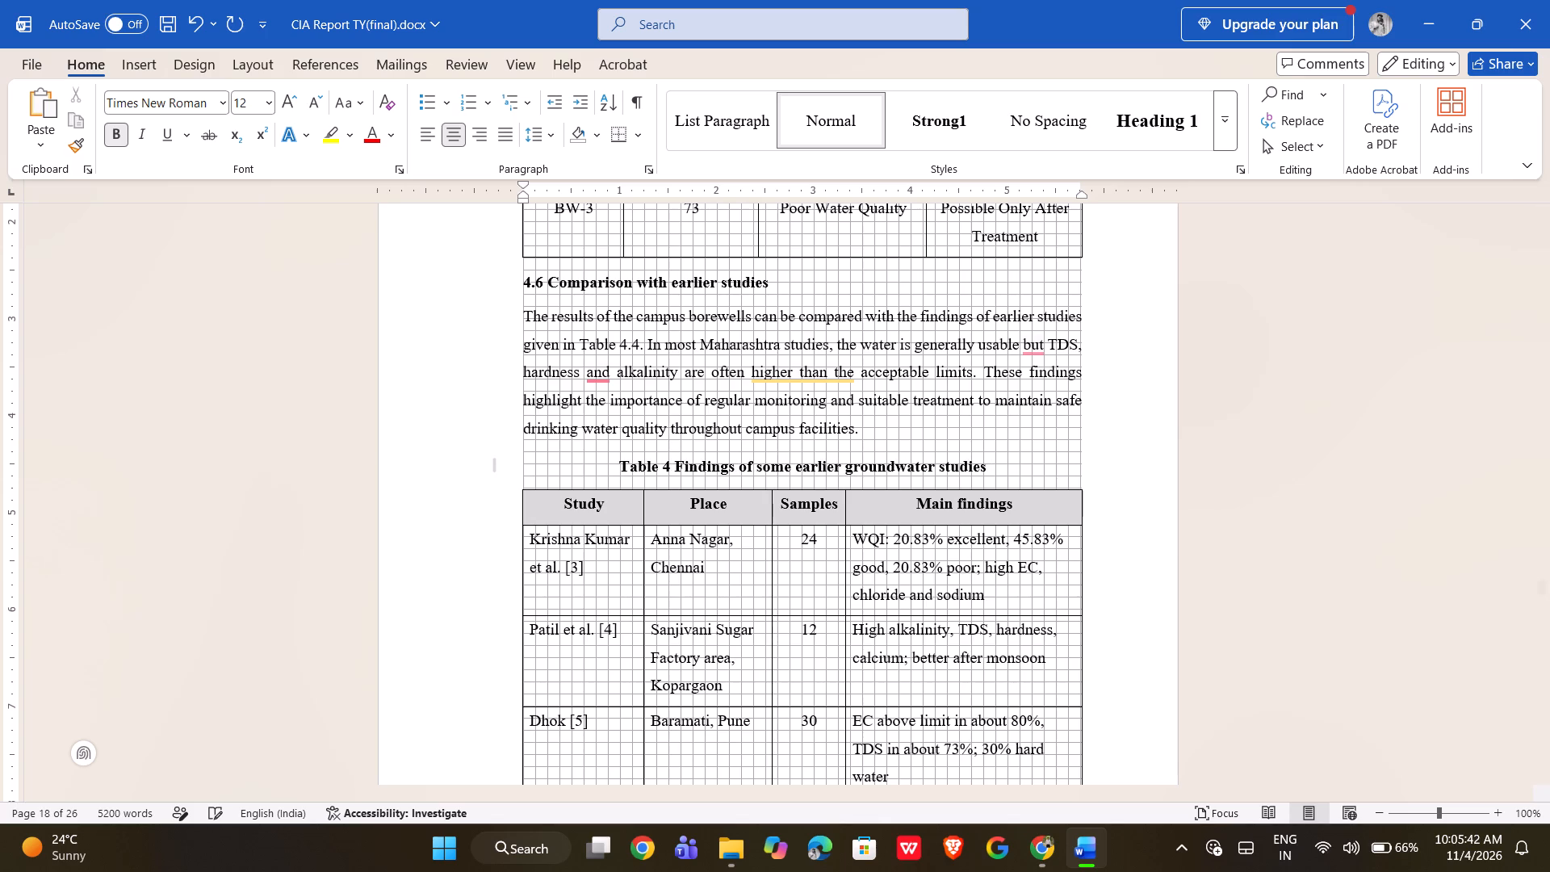
key(BackSpace)
text(3.7)
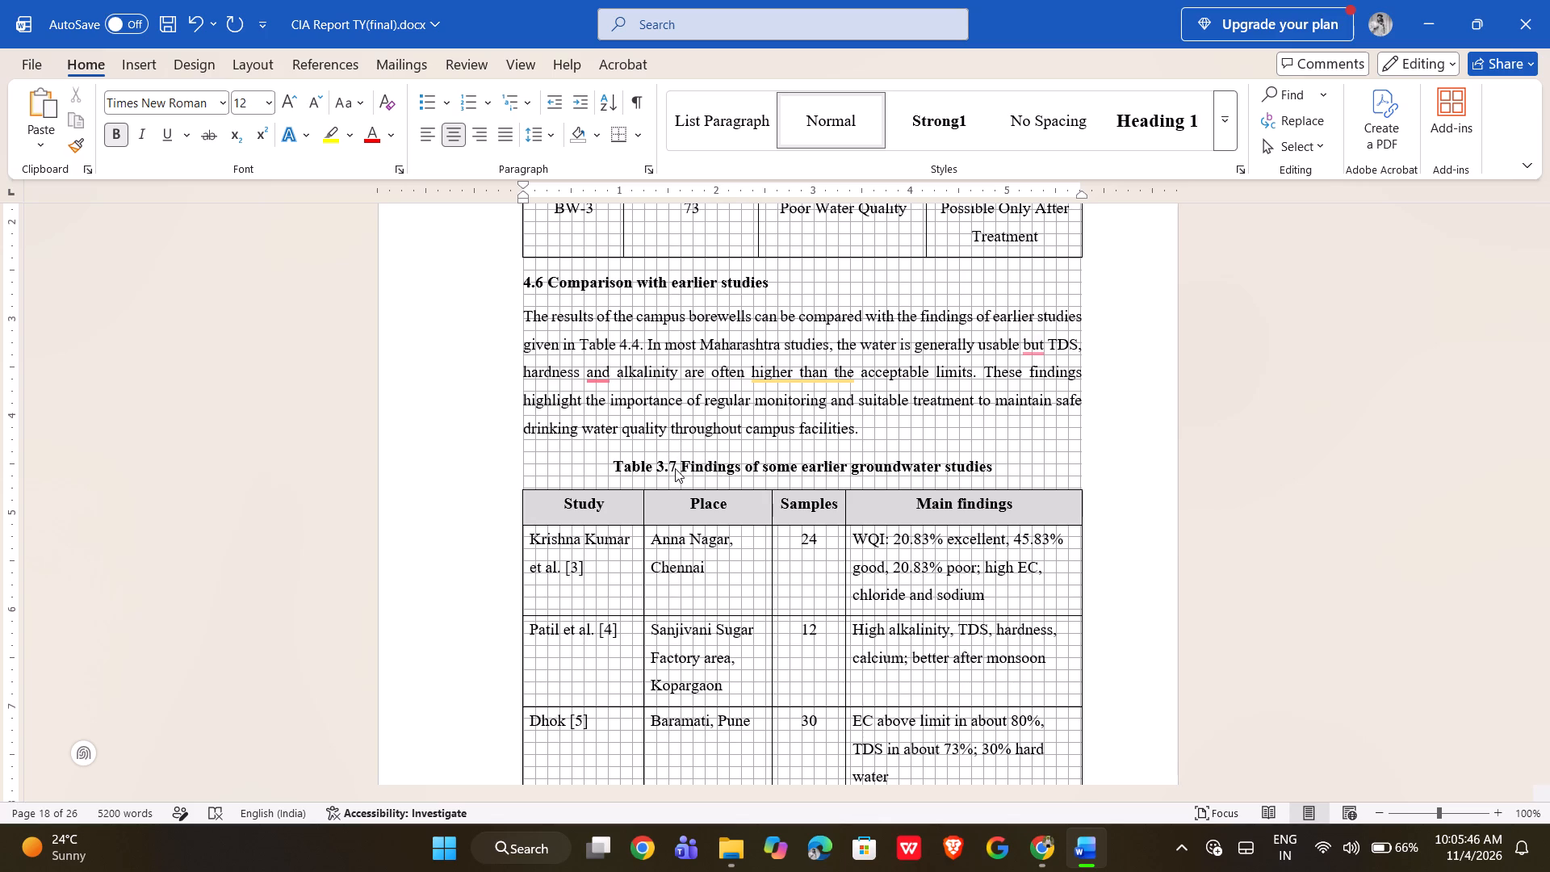
scroll(675, 468, down, 3)
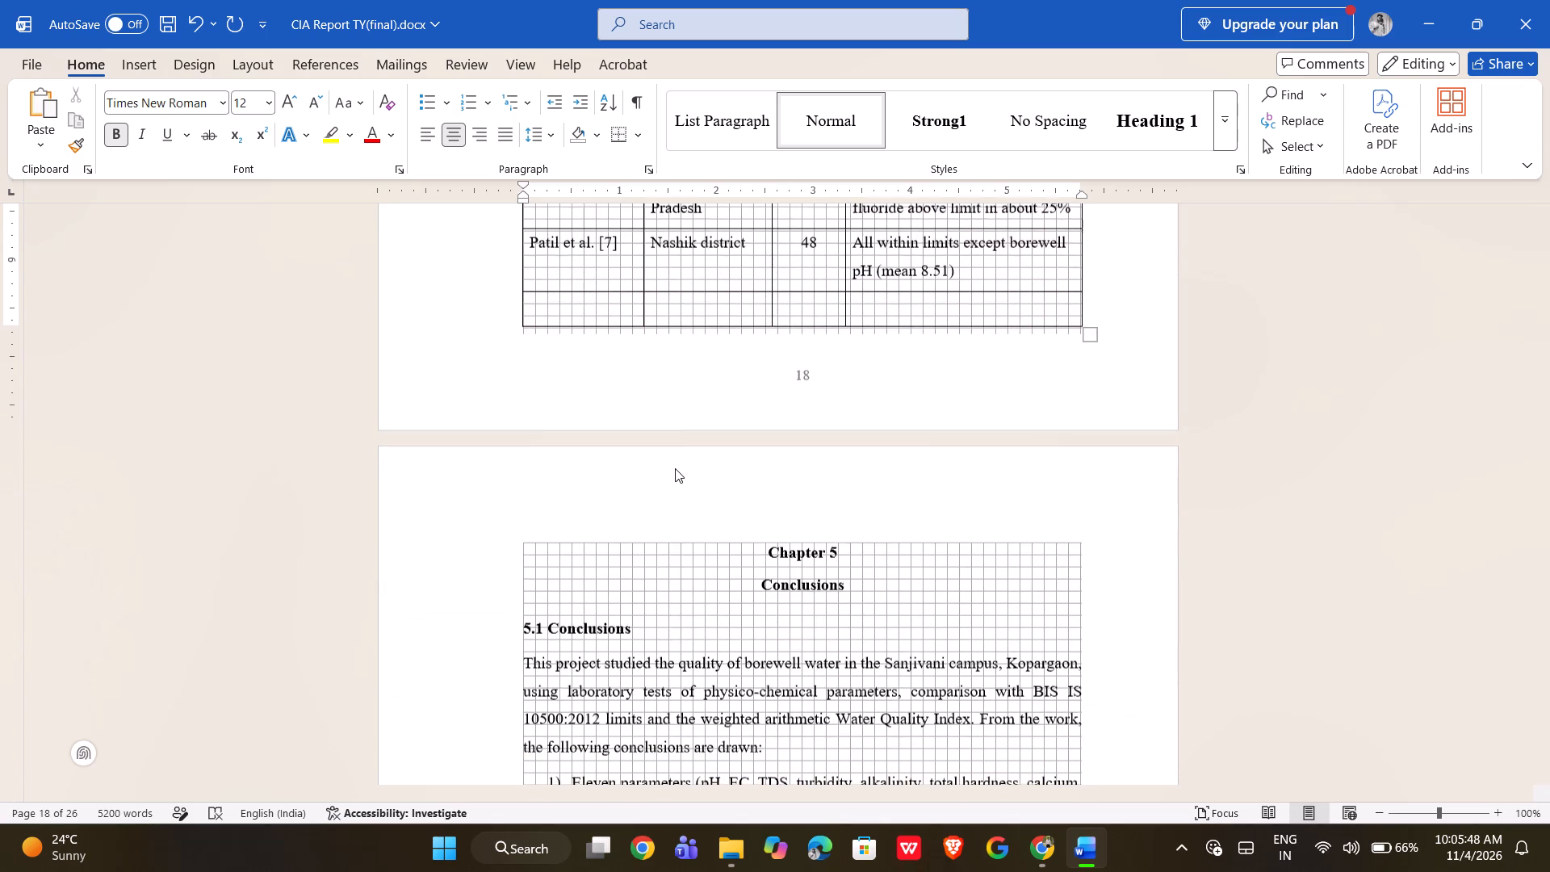
key(ctrl+s)
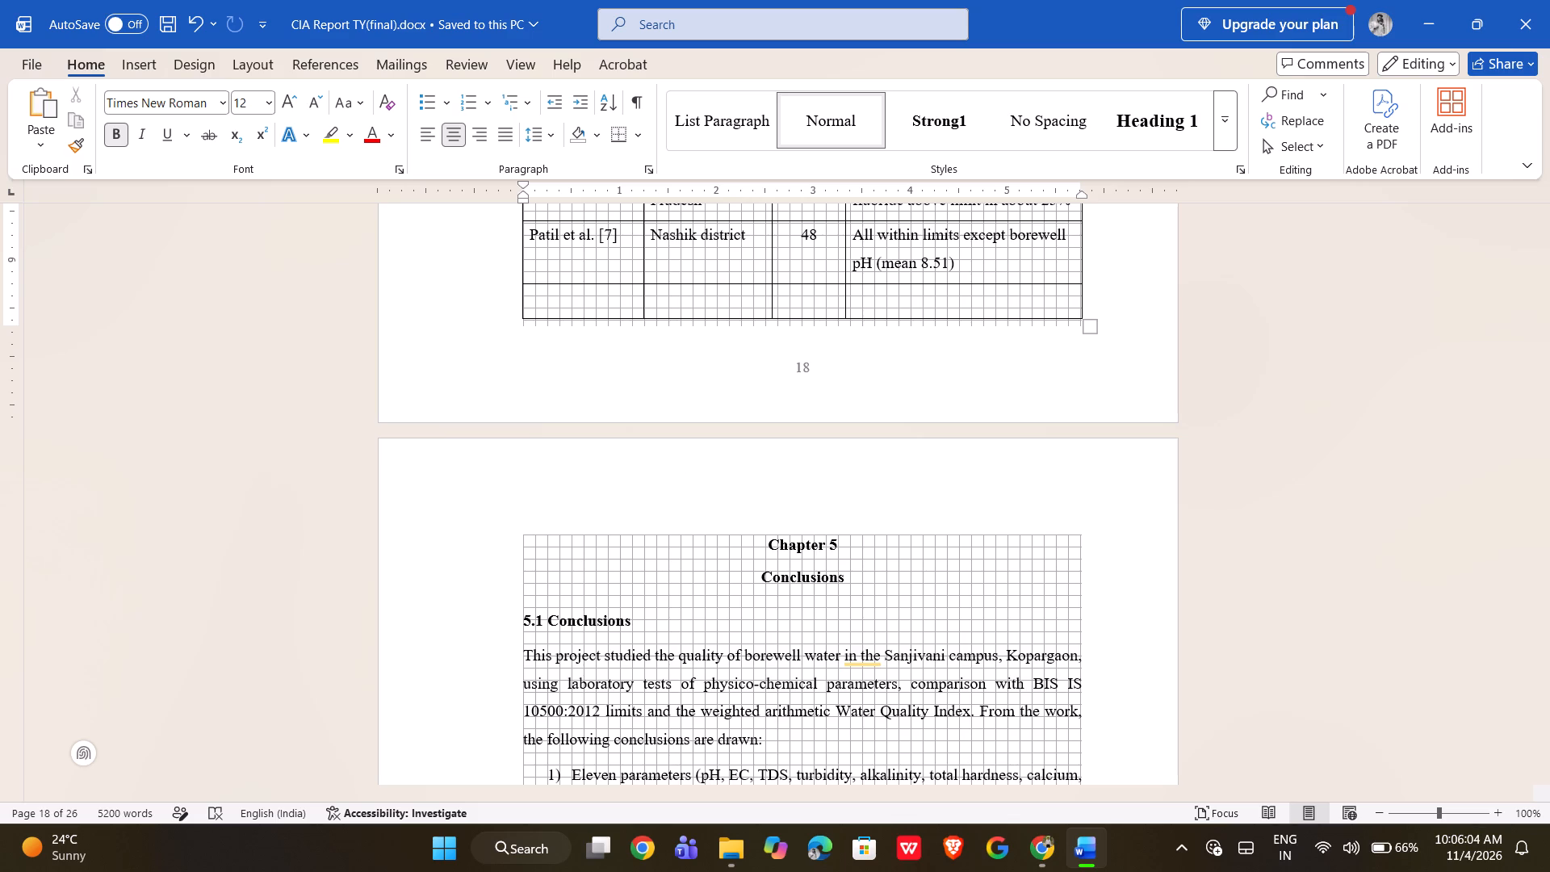
Retitle the 5.1 heading in the Conclusions chapter as "Concluding remark" and save the report.
scroll(675, 468, down, 1)
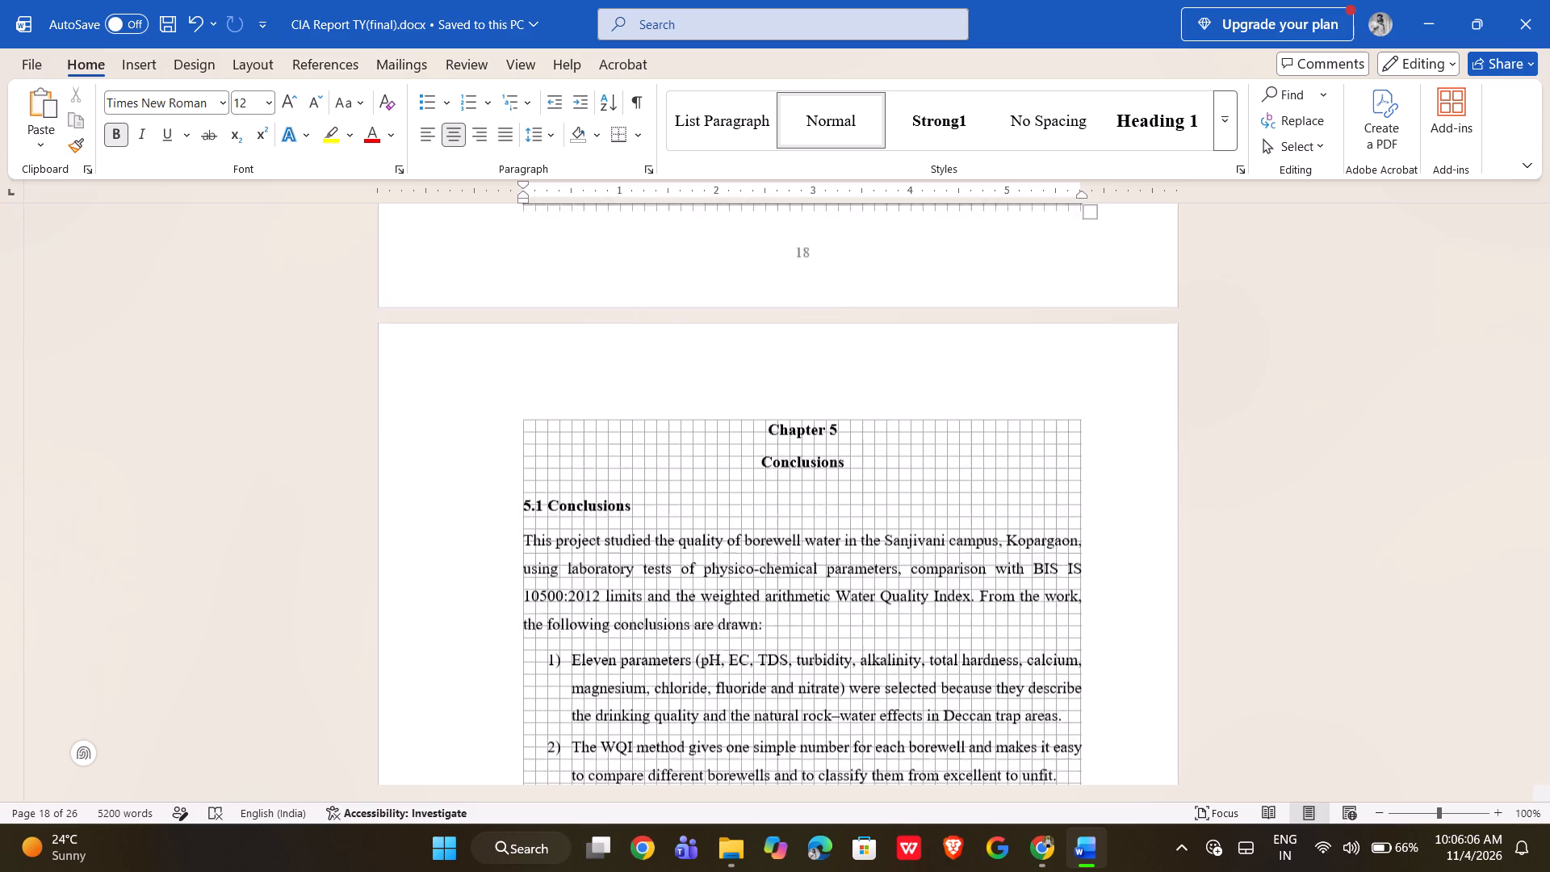
scroll(675, 468, down, 1)
double_click(660, 249)
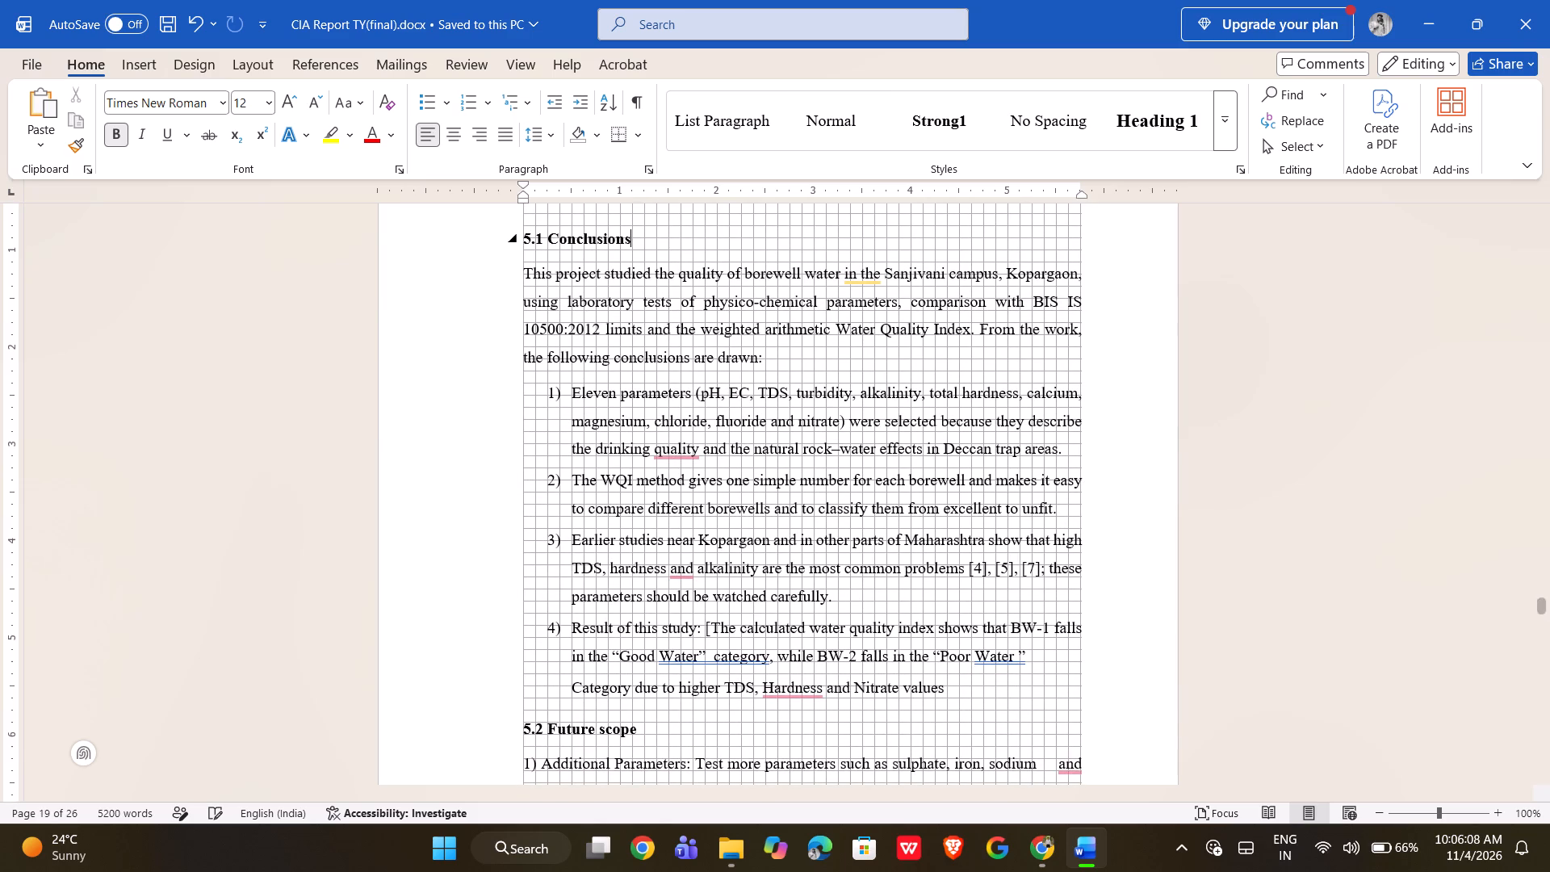
key(BackSpace)
key(BackSpace)
key(BackSpace)
key(BackSpace)
key(BackSpace)
key(BackSpace)
key(BackSpace)
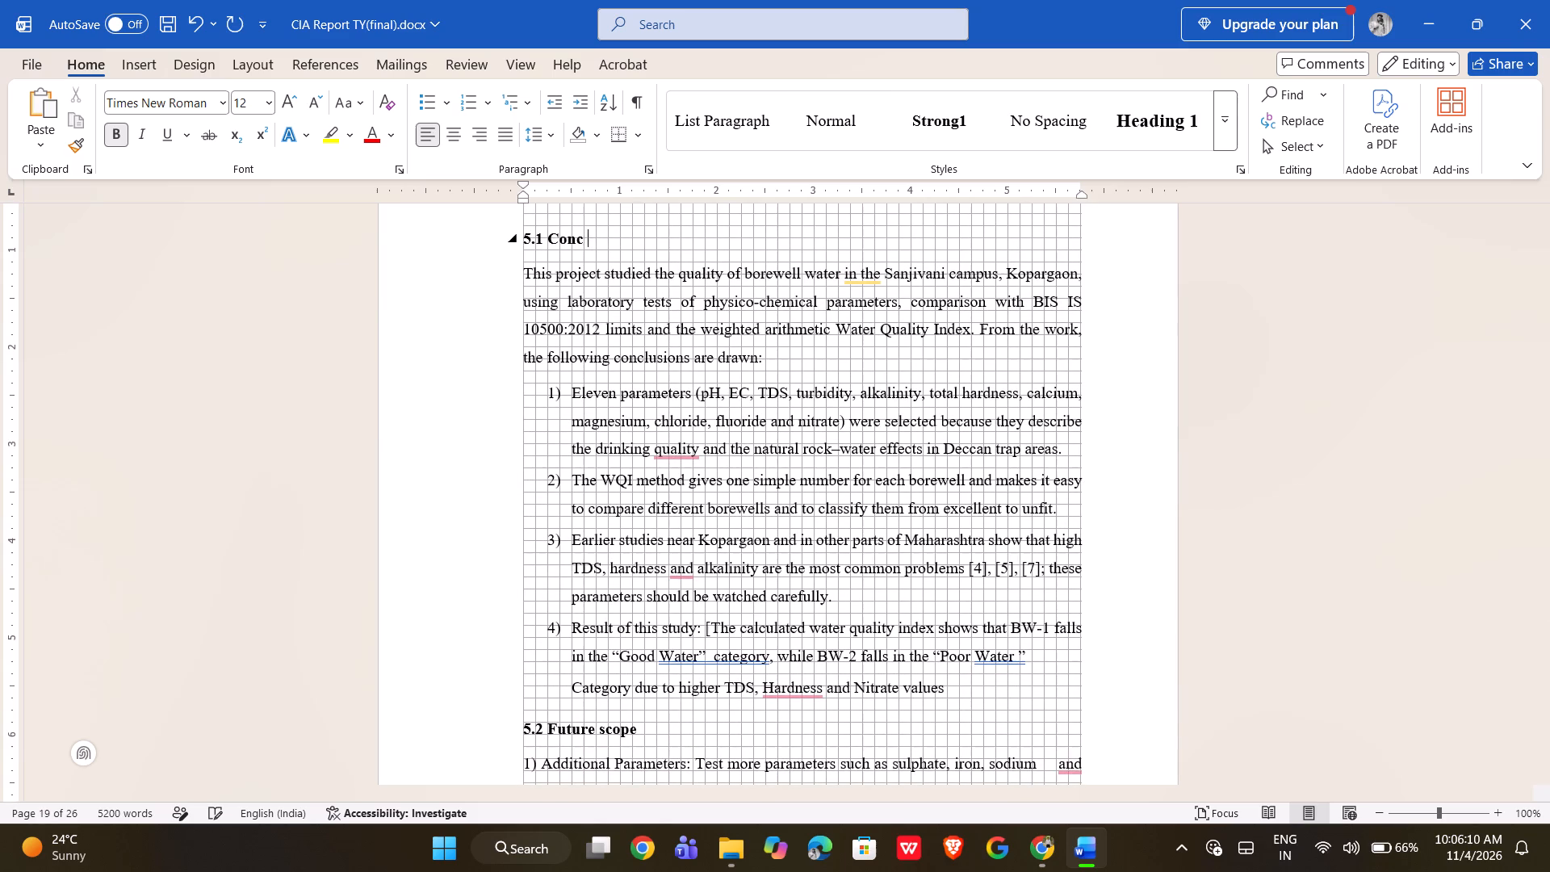
key(BackSpace)
key(BackSpace)
key(BackSpace)
key(BackSpace)
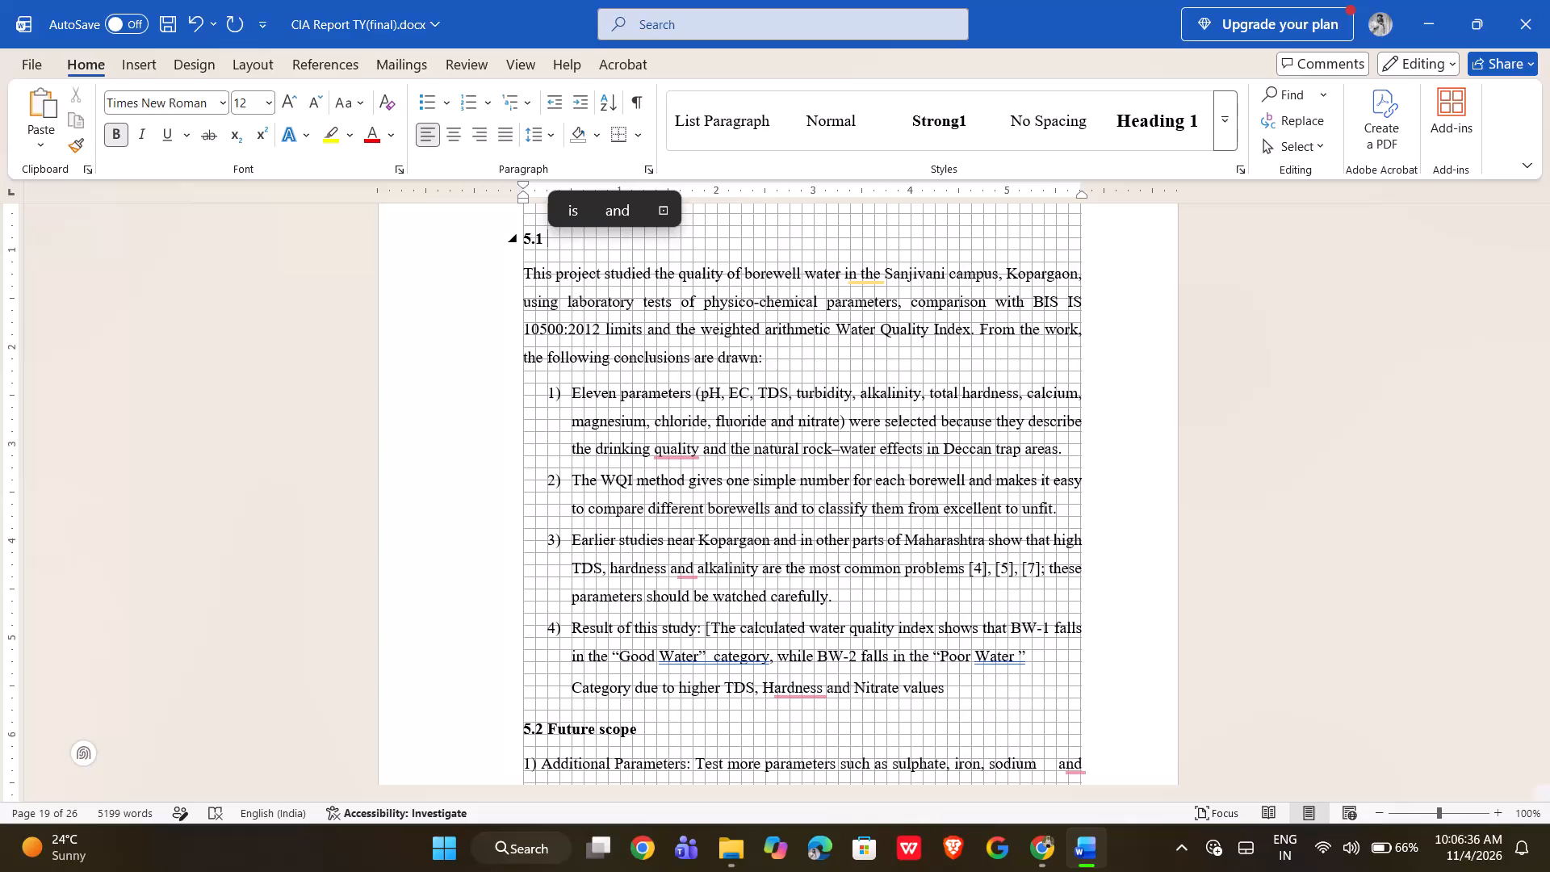
key(c)
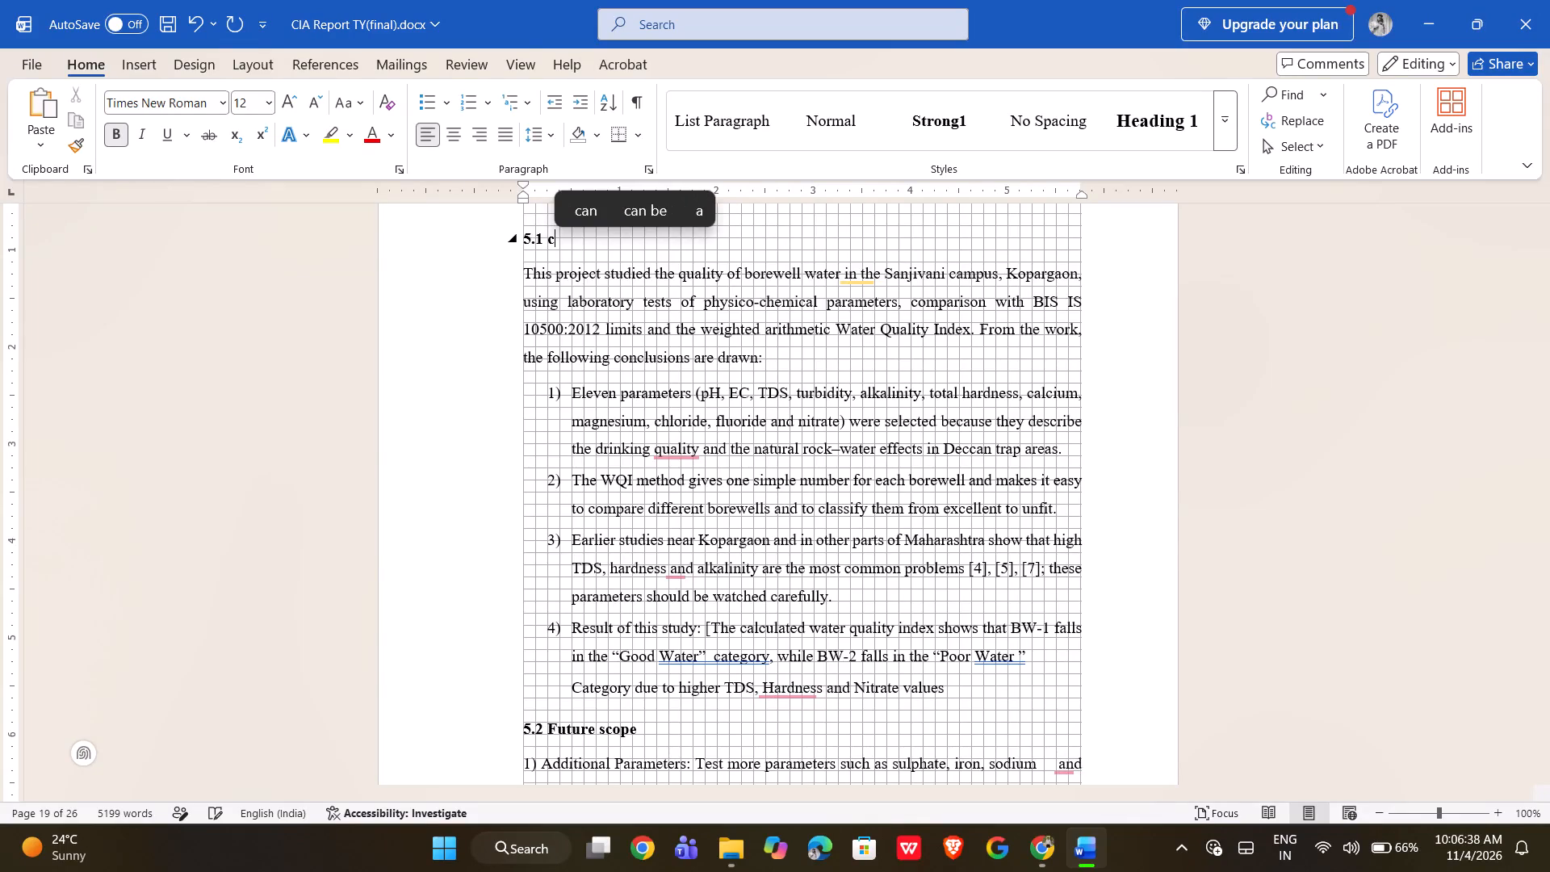
key(BackSpace)
key(c)
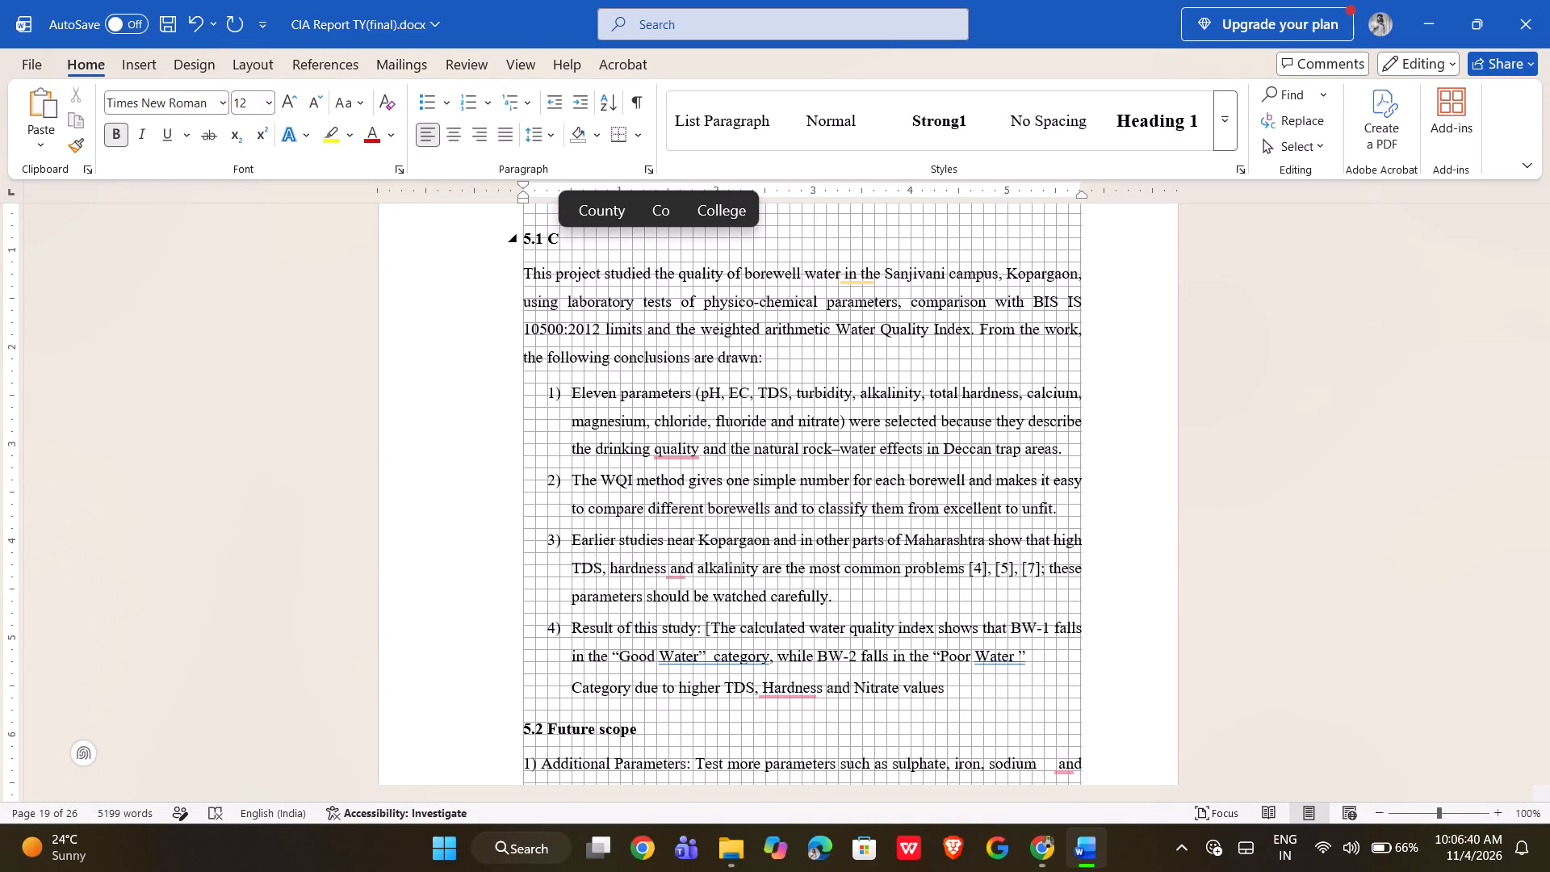
text(on)
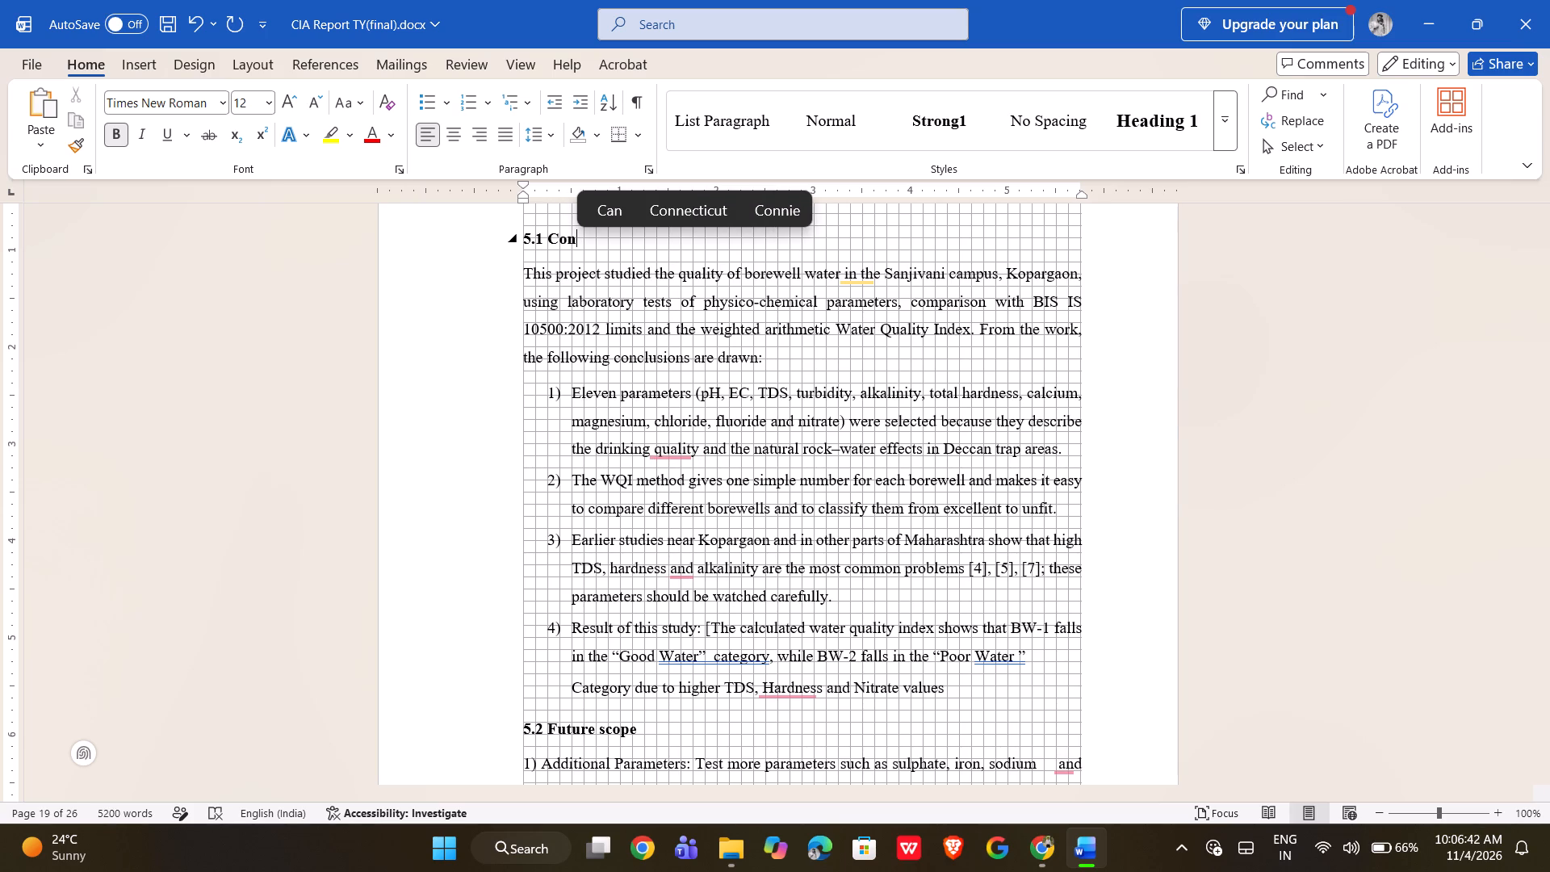
text(cluding)
key(space)
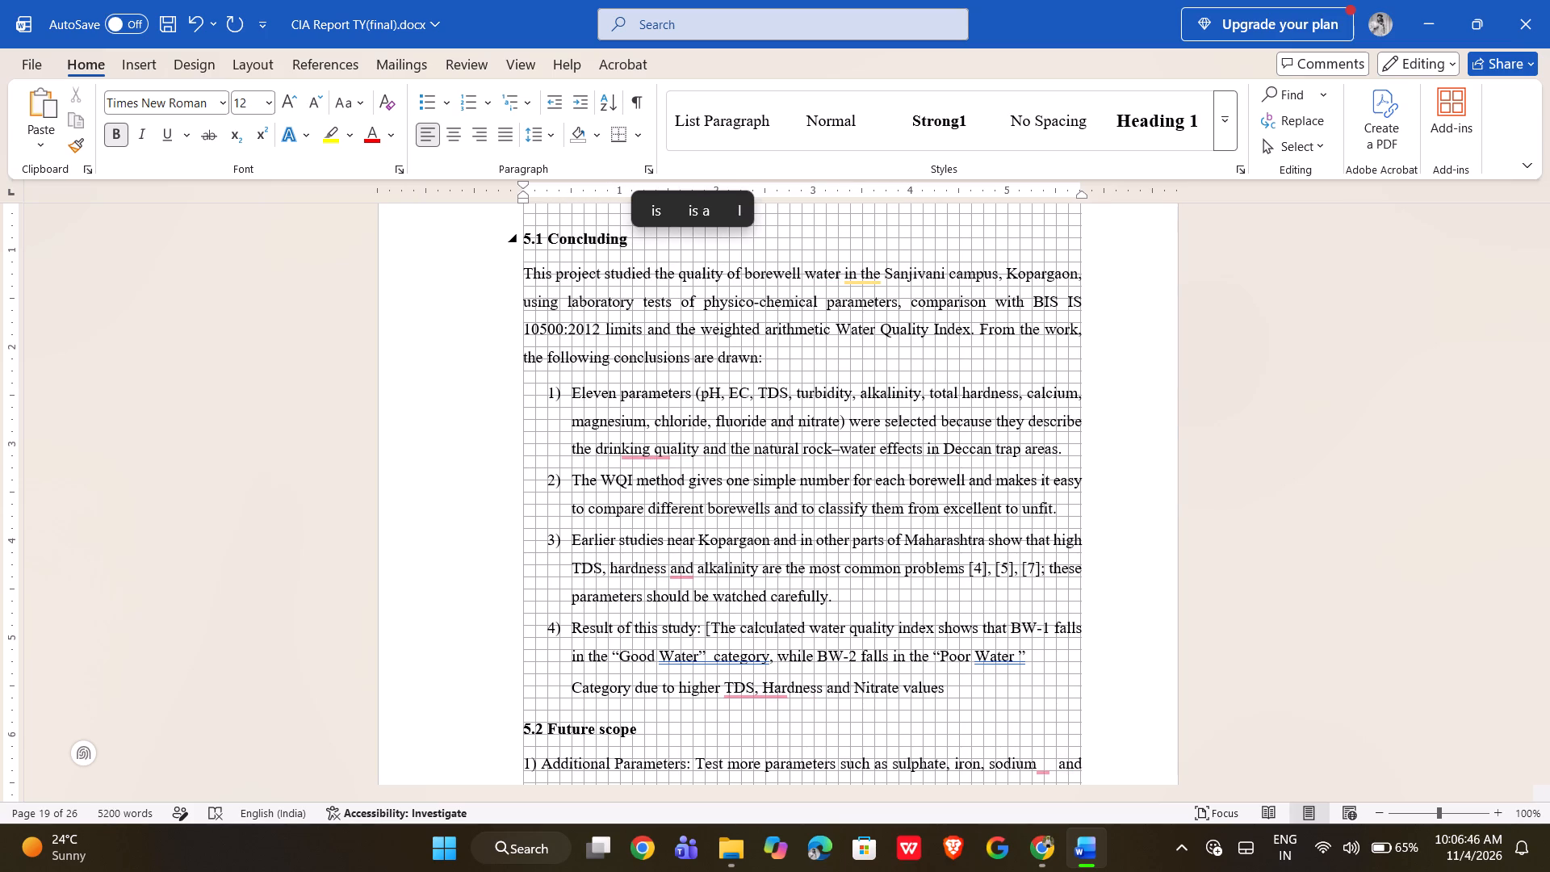
text(remark)
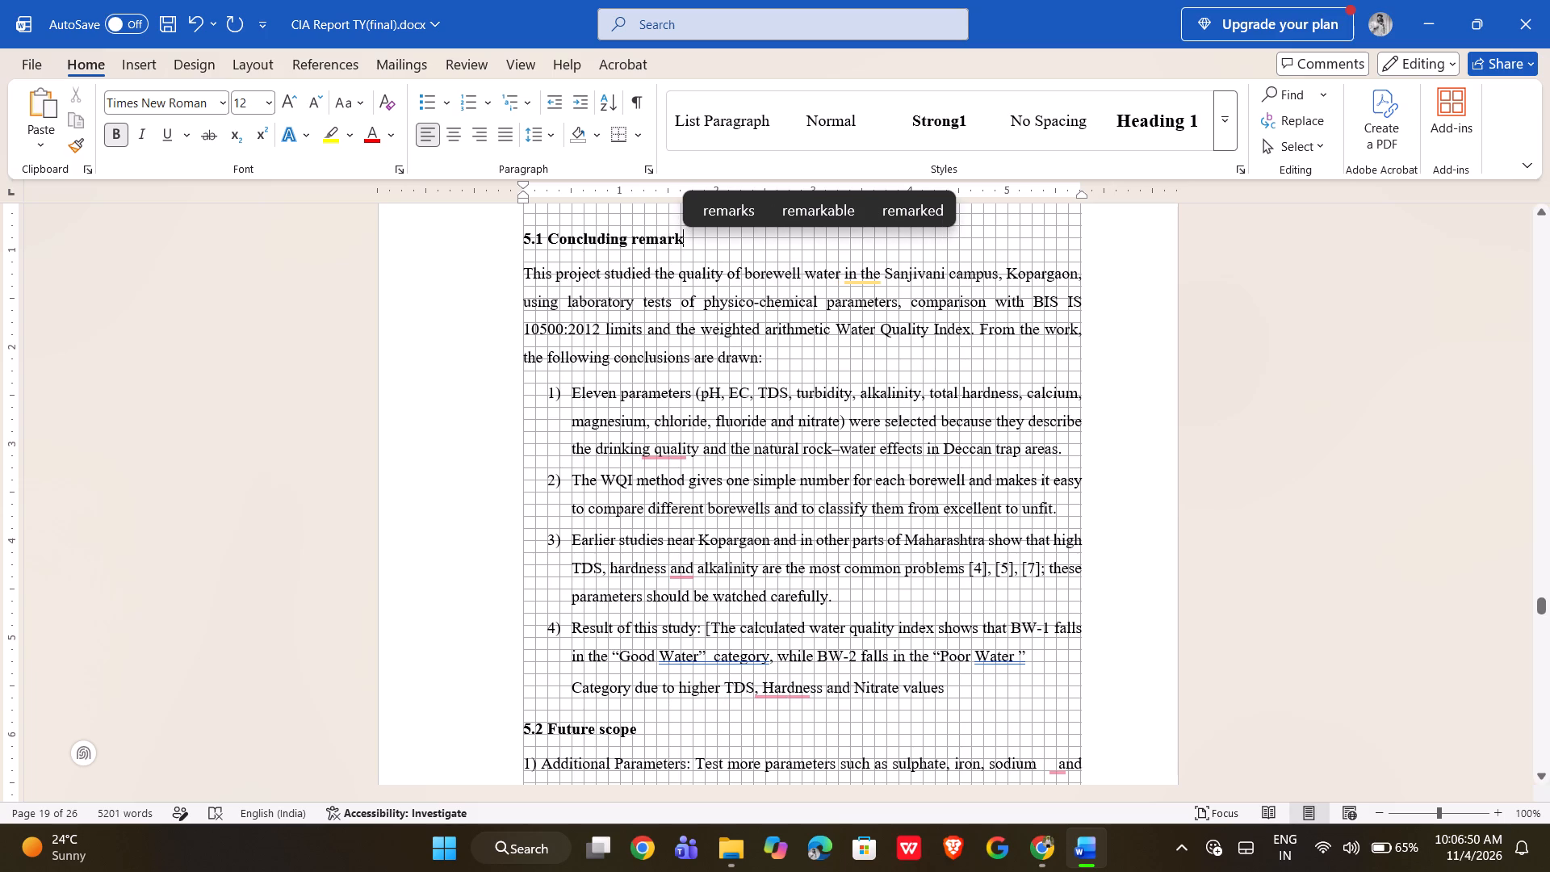
key(ctrl+s)
Review the heading, figure and table numbering between the start of Chapter 3 and the Chapter 5 Conclusions page.
scroll(635, 584, up, 1)
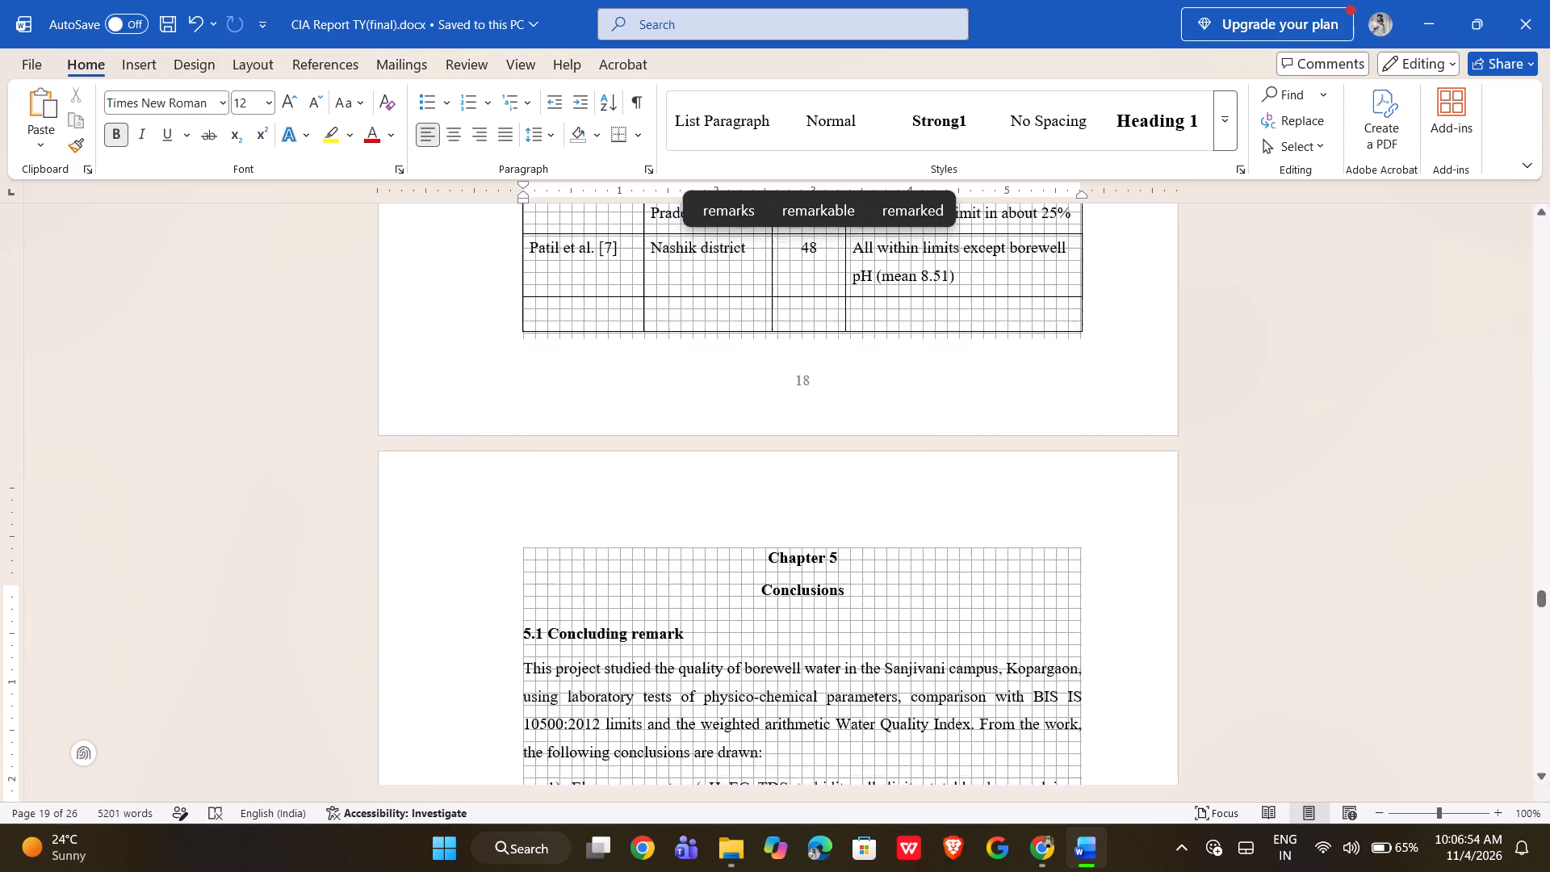
scroll(635, 584, up, 1)
scroll(635, 584, down, 1)
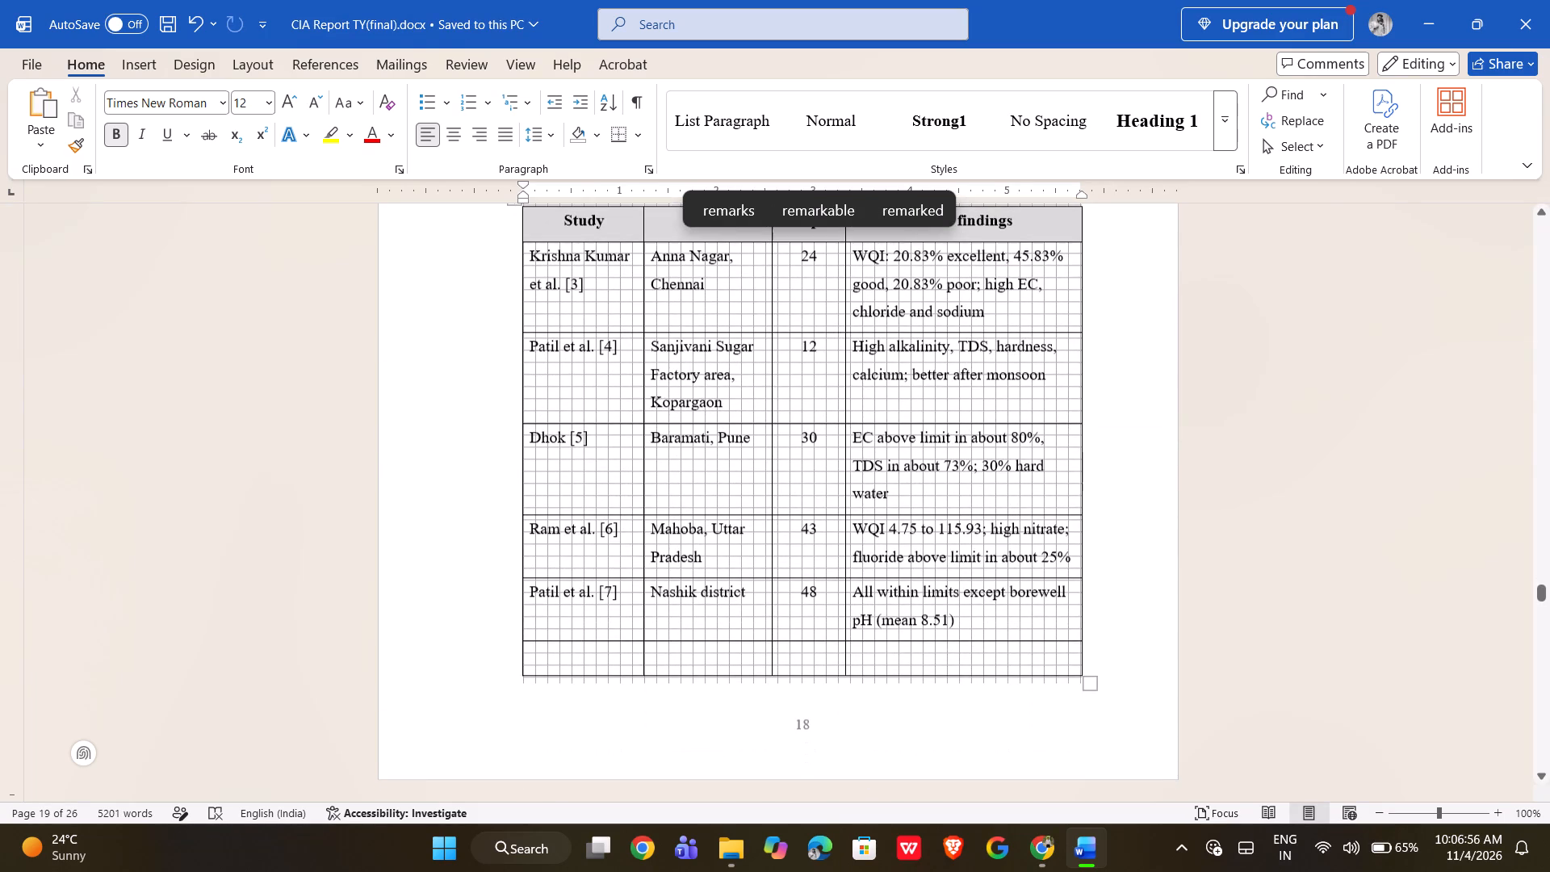
scroll(635, 584, up, 7)
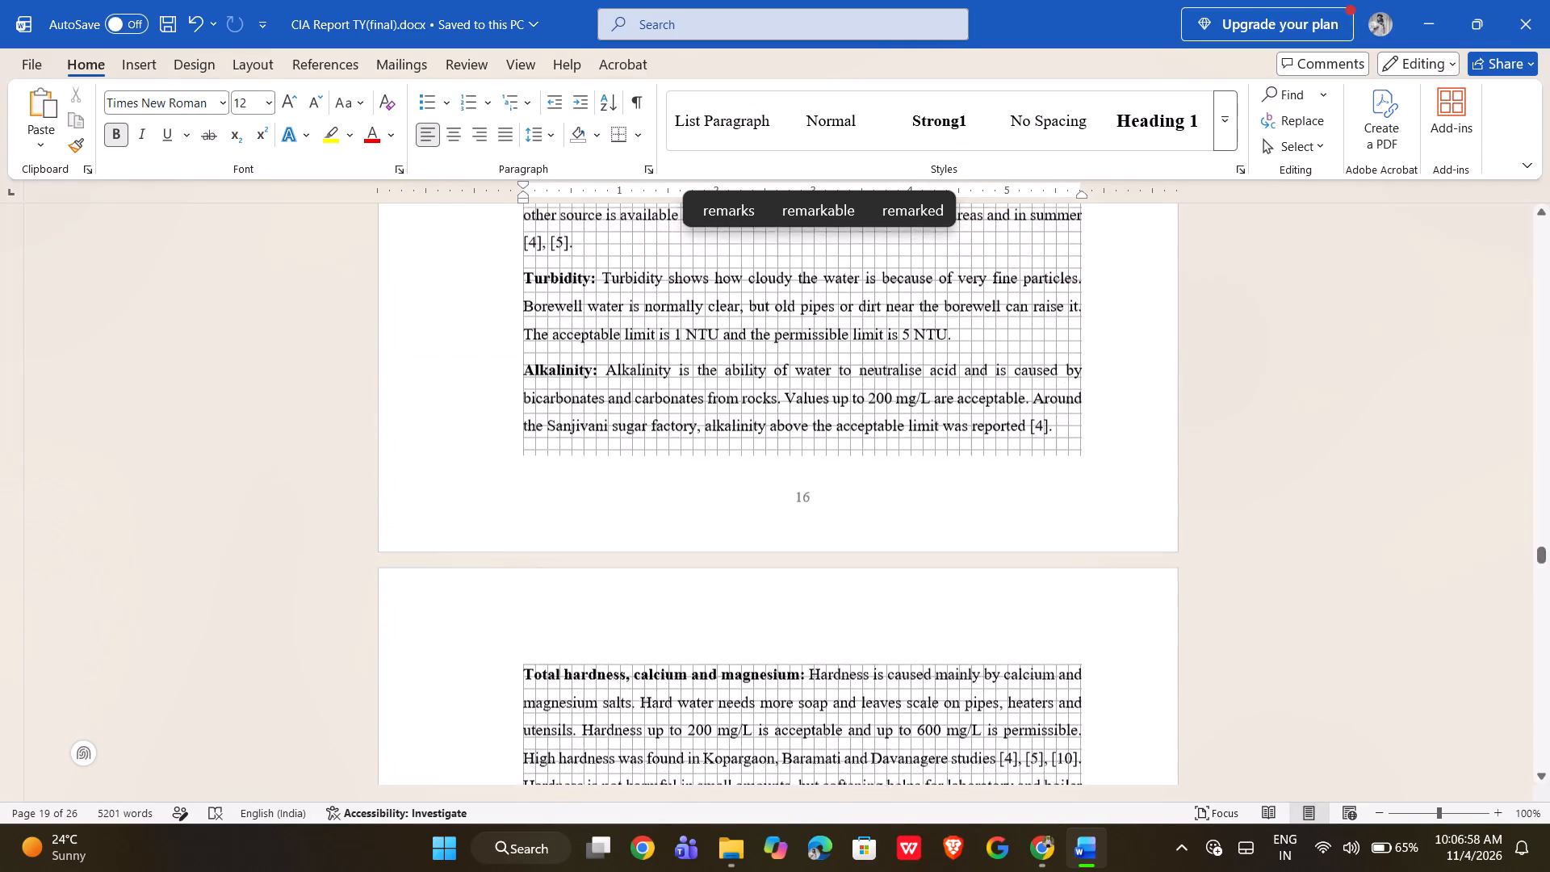
scroll(635, 584, up, 5)
scroll(635, 584, down, 1)
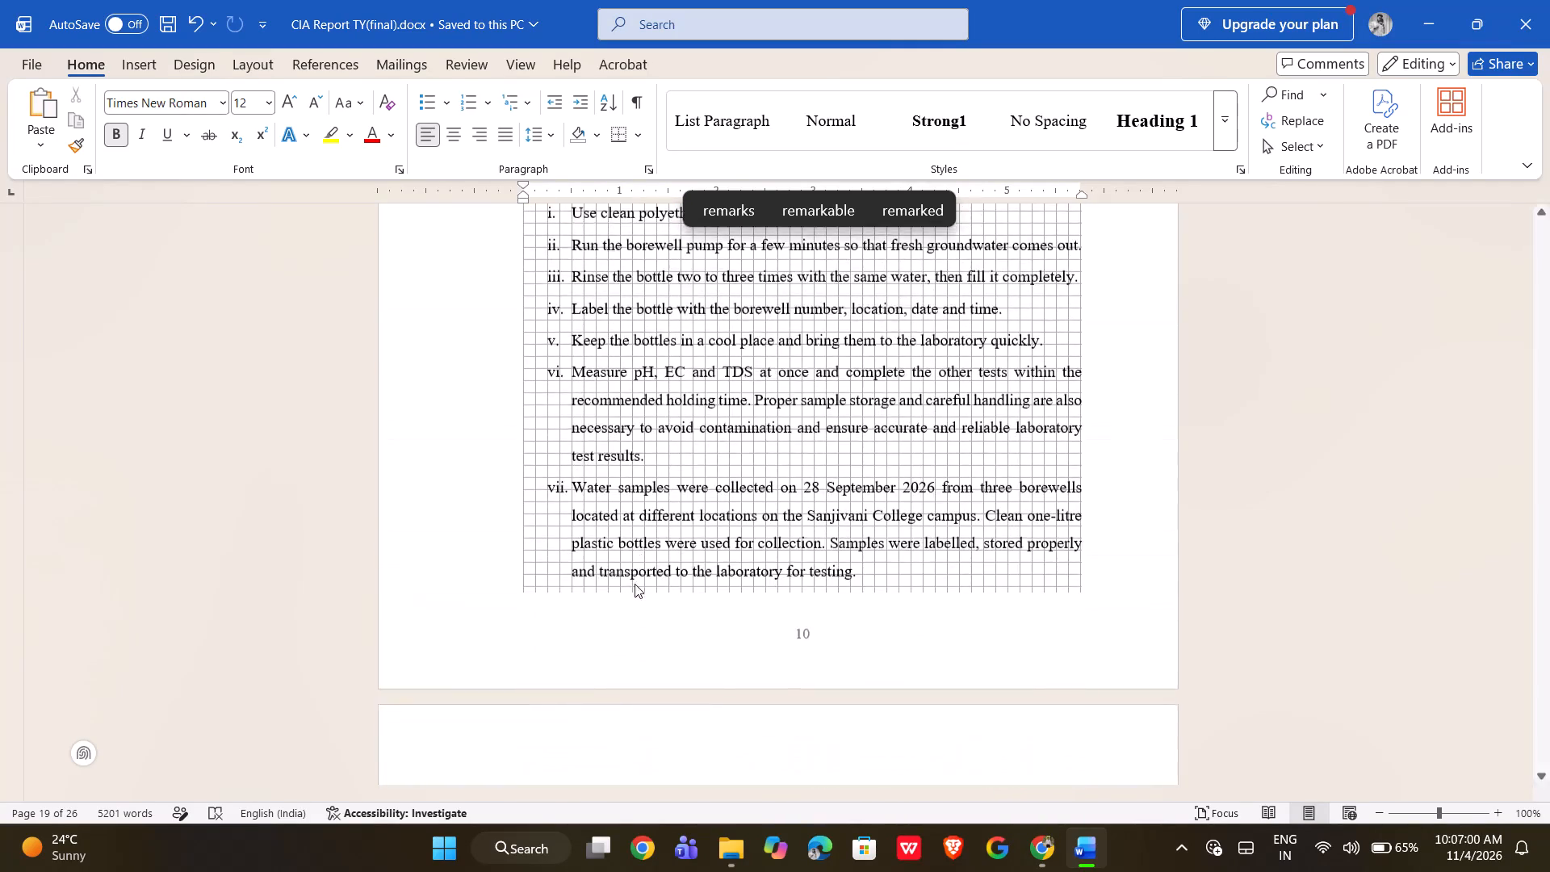
scroll(635, 584, down, 2)
scroll(635, 584, up, 1)
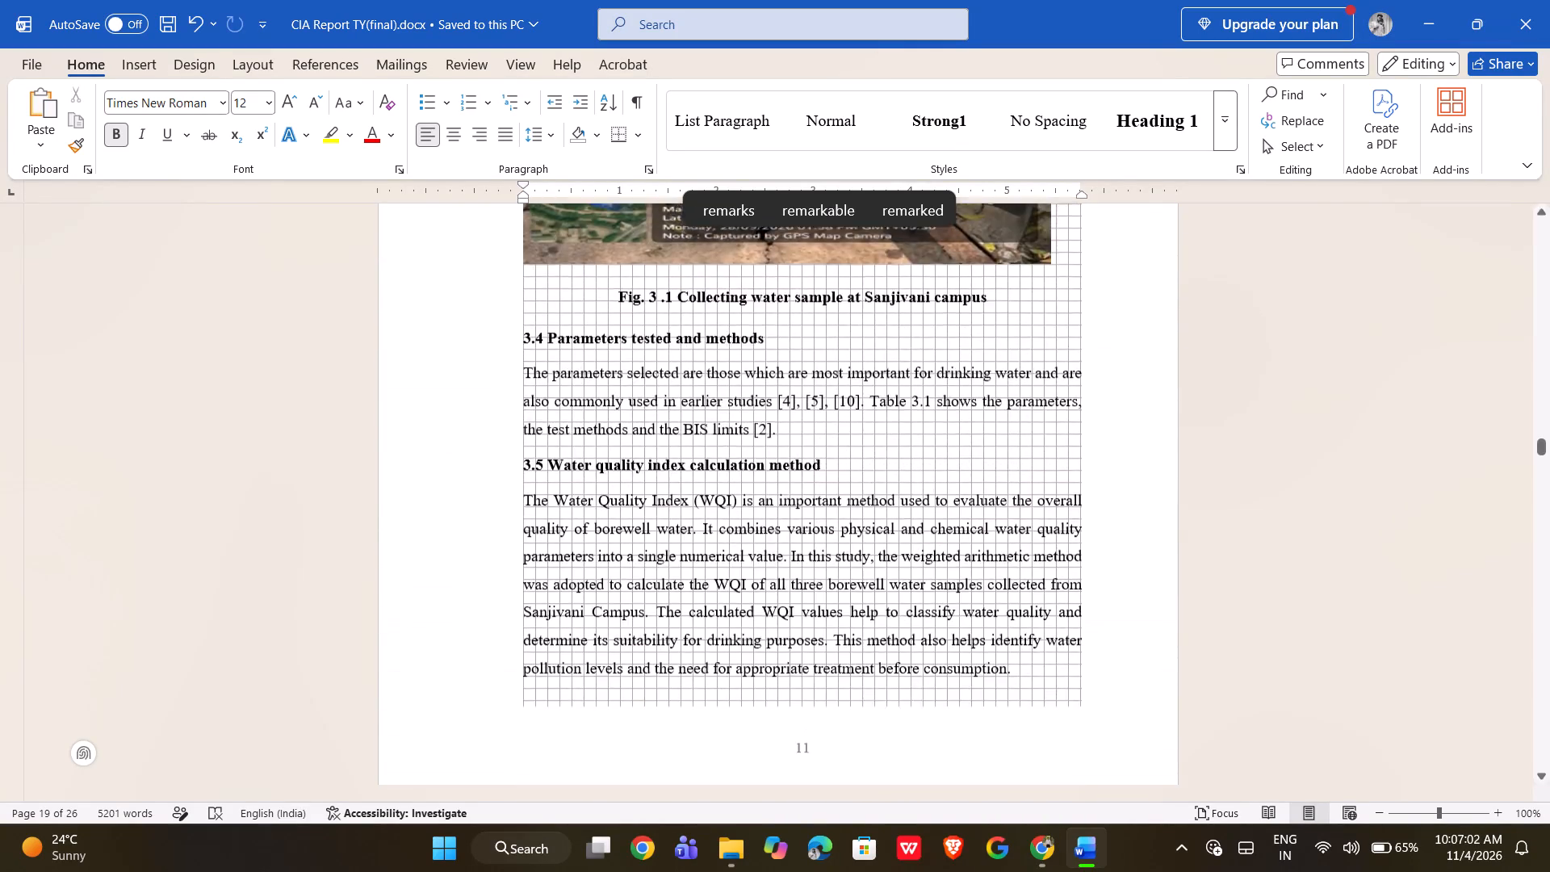
scroll(635, 584, up, 3)
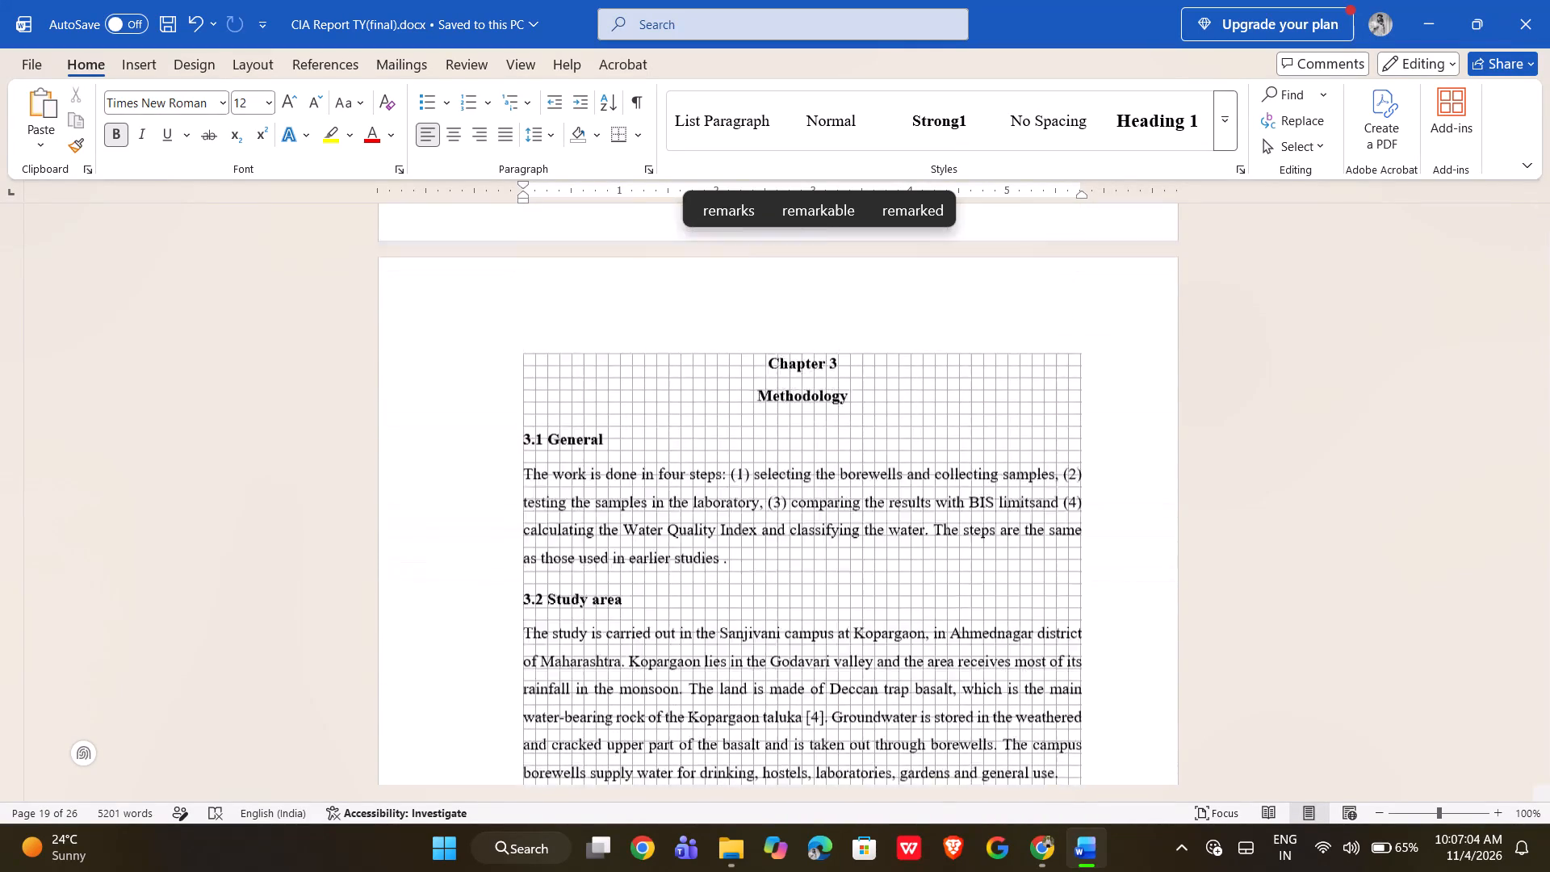
scroll(635, 584, down, 5)
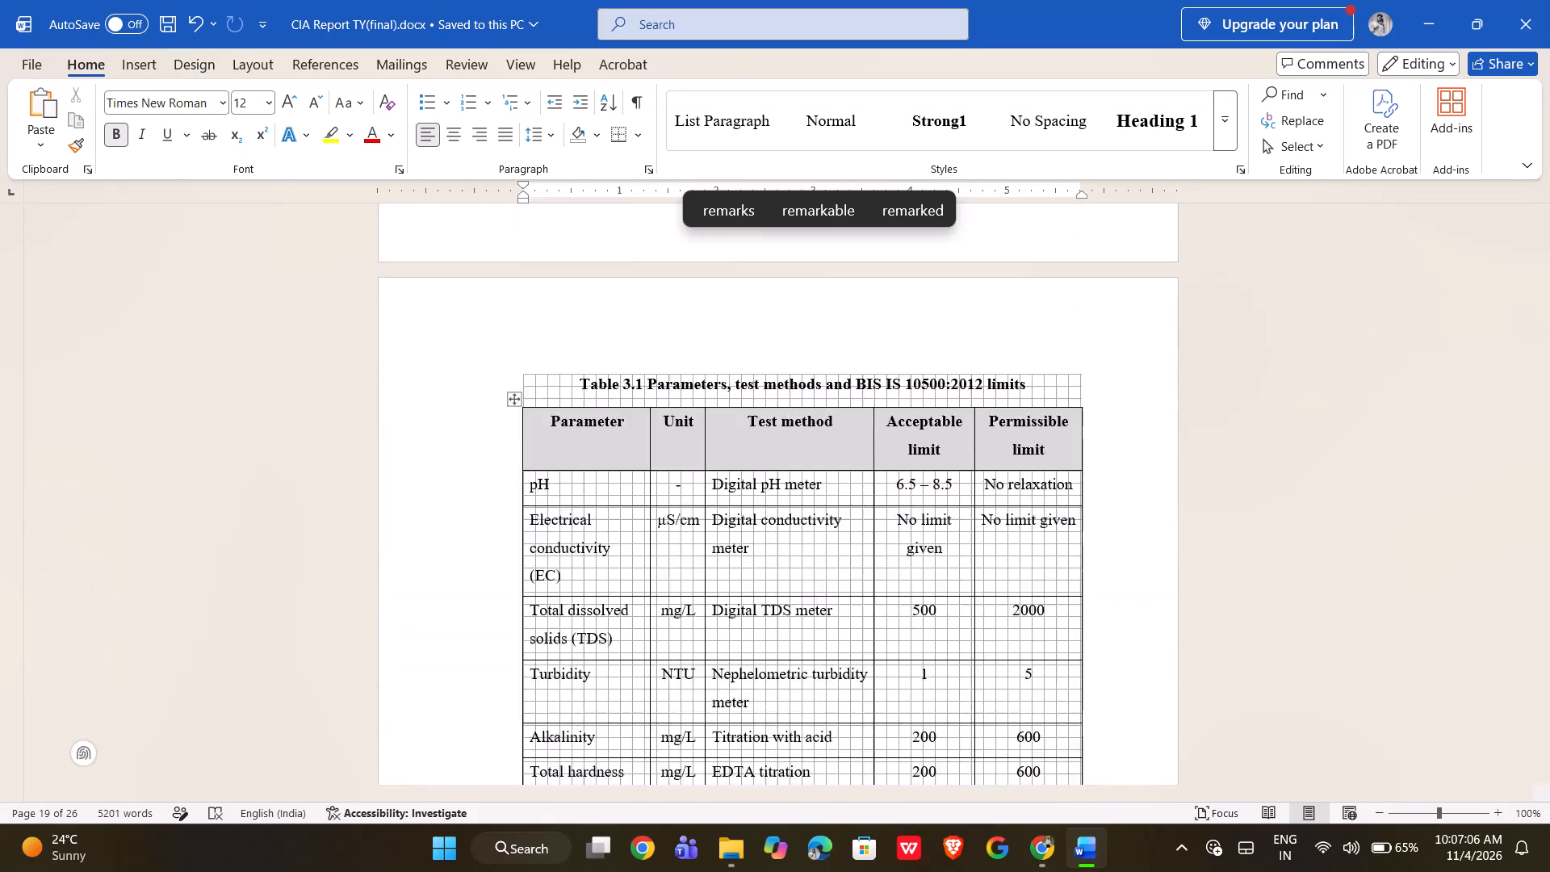
scroll(635, 584, down, 5)
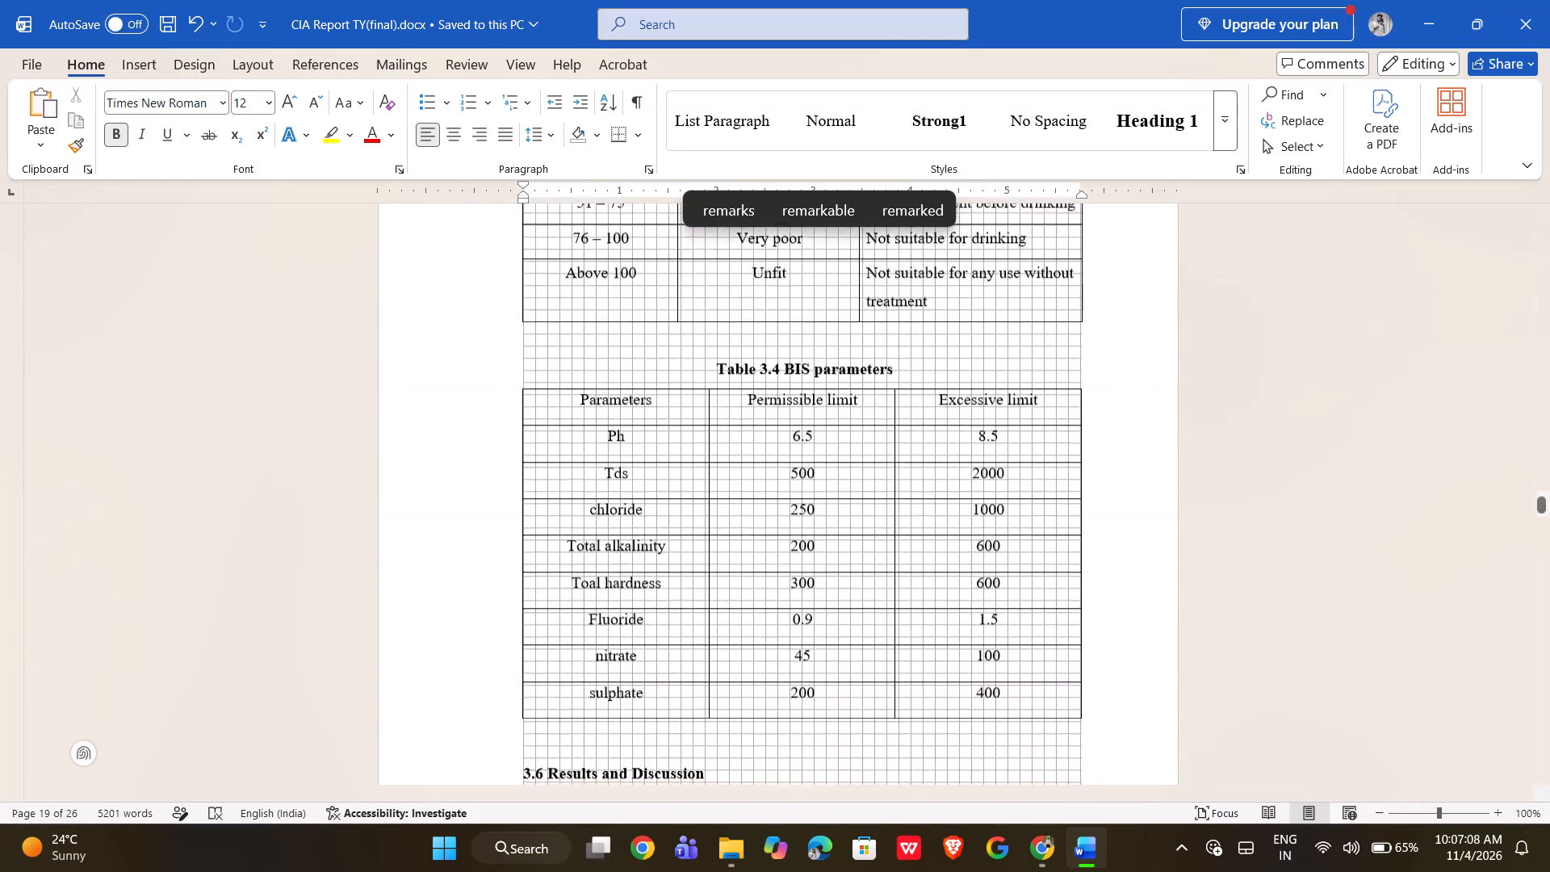
scroll(635, 584, down, 5)
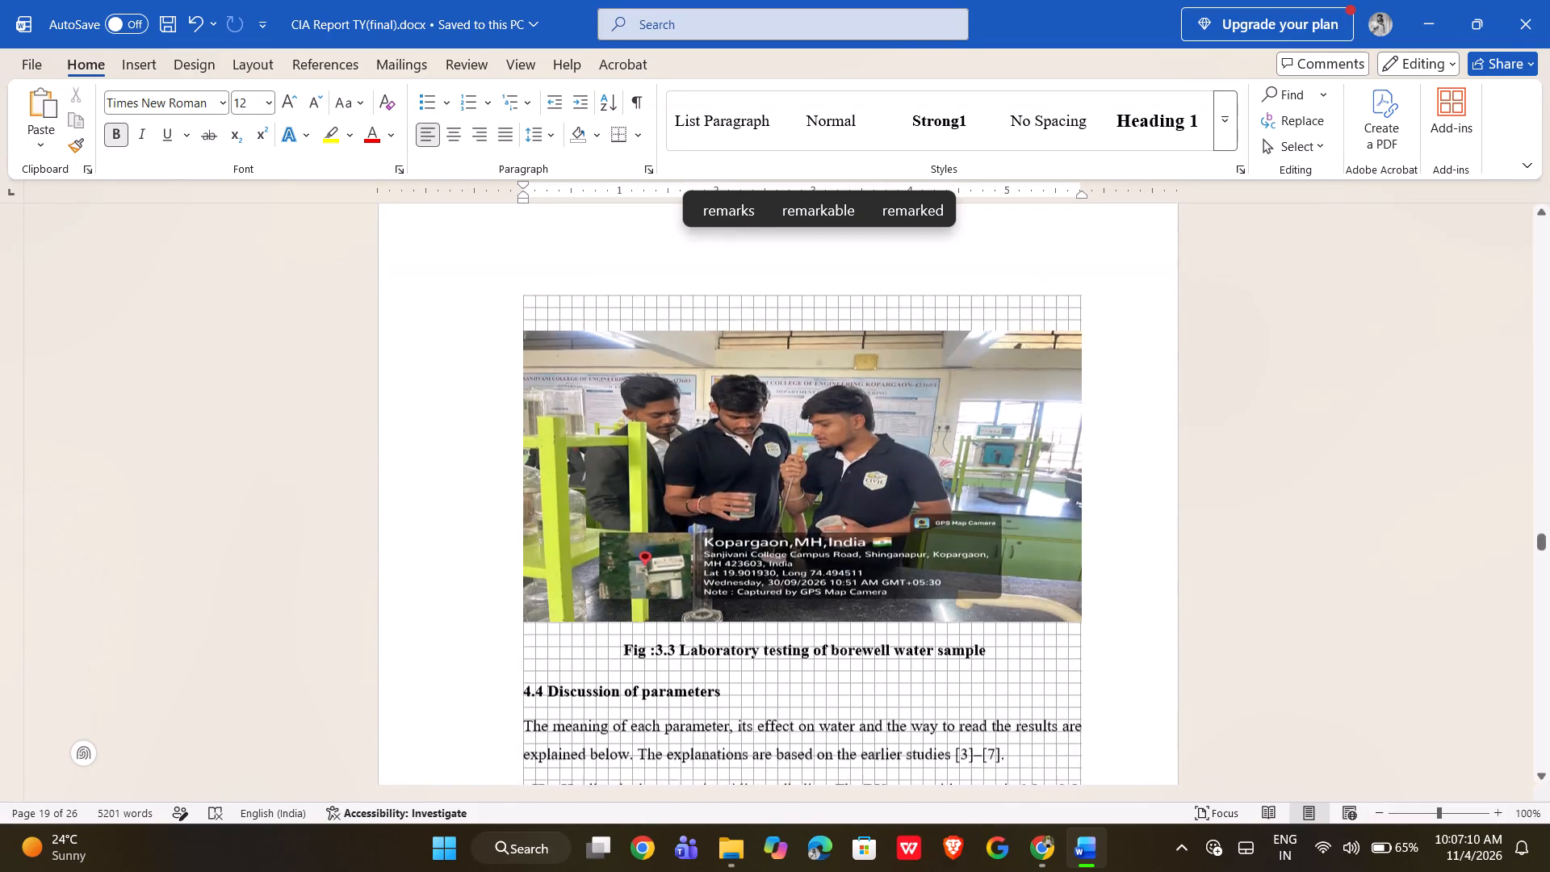
scroll(635, 584, down, 2)
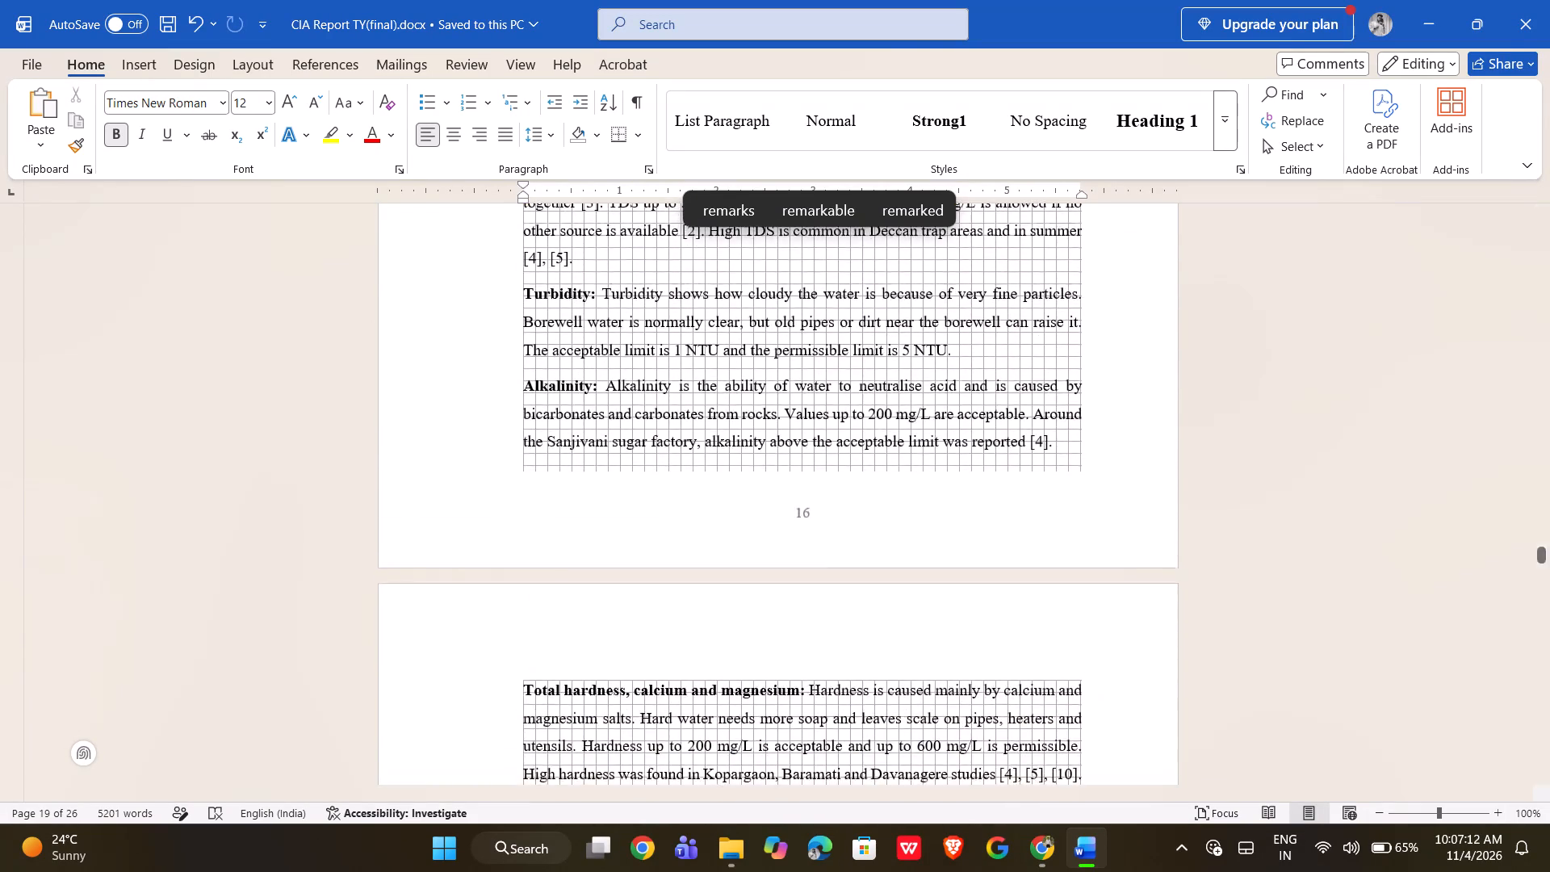
scroll(635, 584, down, 2)
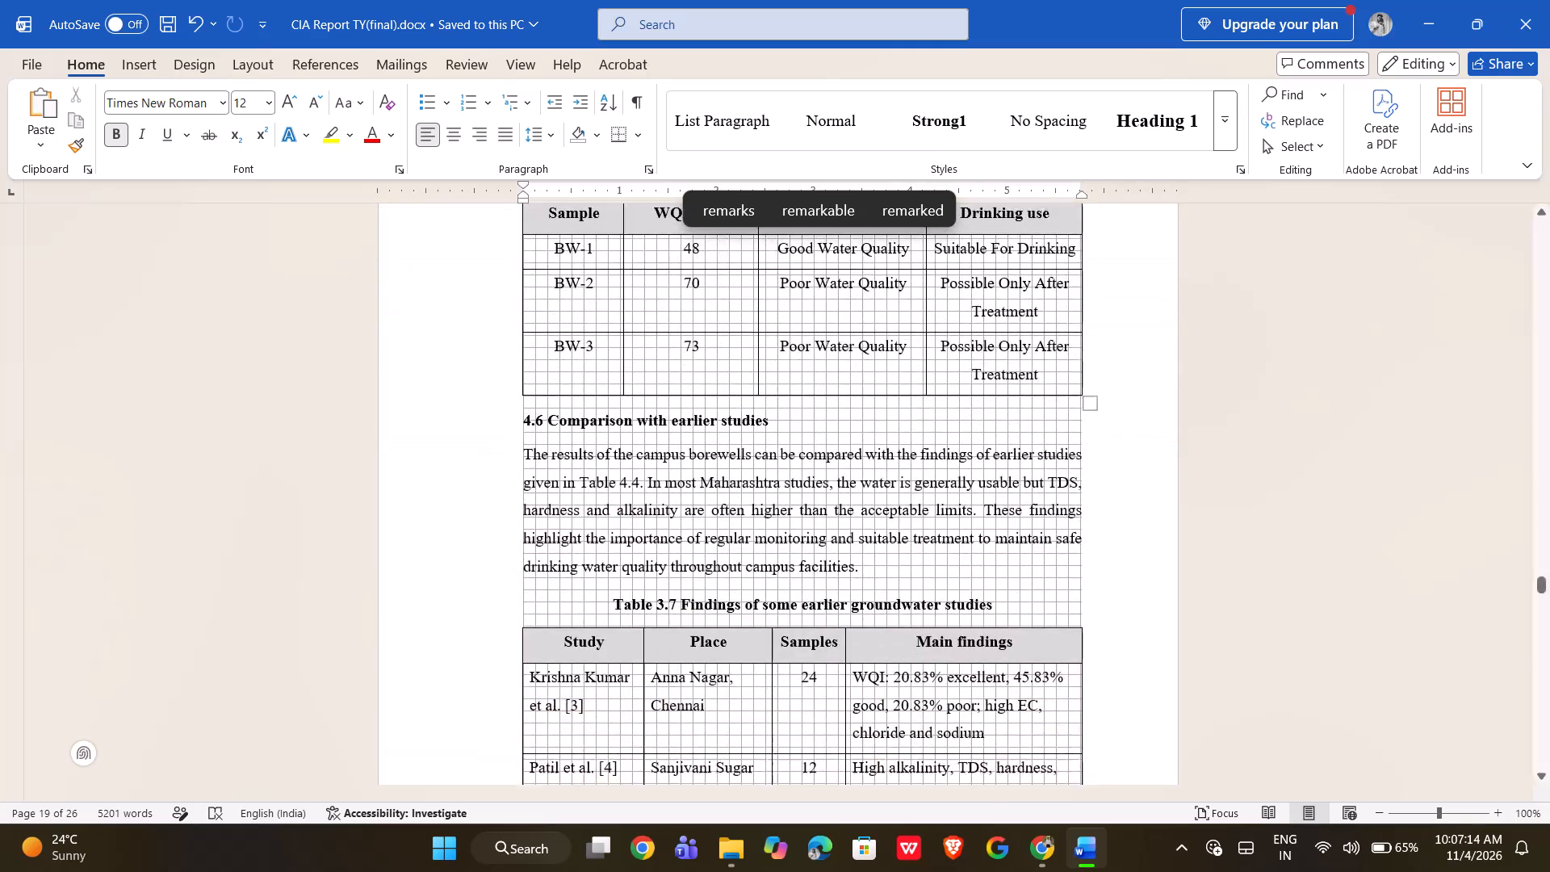
scroll(635, 584, down, 2)
Recheck section headings, captions and page layout from the earlier studies comparison back to the Chapter 3 Methodology title.
scroll(635, 584, up, 4)
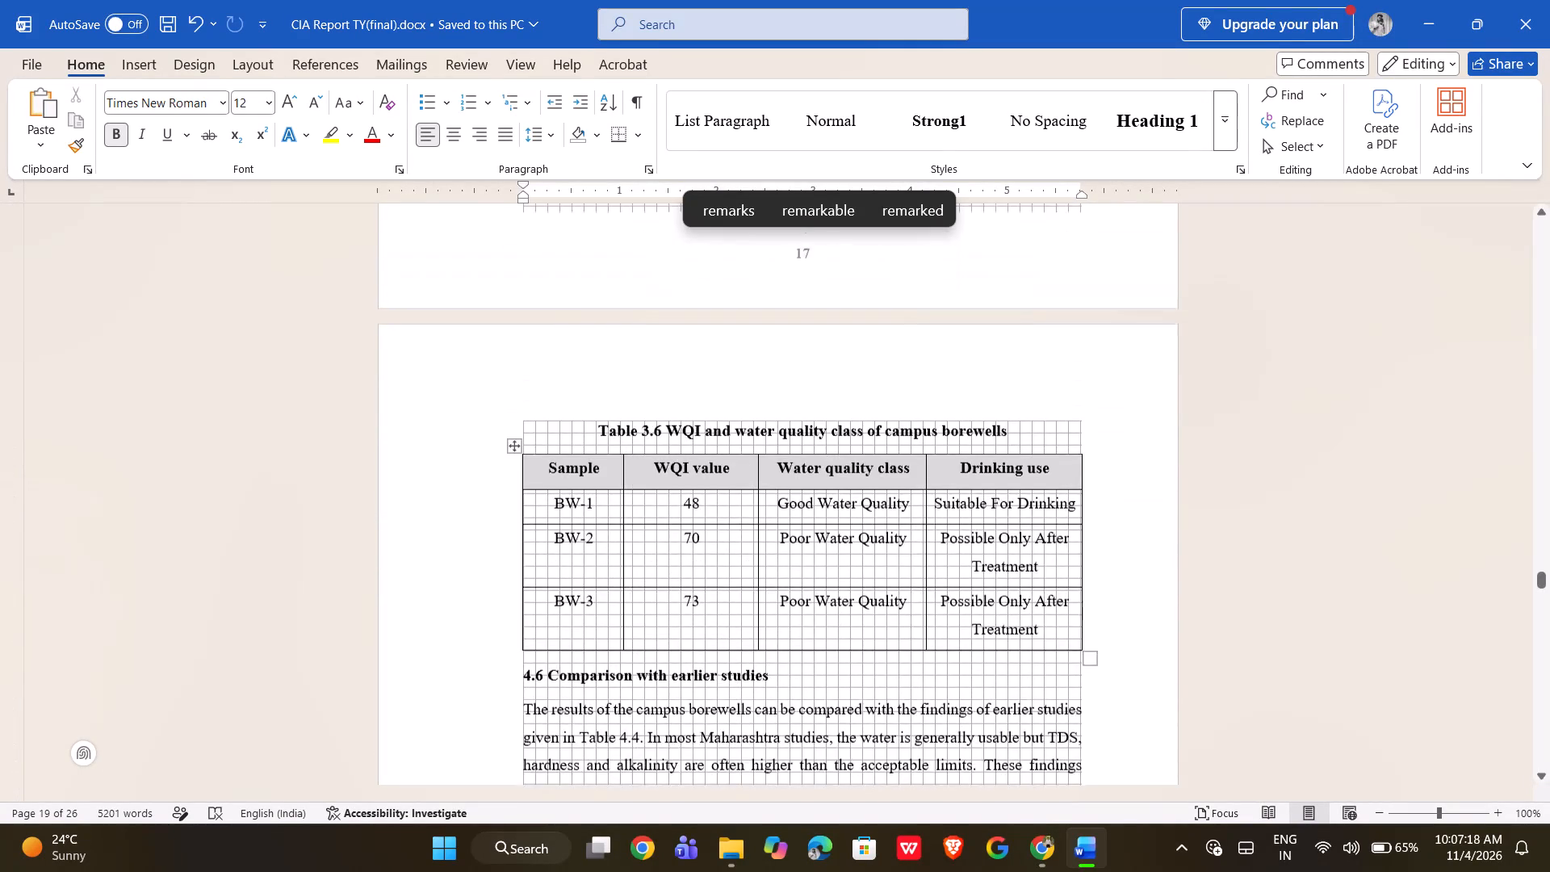
scroll(635, 584, up, 3)
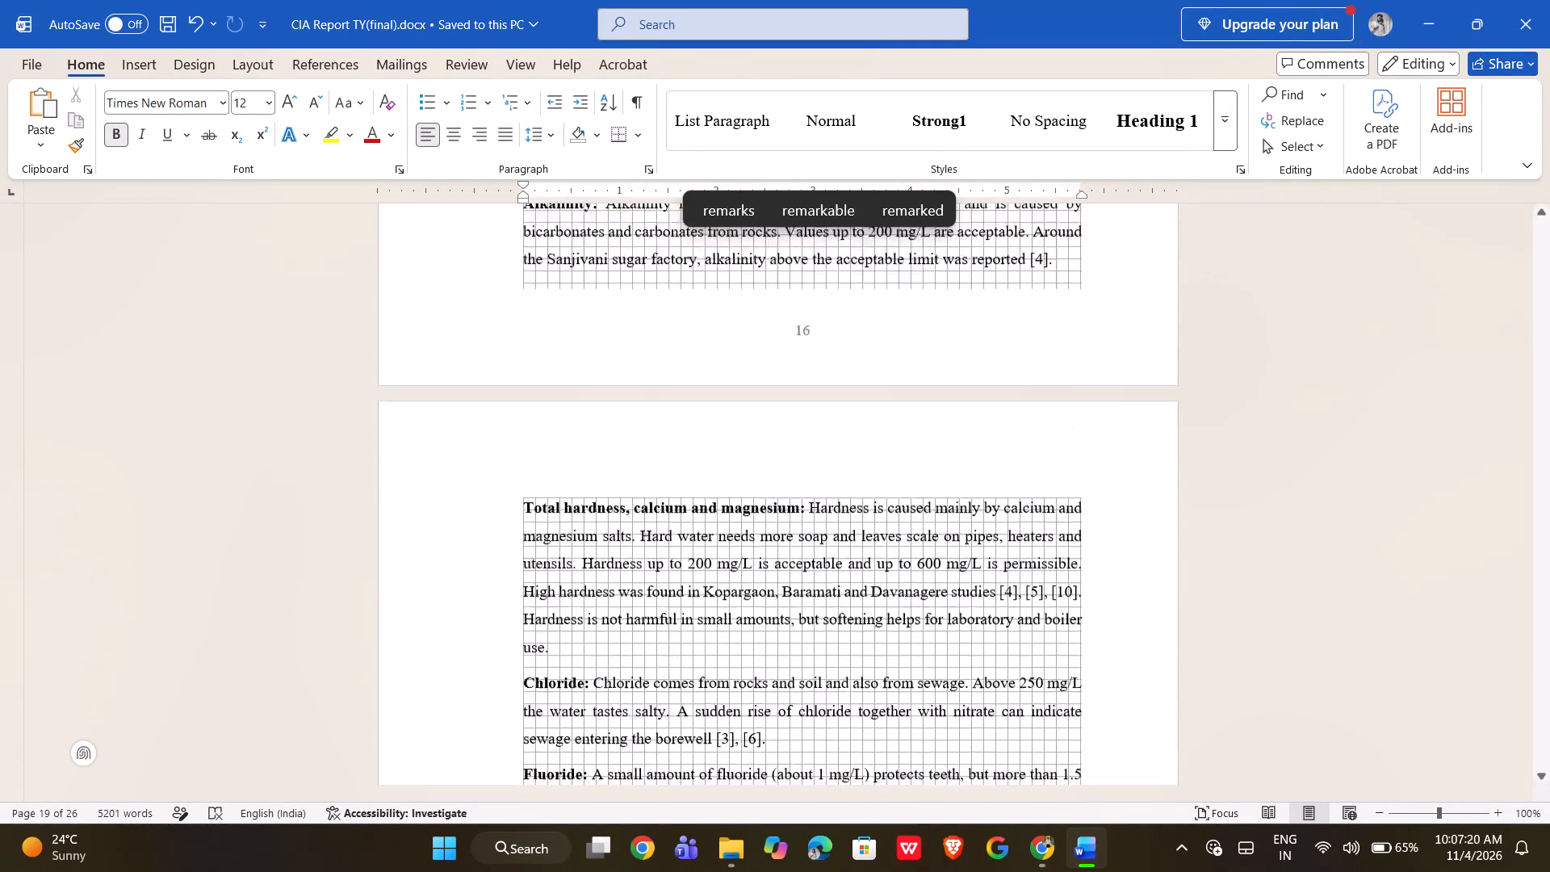
scroll(635, 584, up, 3)
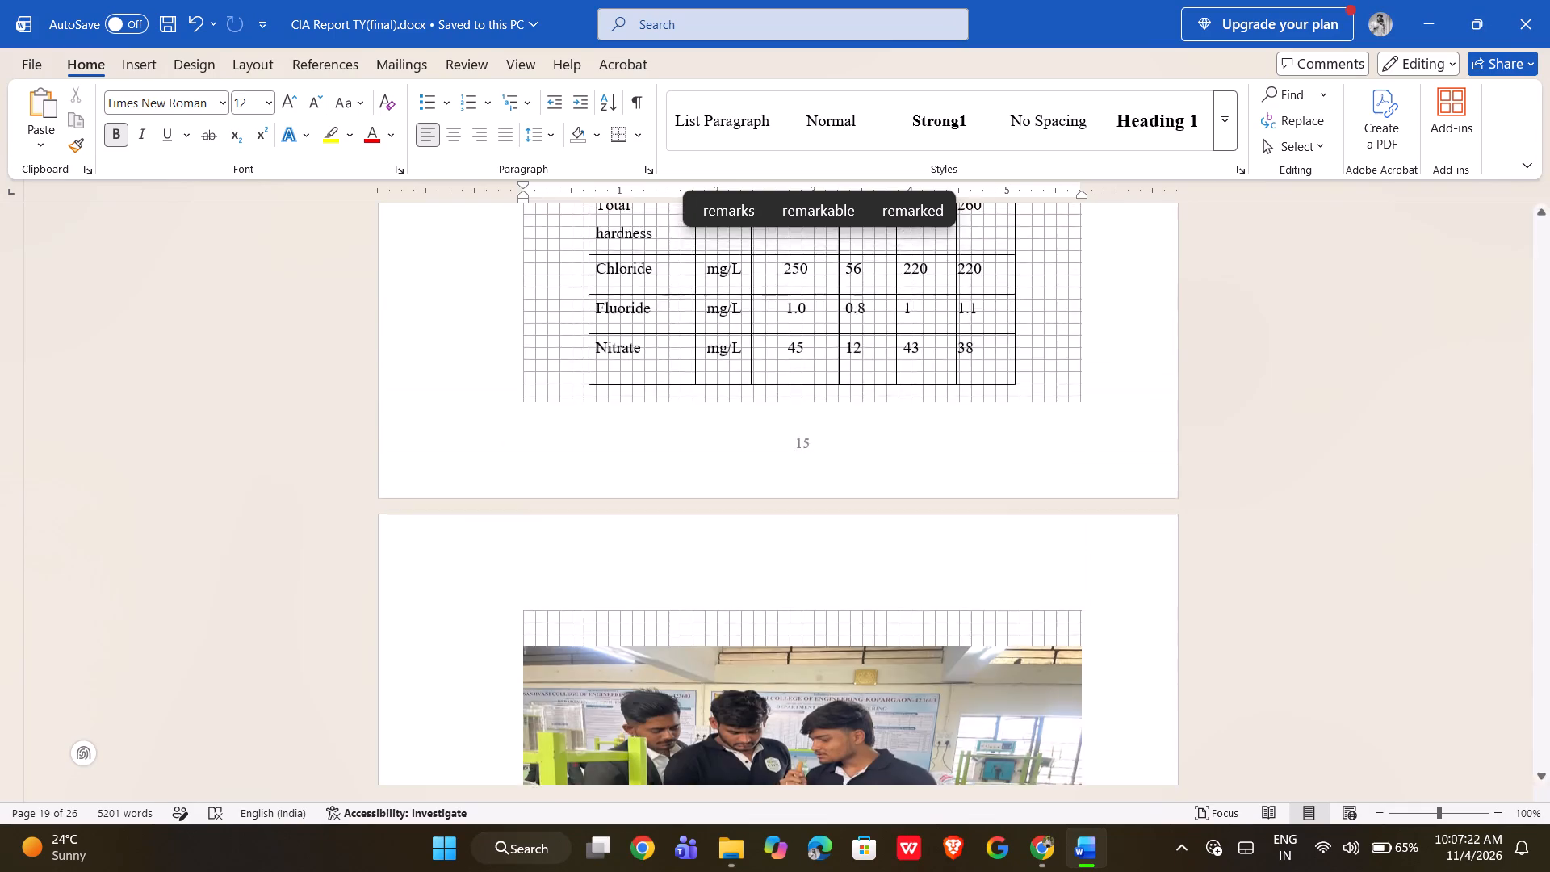
scroll(635, 584, up, 3)
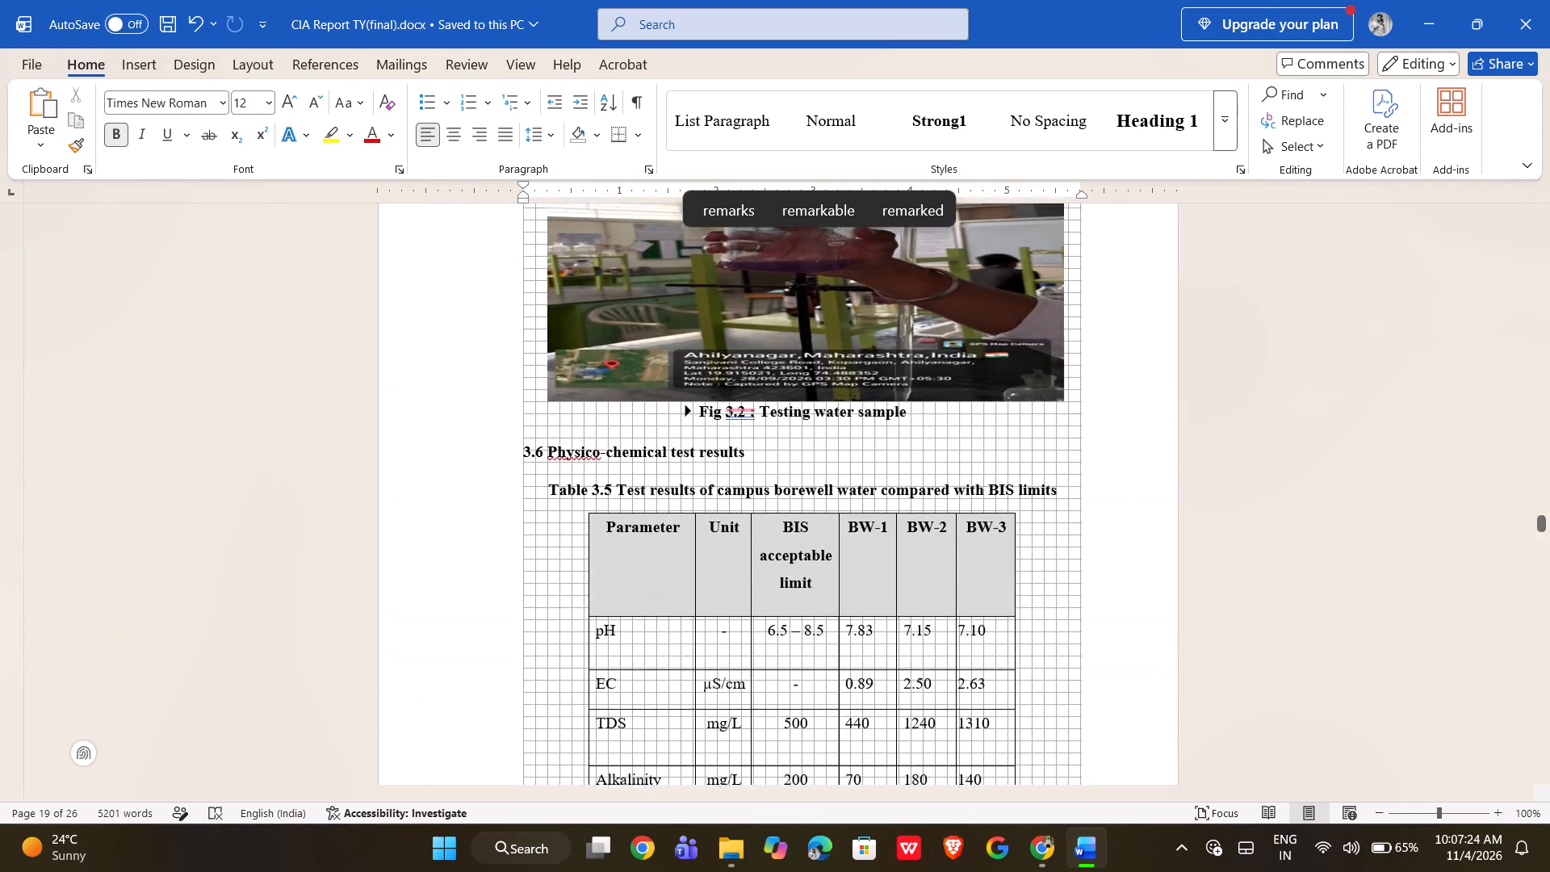
scroll(635, 584, up, 2)
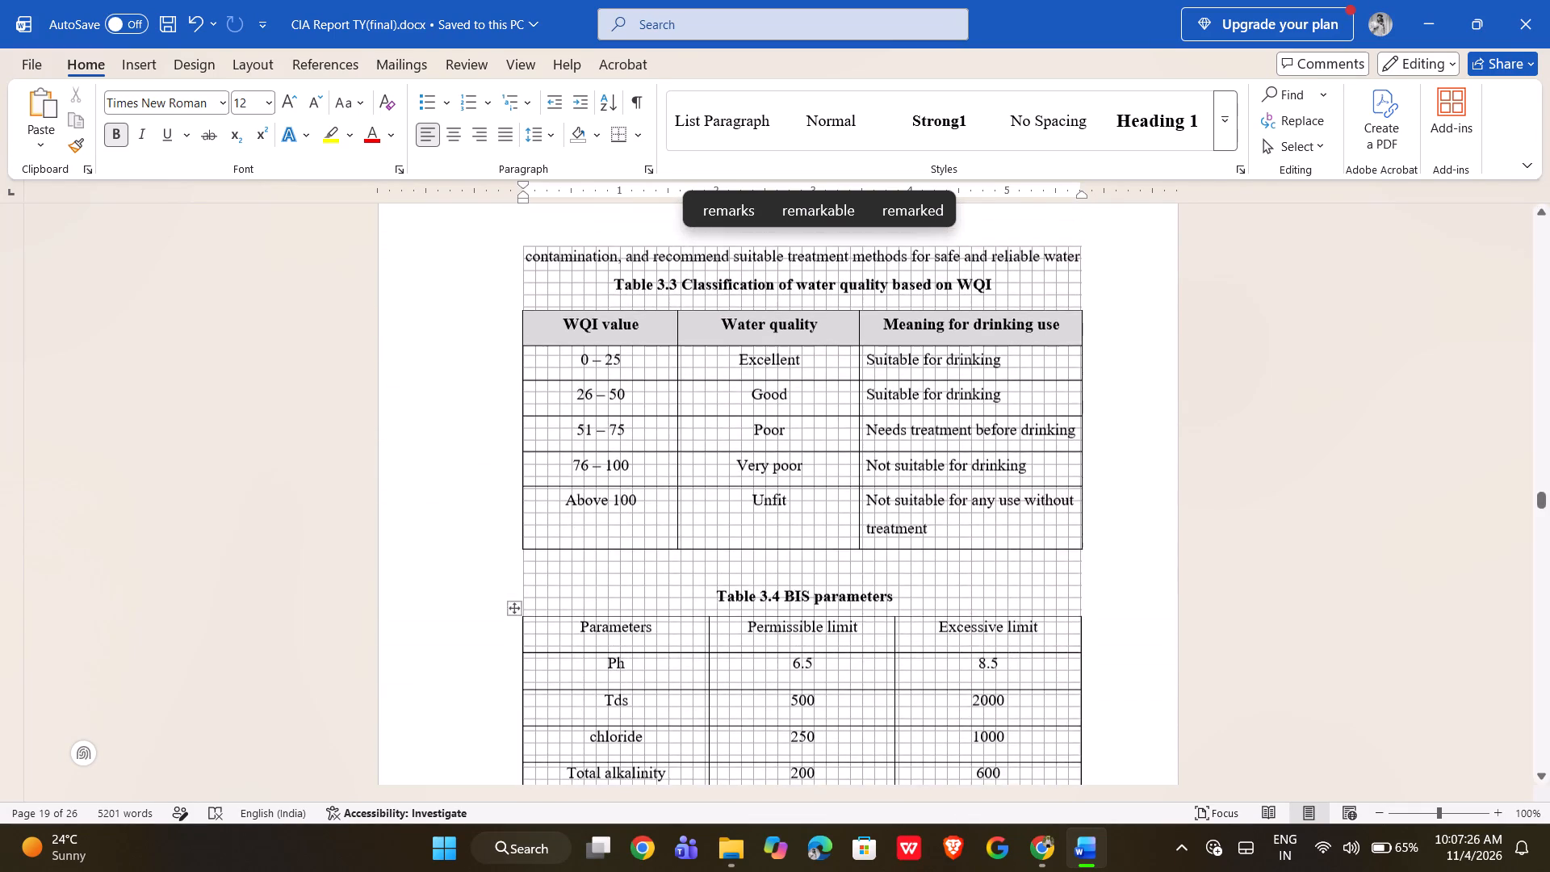
scroll(635, 584, up, 3)
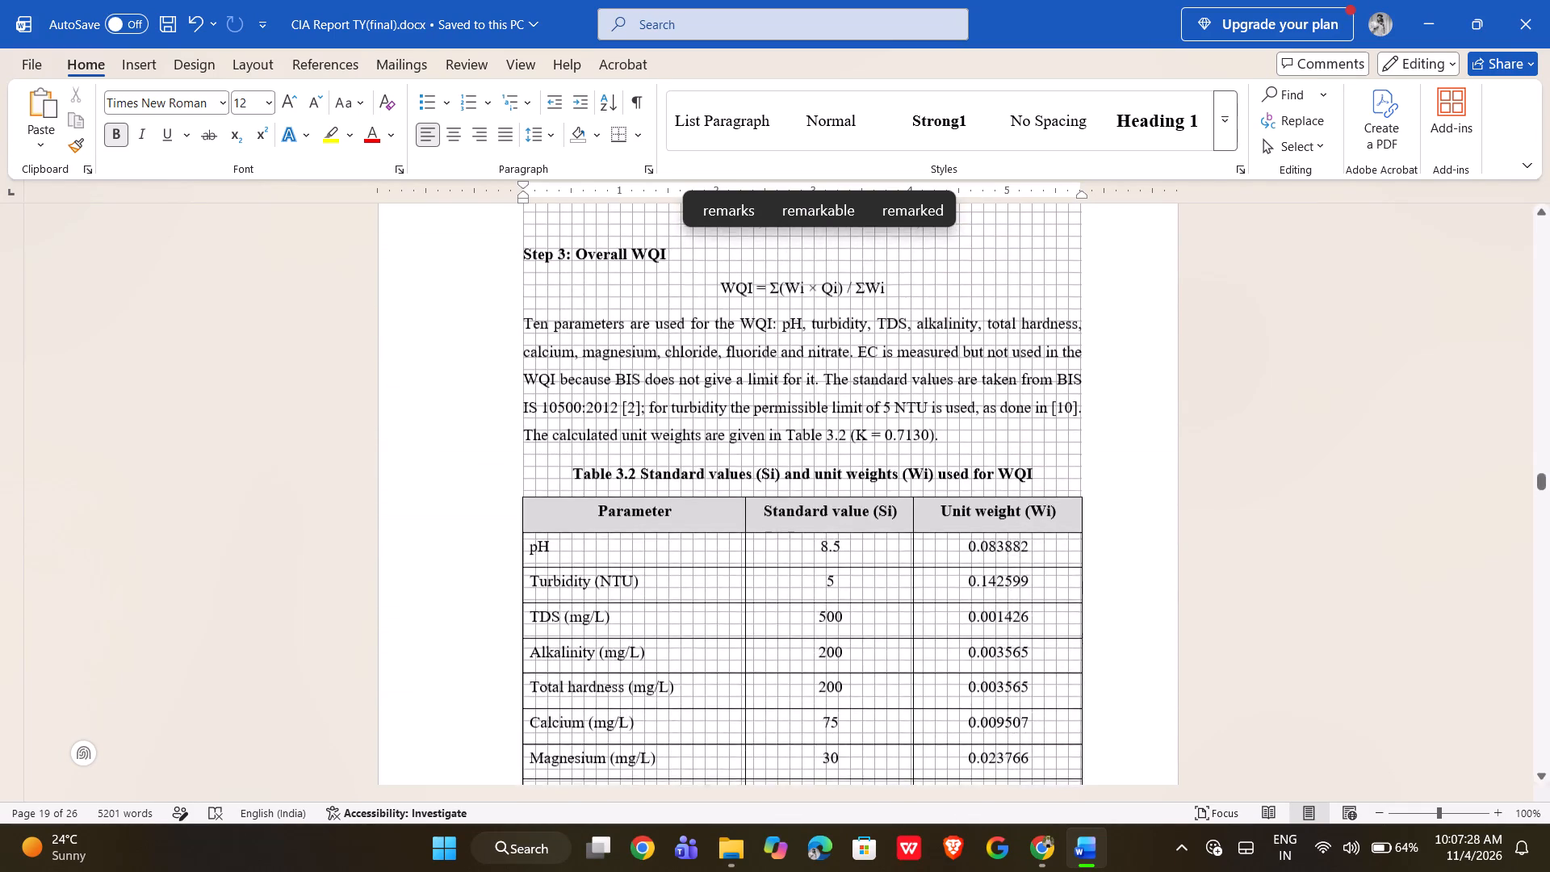
scroll(635, 584, up, 4)
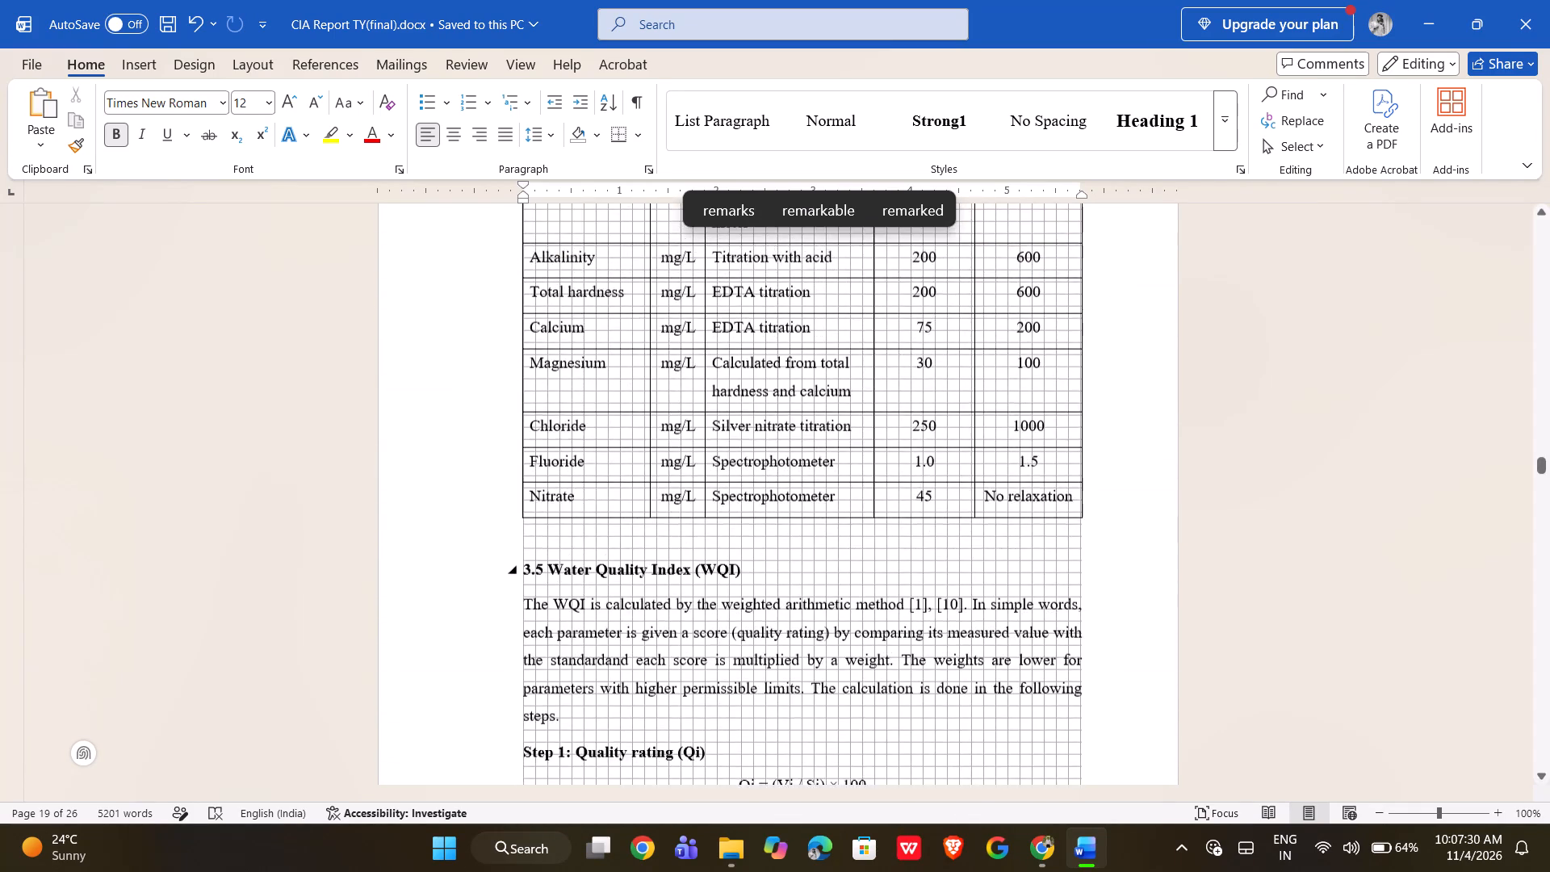
scroll(635, 584, up, 3)
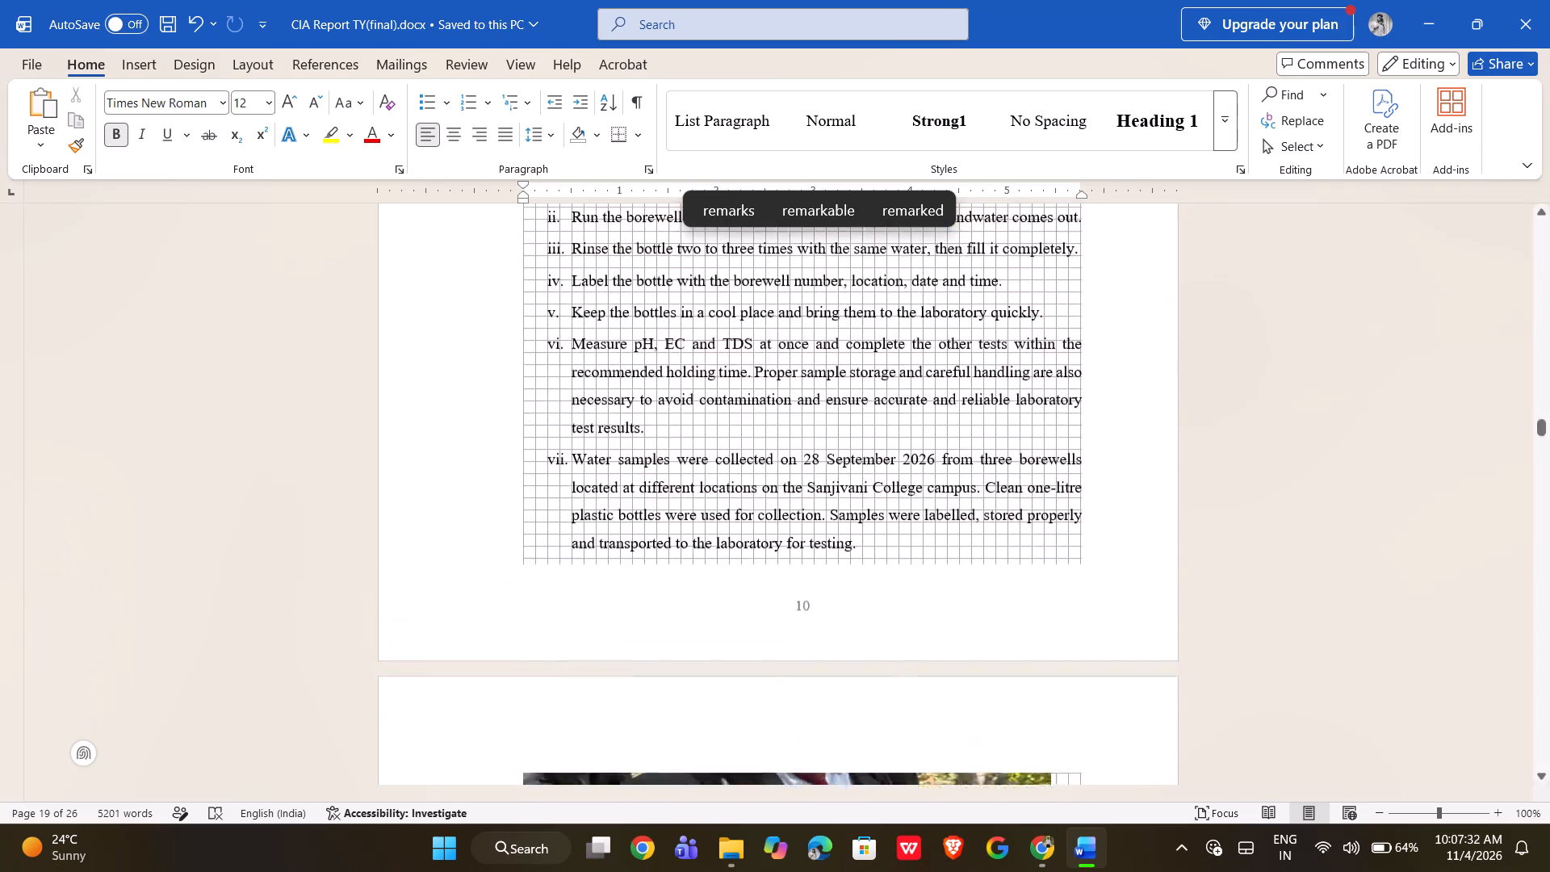
scroll(635, 584, up, 3)
scroll(635, 584, down, 1)
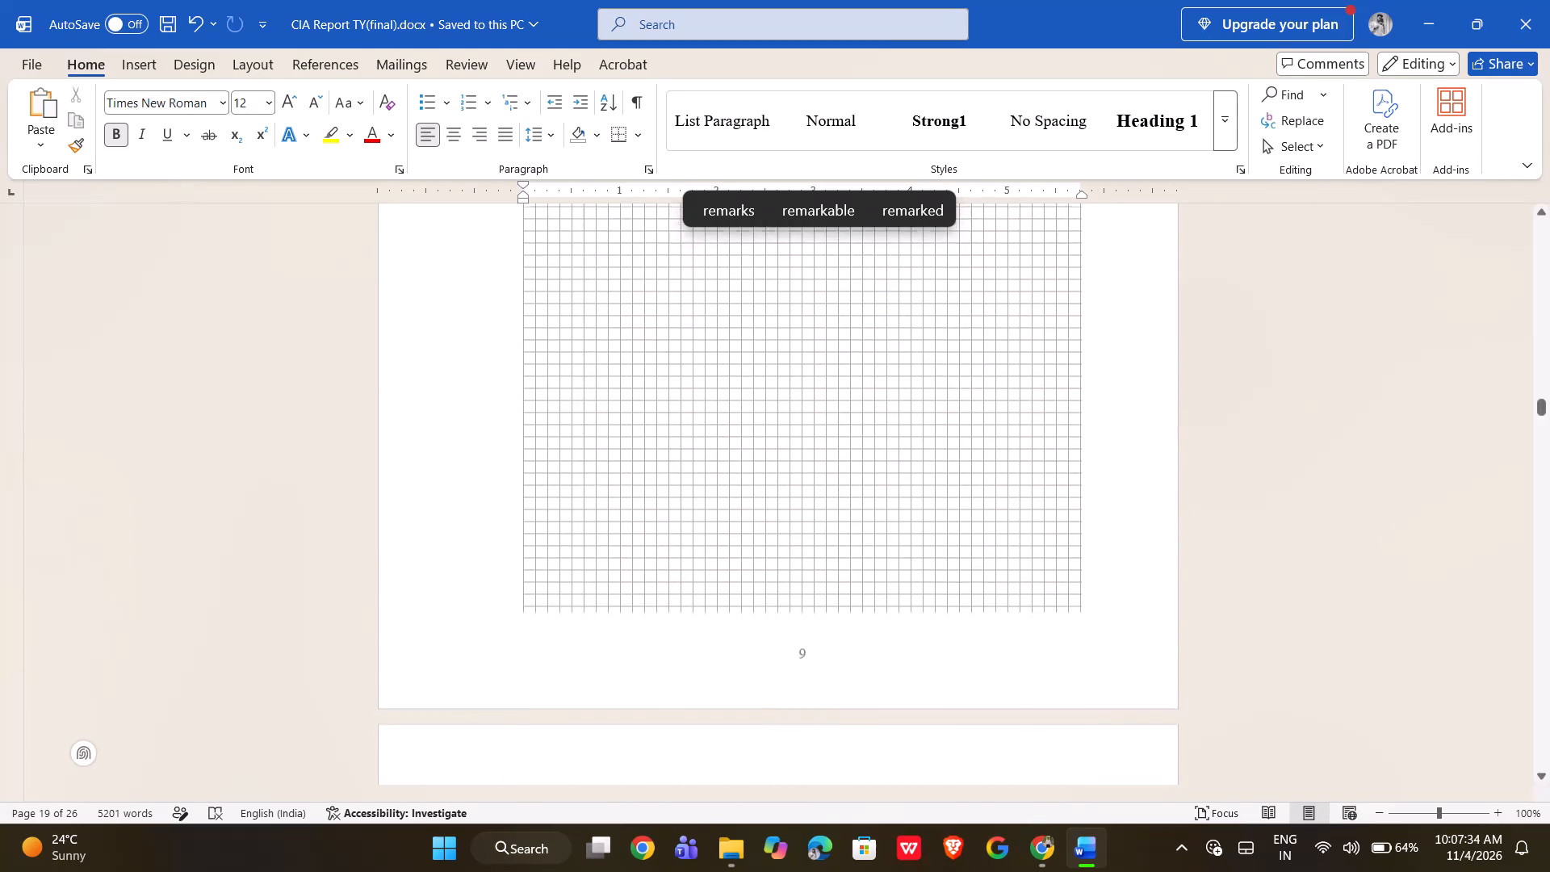
scroll(635, 584, down, 1)
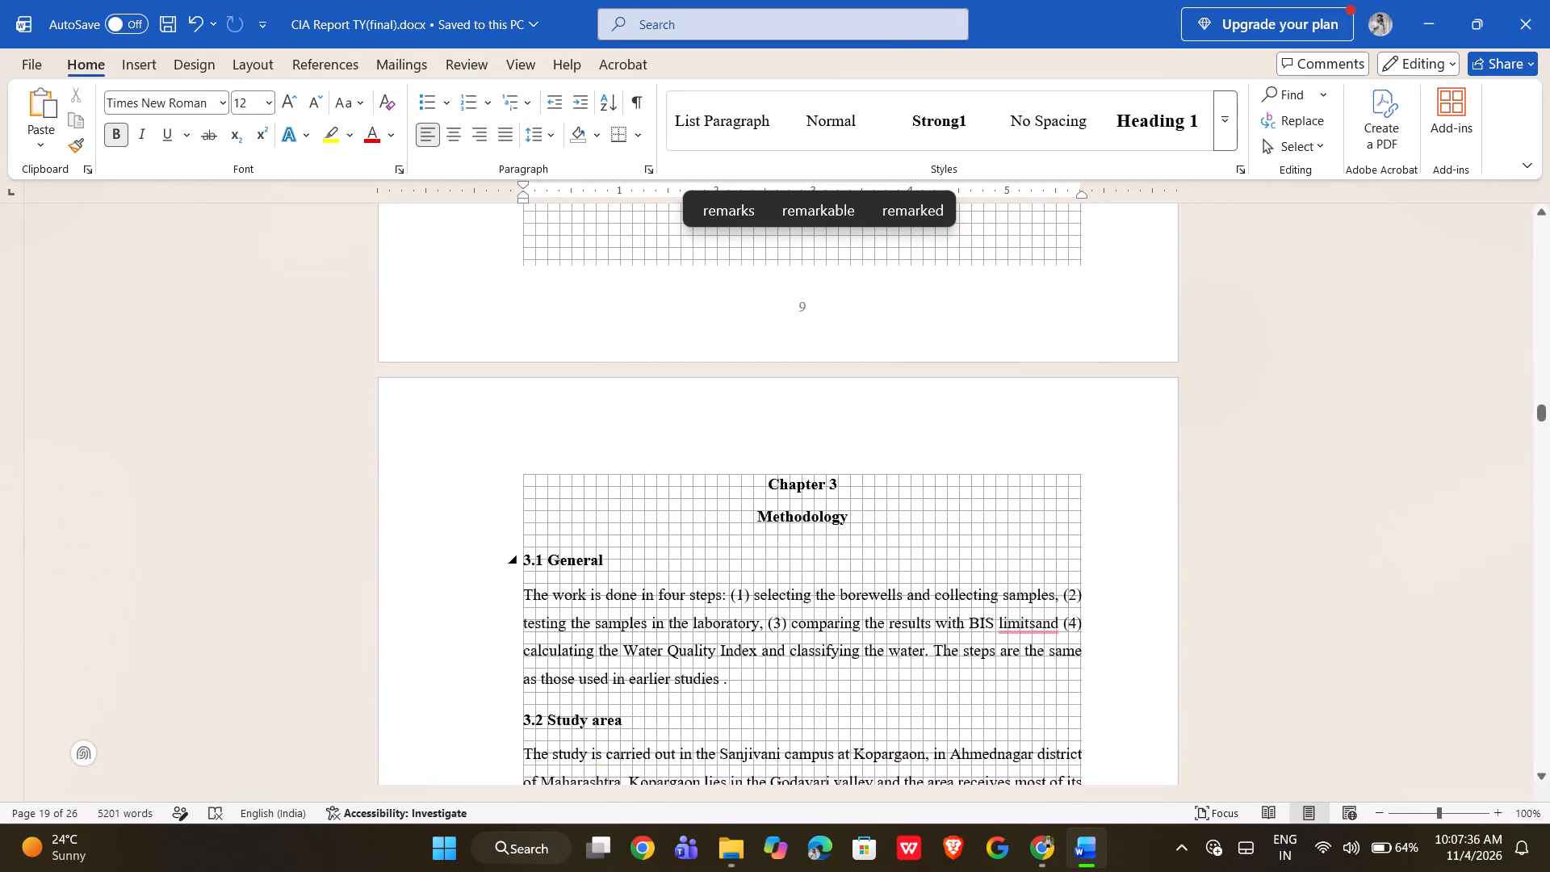
Review the Chapter 3 headings, captions and page layout from the Methodology title to the Table 3.5 test results, and save the report.
scroll(635, 584, down, 1)
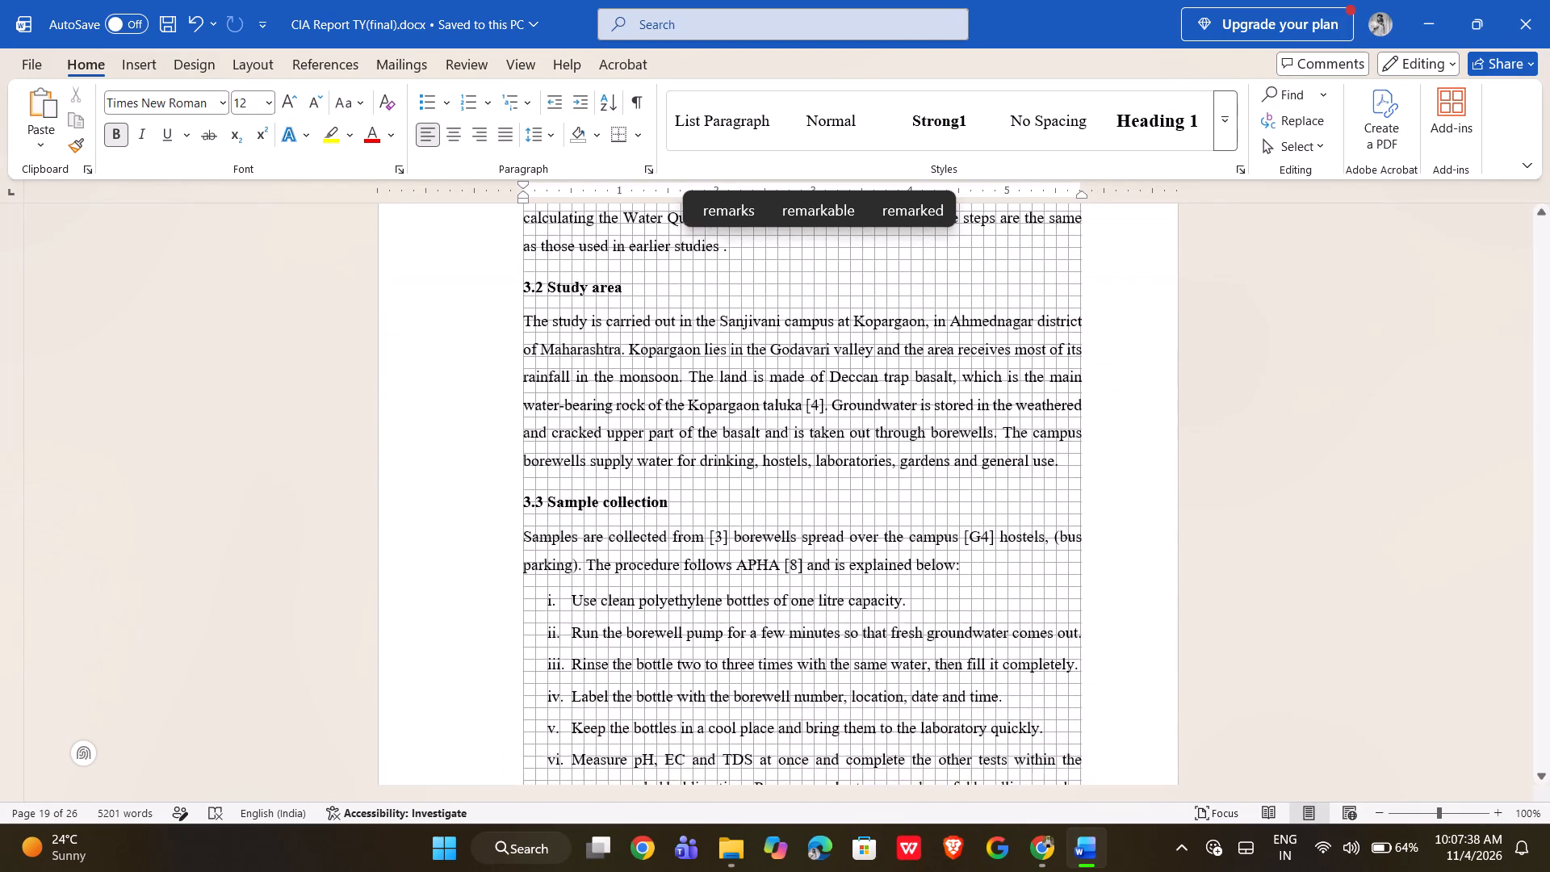
scroll(635, 584, down, 1)
scroll(664, 514, down, 1)
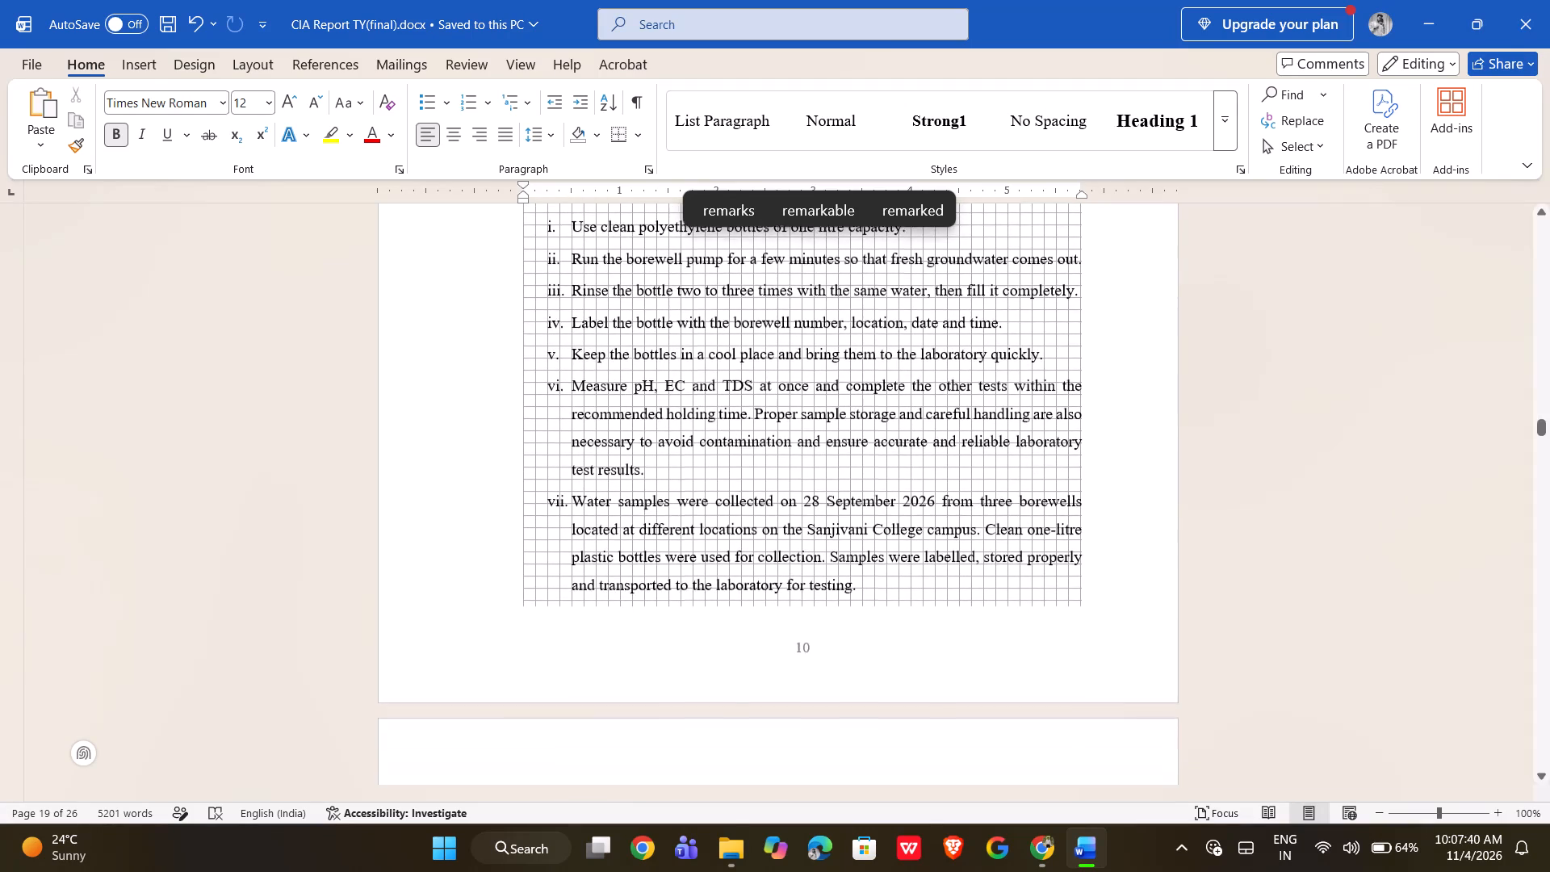
scroll(664, 514, down, 1)
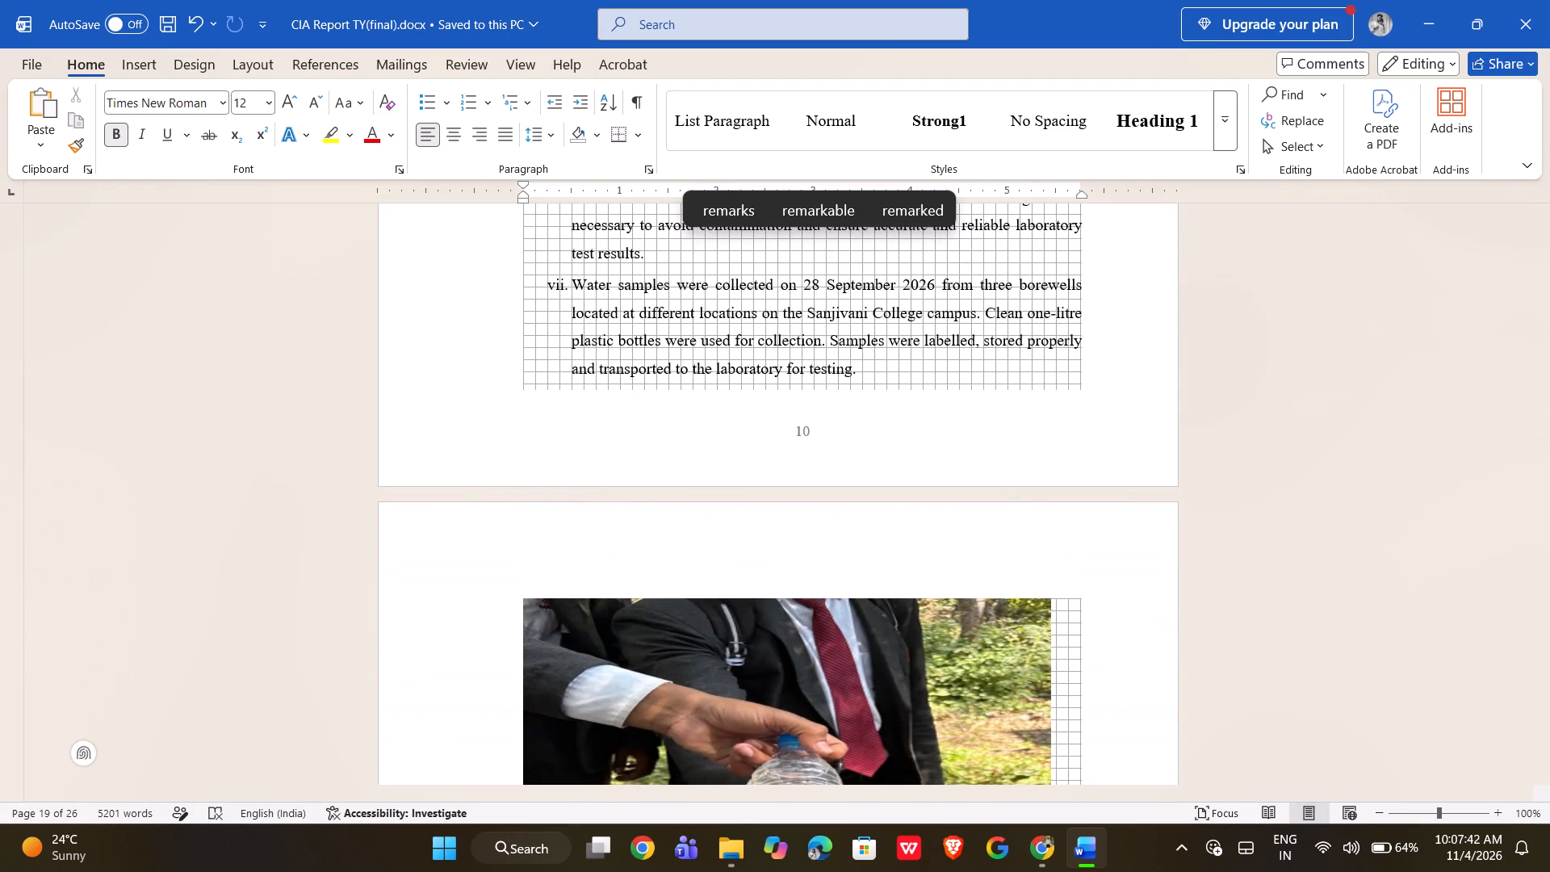
scroll(664, 514, down, 3)
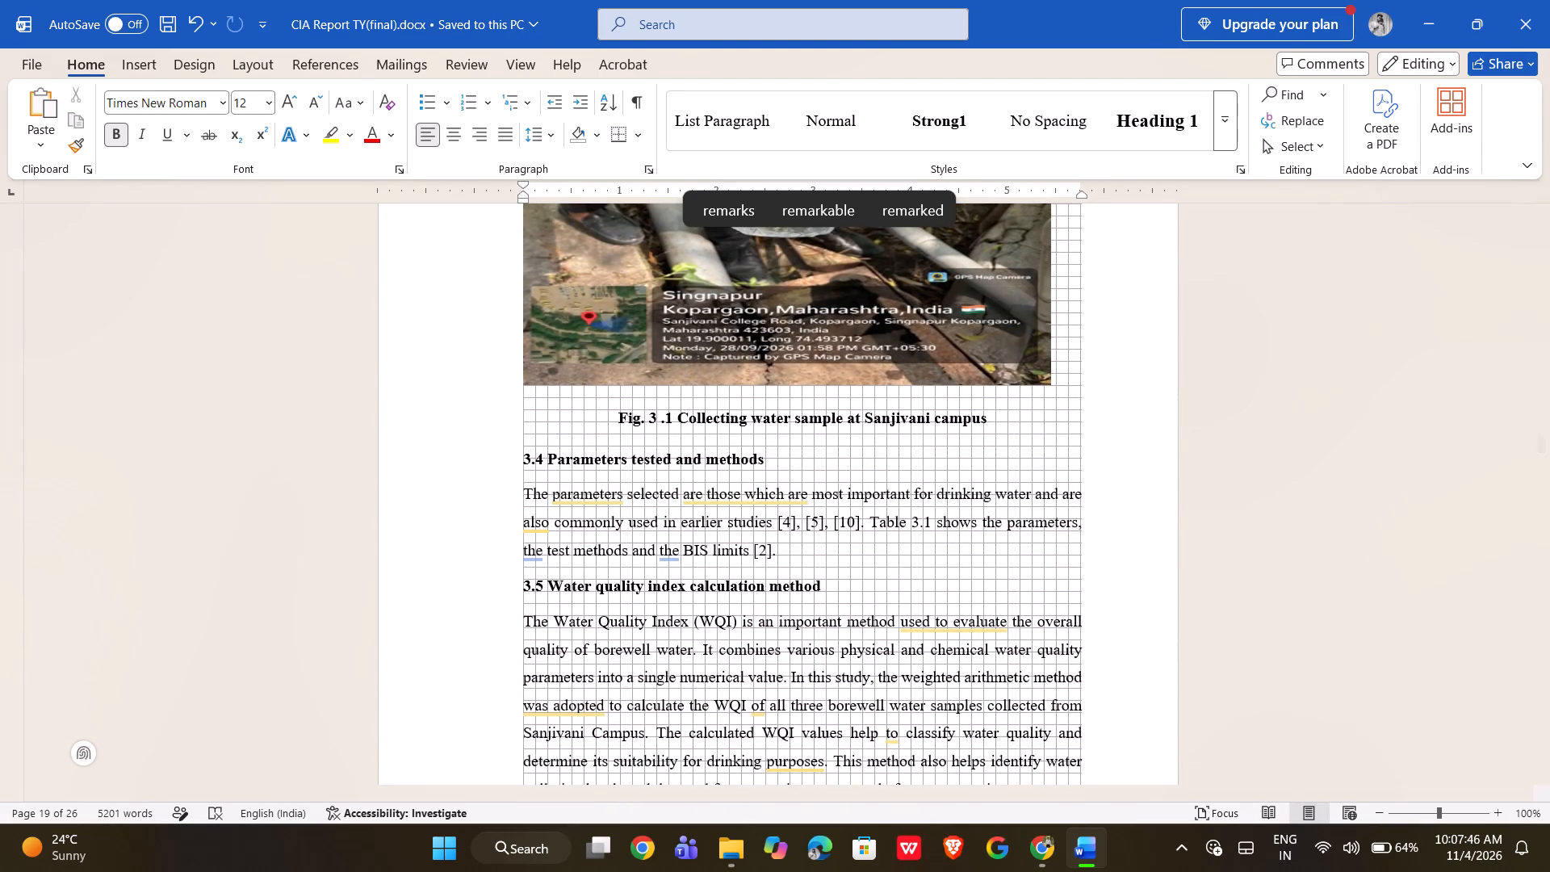
scroll(664, 514, down, 1)
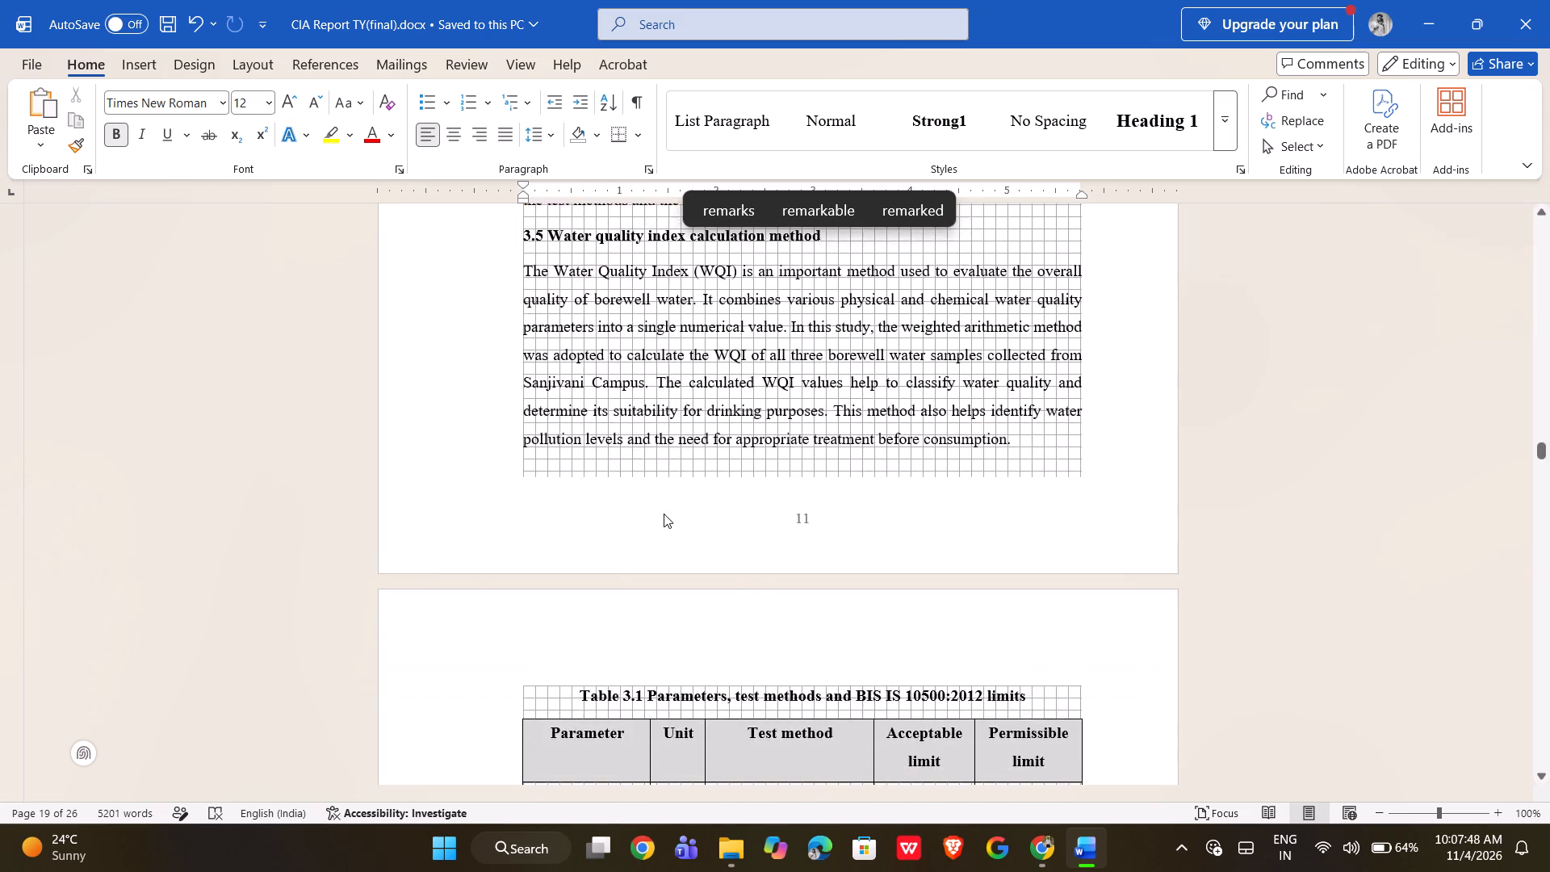
scroll(664, 514, down, 1)
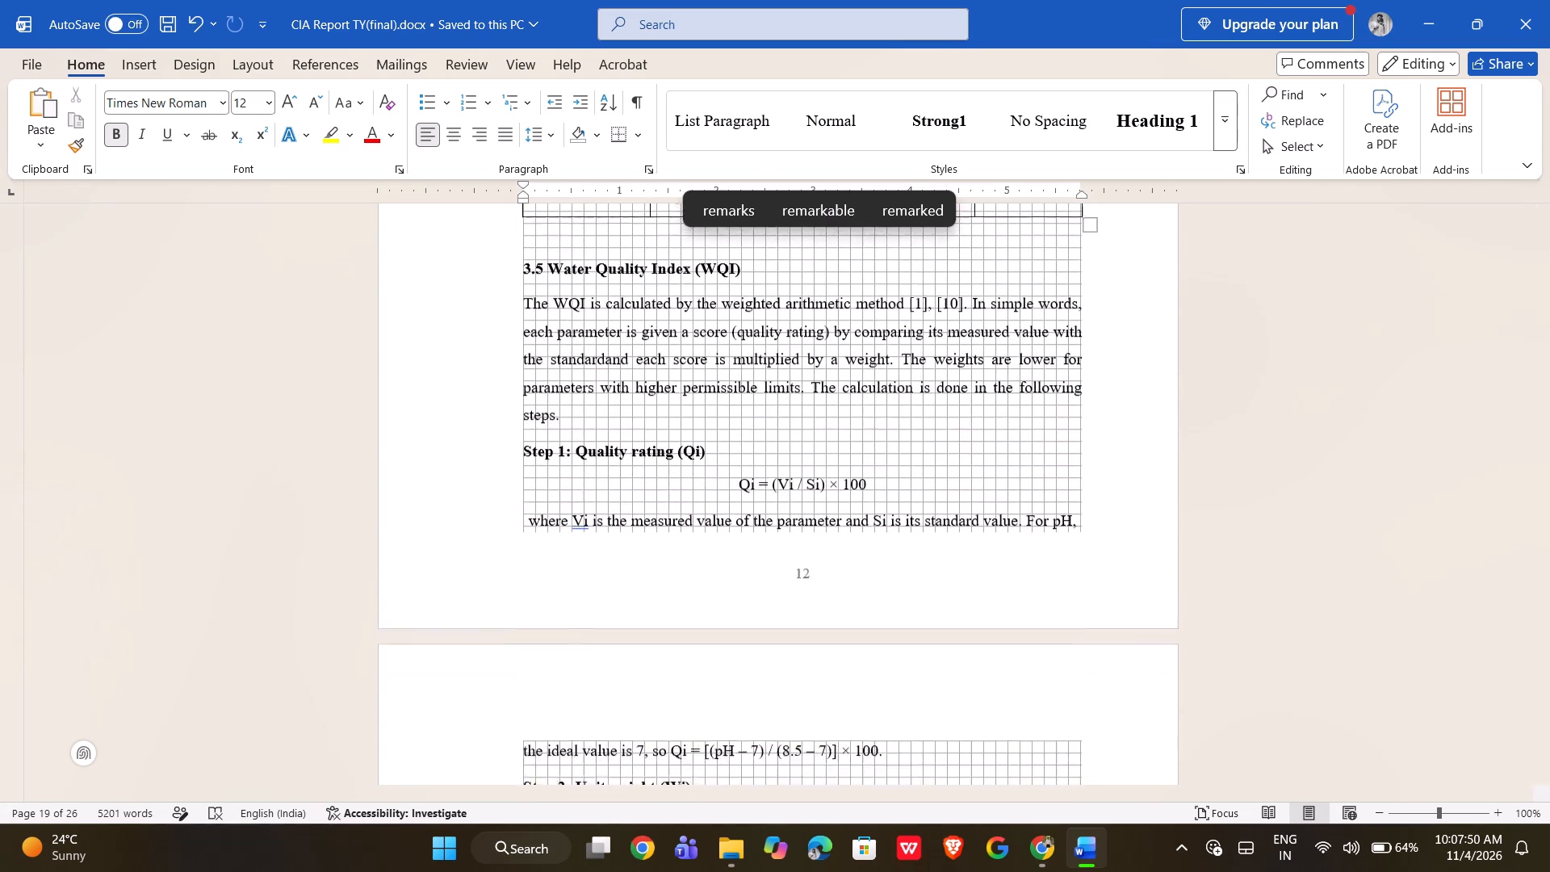
scroll(664, 514, down, 3)
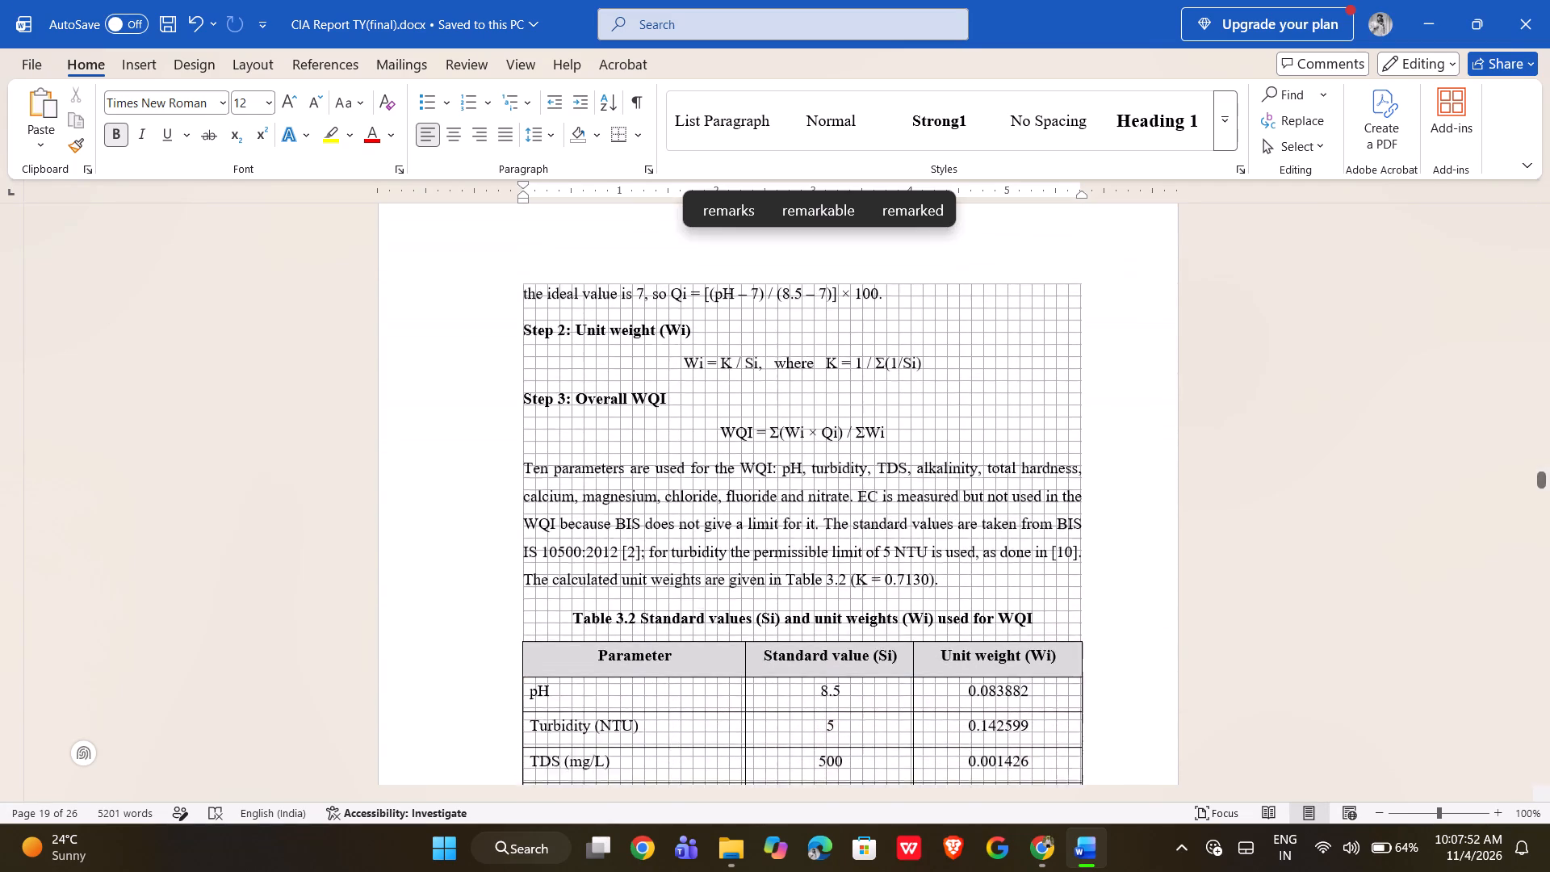
scroll(672, 487, down, 2)
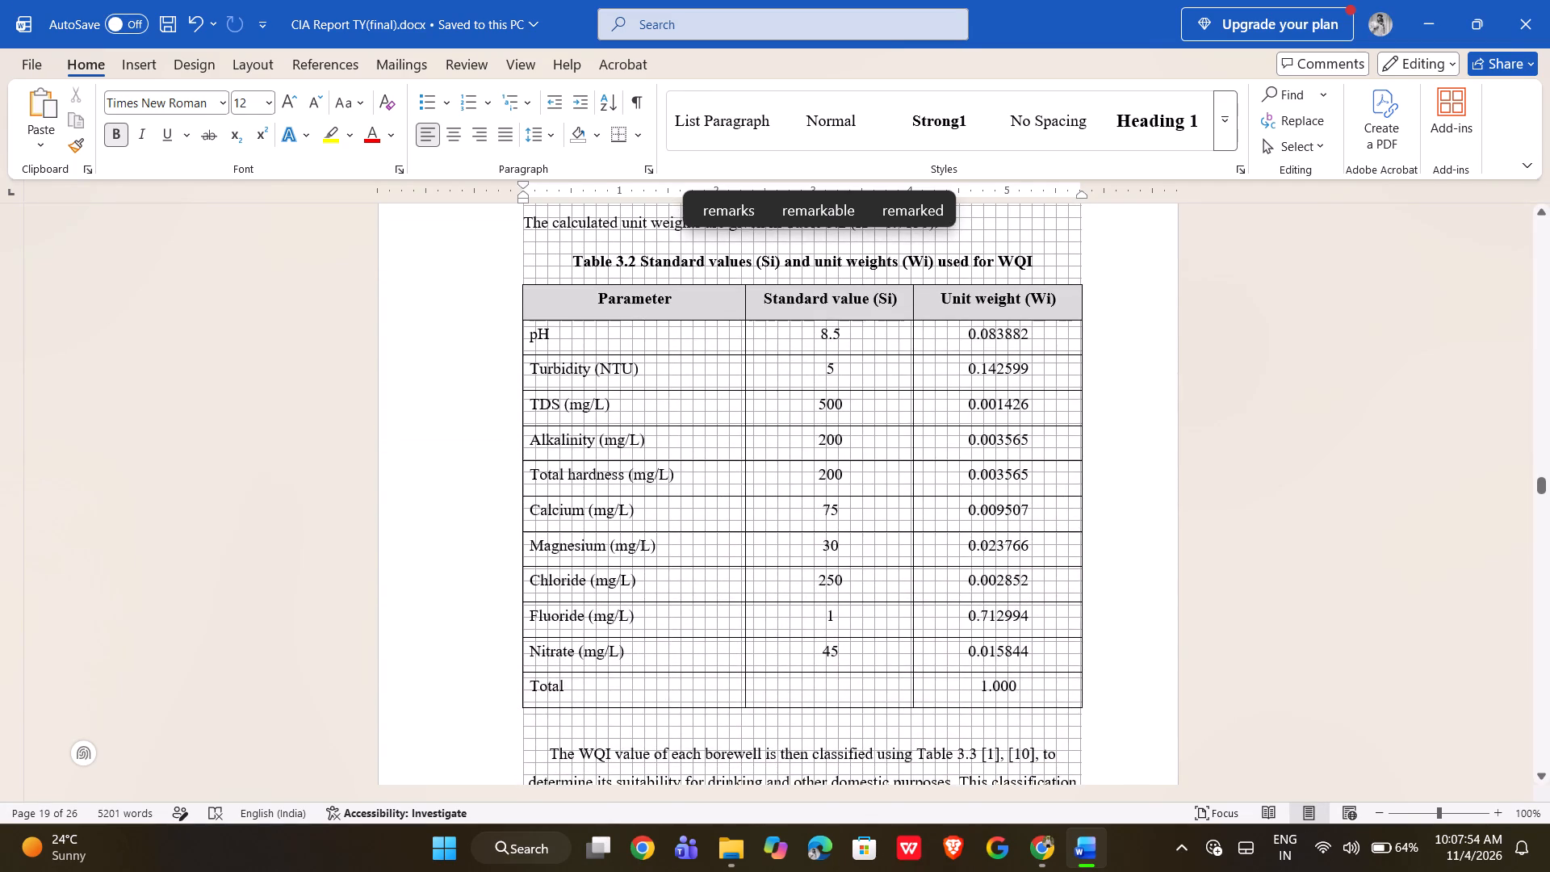
scroll(672, 487, down, 1)
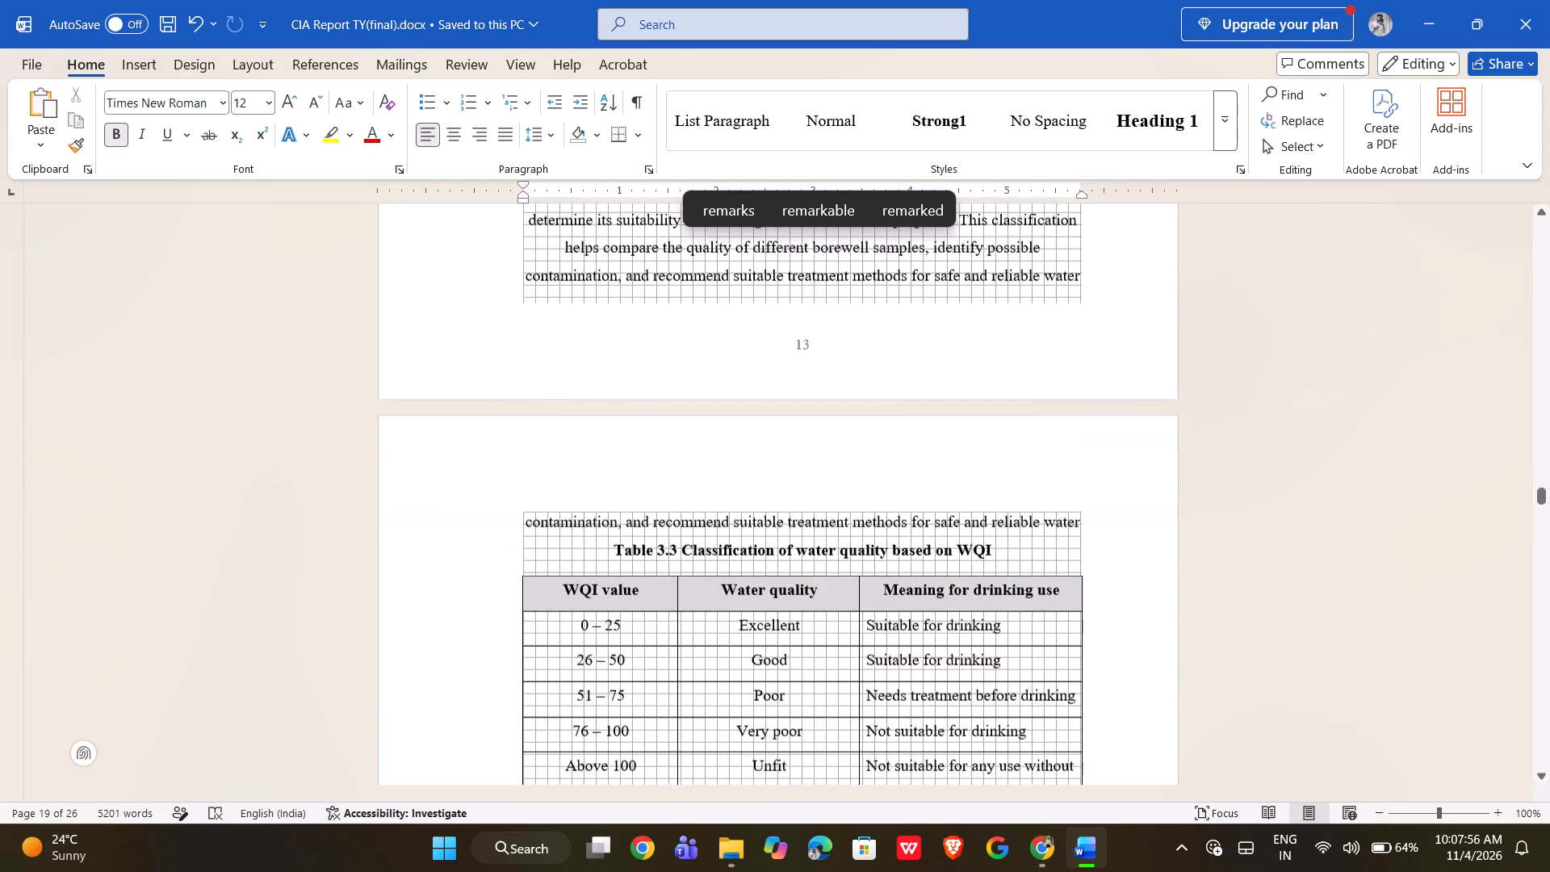
scroll(672, 487, down, 1)
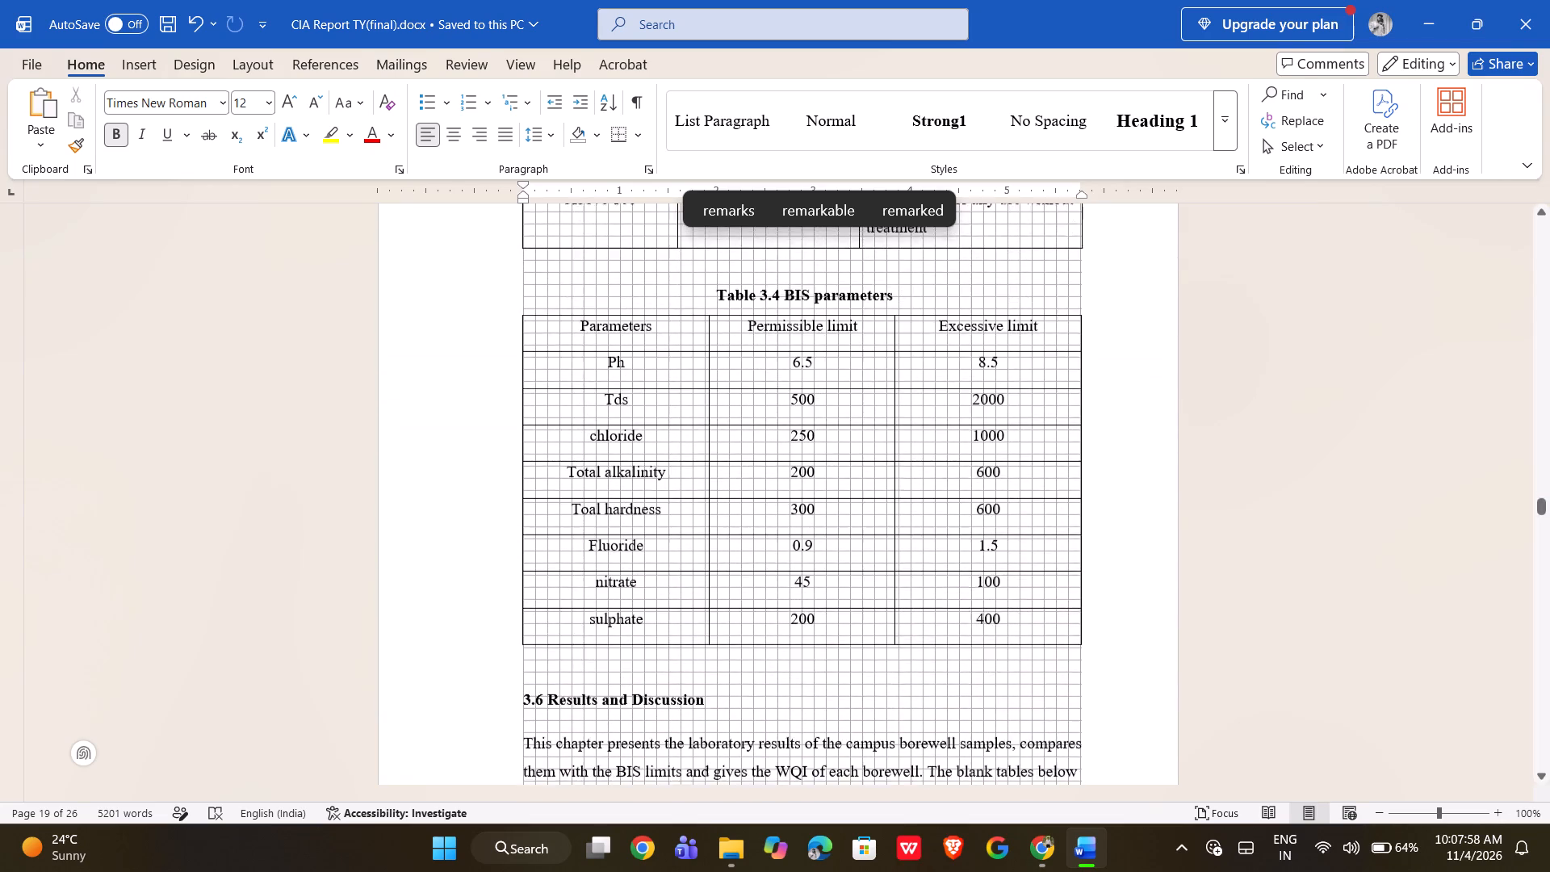
scroll(672, 487, down, 2)
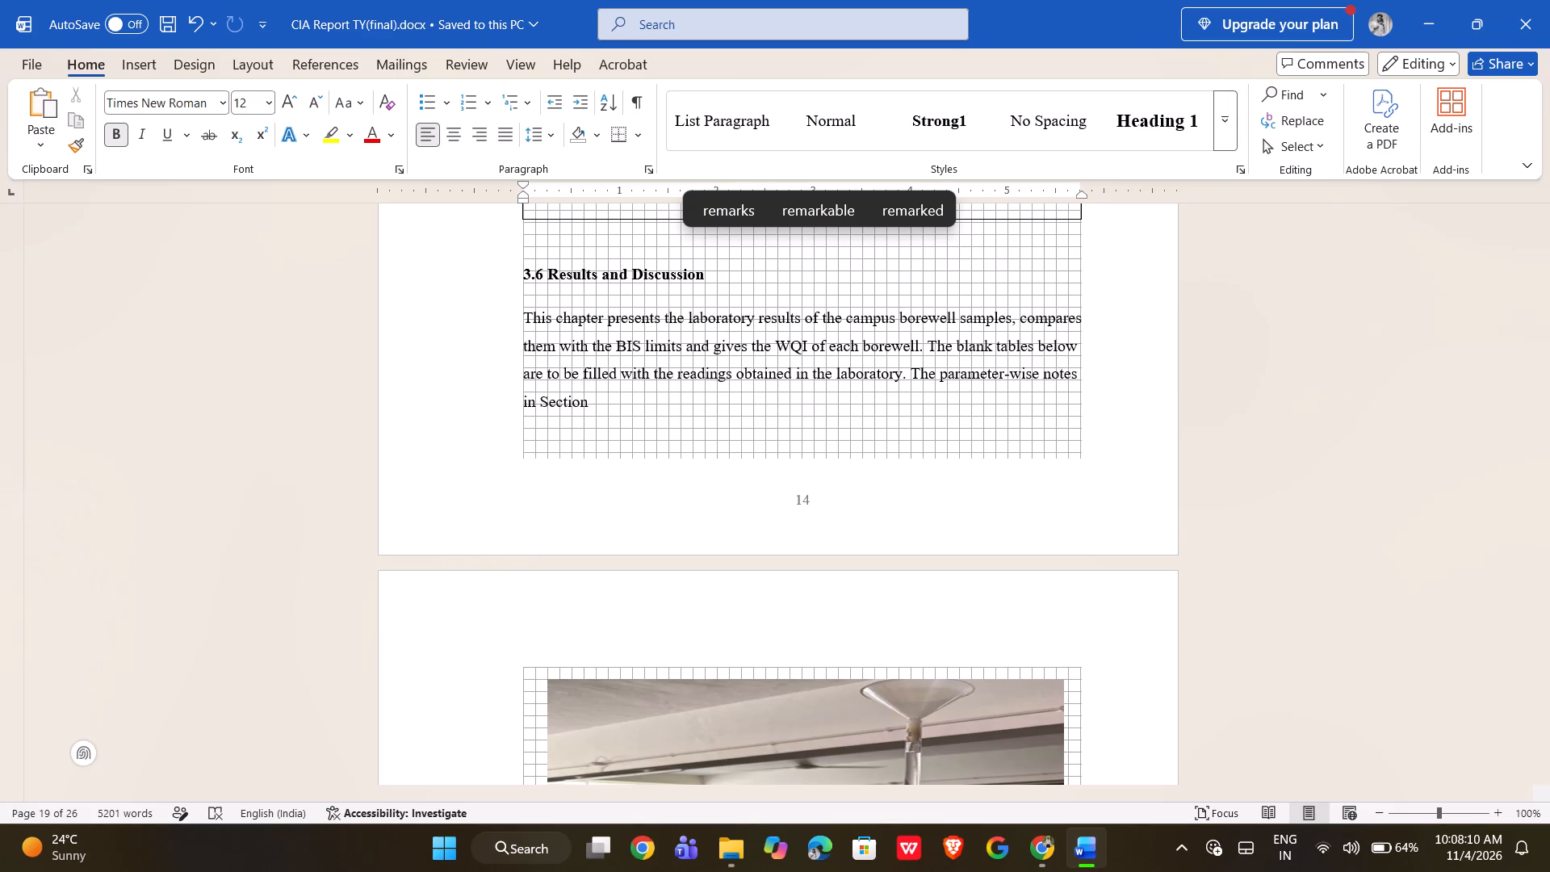
scroll(672, 487, down, 1)
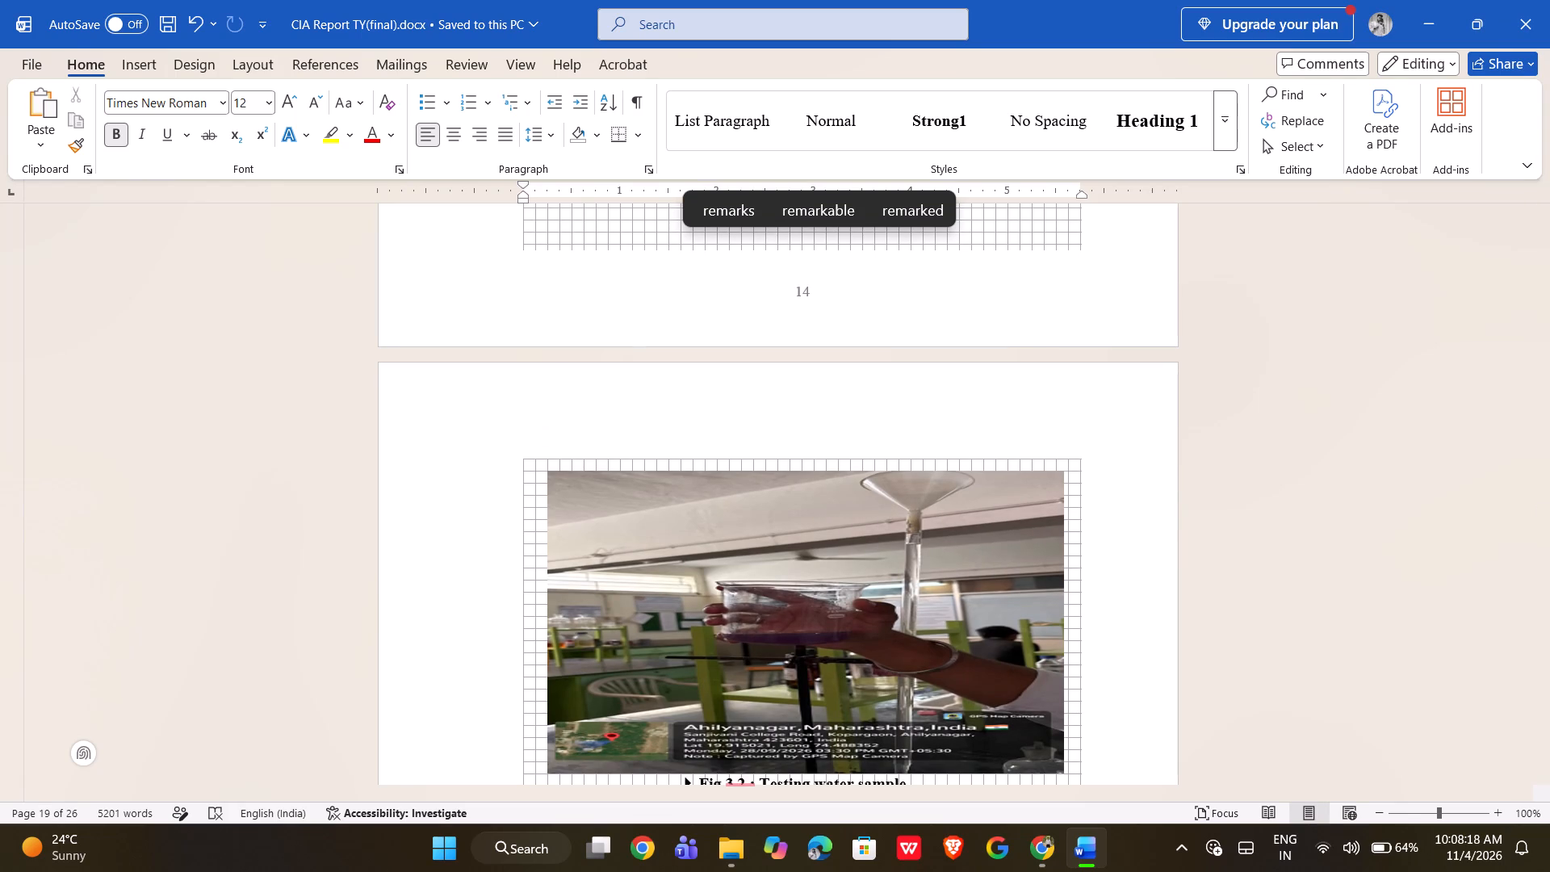
scroll(672, 487, down, 1)
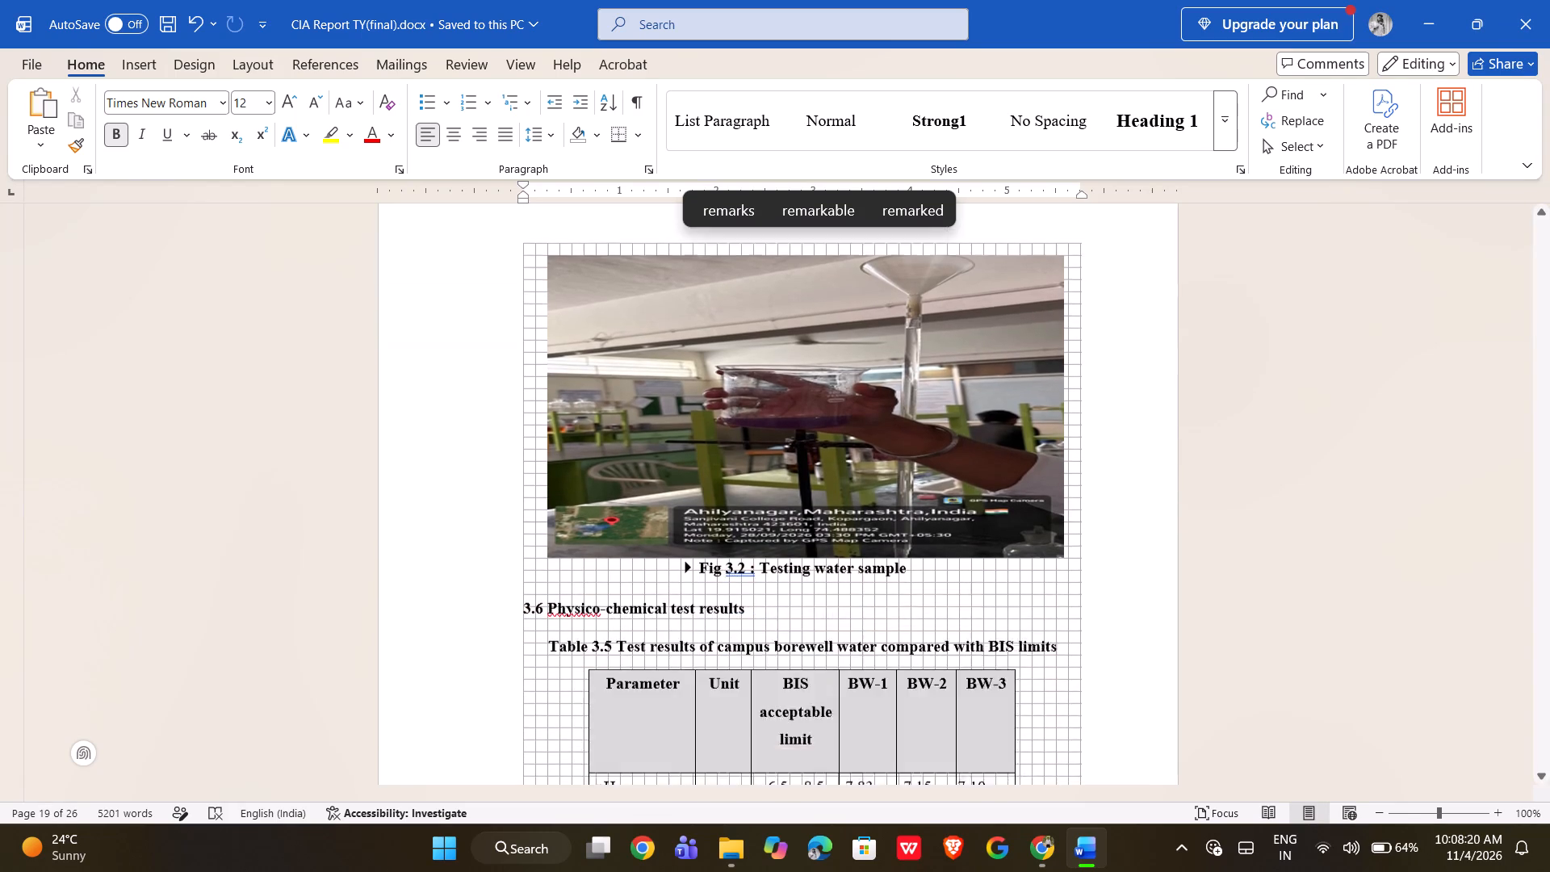
scroll(672, 487, down, 1)
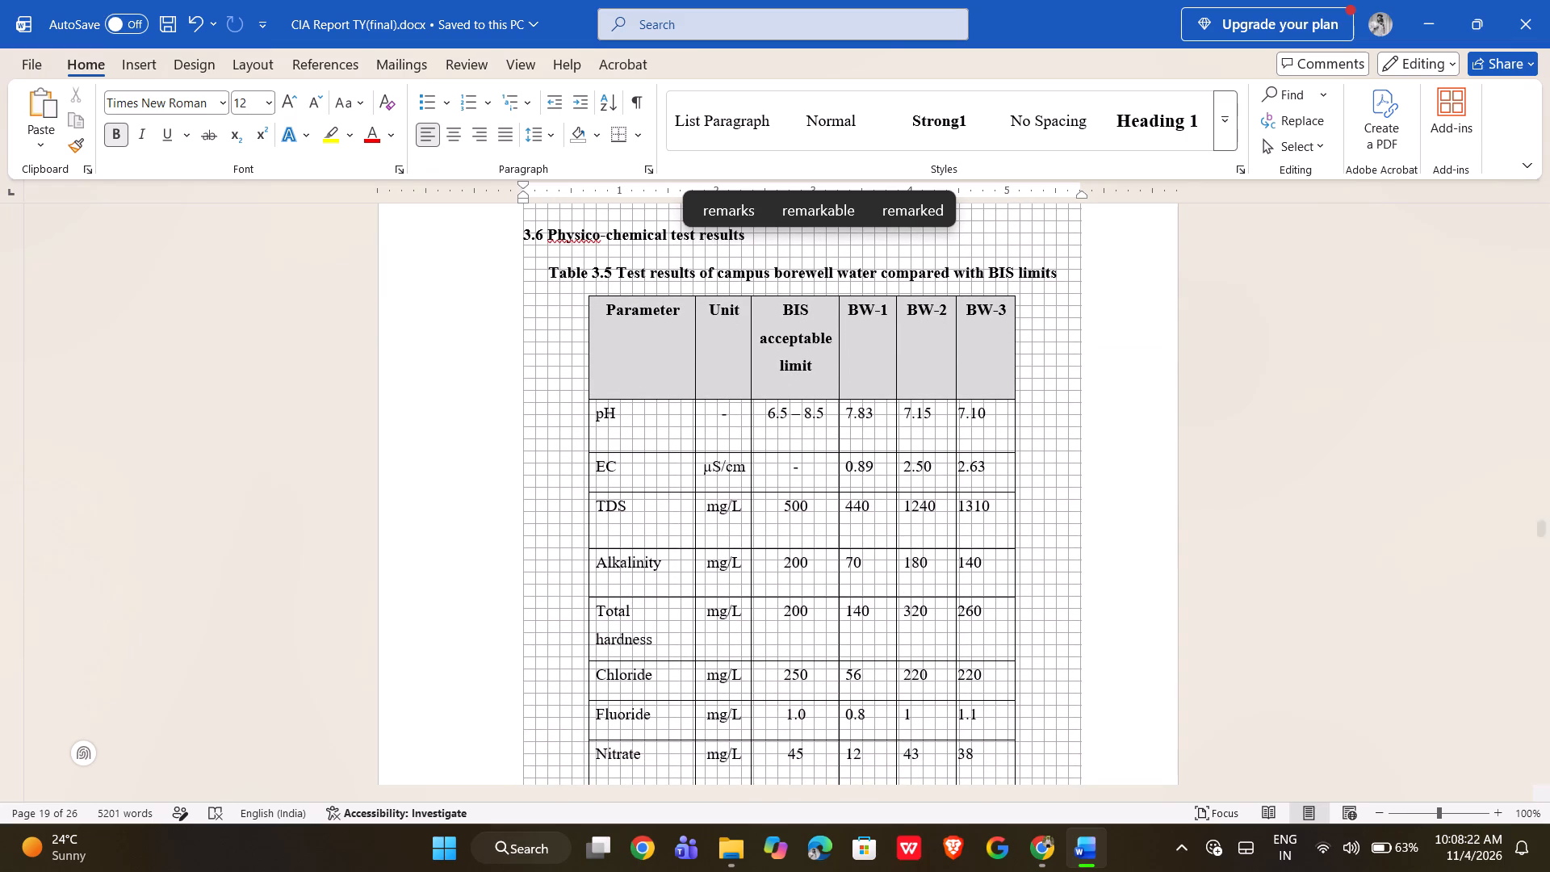
key(ctrl+s)
Examine the numbering and layout of the remaining pages, from the parameter notes through Conclusions and References to the closing photo pages.
scroll(672, 487, down, 4)
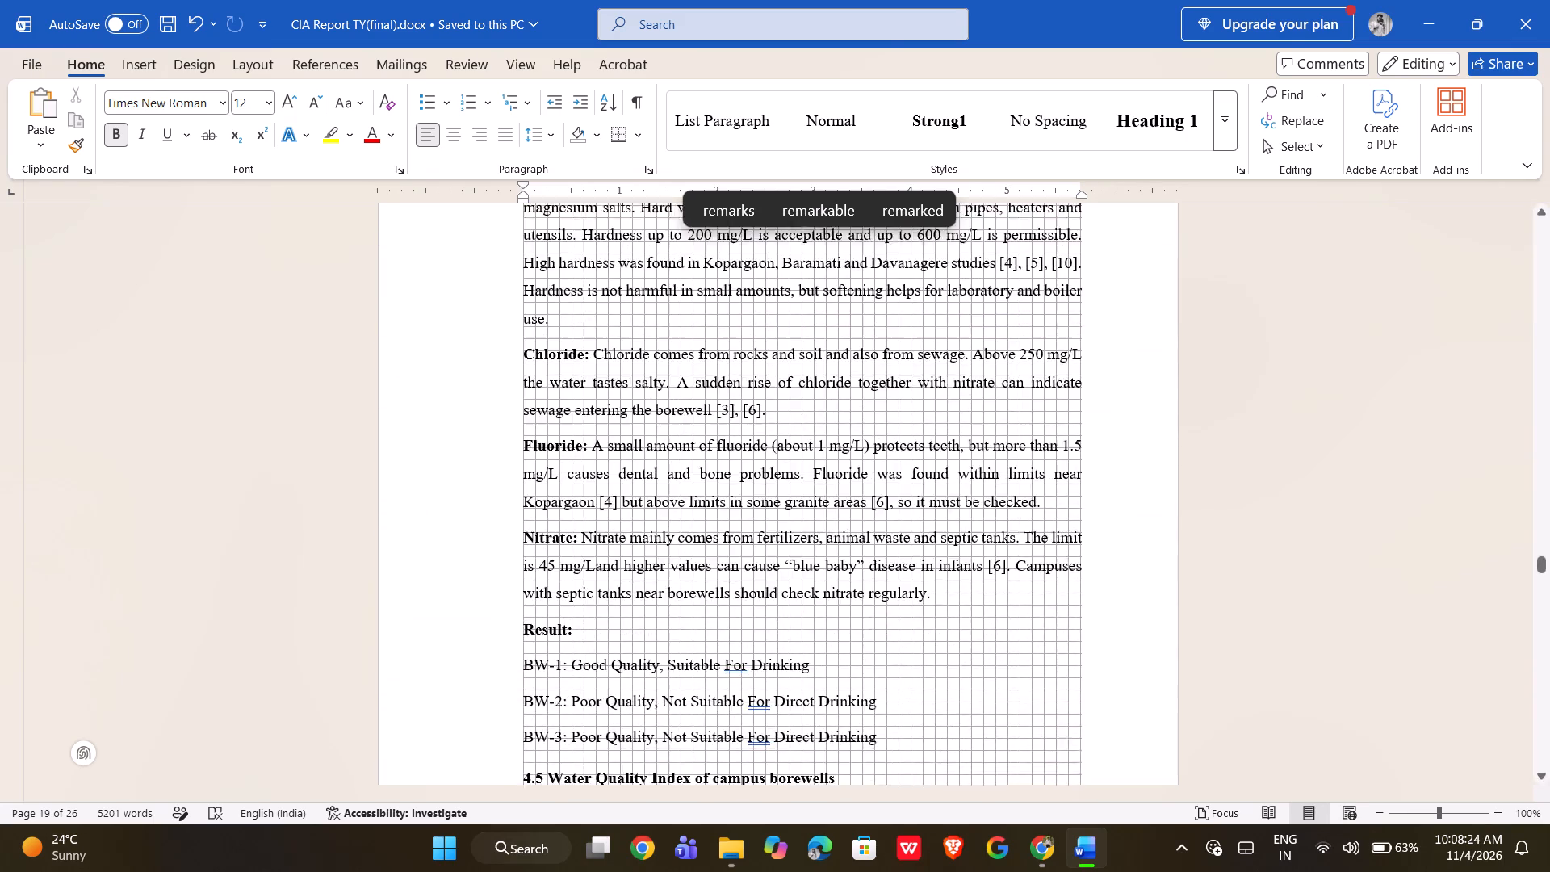
scroll(672, 487, down, 4)
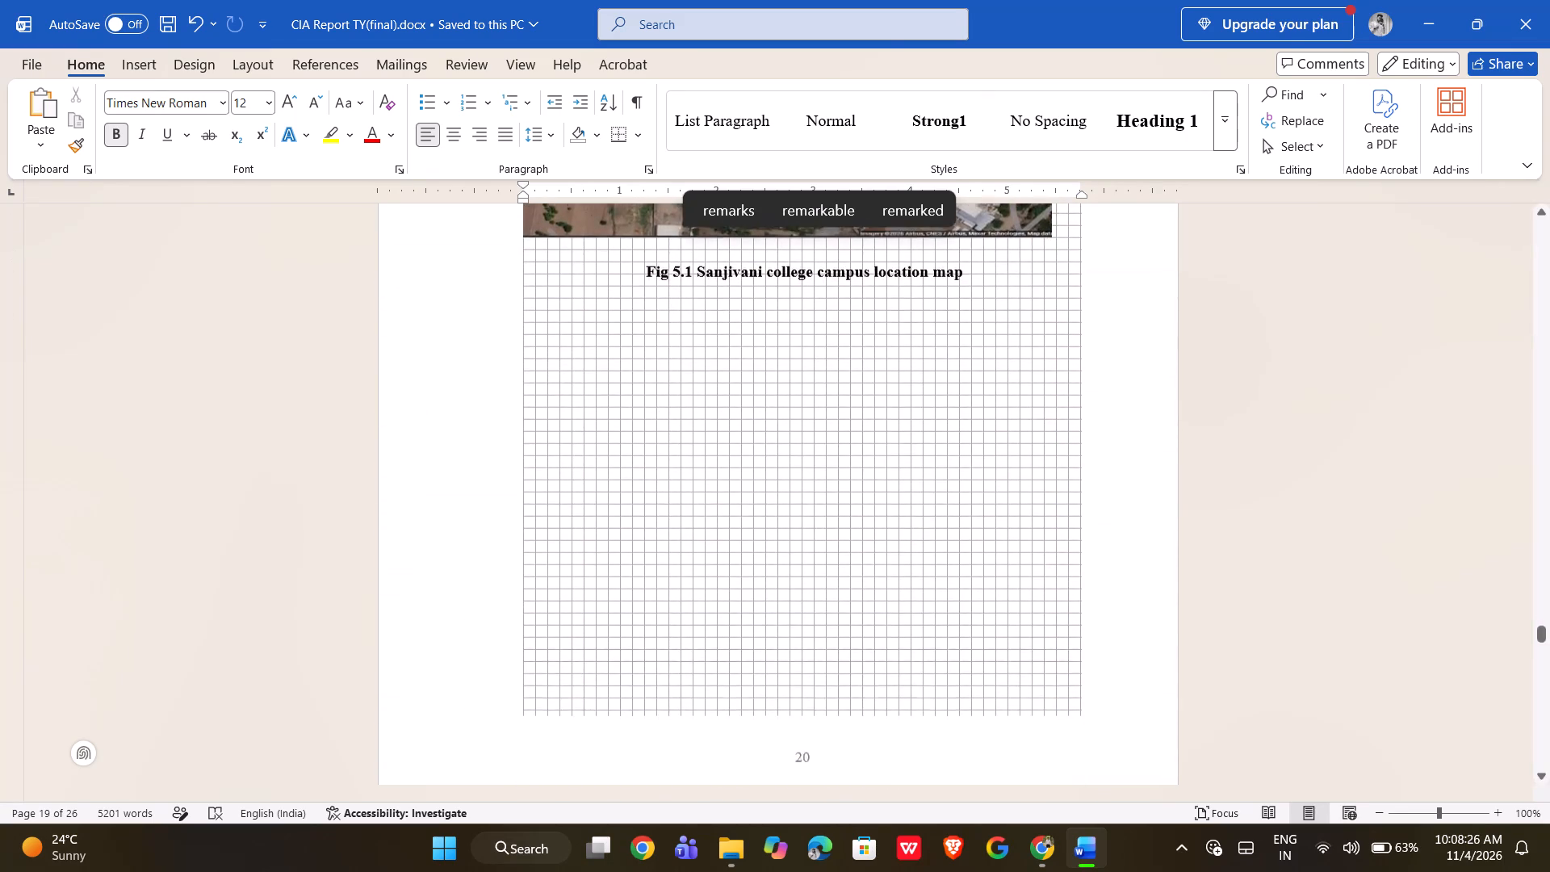
scroll(672, 487, down, 1)
scroll(672, 487, up, 2)
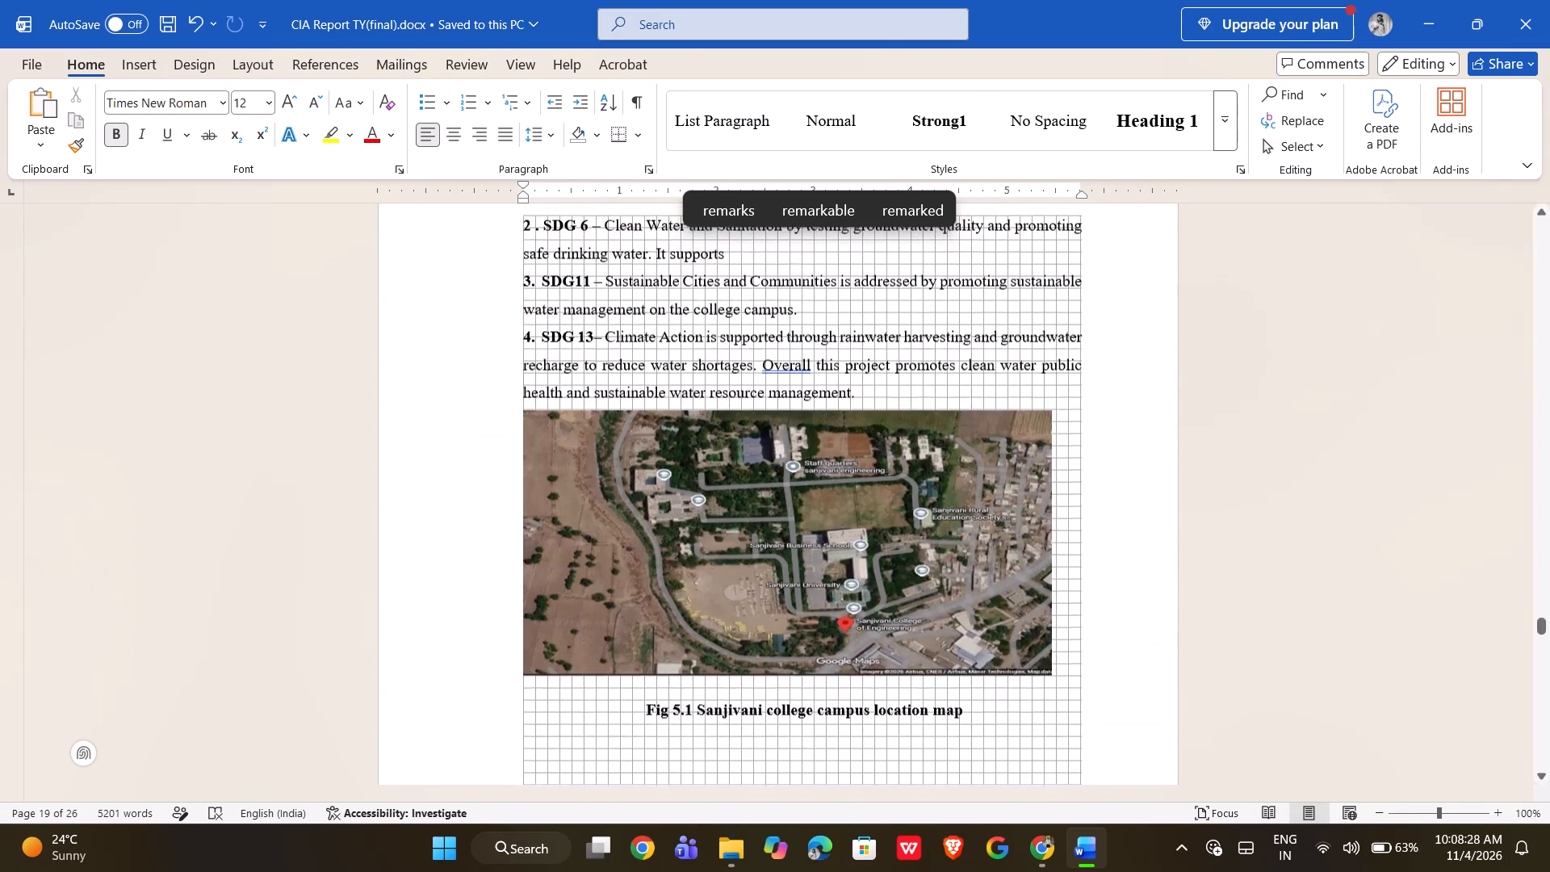
scroll(672, 487, up, 1)
scroll(672, 487, down, 3)
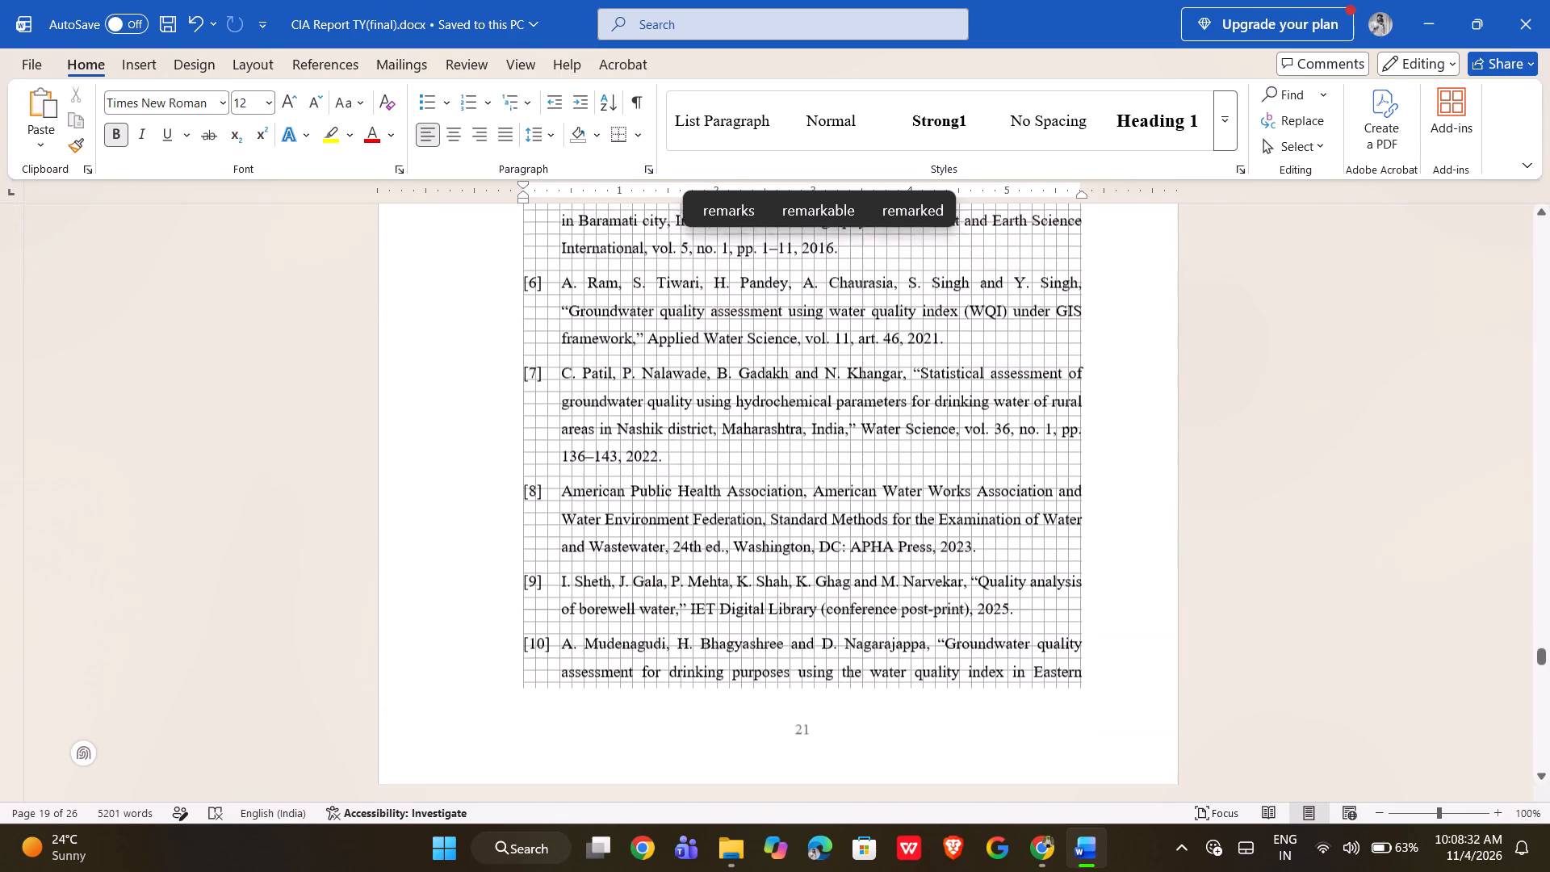
scroll(672, 487, down, 5)
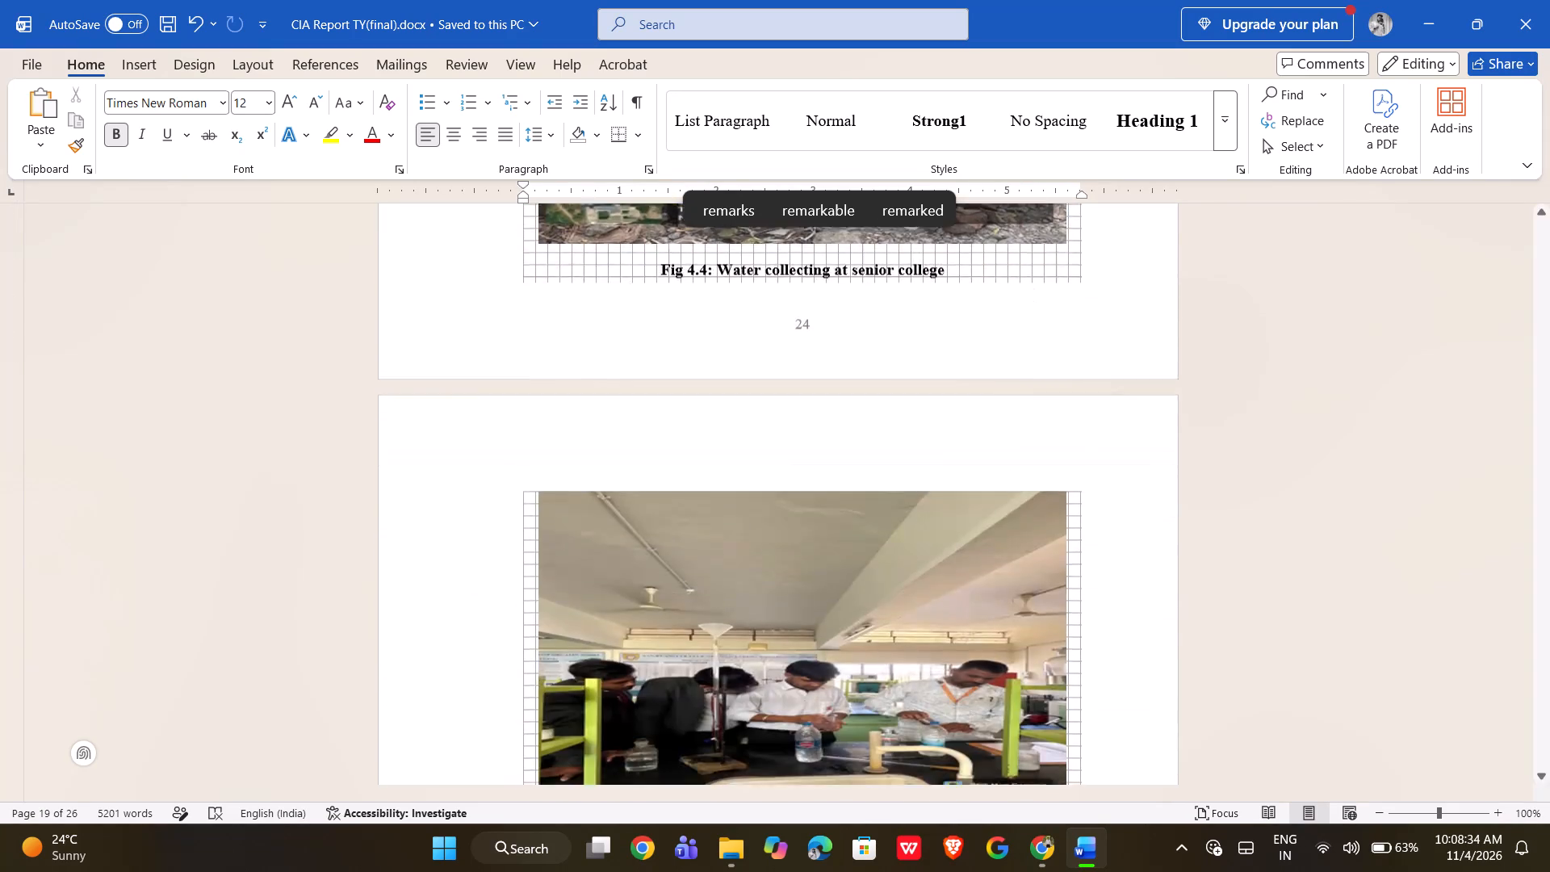
Renumber the Conclusions chapter title as Chapter 4.
scroll(672, 487, up, 7)
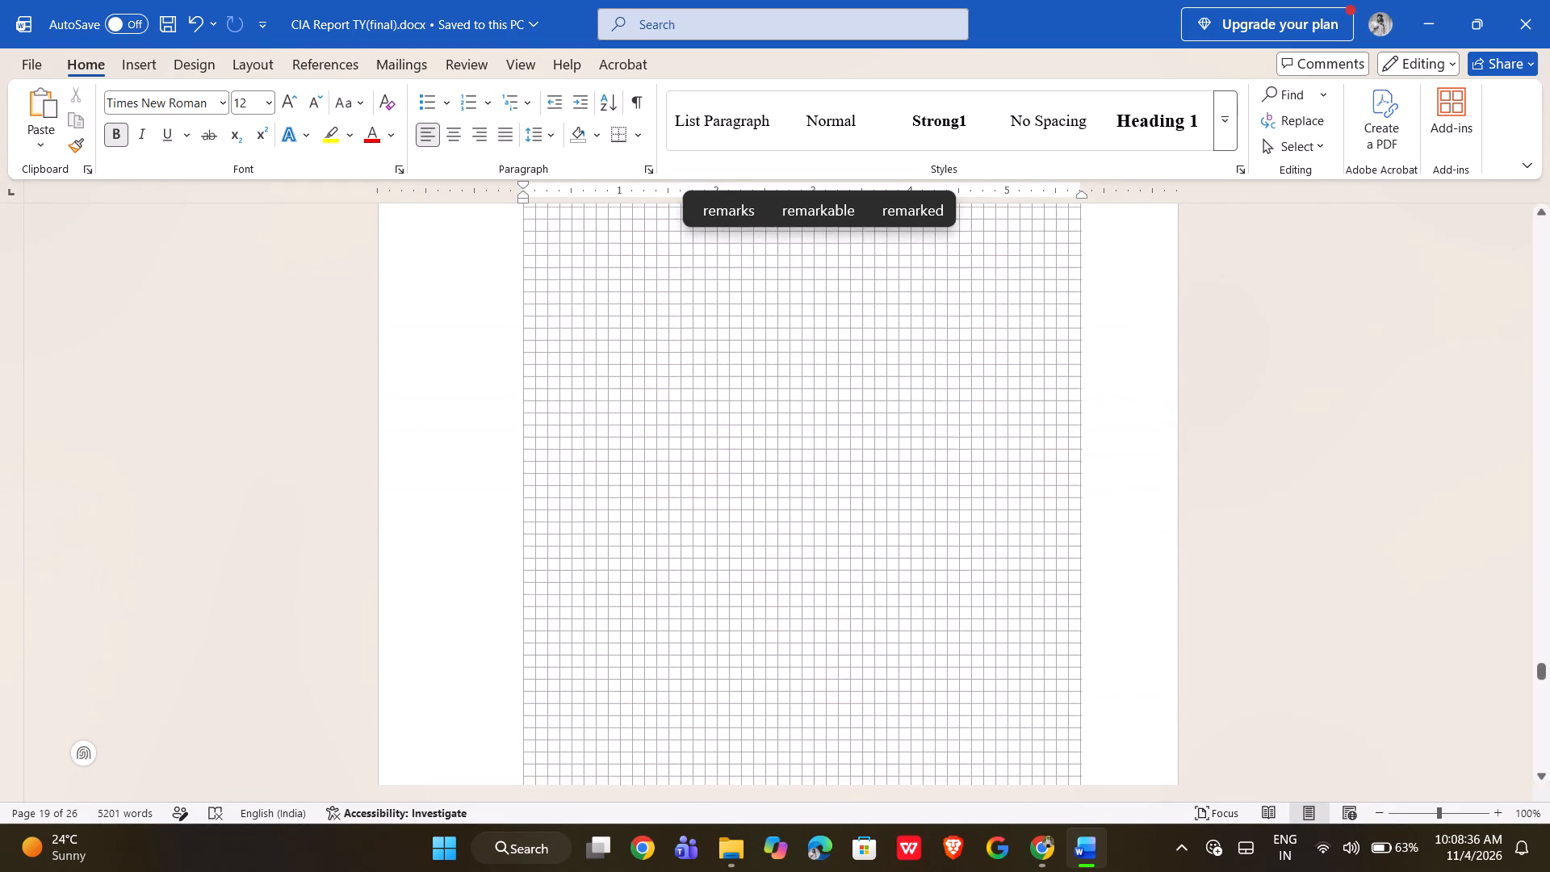
scroll(672, 487, up, 5)
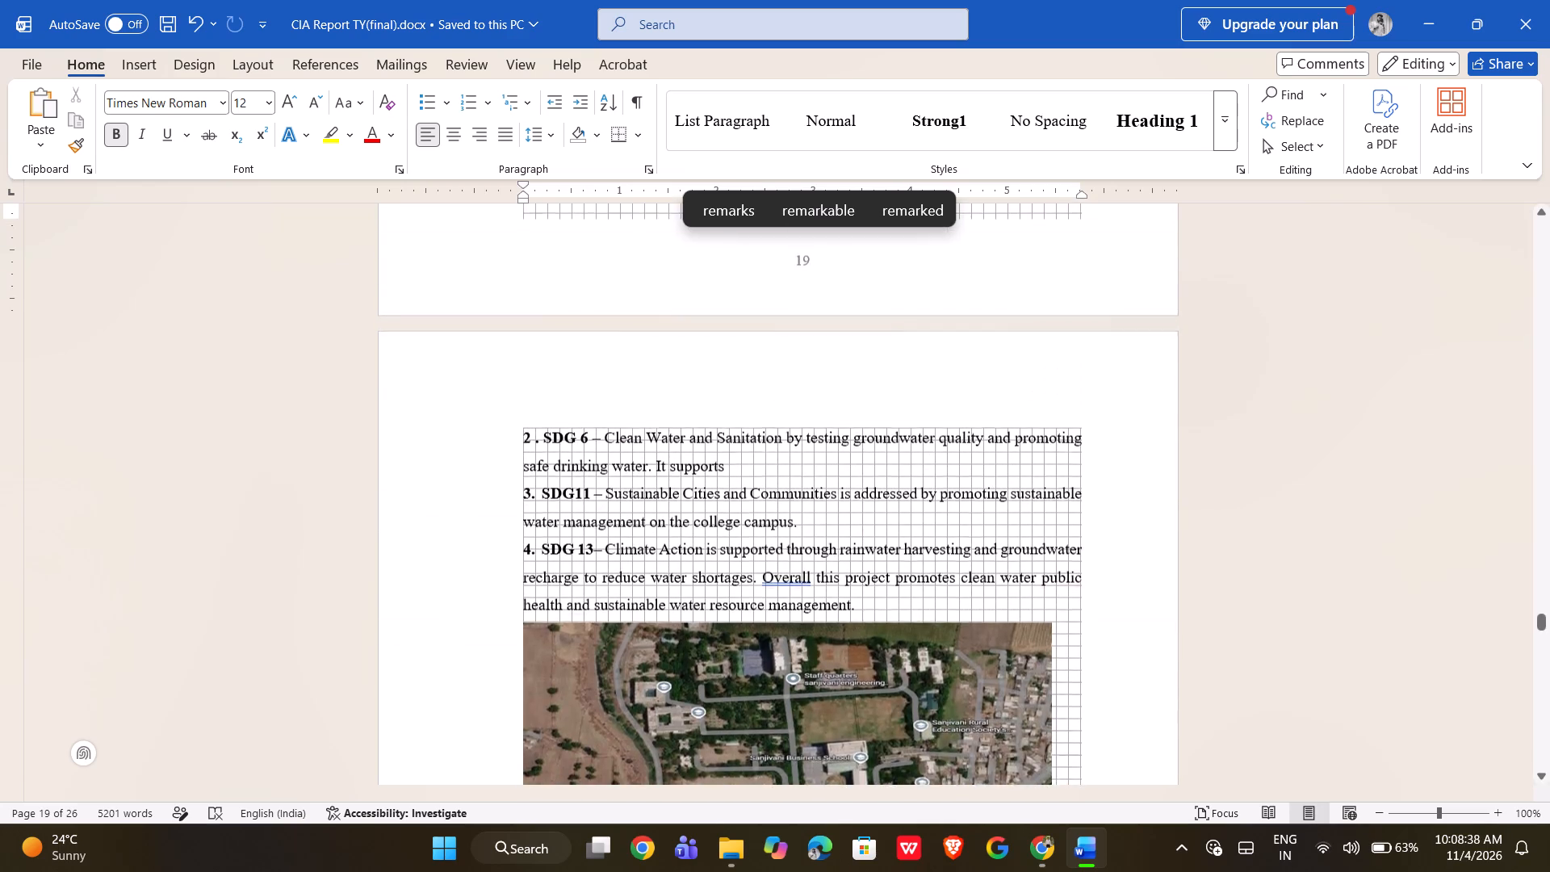
scroll(672, 487, up, 4)
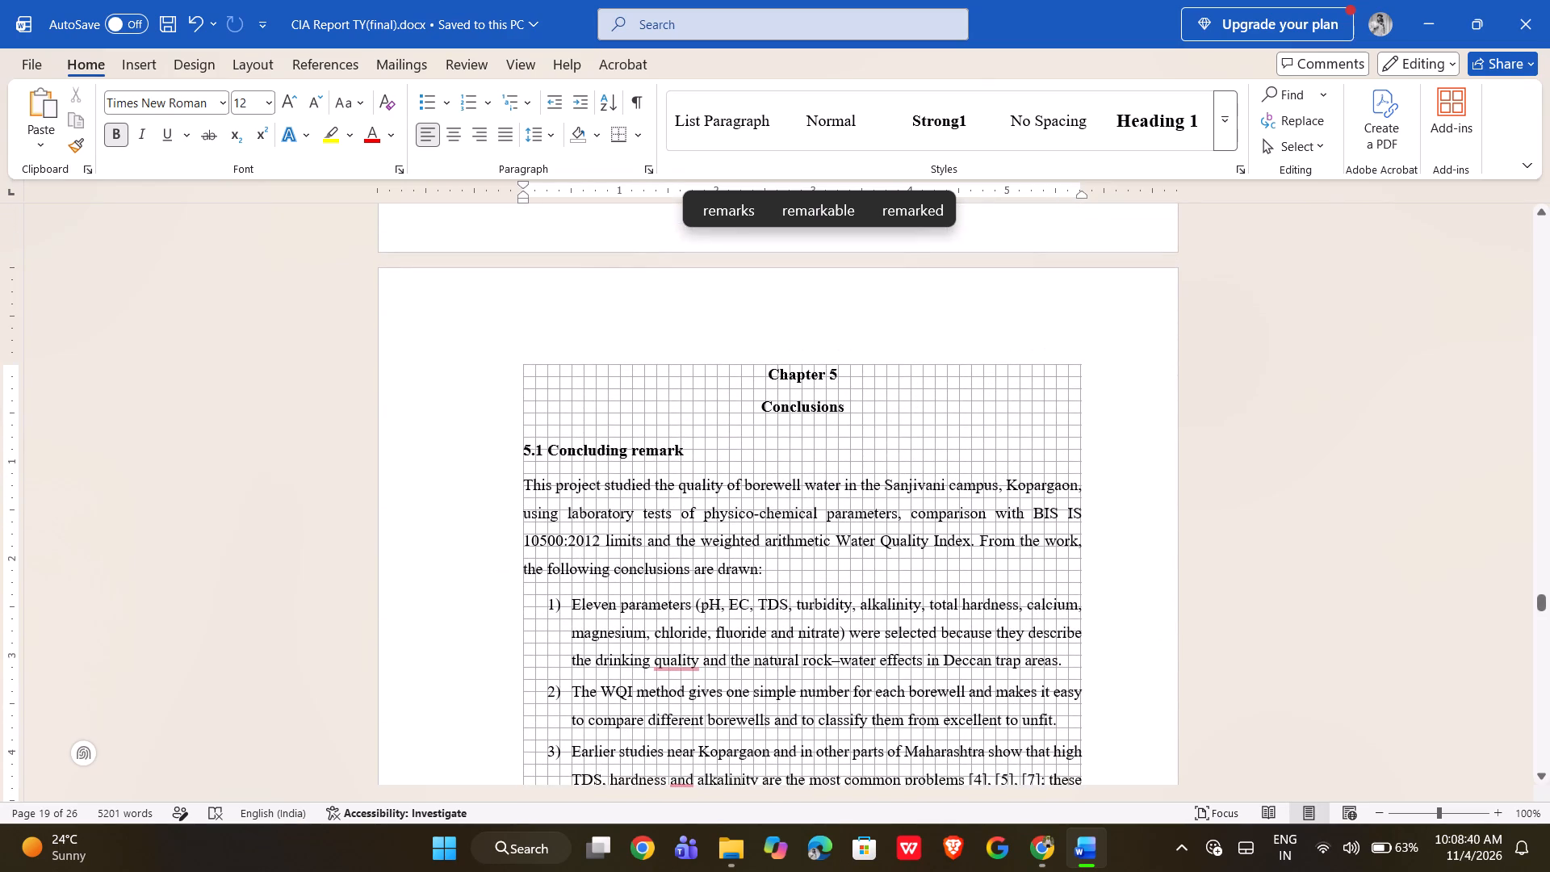
scroll(672, 487, up, 1)
click(848, 492)
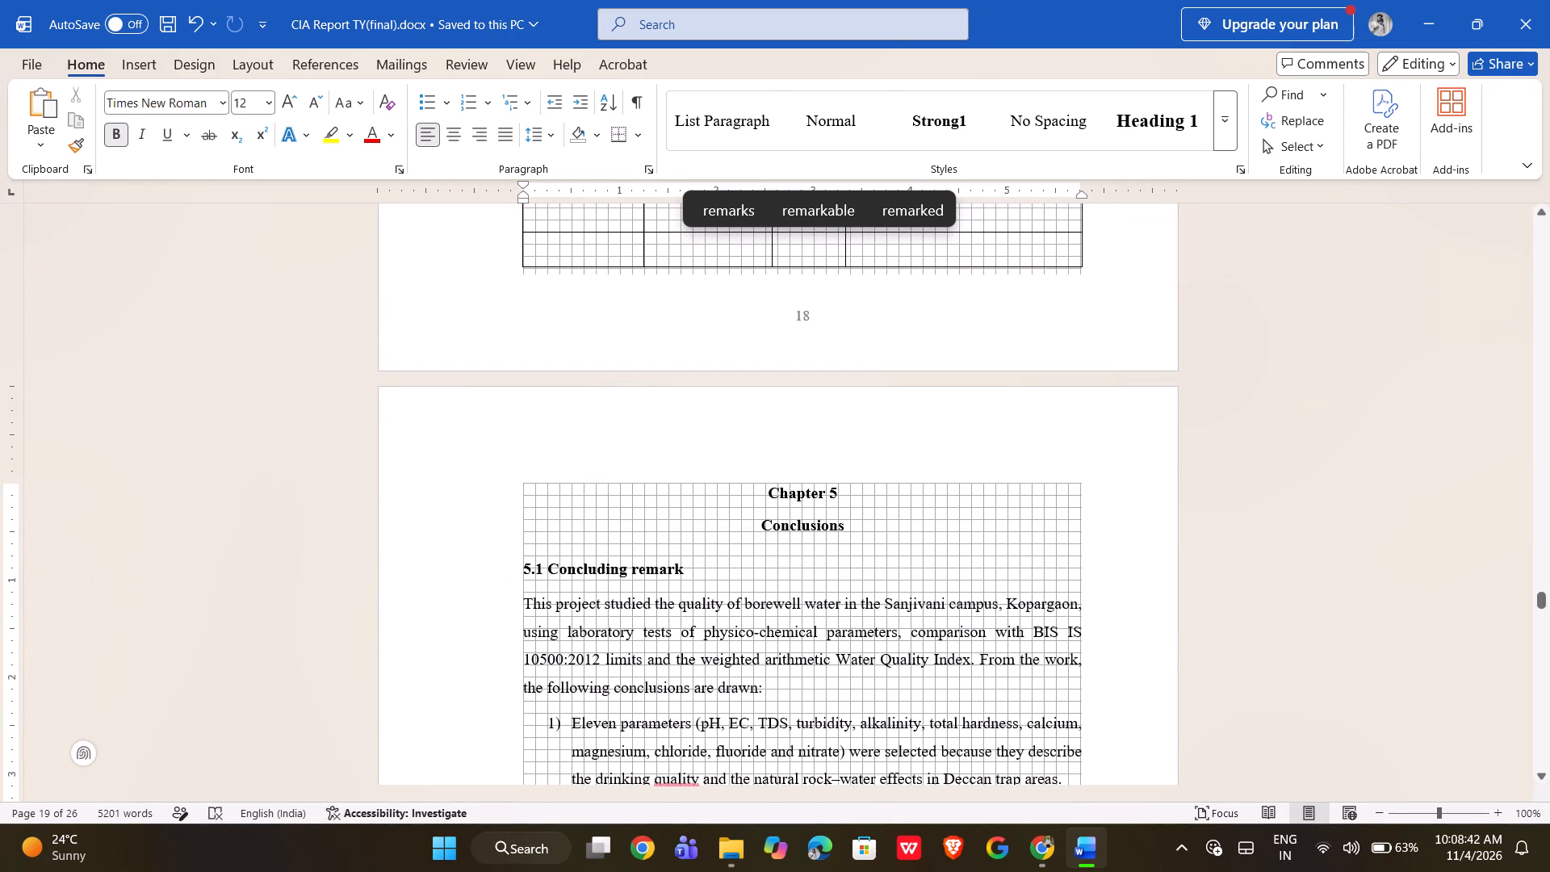
key(BackSpace)
key(4)
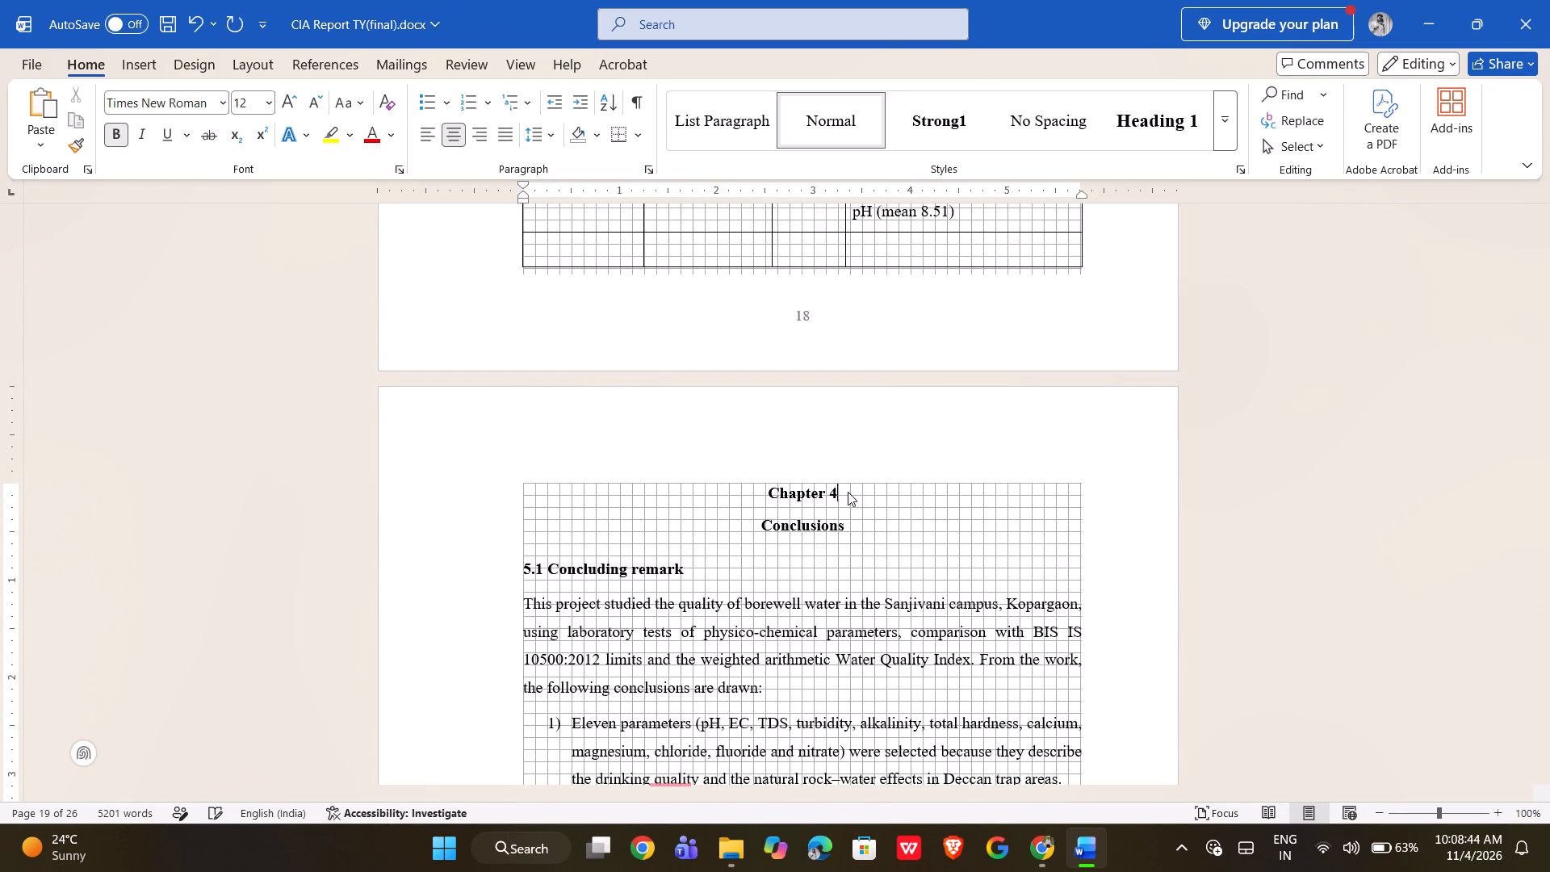
Renumber the Conclusions section headings as 4.1 Concluding remark, 4.2 Future scope and 4.3 SDG Addressed.
click(530, 569)
key(BackSpace)
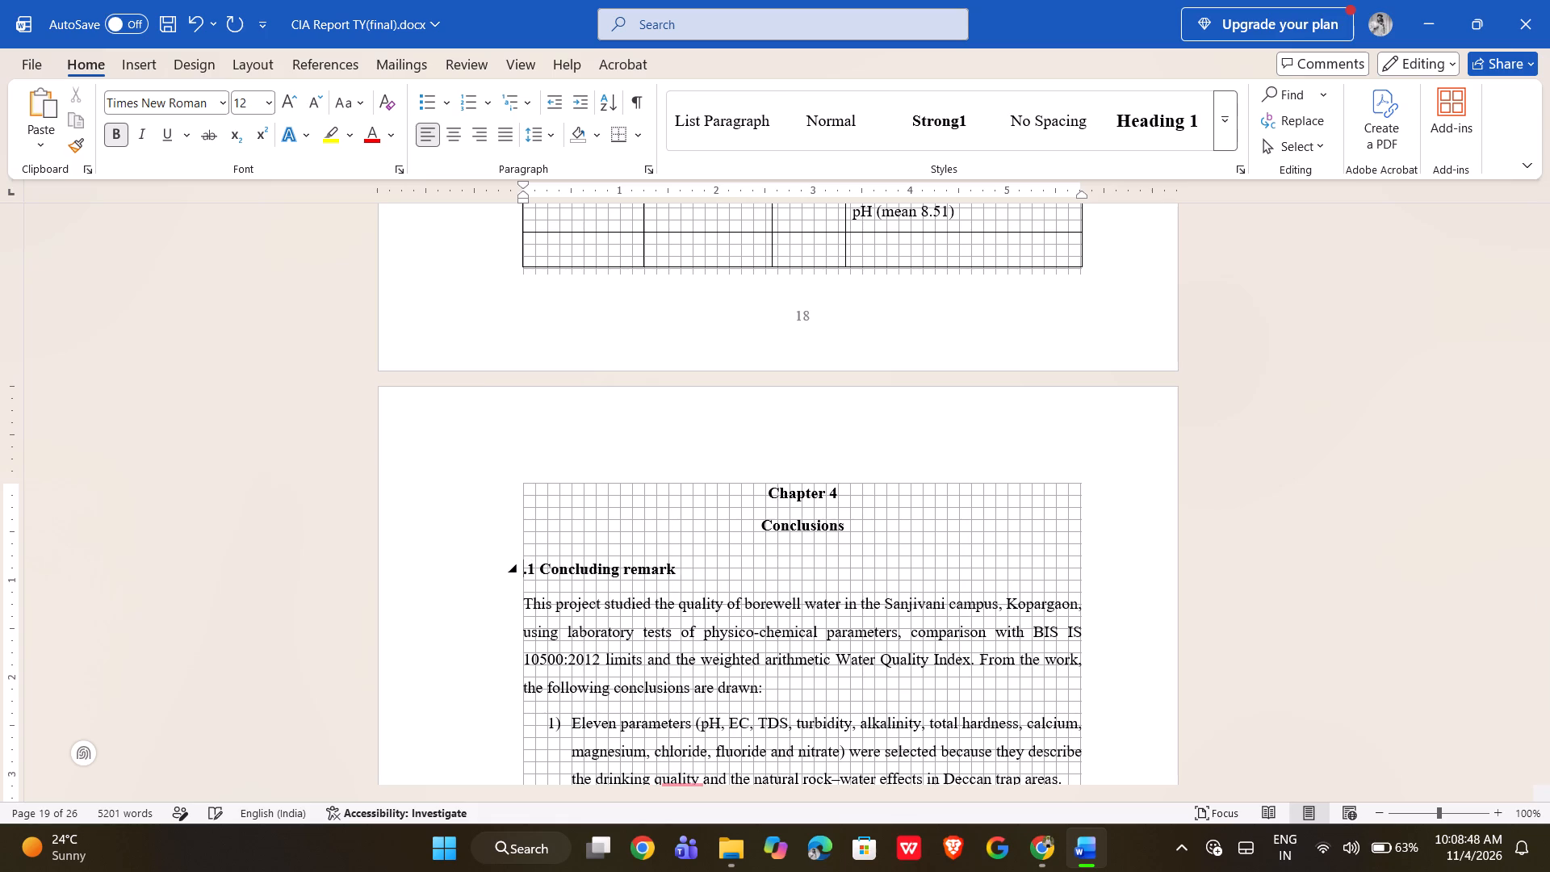
key(4)
scroll(530, 569, down, 2)
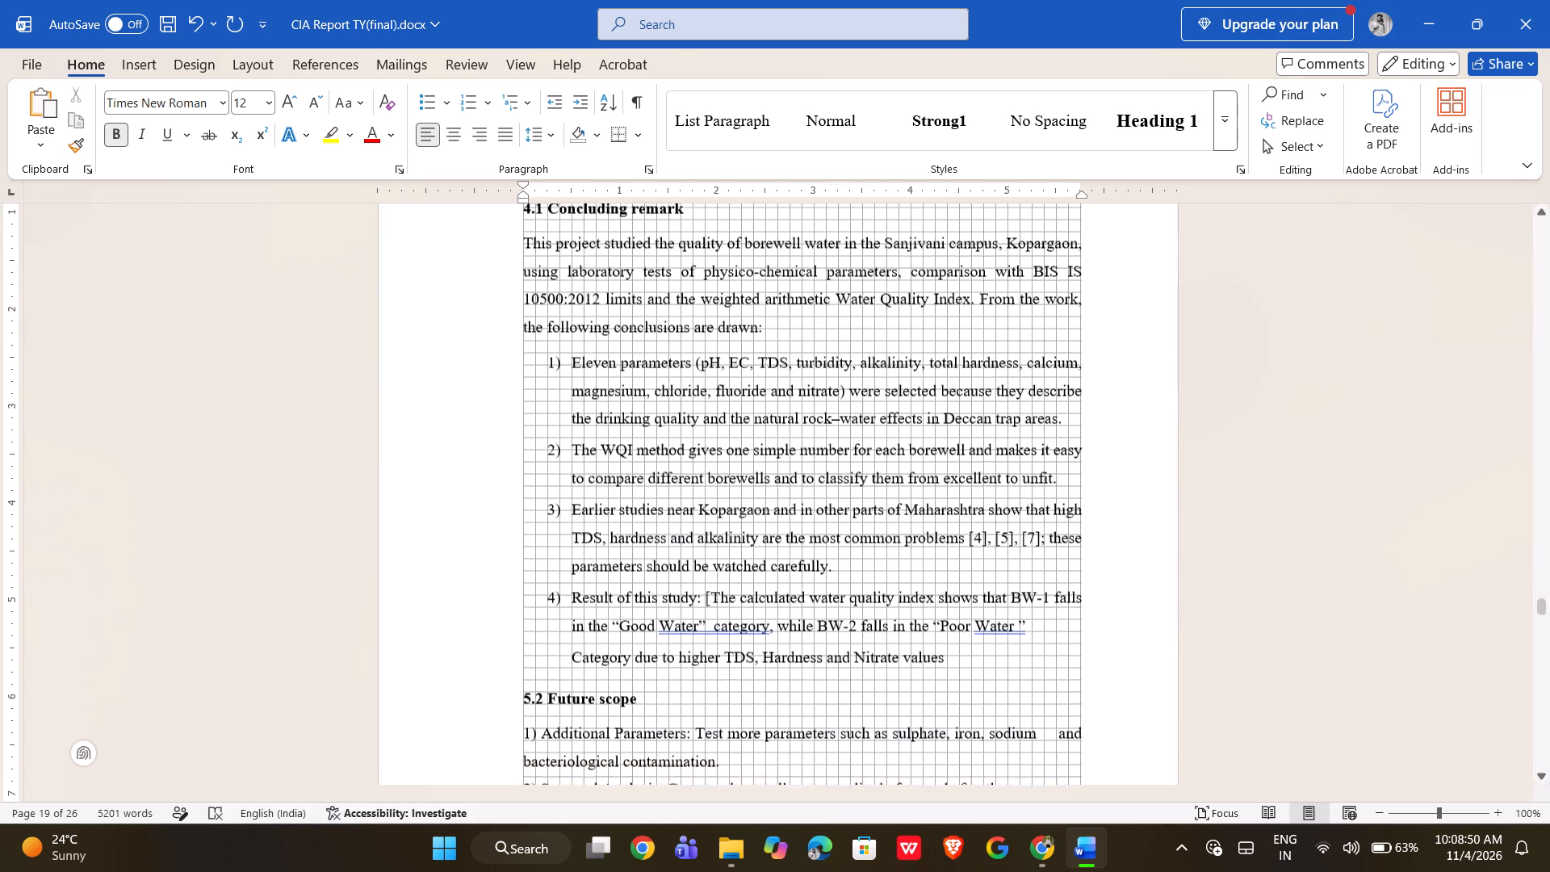
scroll(530, 569, down, 1)
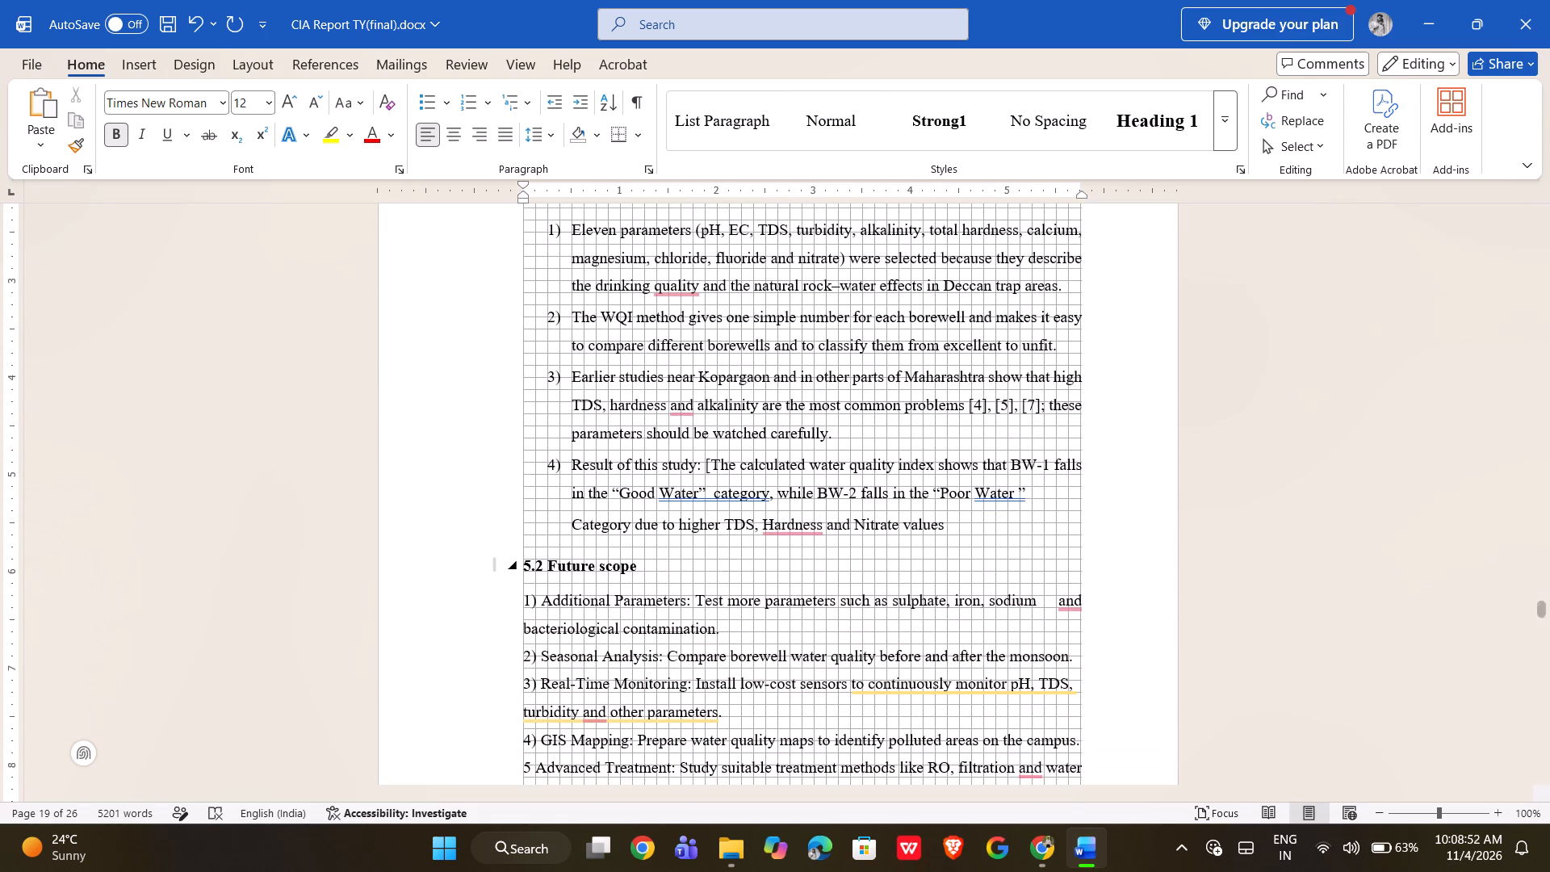
click(534, 570)
key(Left)
key(BackSpace)
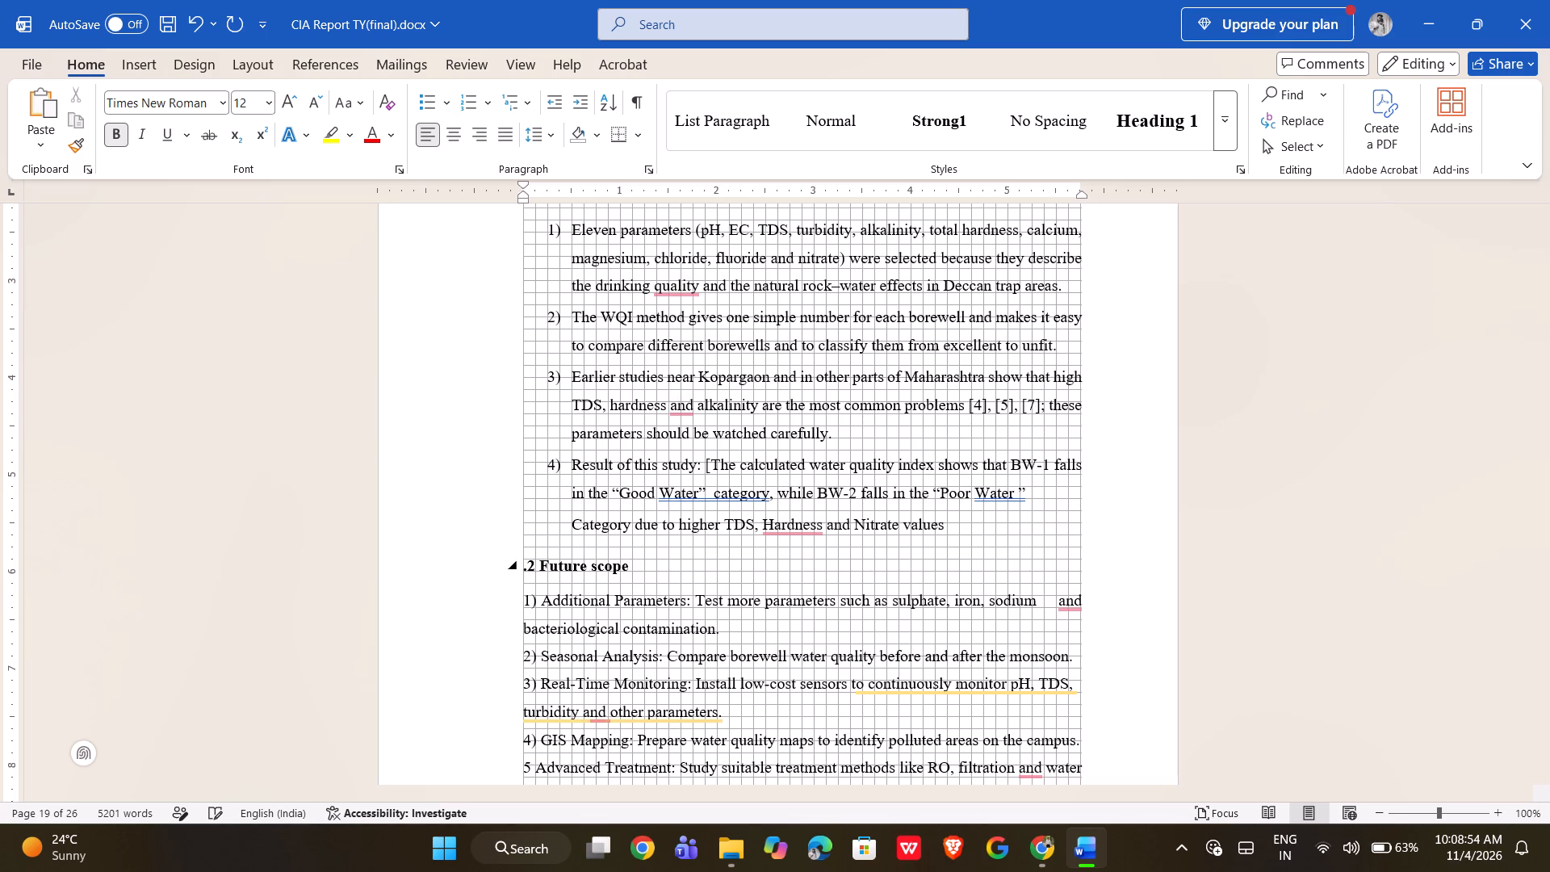
key(4)
scroll(534, 570, down, 1)
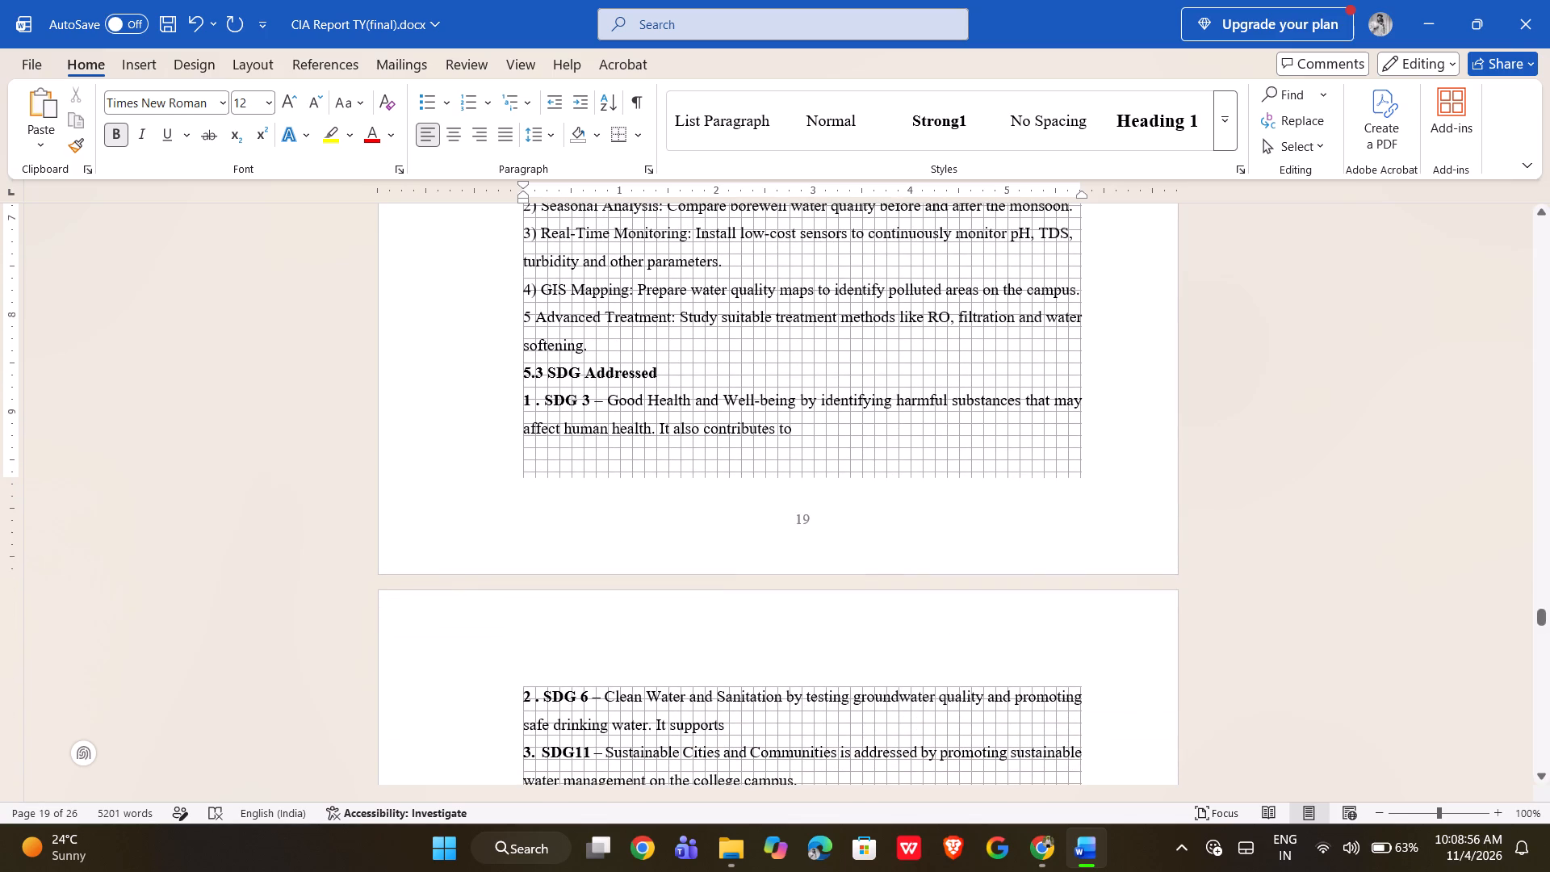
click(529, 366)
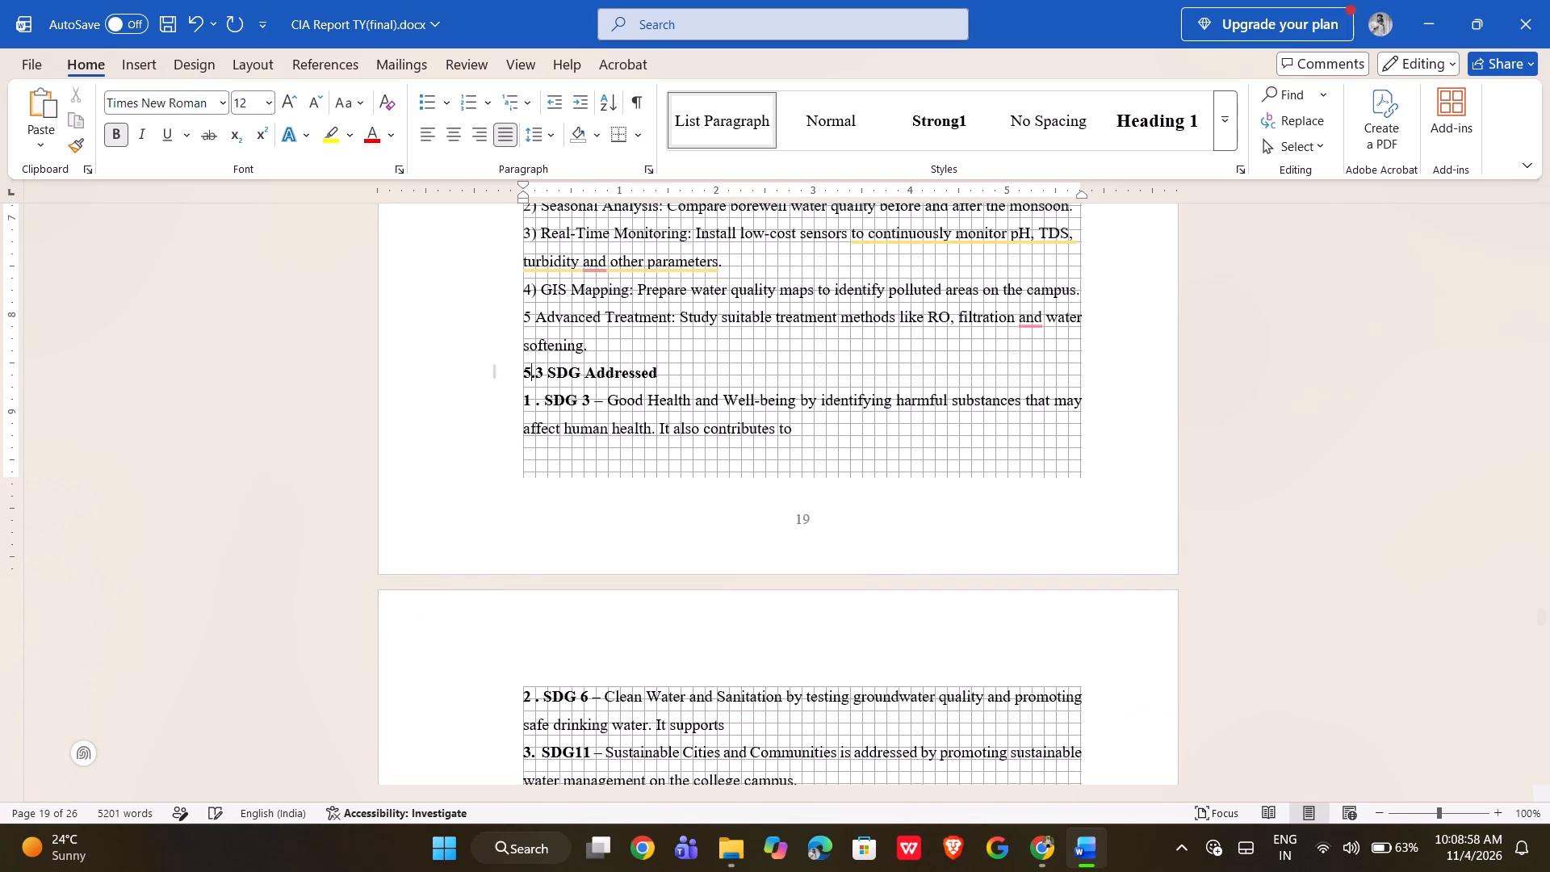
key(BackSpace)
key(4)
Renumber the caption of the Sanjivani college campus location map as Fig 4.1.
scroll(529, 366, down, 1)
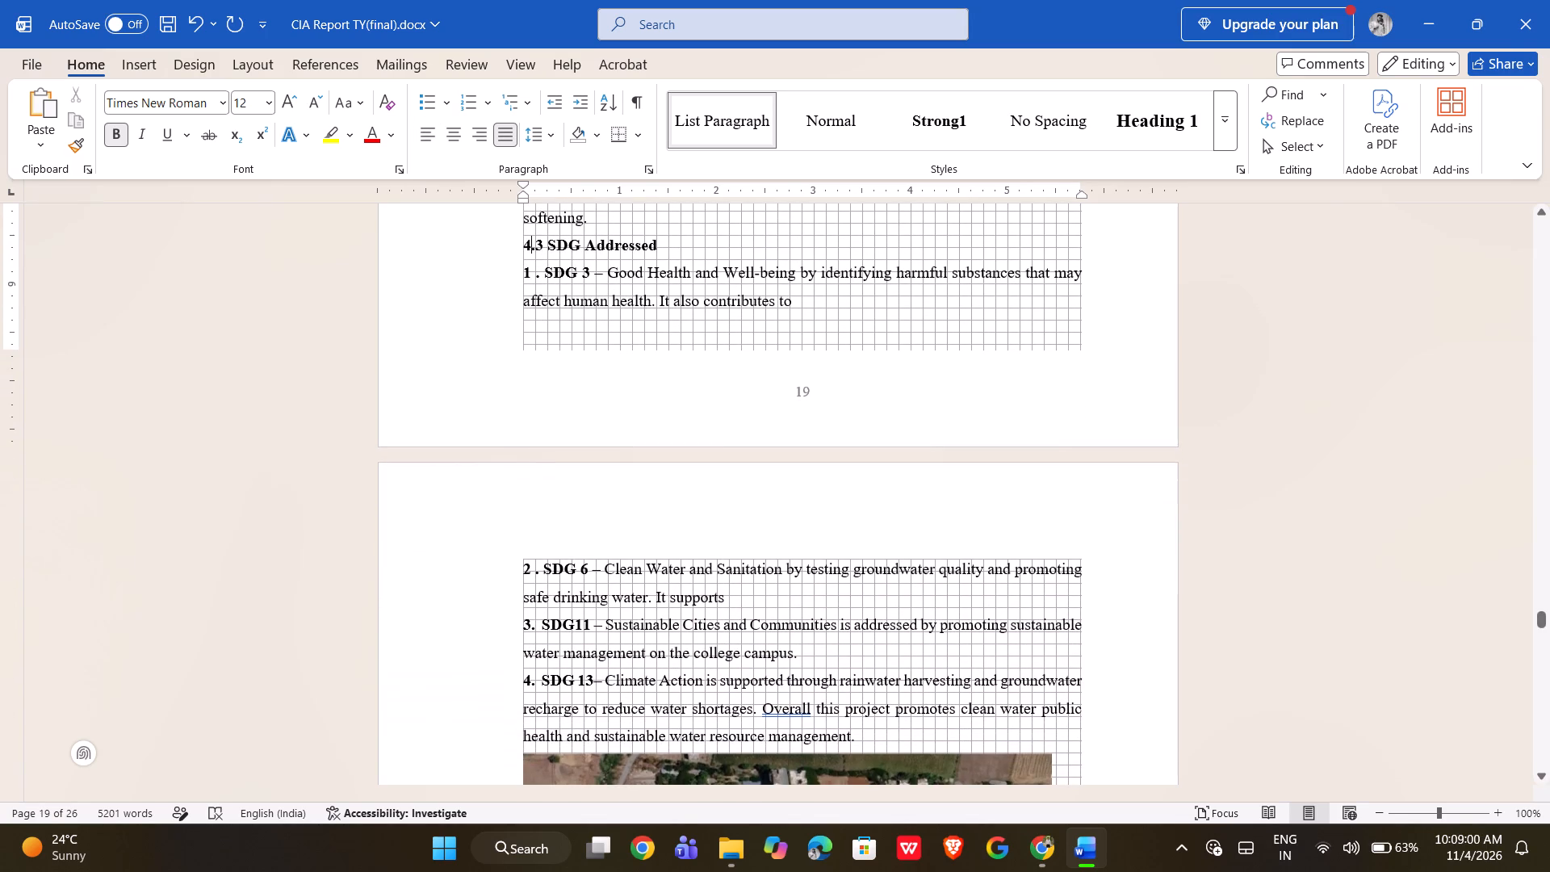
scroll(530, 336, down, 2)
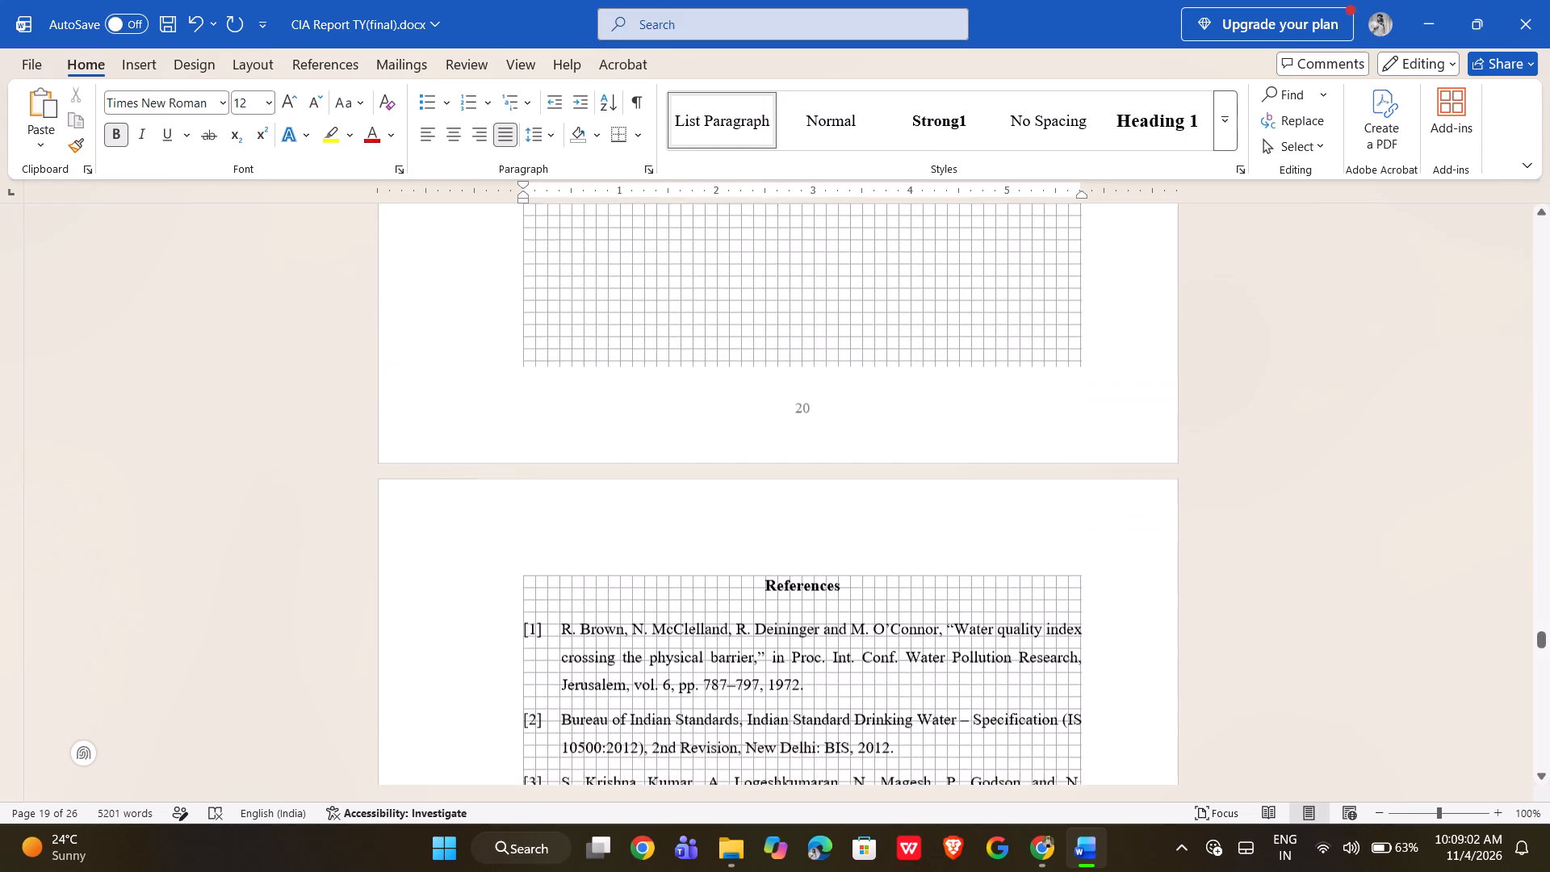
scroll(530, 336, up, 2)
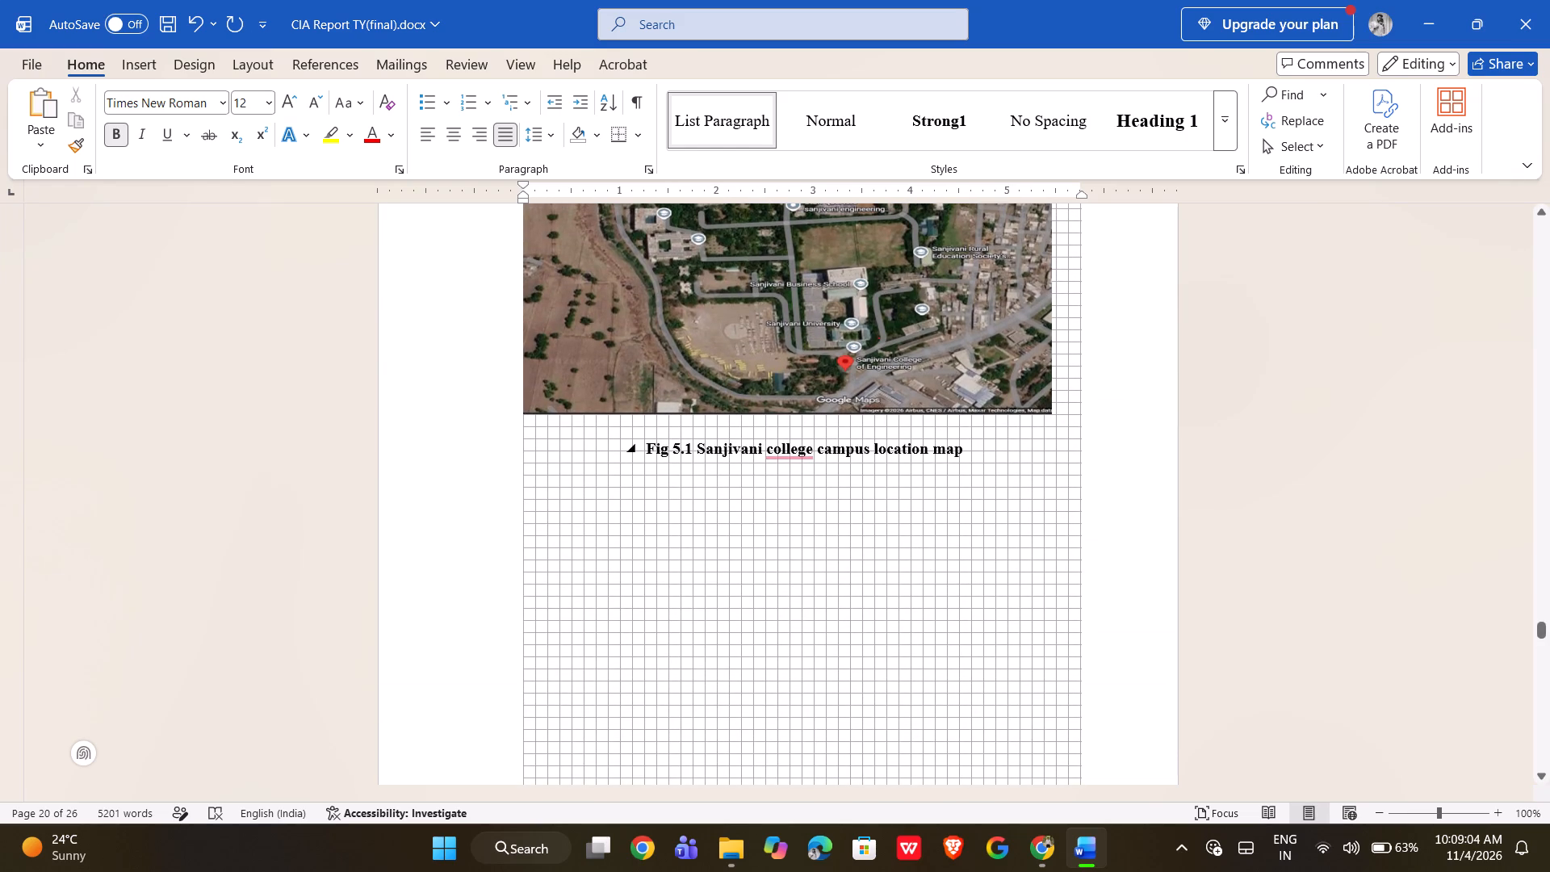
click(676, 453)
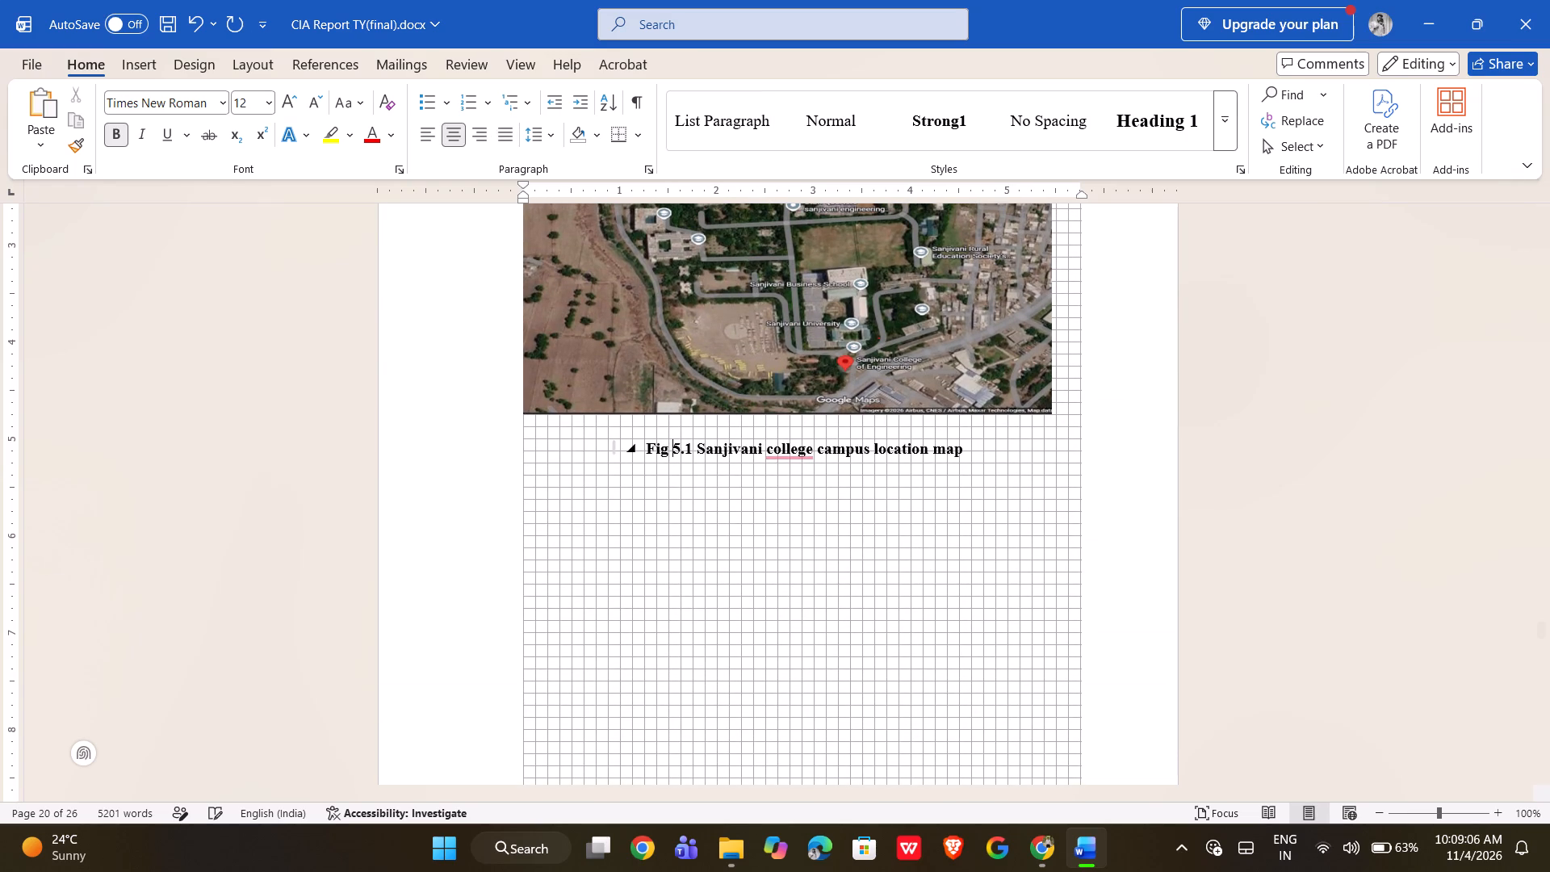
key(Right)
key(BackSpace)
key(4)
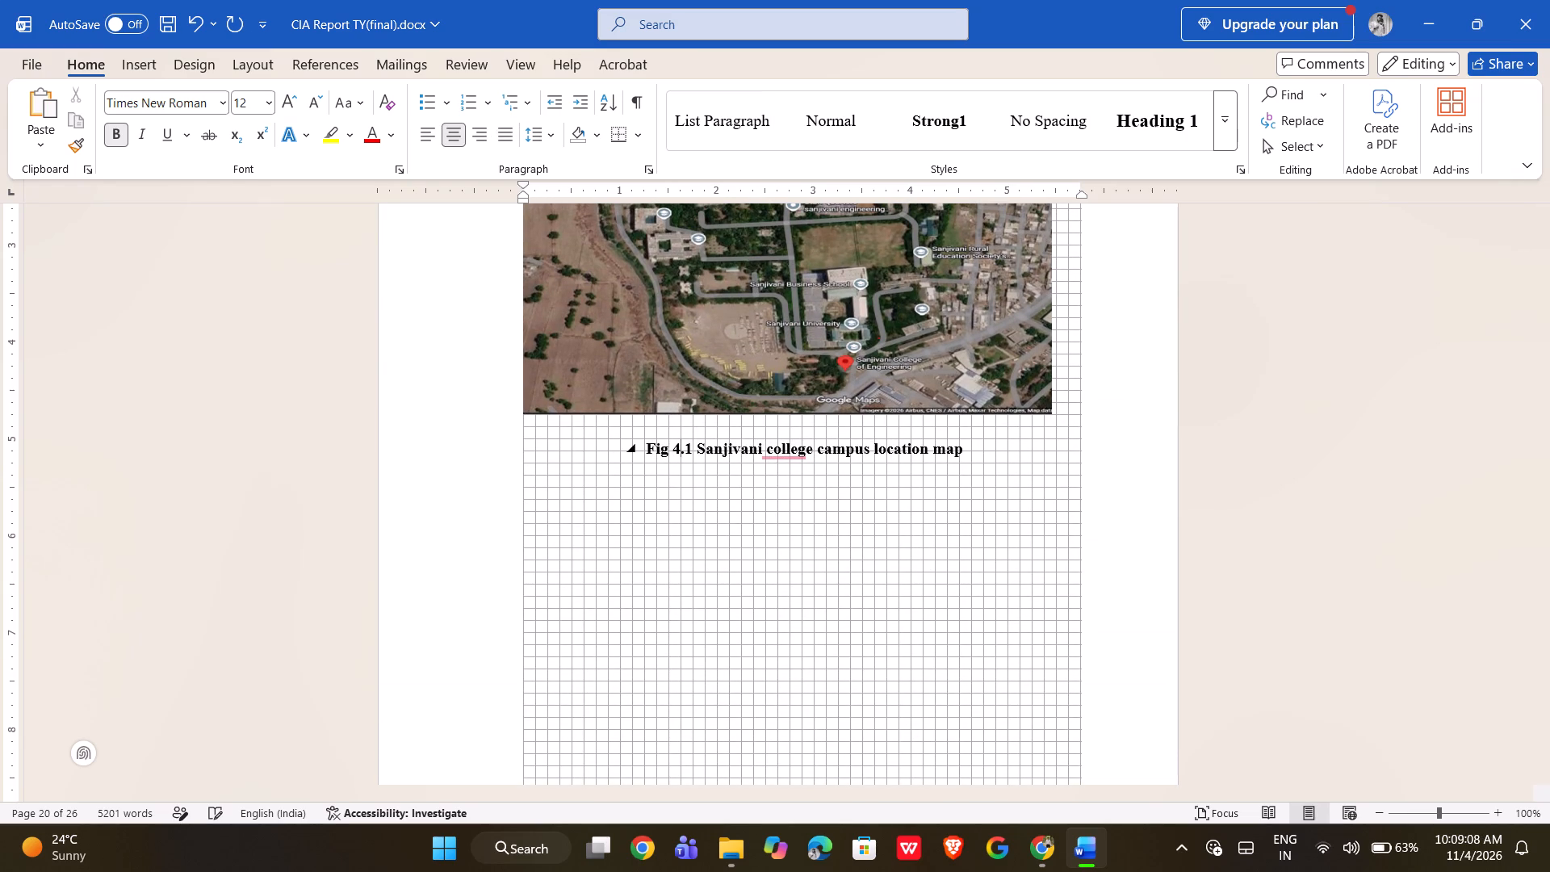
Examine the figure caption numbering from the campus location map through References and the photo gallery pages.
click(676, 453)
scroll(676, 453, down, 2)
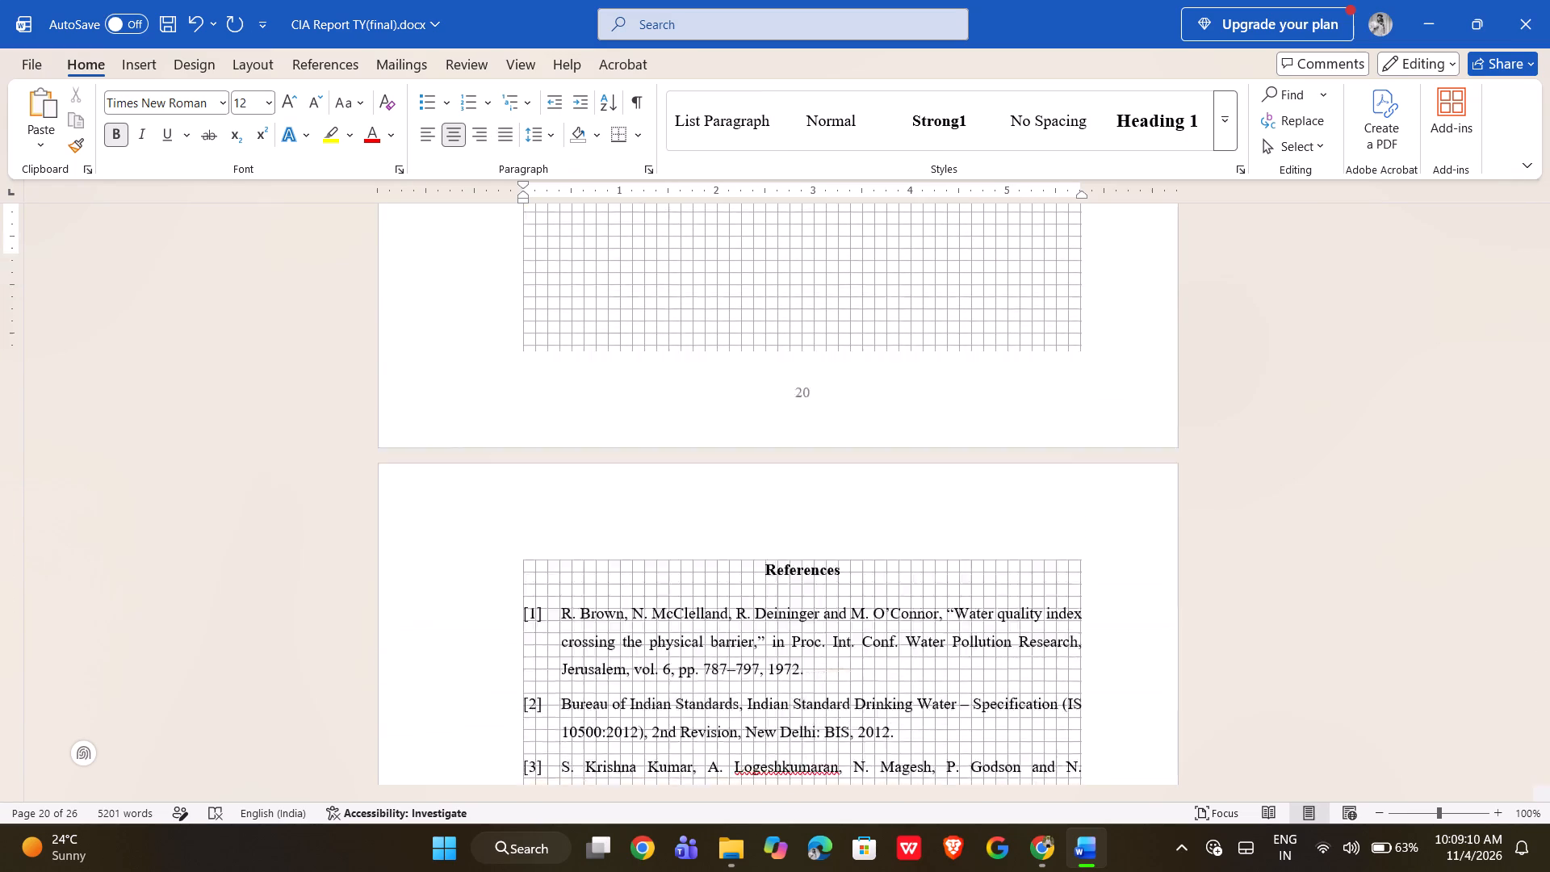
scroll(676, 453, down, 3)
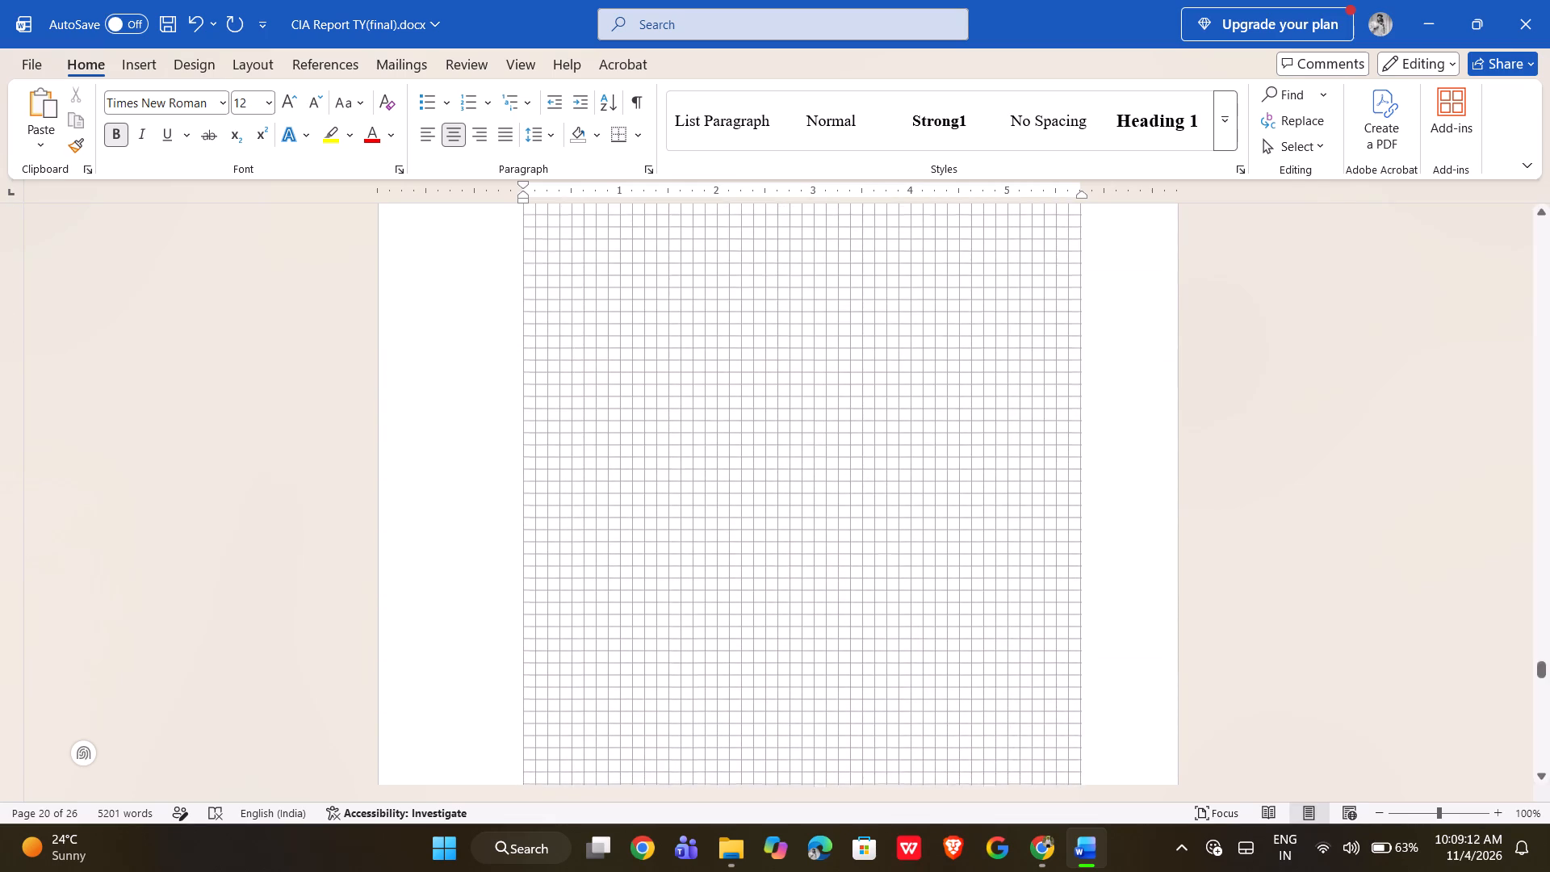
scroll(676, 453, down, 4)
scroll(676, 453, up, 2)
scroll(676, 453, down, 1)
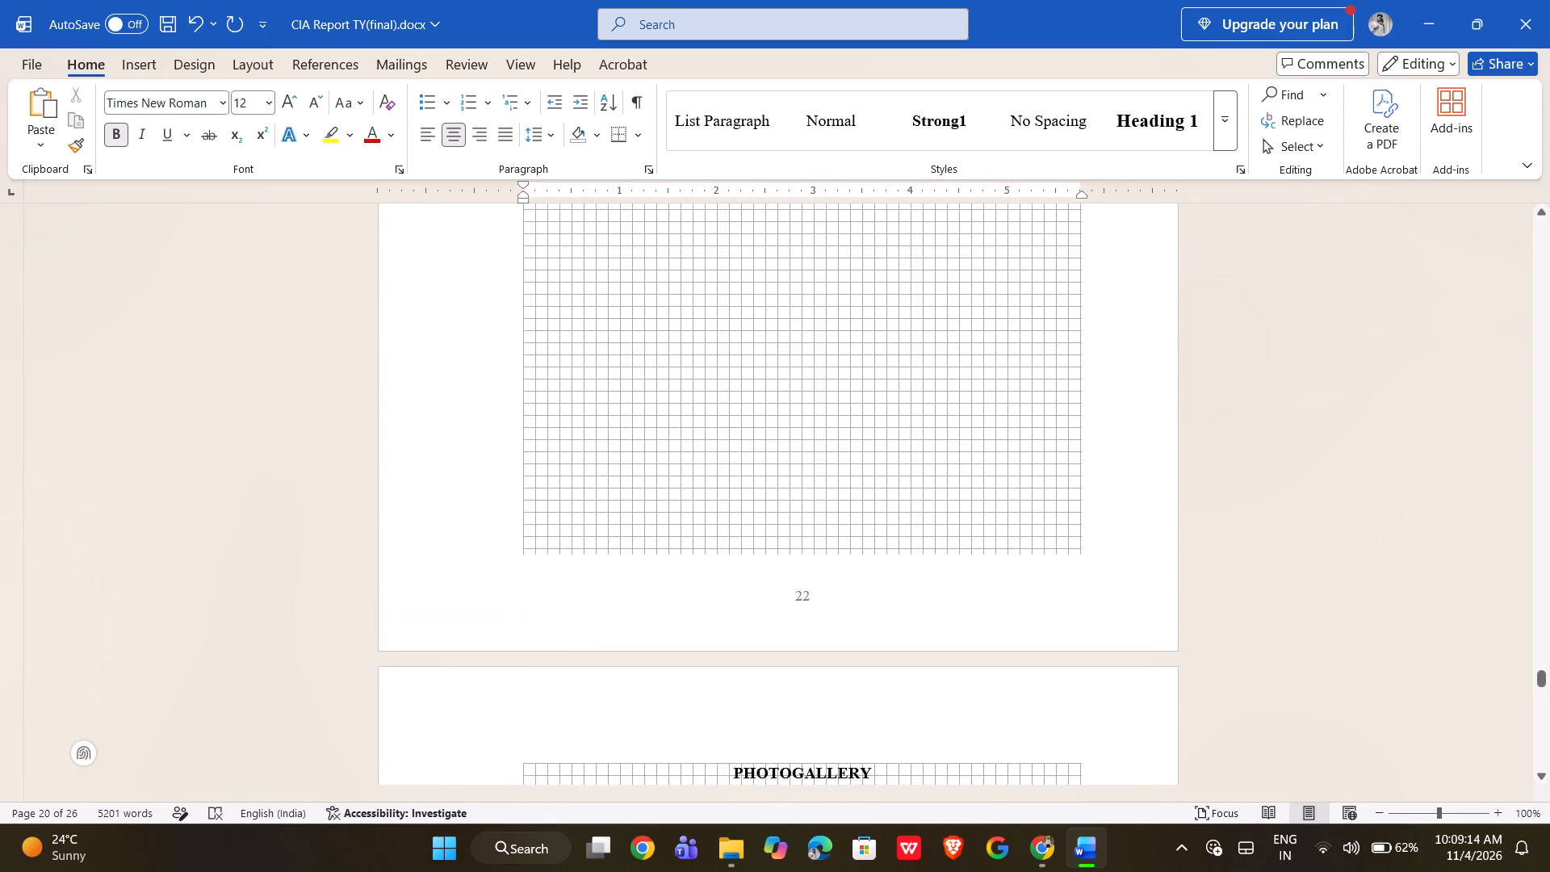
scroll(676, 453, down, 2)
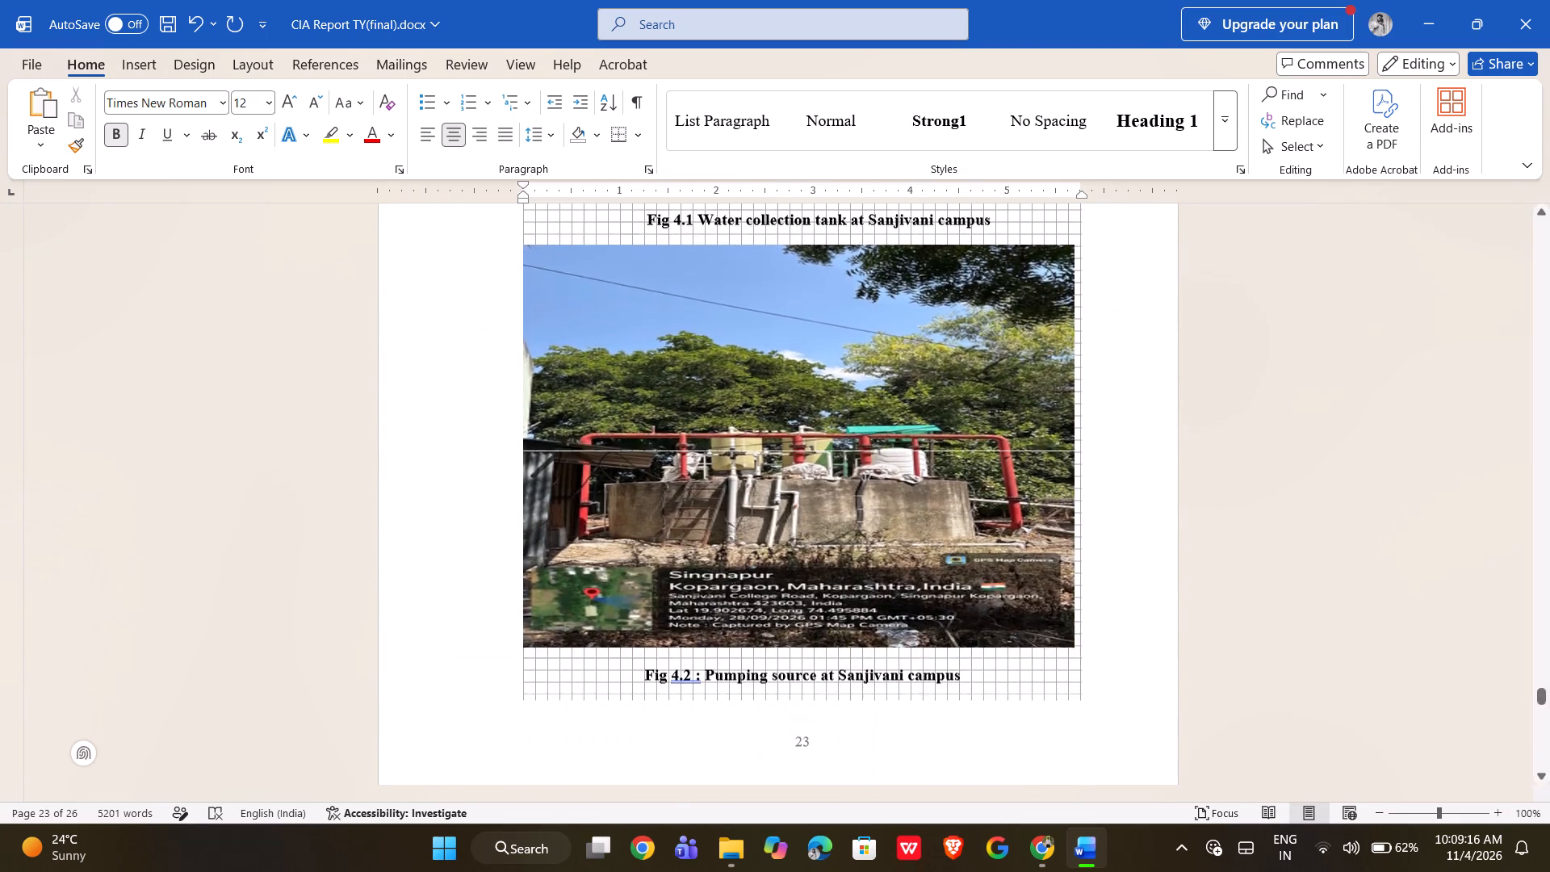
scroll(676, 453, down, 3)
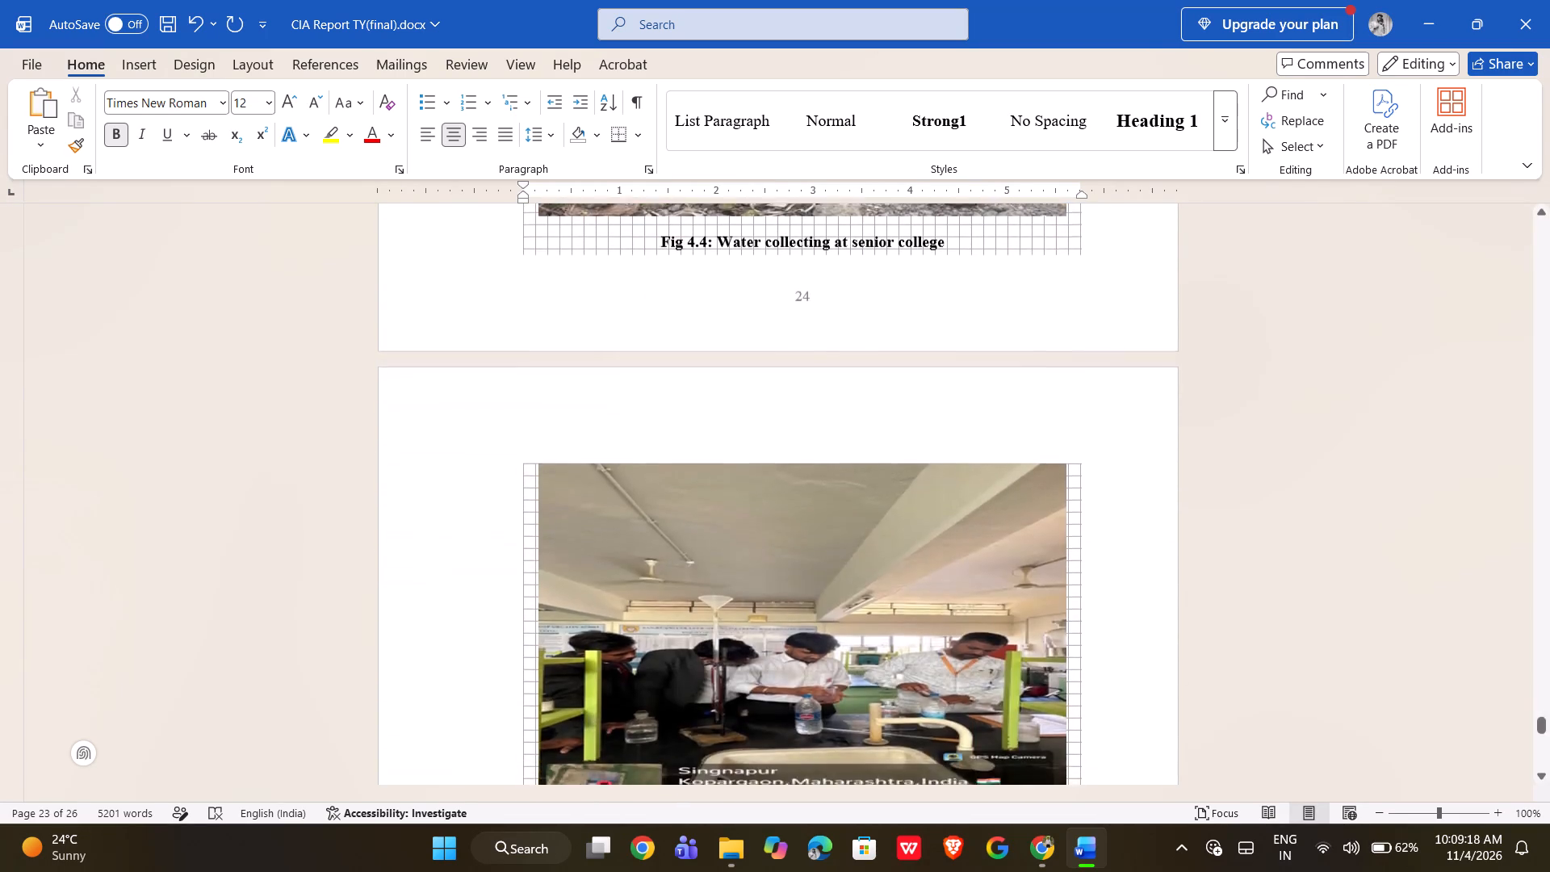
scroll(676, 453, down, 2)
scroll(676, 453, up, 1)
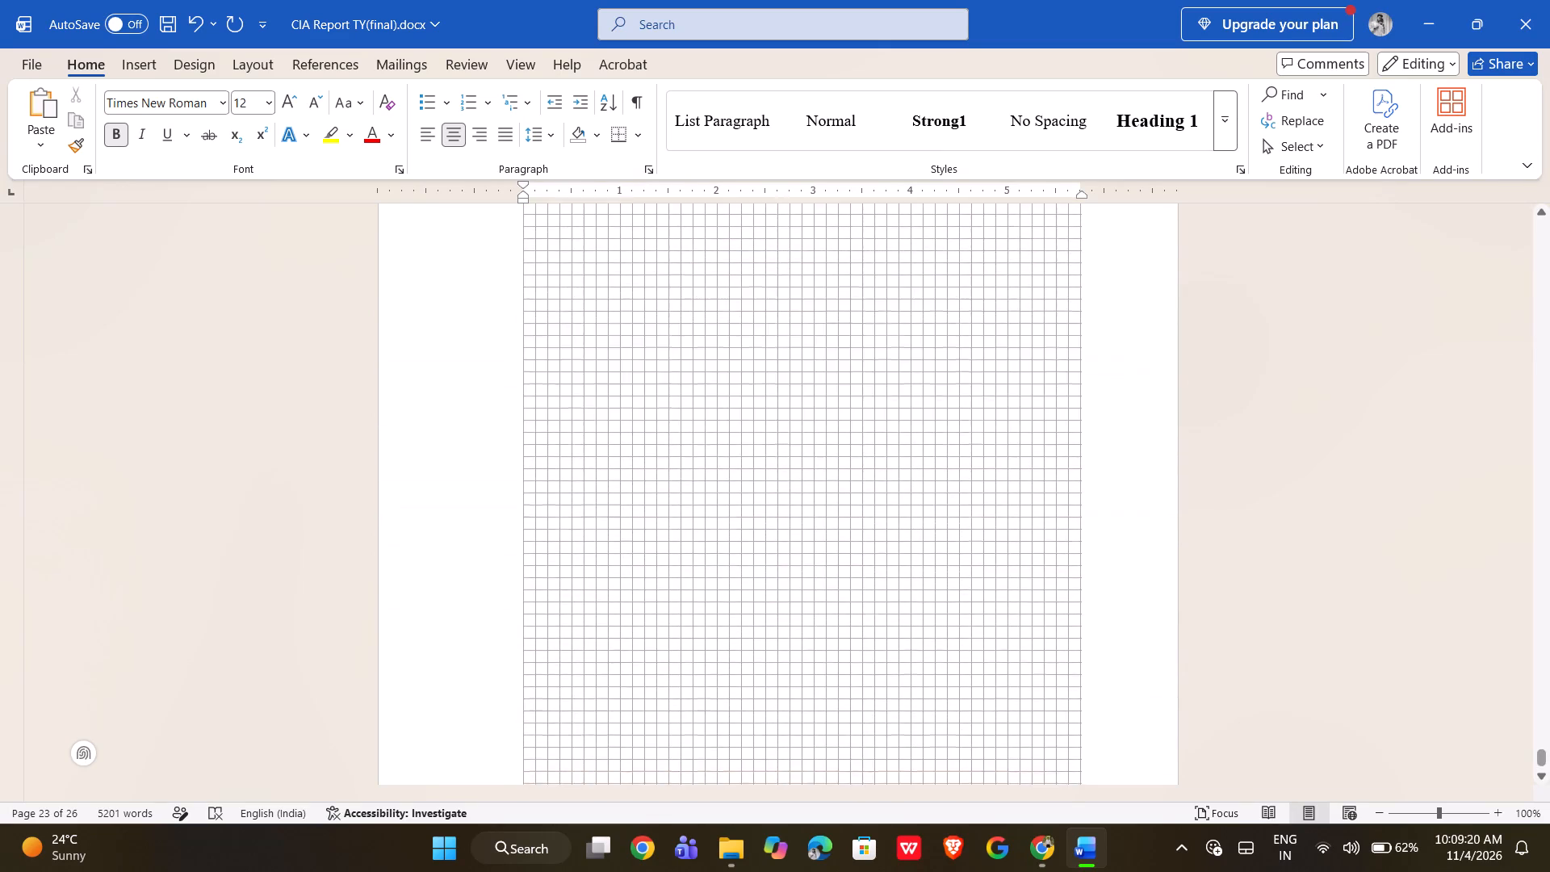
scroll(676, 453, up, 5)
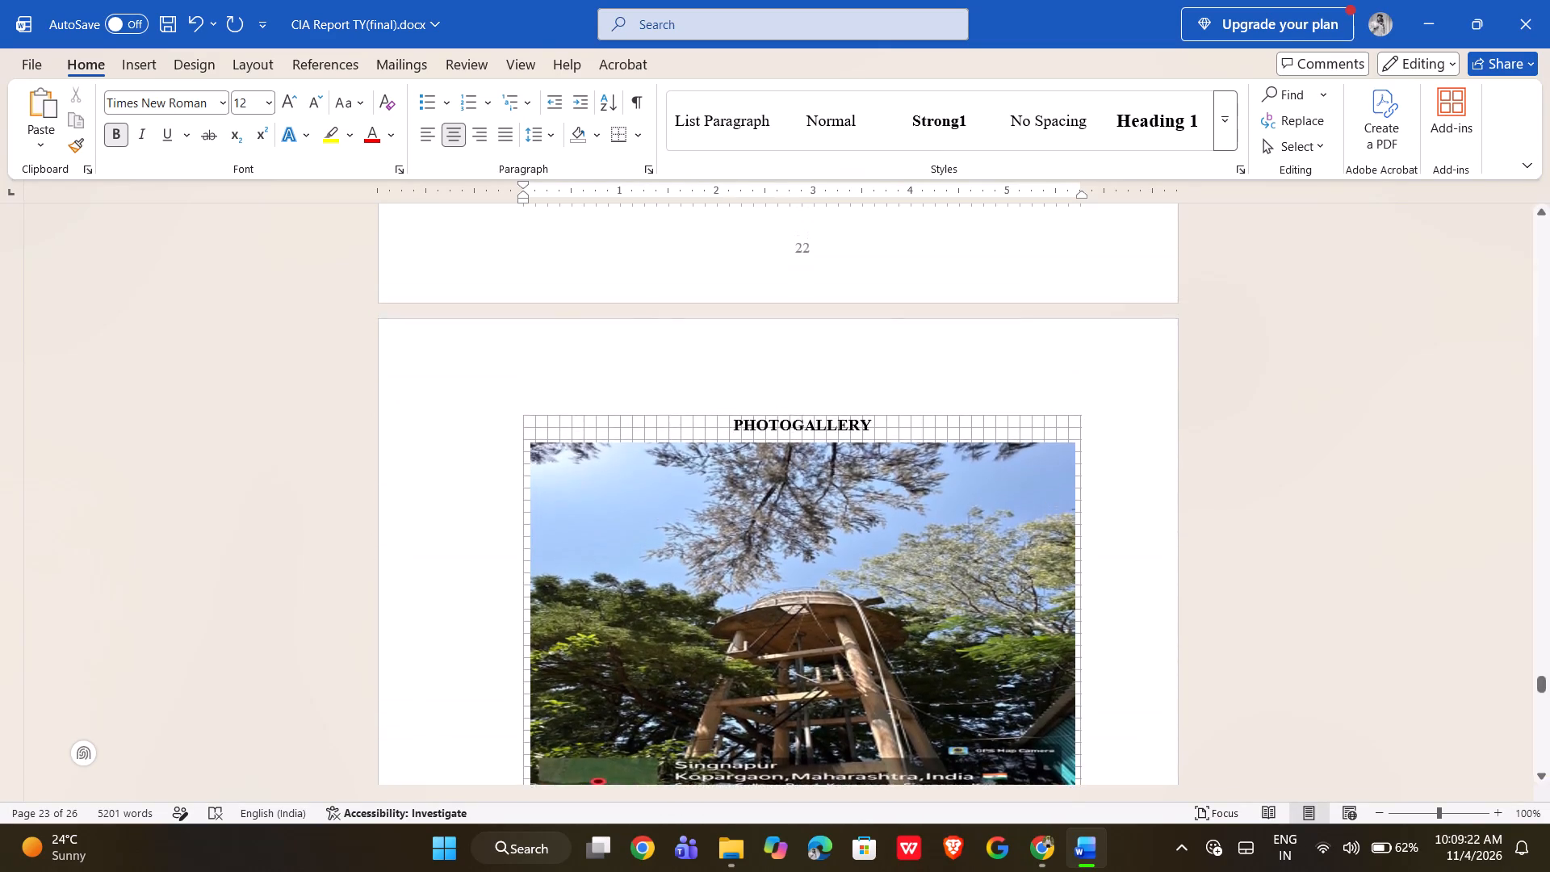
scroll(676, 453, up, 5)
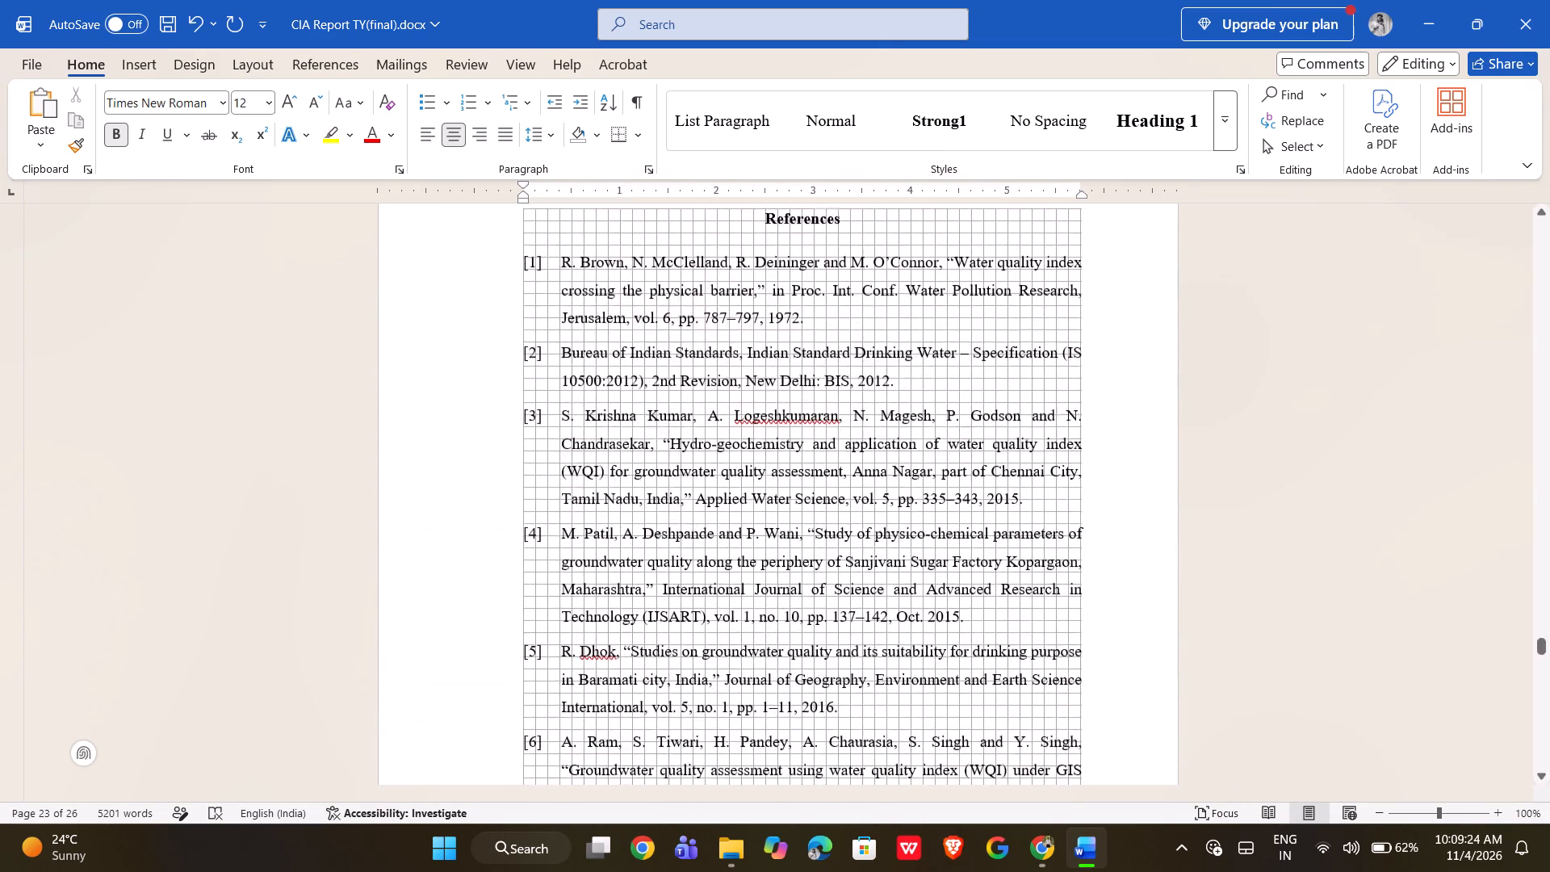
scroll(676, 453, up, 2)
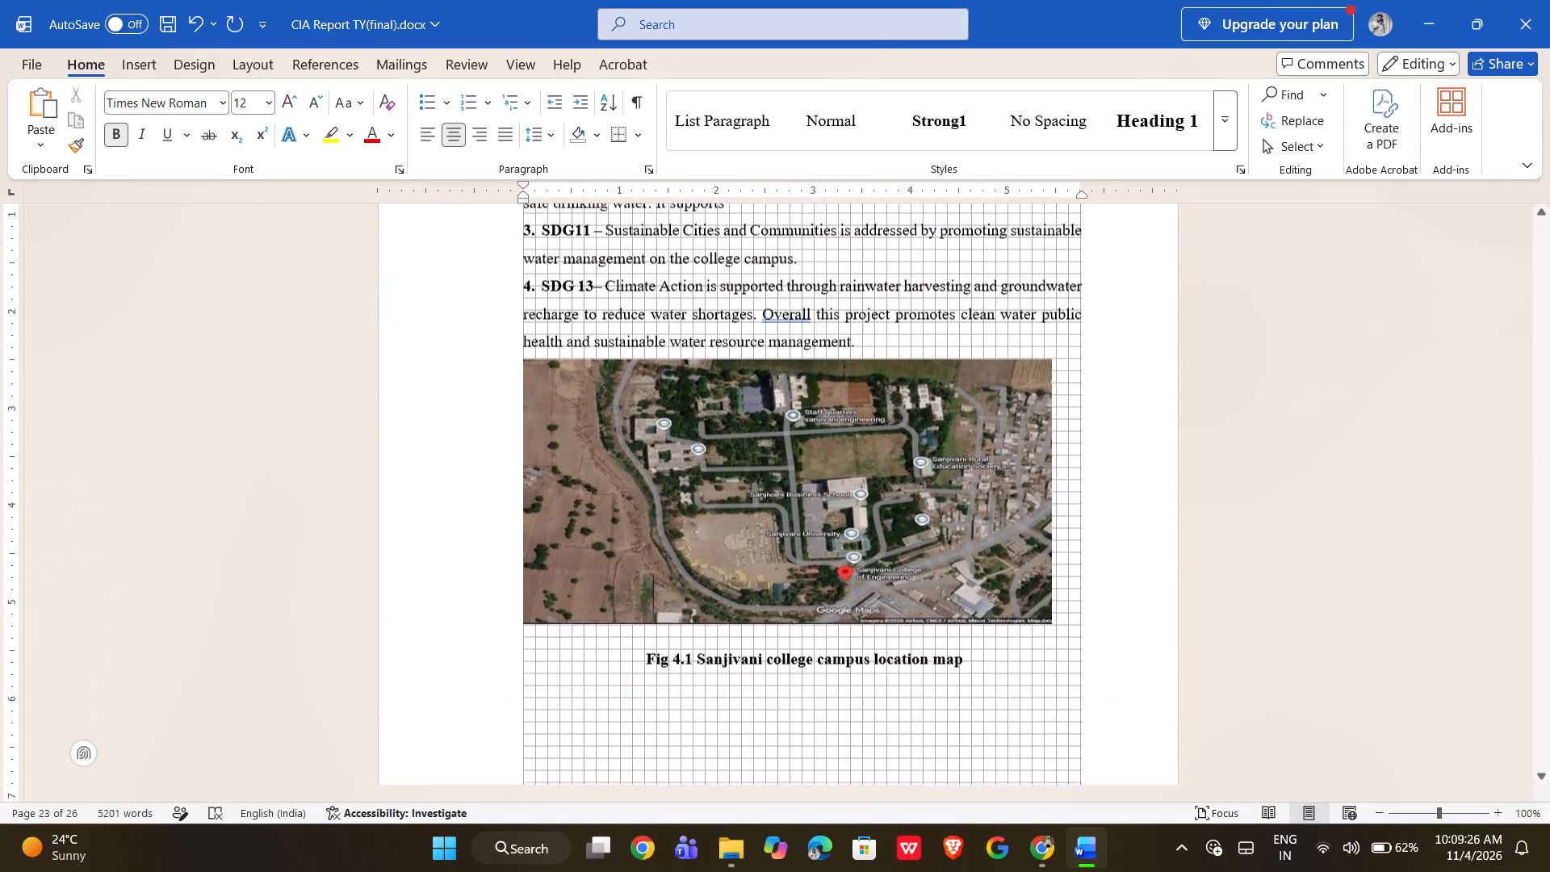
scroll(676, 453, down, 1)
scroll(676, 453, up, 1)
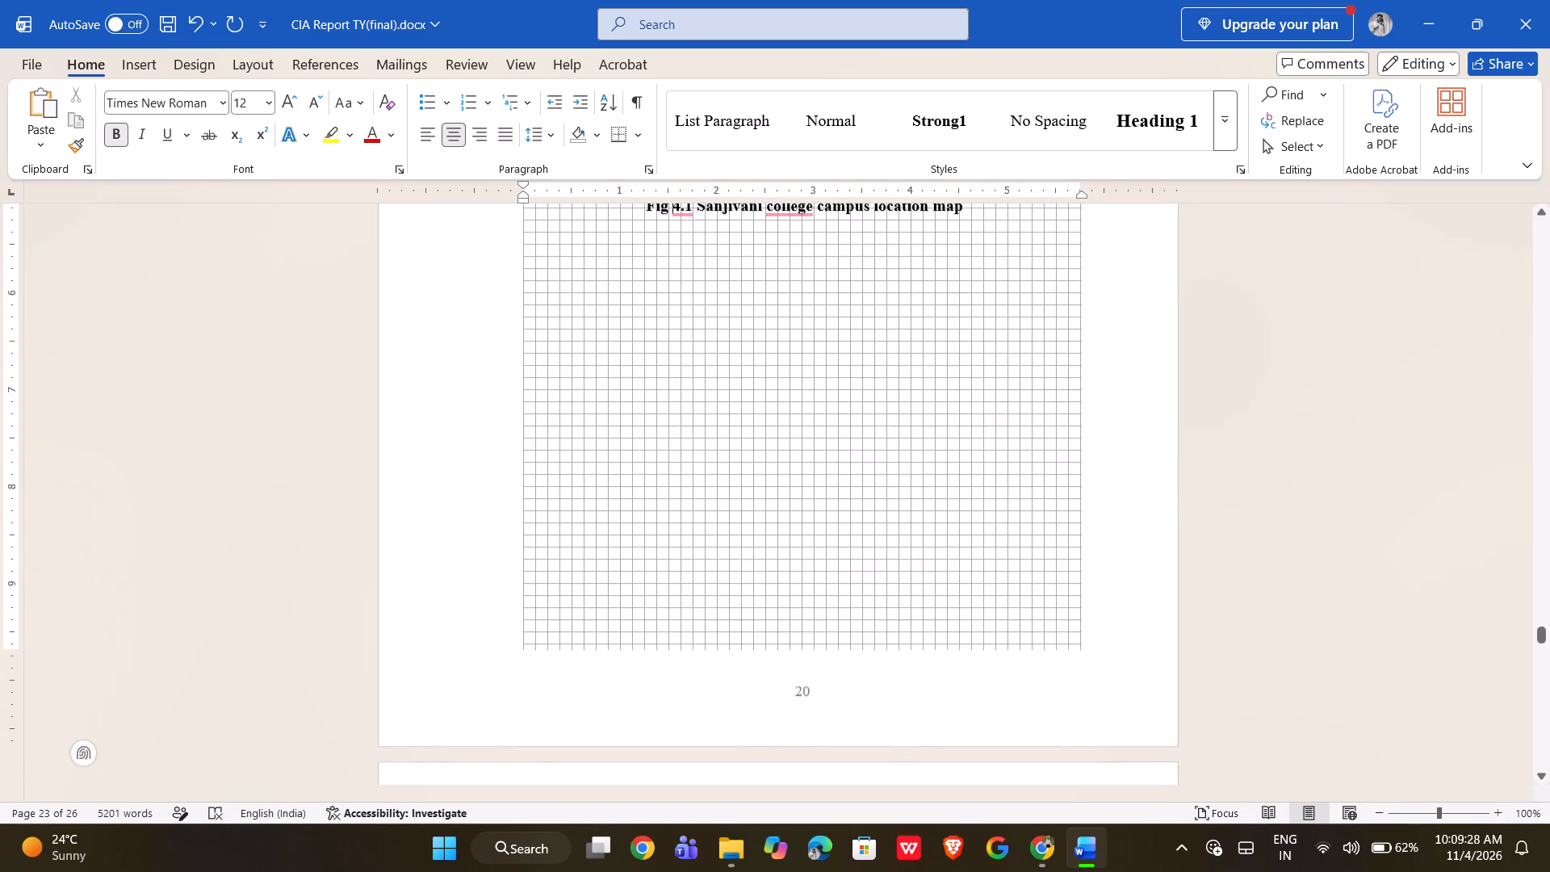
scroll(676, 453, up, 1)
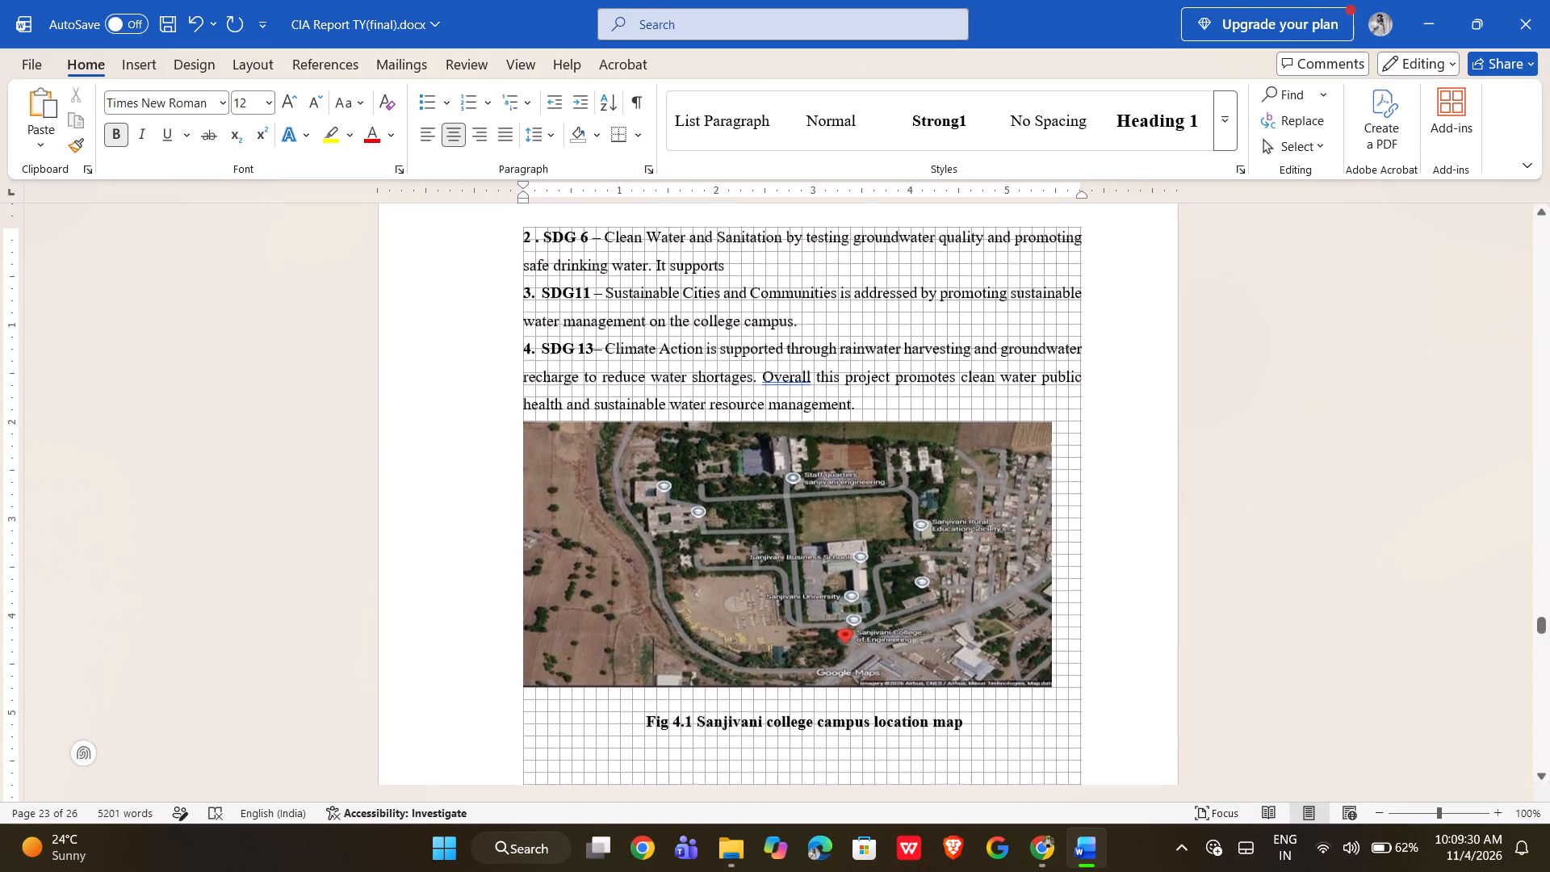
scroll(676, 453, up, 1)
scroll(676, 453, down, 1)
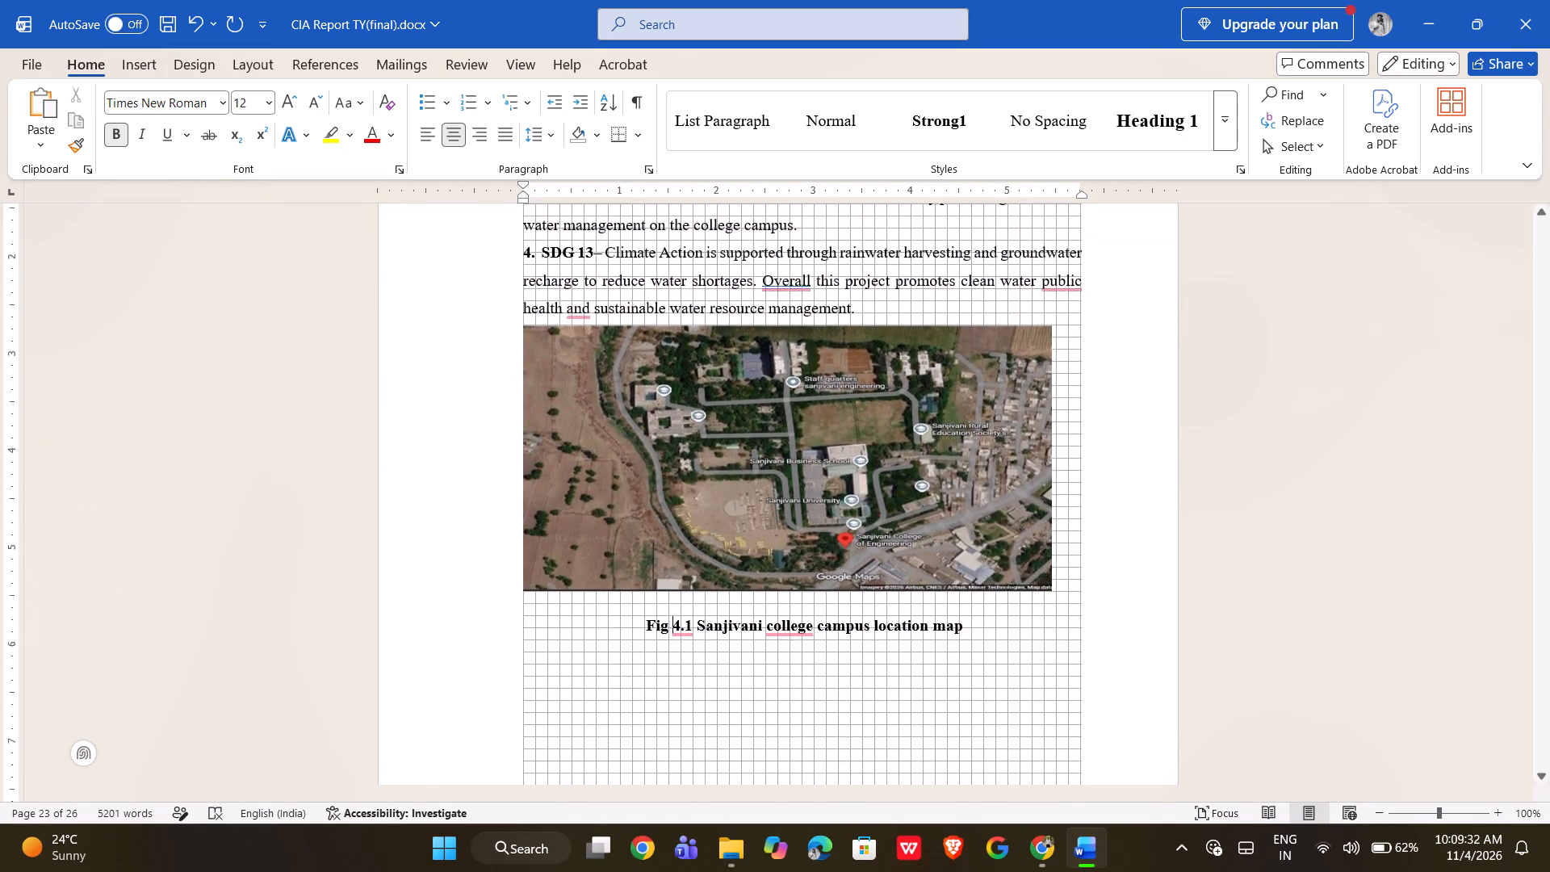
Renumber the photo gallery captions of the water collection tank as Fig 4.2 and the pumping source as Fig 4.3.
scroll(676, 453, down, 4)
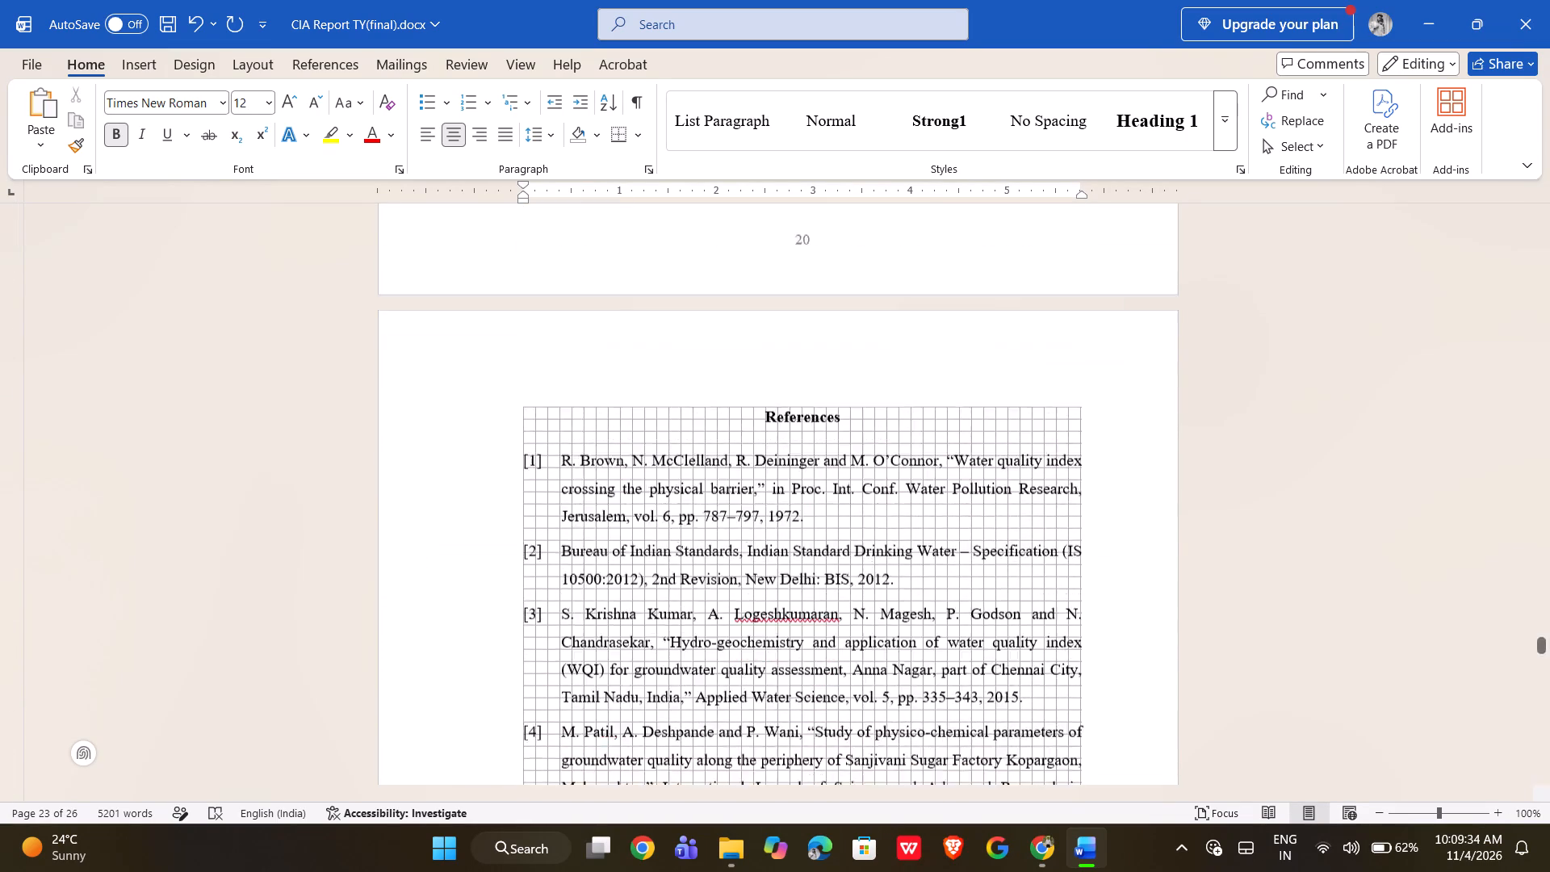
scroll(674, 410, down, 3)
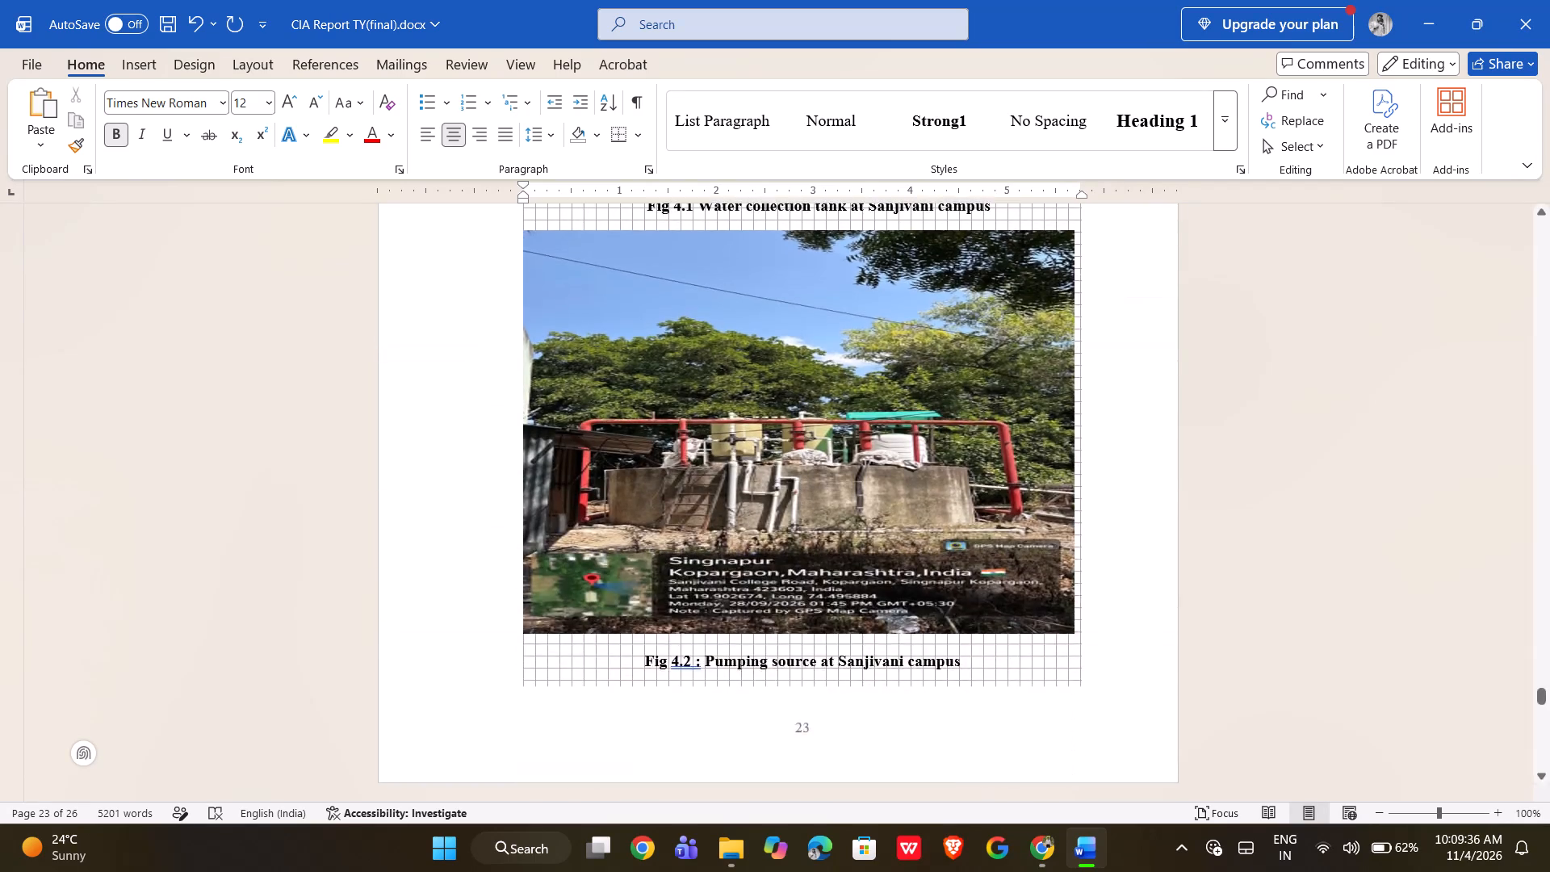
scroll(674, 410, up, 2)
scroll(674, 410, down, 1)
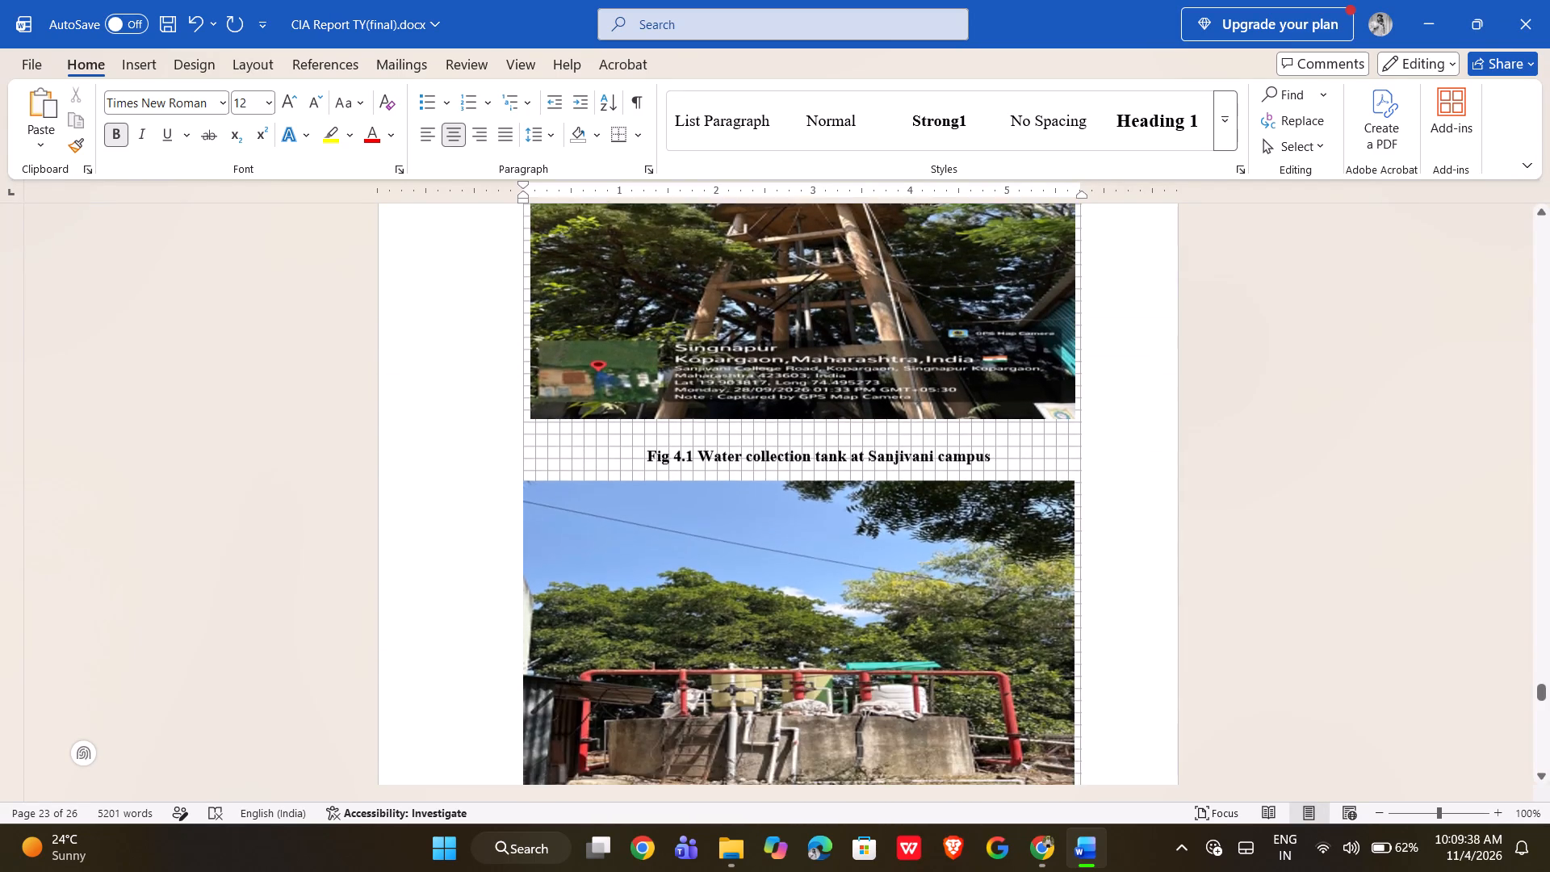
click(693, 442)
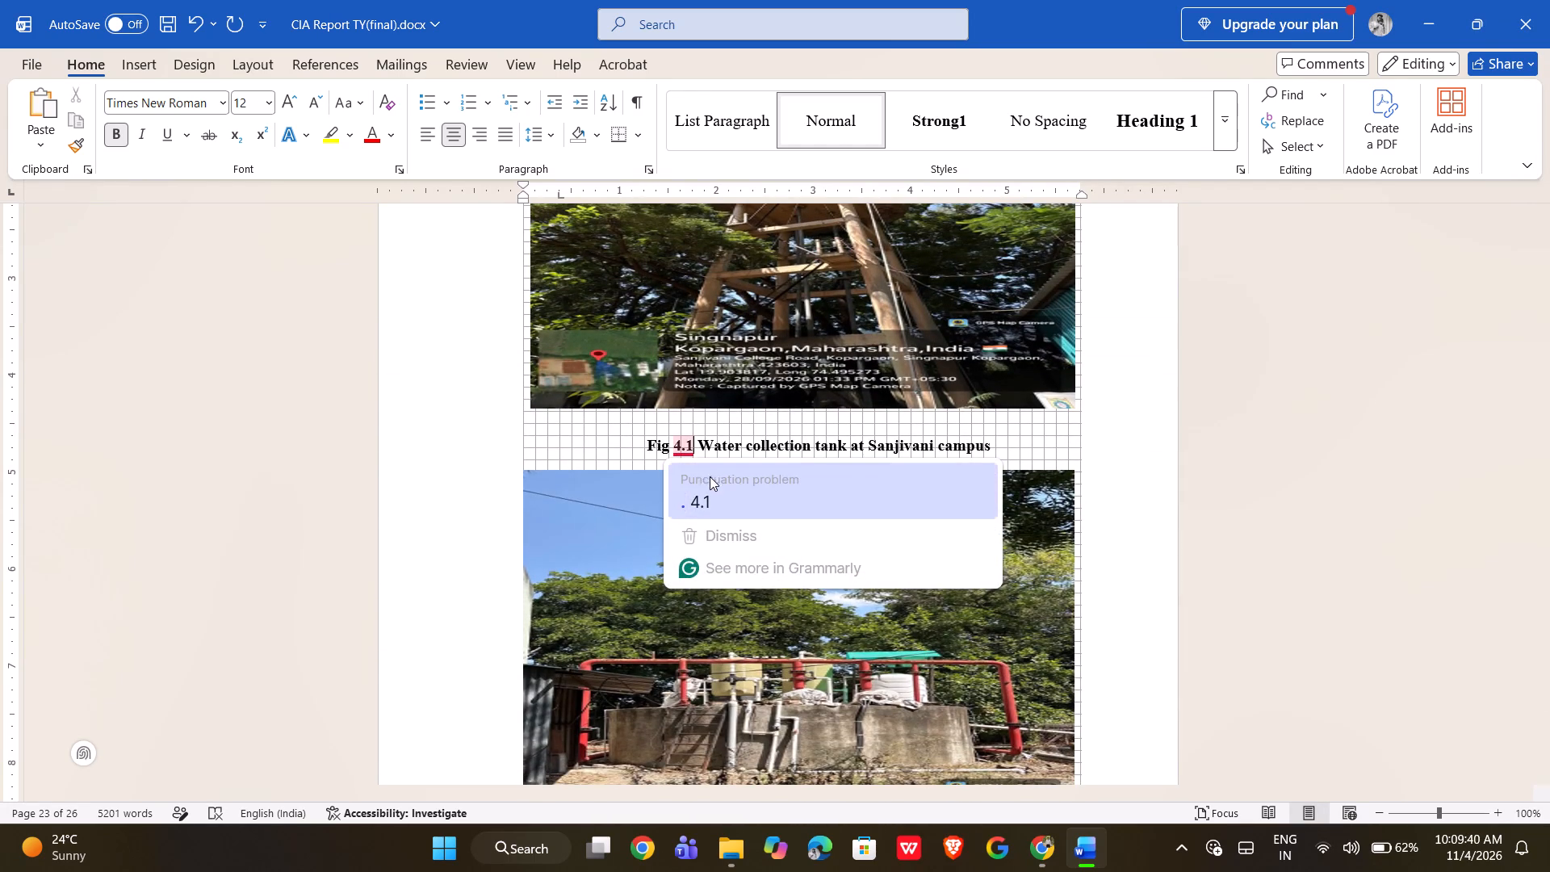
key(BackSpace)
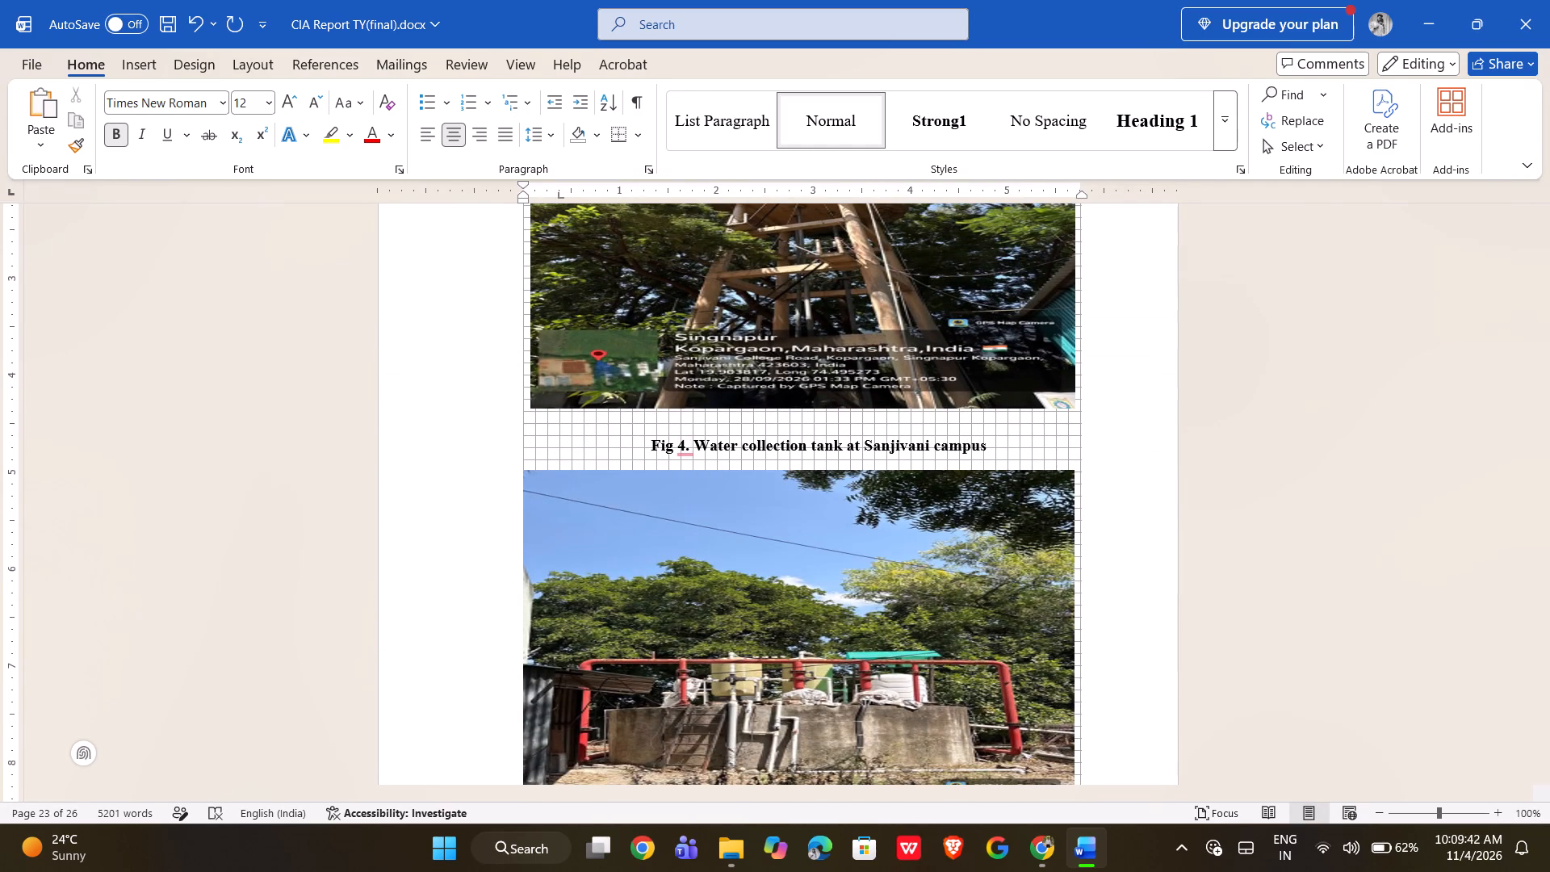
key(2)
scroll(699, 454, down, 1)
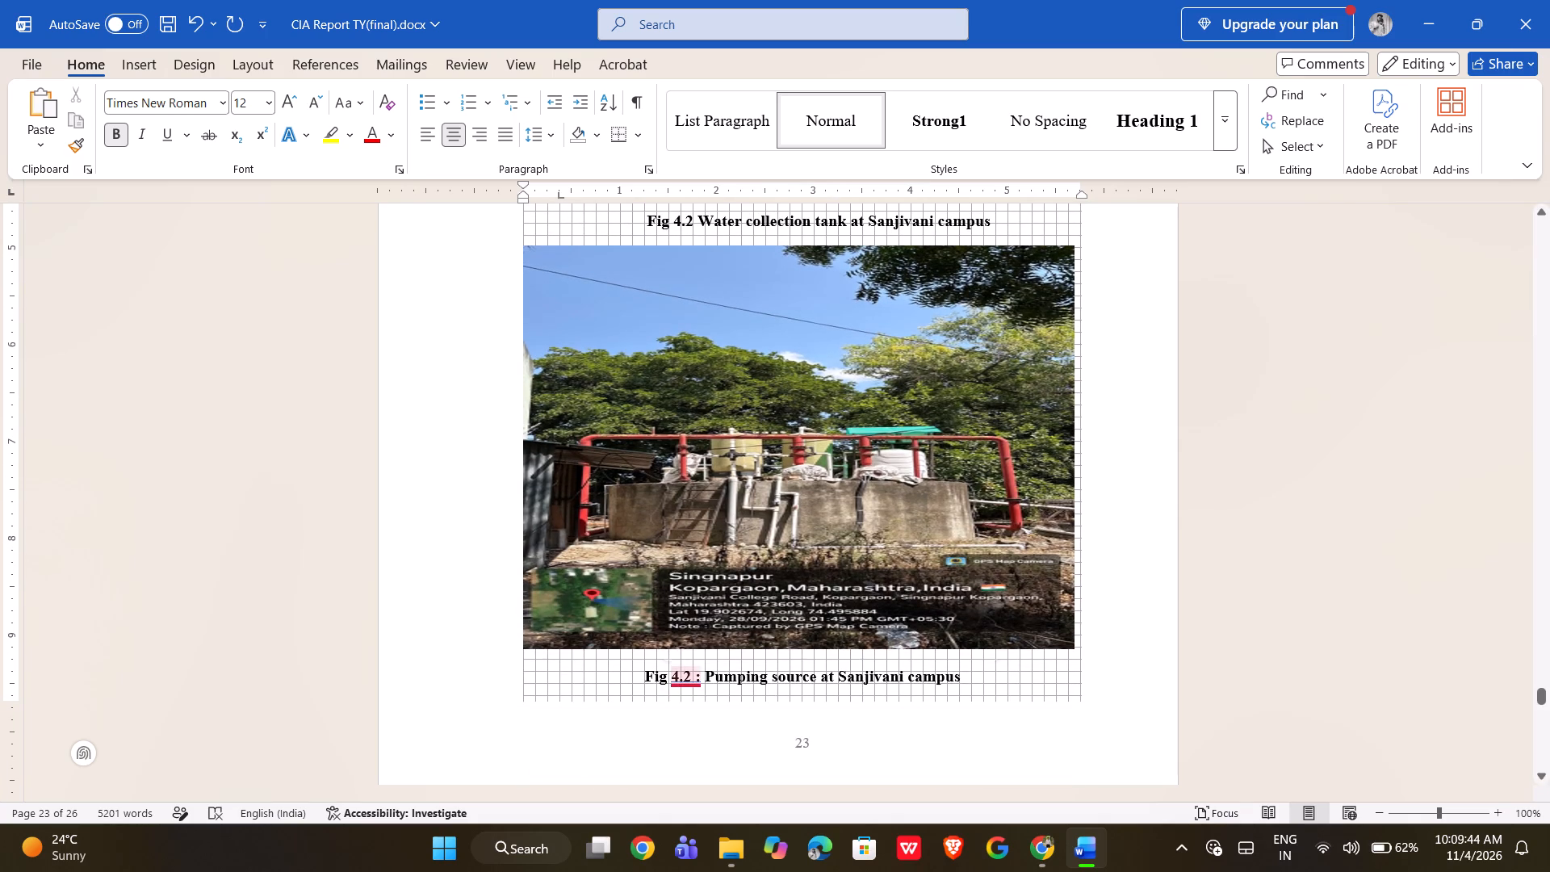
click(690, 685)
key(BackSpace)
key(3)
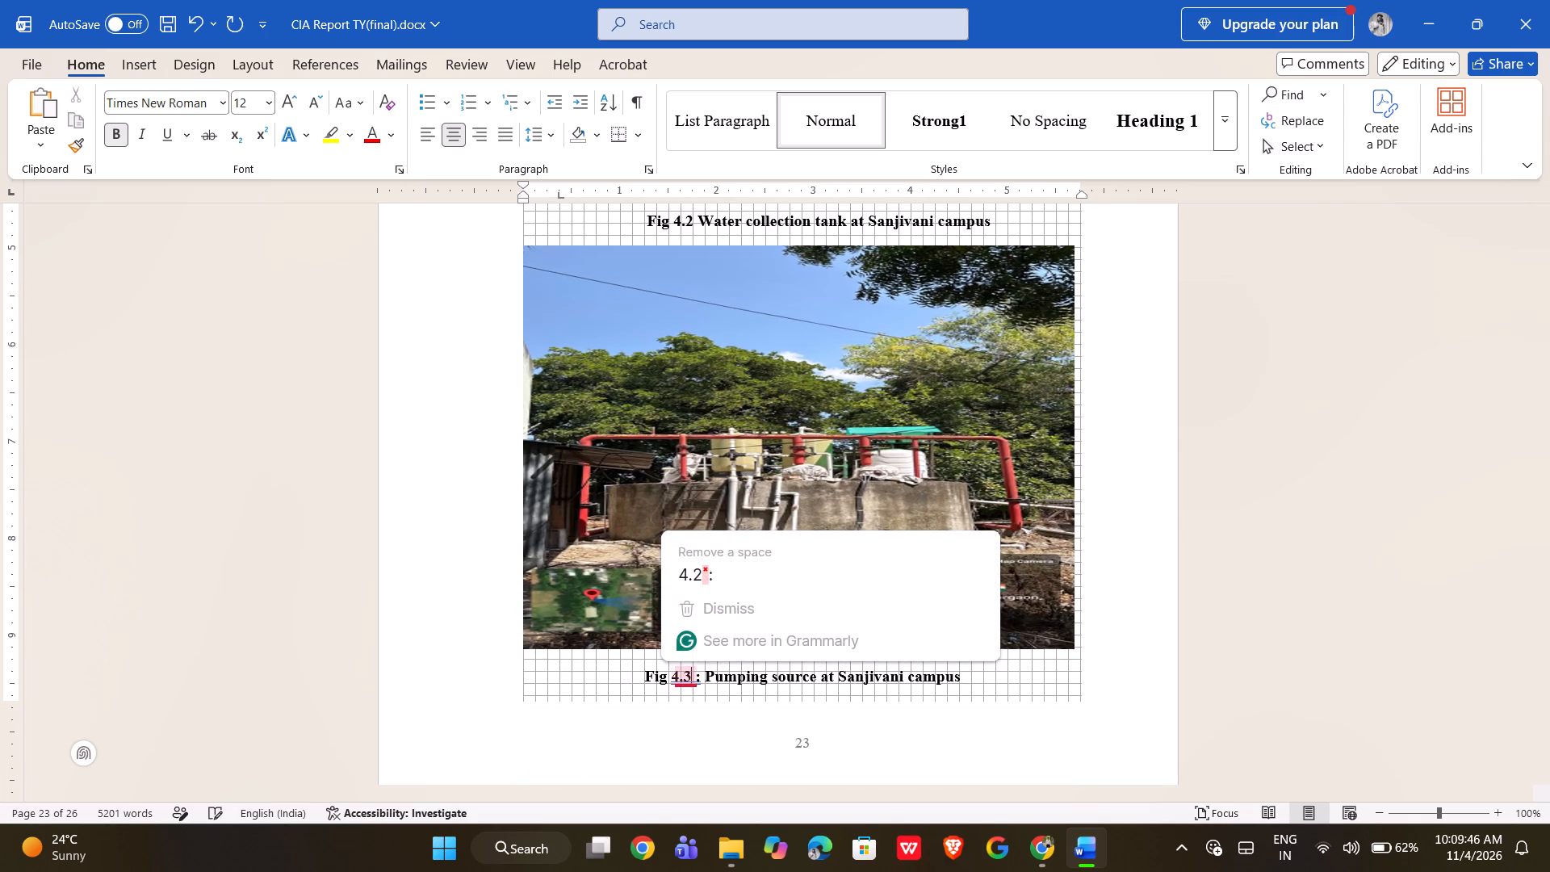
Renumber the photo captions of the campus water source as Fig 4.4 and water collecting at senior college as Fig 4.5.
scroll(690, 685, down, 1)
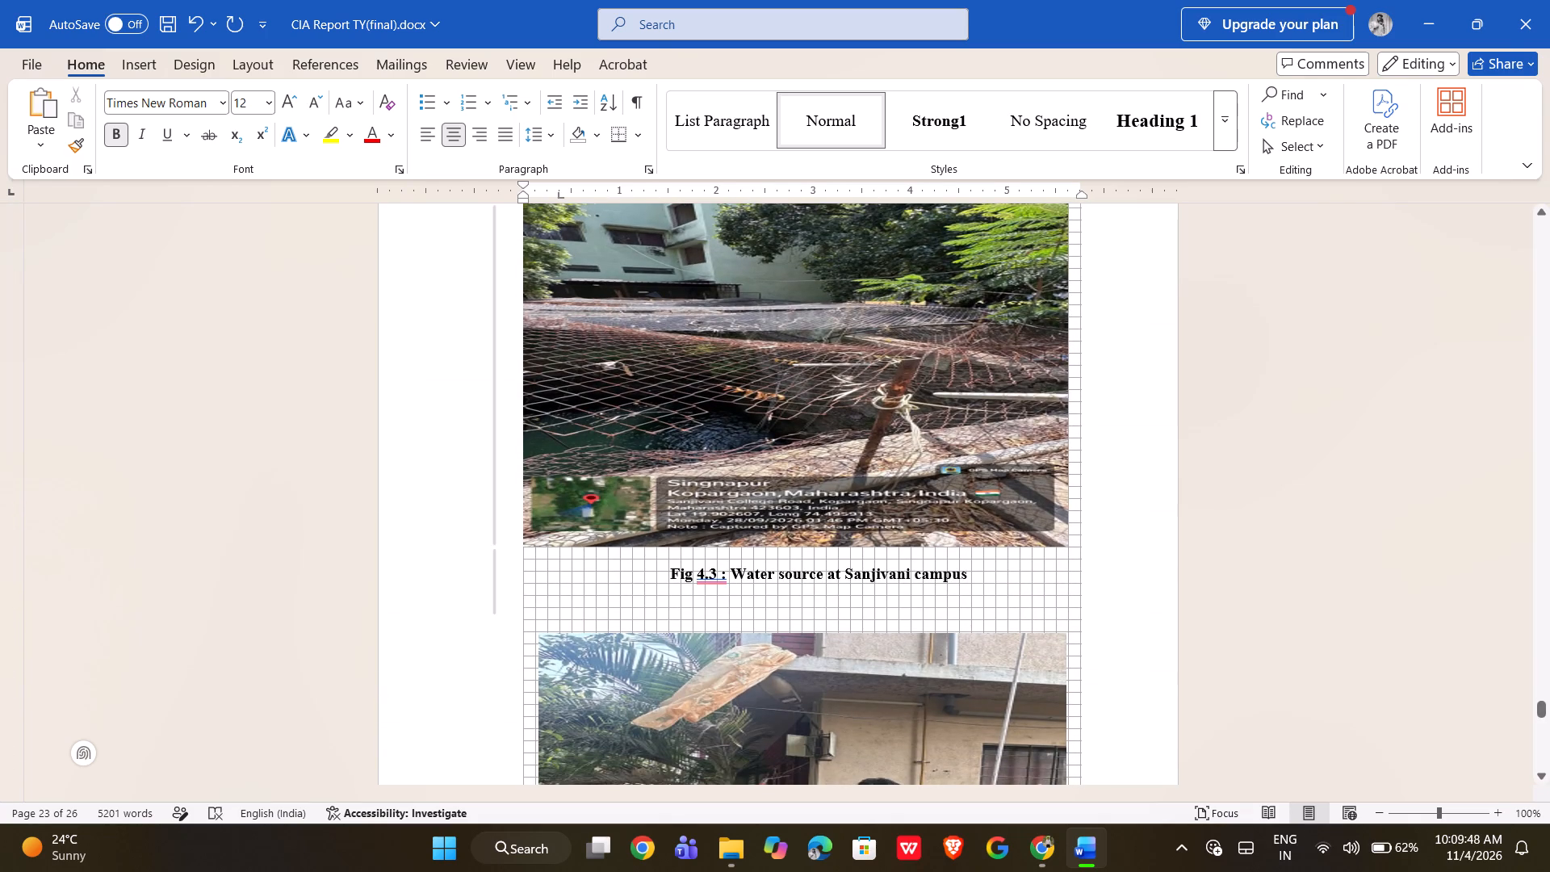
click(714, 572)
key(BackSpace)
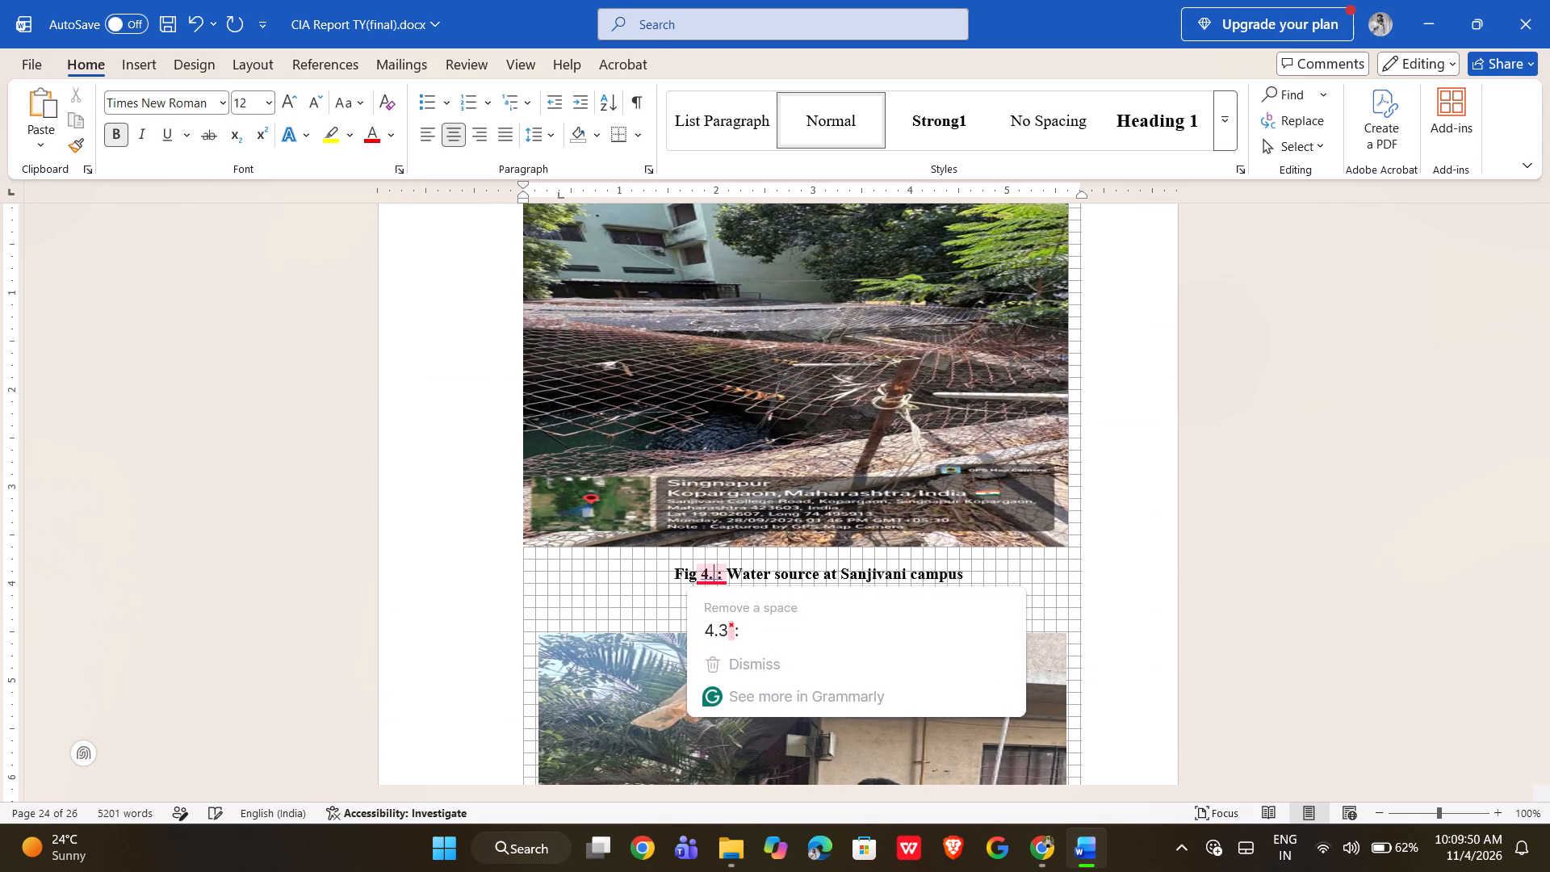
key(4)
scroll(714, 572, down, 1)
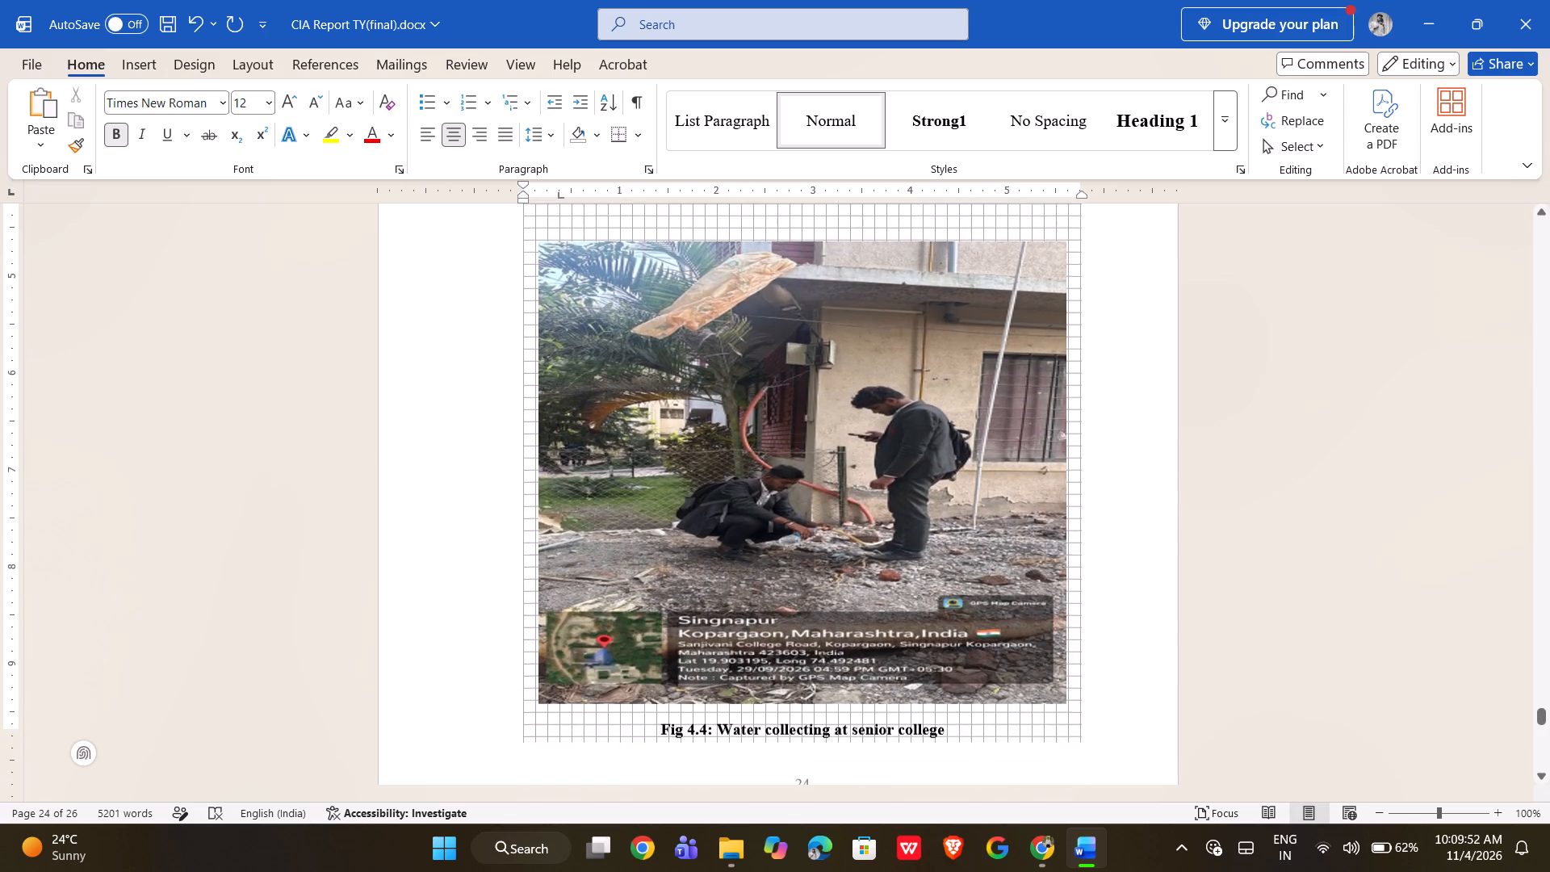
click(706, 719)
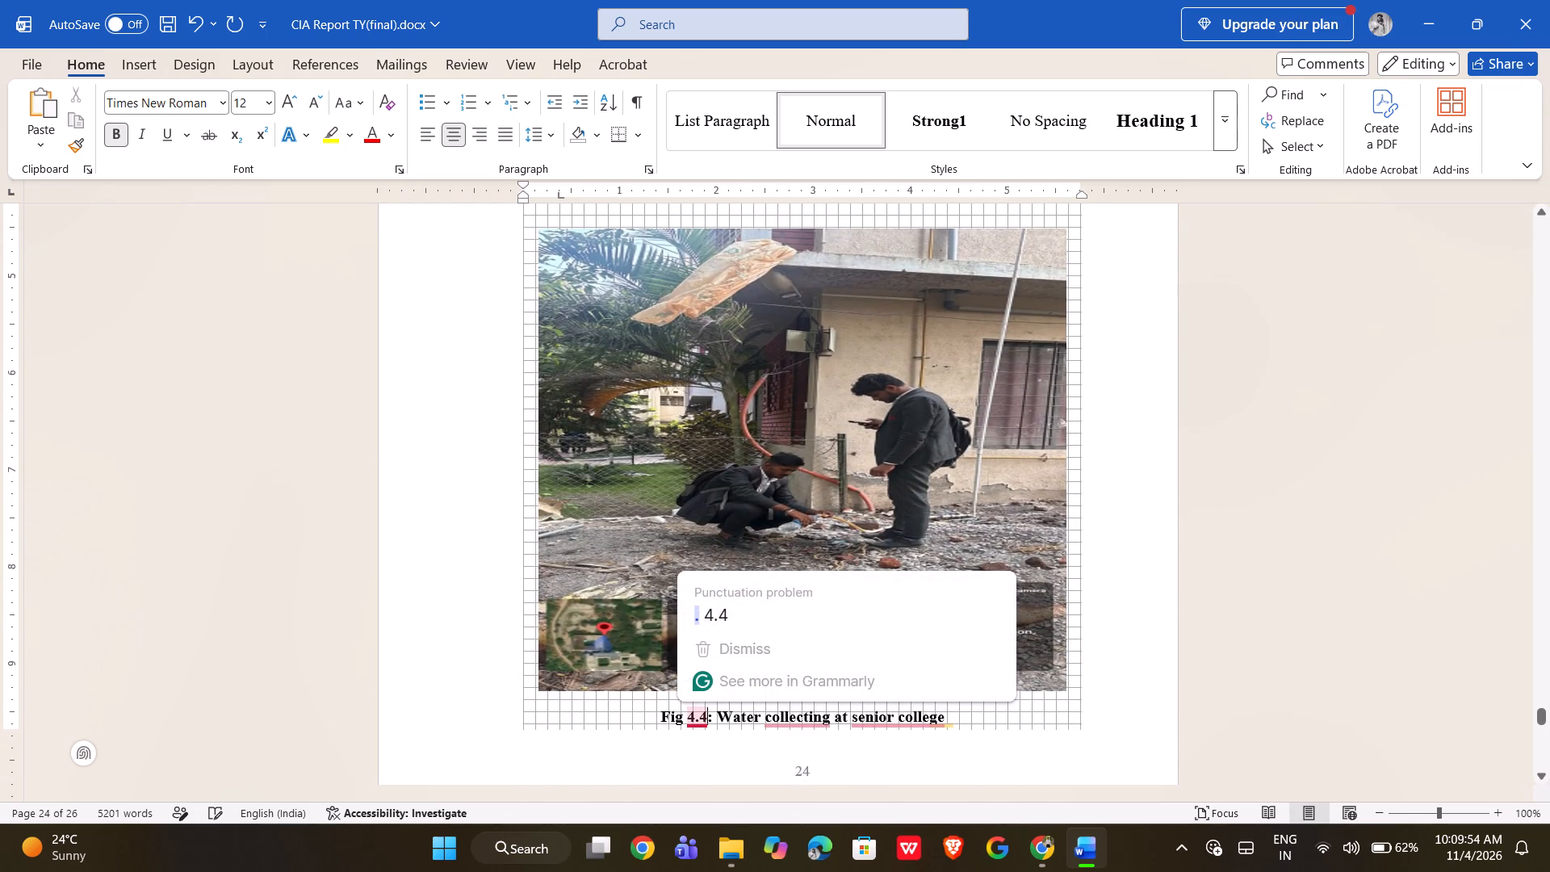
key(BackSpace)
key(5)
Renumber the photo captions of water quality testing as Fig 4.6 and borewell water sample analysis as Fig 4.7.
scroll(706, 719, down, 2)
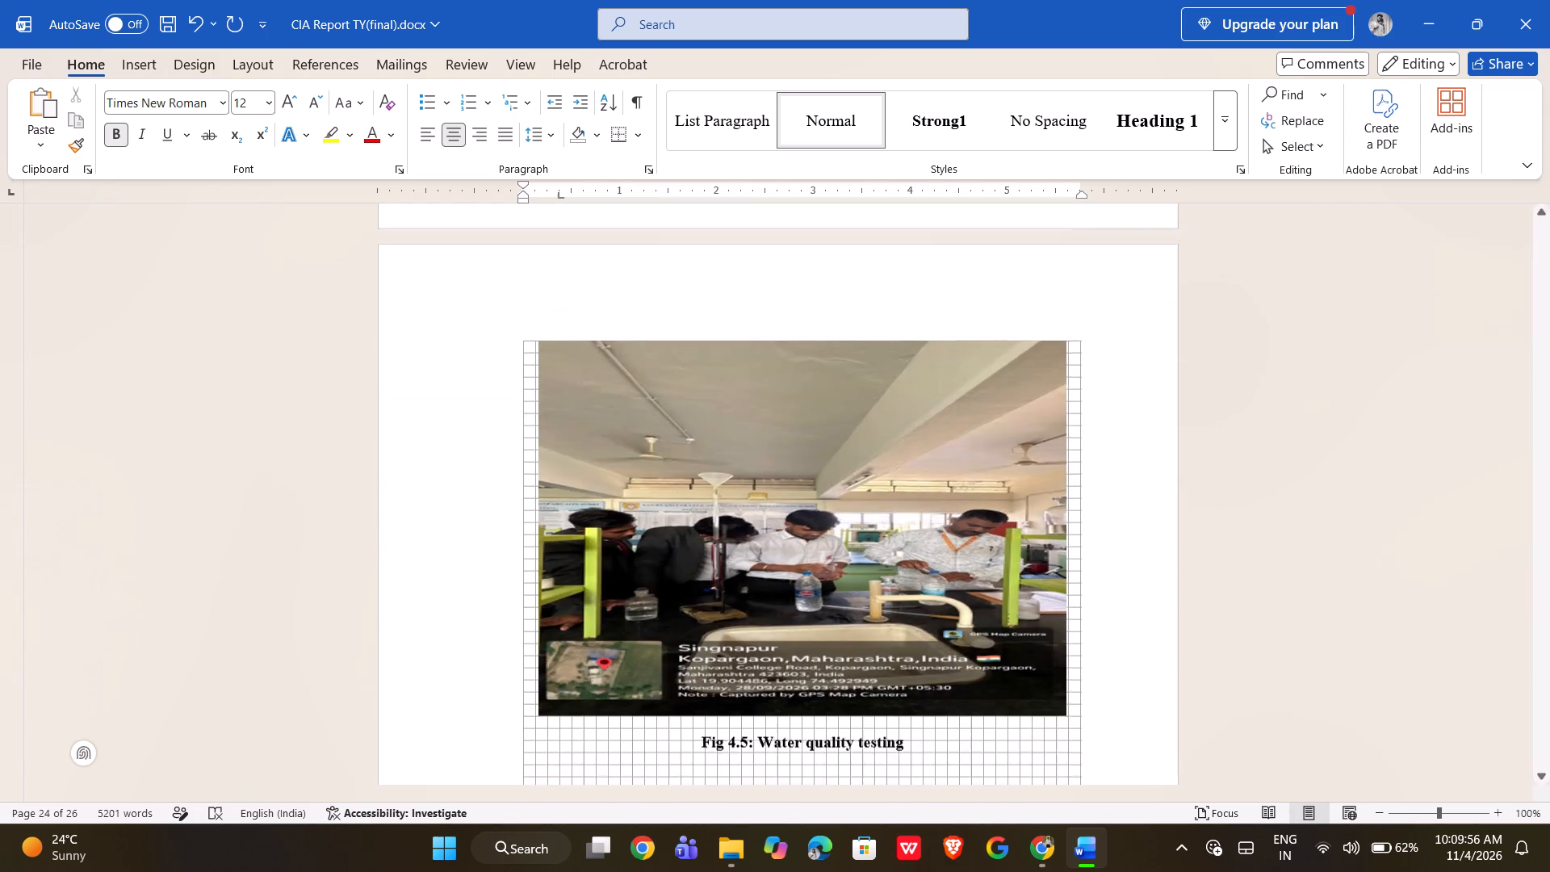
scroll(706, 719, down, 1)
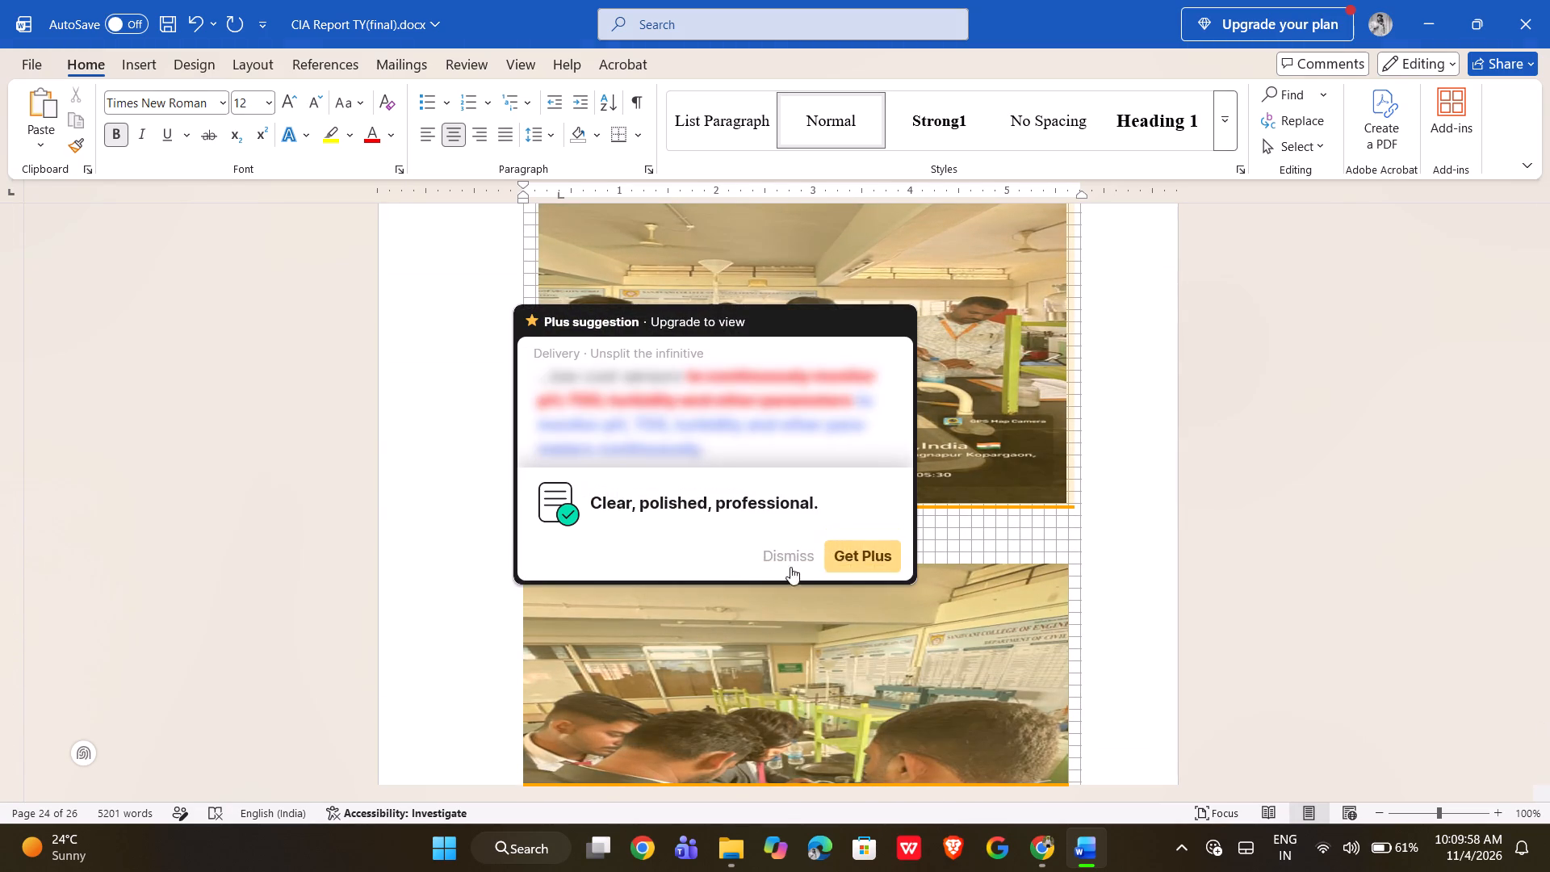
click(794, 673)
click(975, 528)
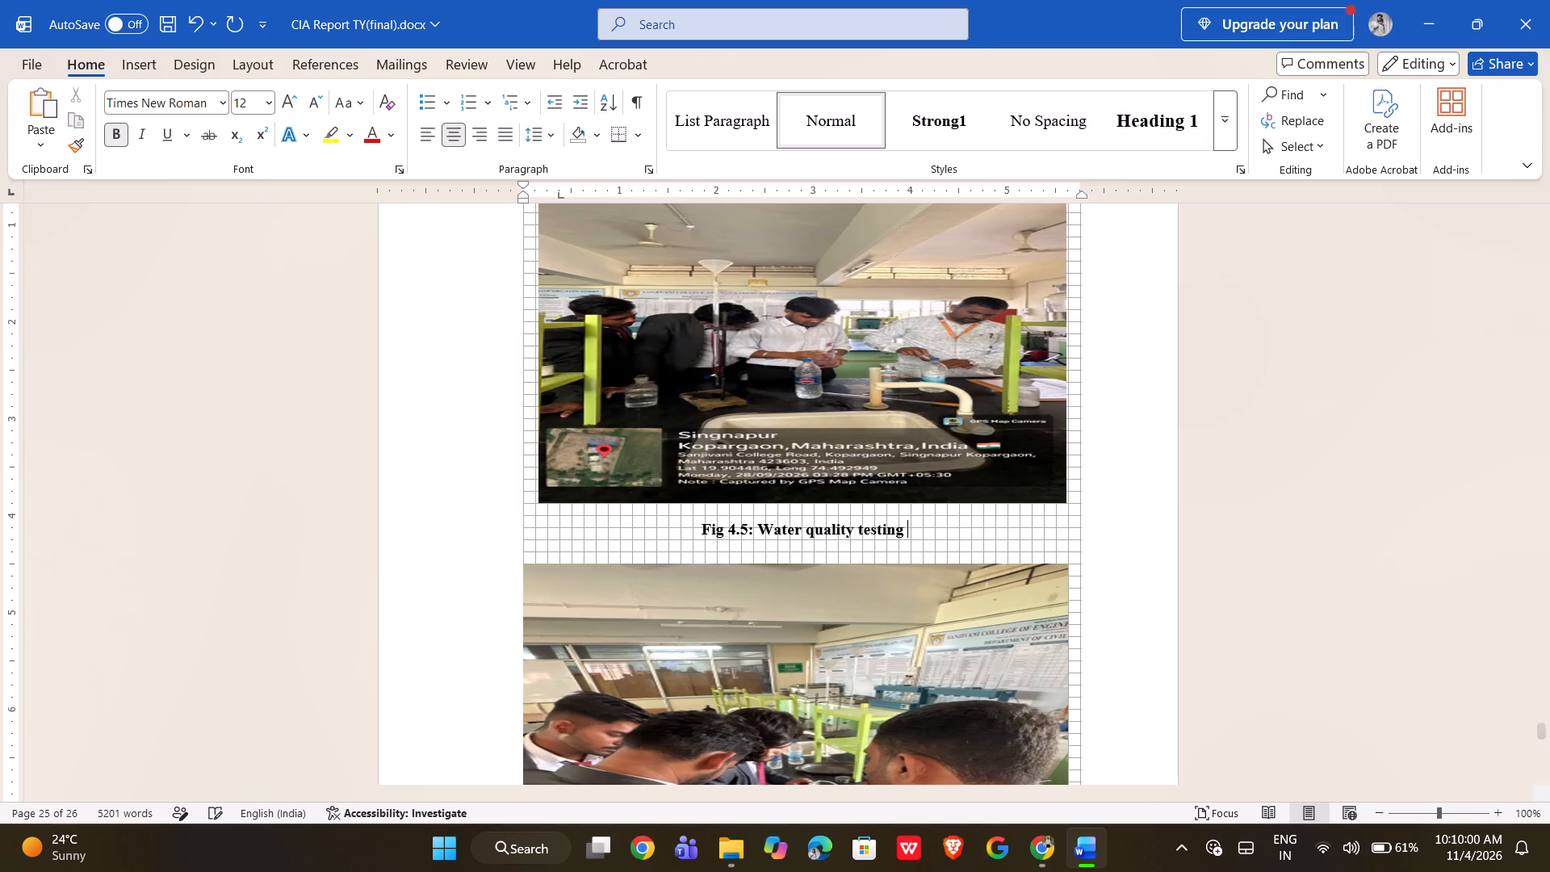
click(747, 533)
key(BackSpace)
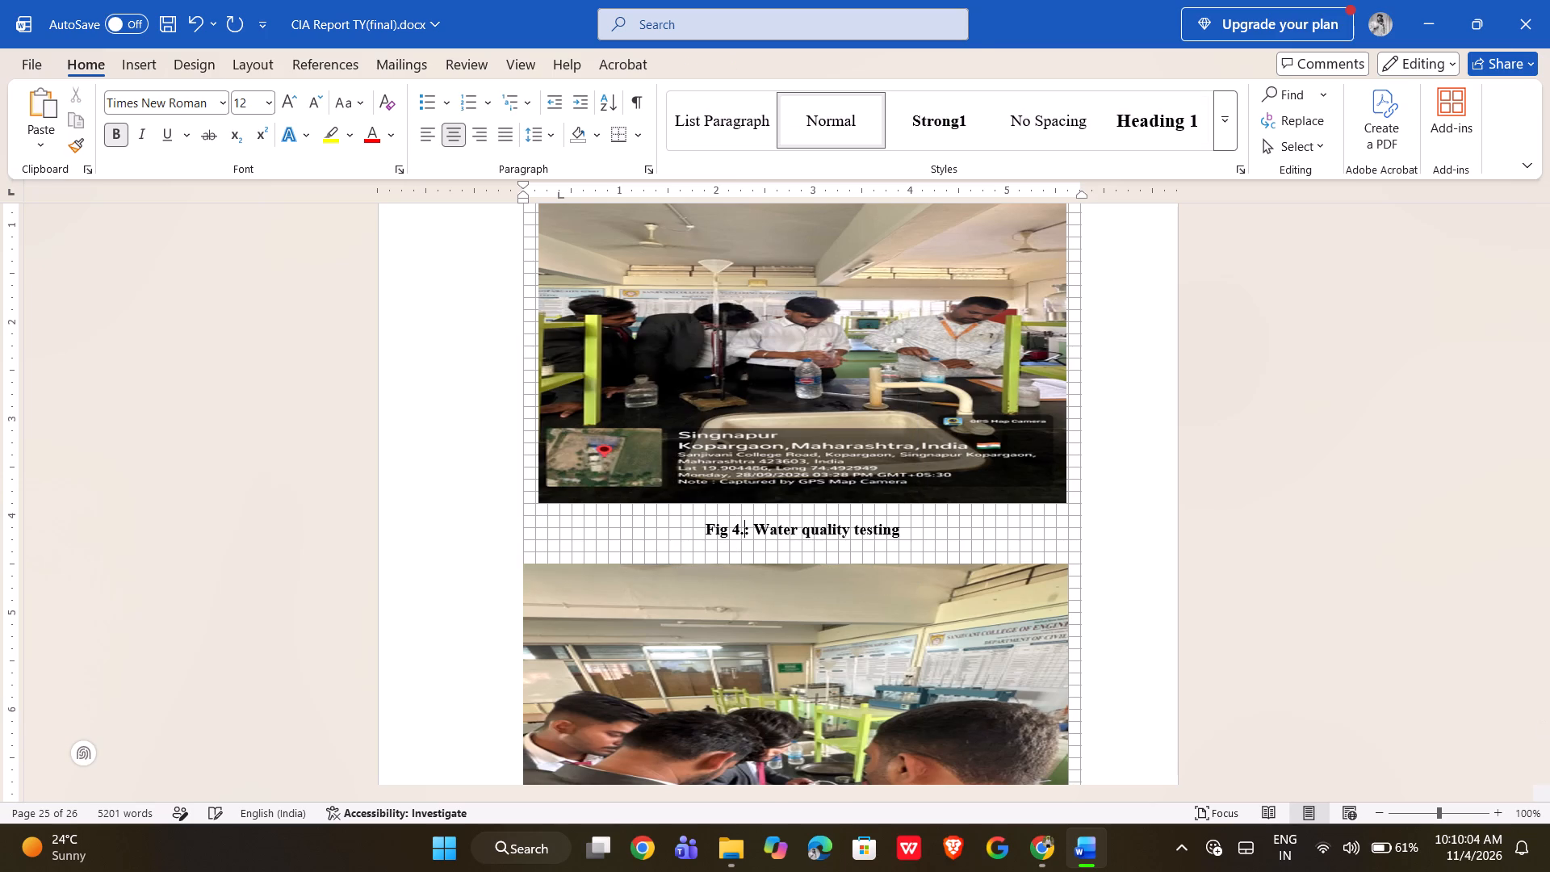
key(6)
scroll(747, 533, down, 1)
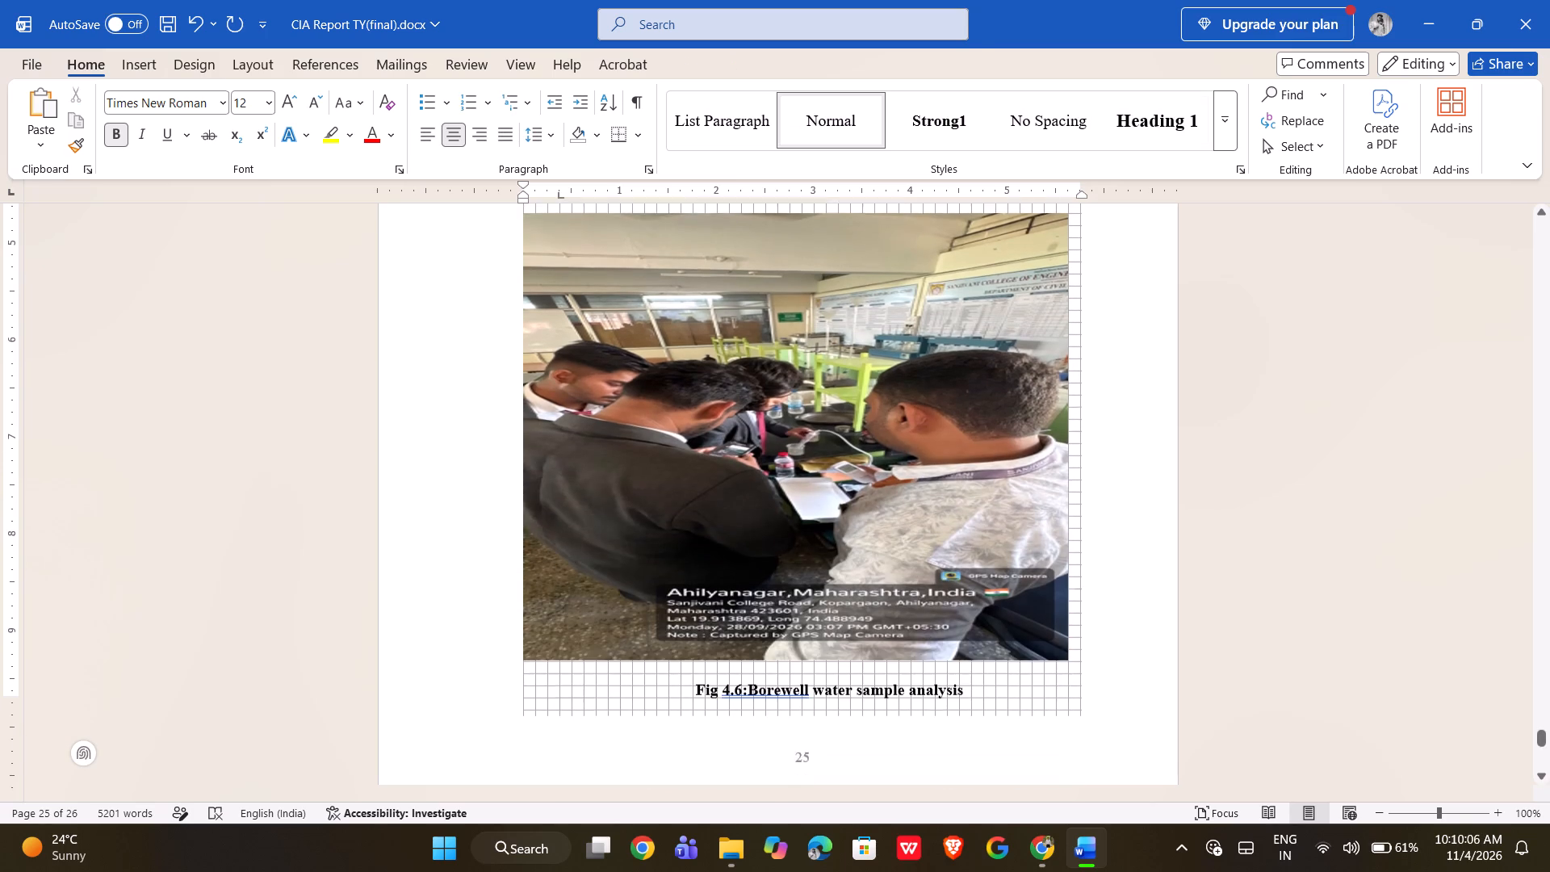
click(744, 677)
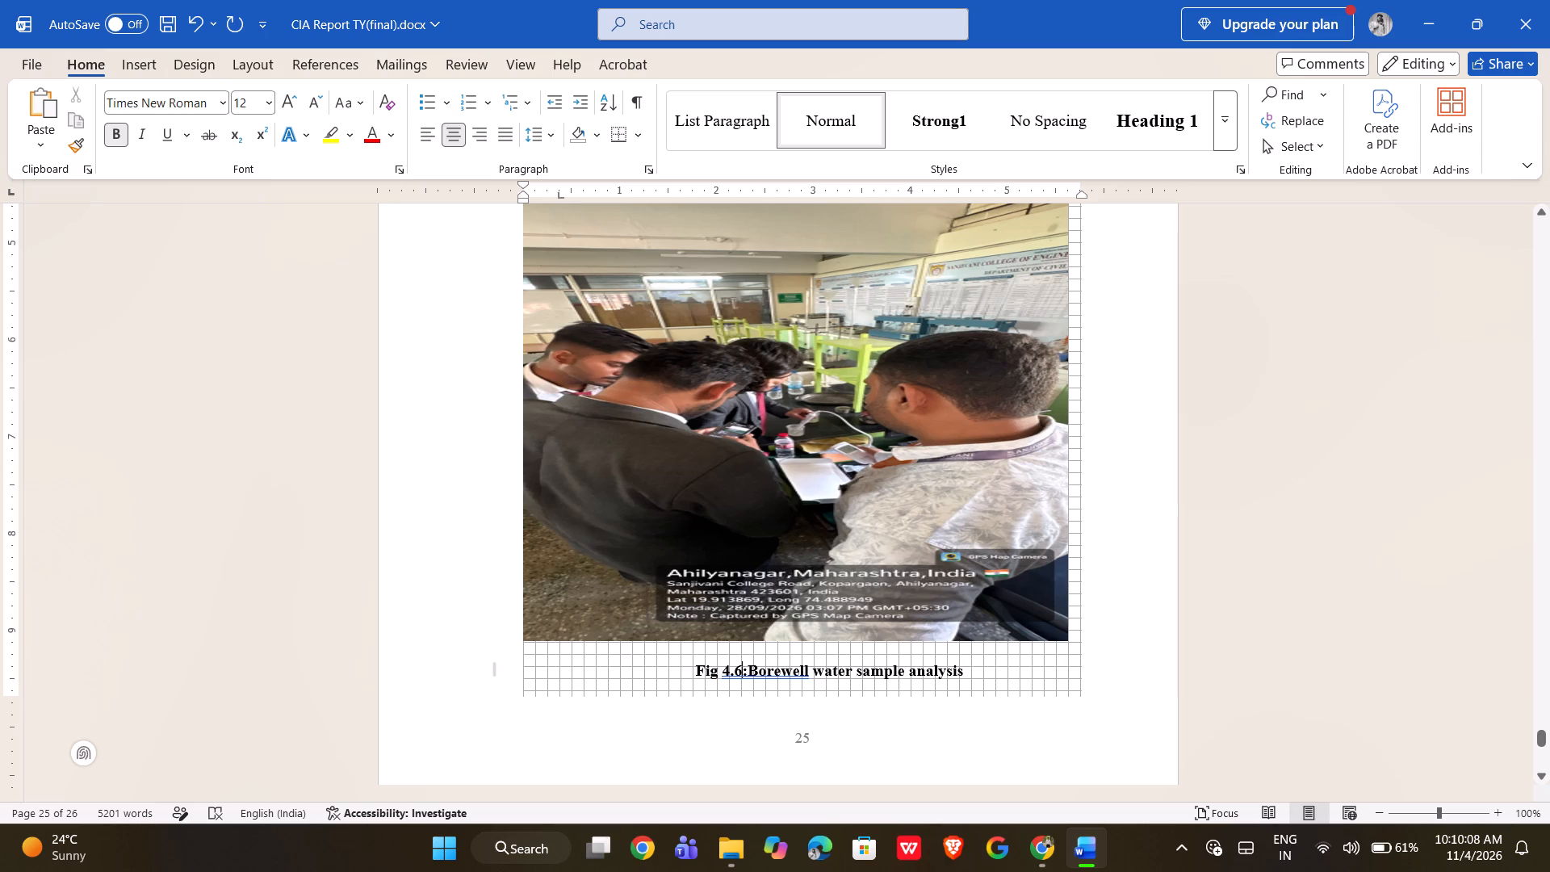
key(BackSpace)
key(7)
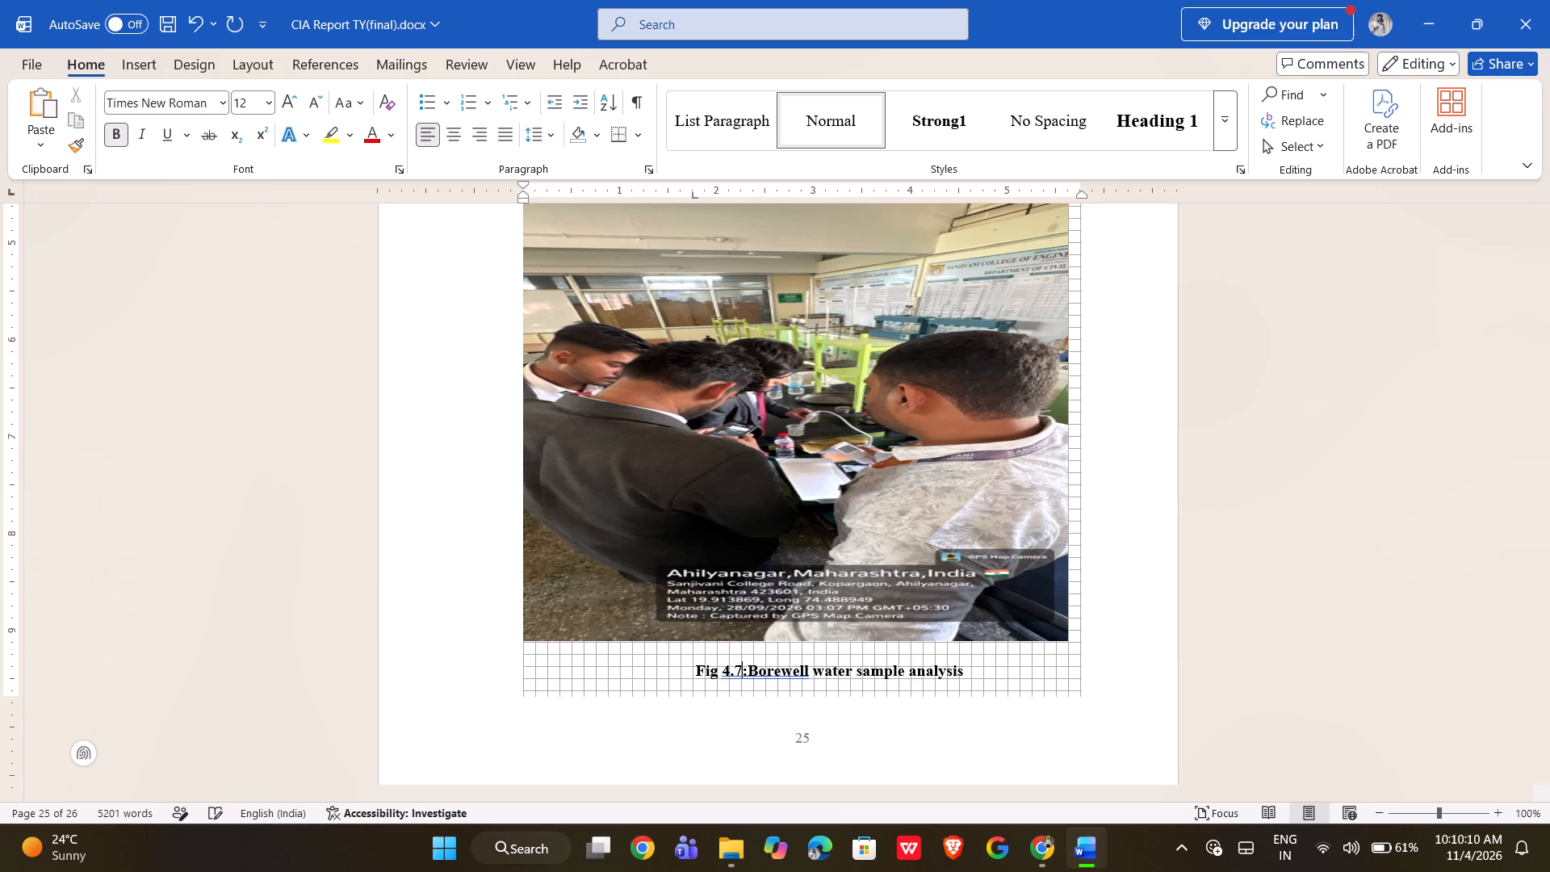
Save the report document with the renumbered captions.
scroll(744, 677, down, 4)
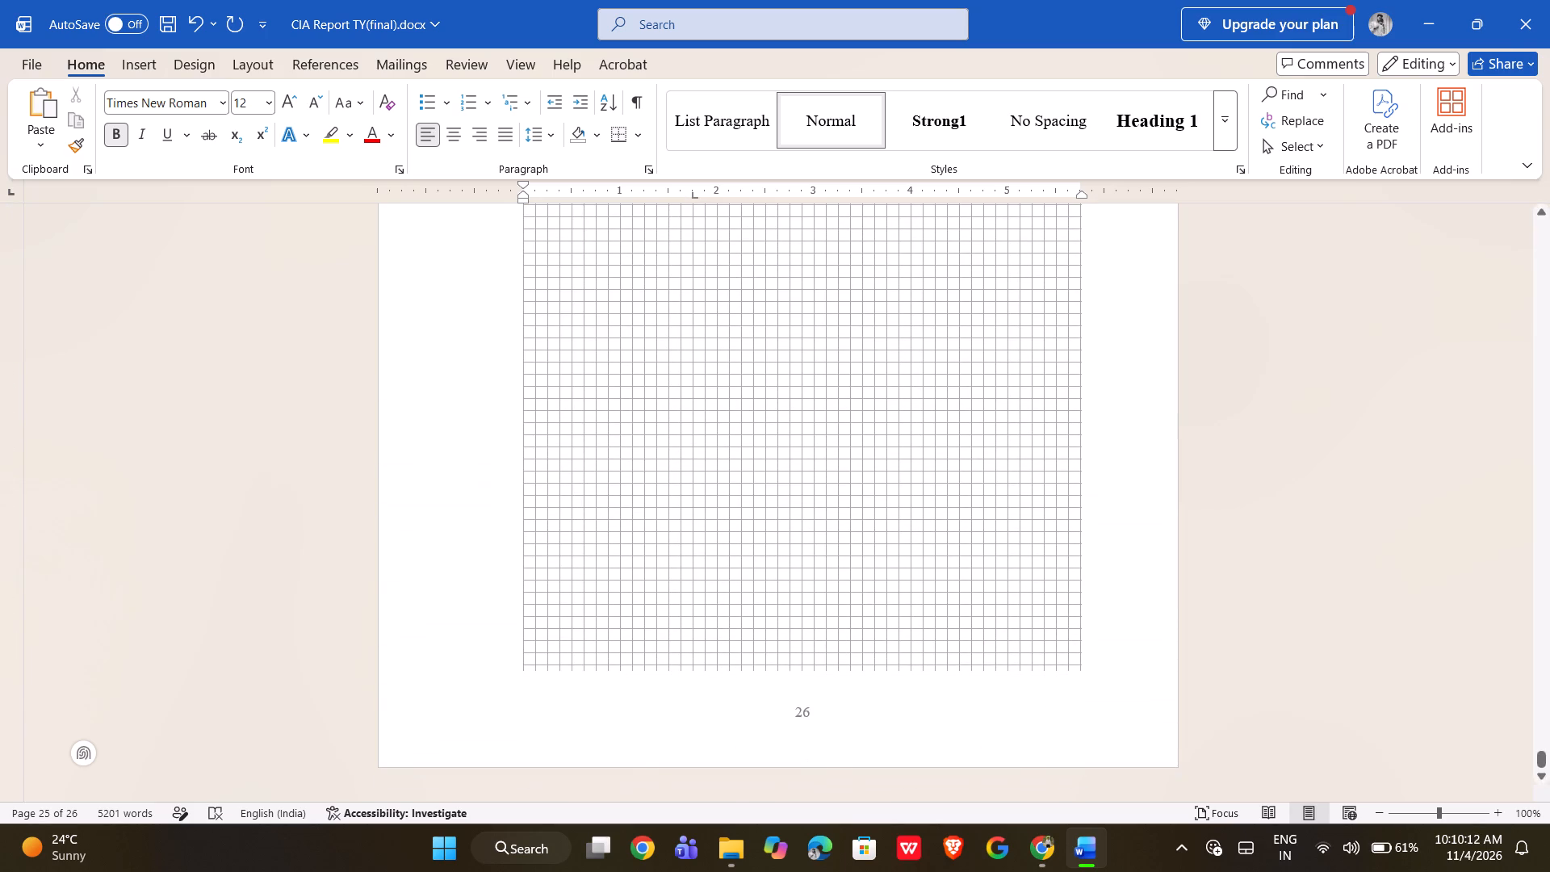
scroll(744, 677, up, 6)
key(ctrl+s)
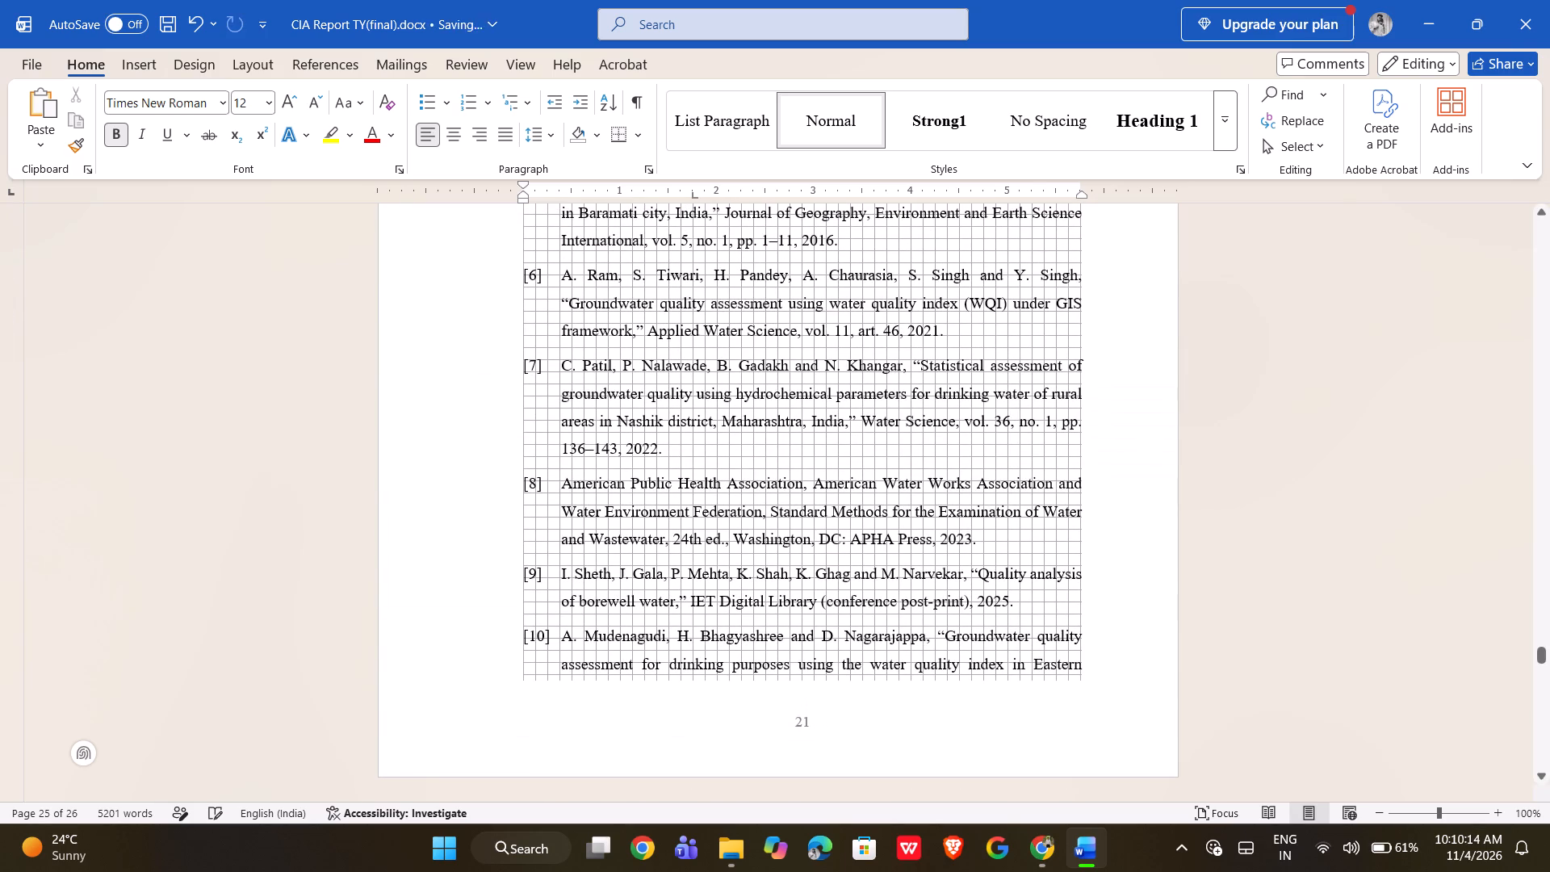
key(ctrl+s)
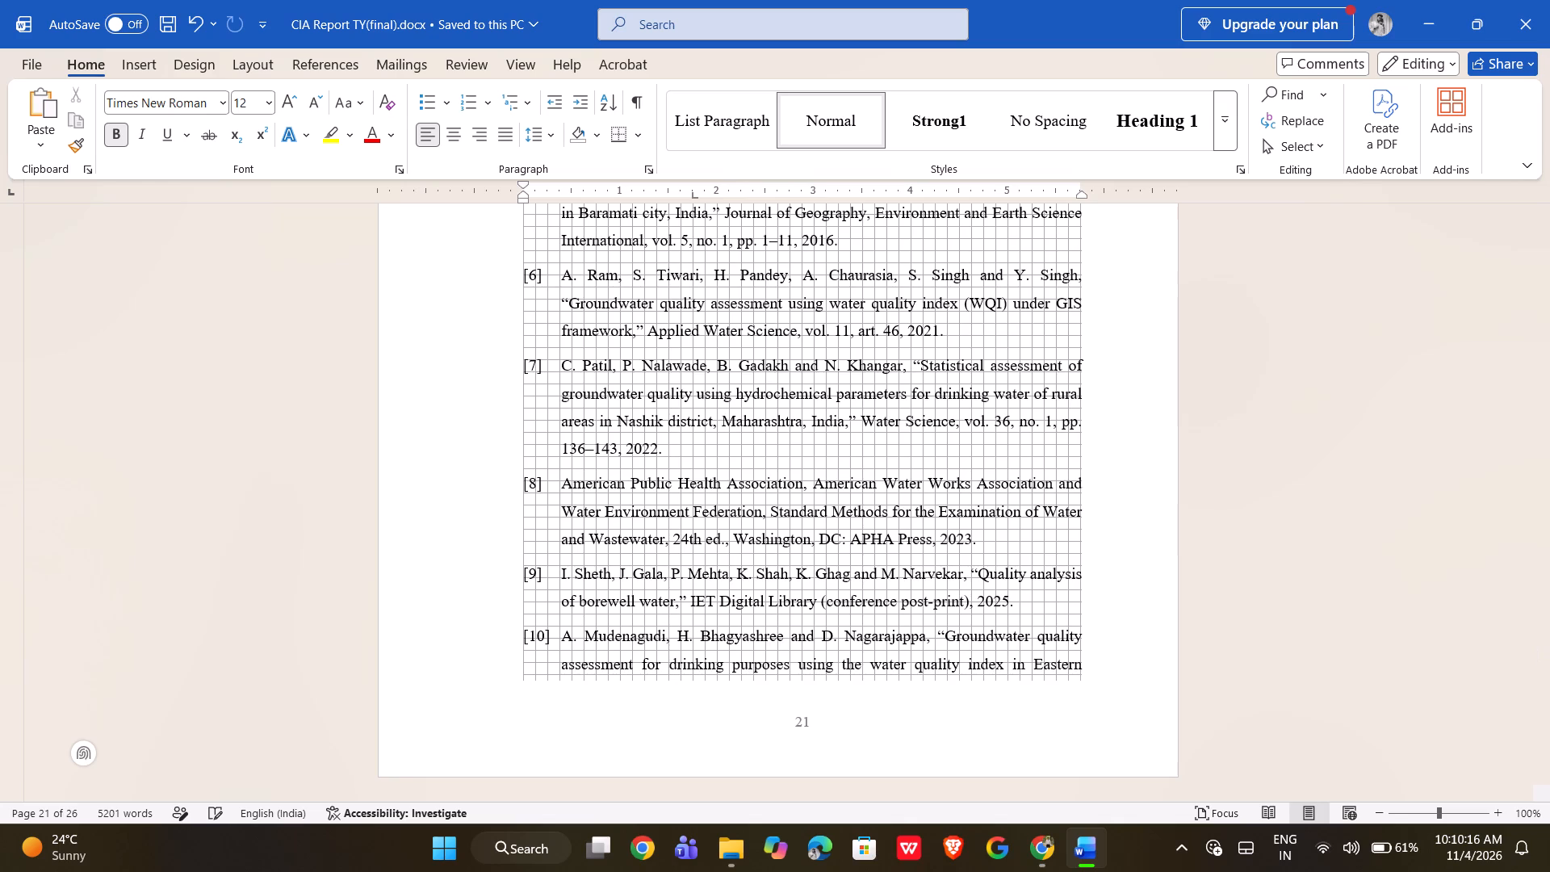
key(ctrl+s)
key(ctrl+s)
scroll(744, 677, up, 2)
Review the report from Chapter 1 through the WQI classification section, checking the headings, table numbering and text layout.
scroll(744, 677, up, 19)
scroll(744, 677, up, 11)
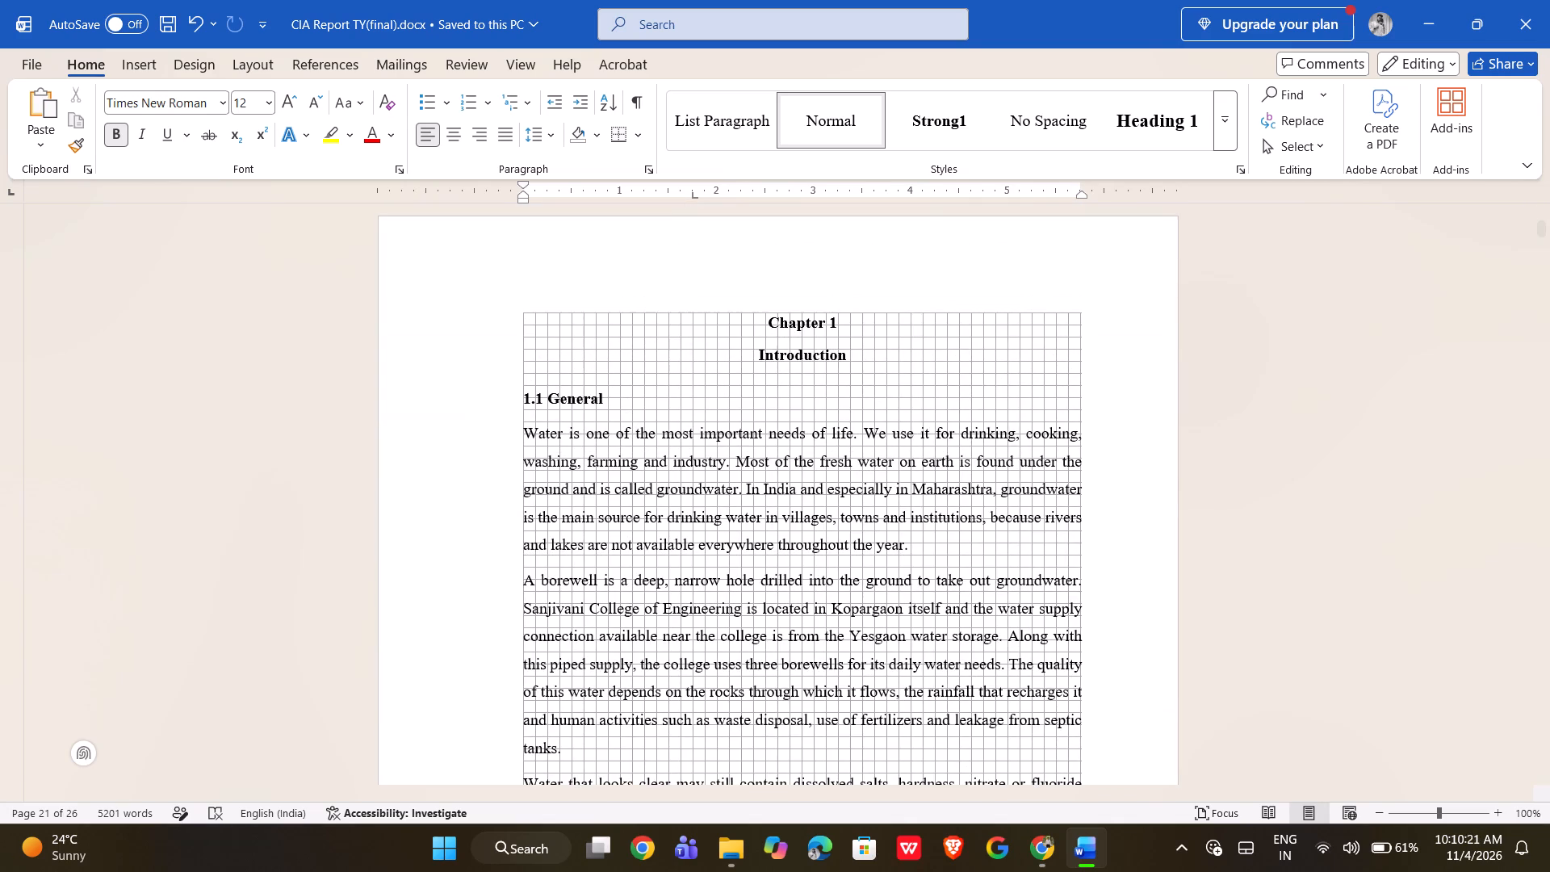
scroll(744, 677, down, 4)
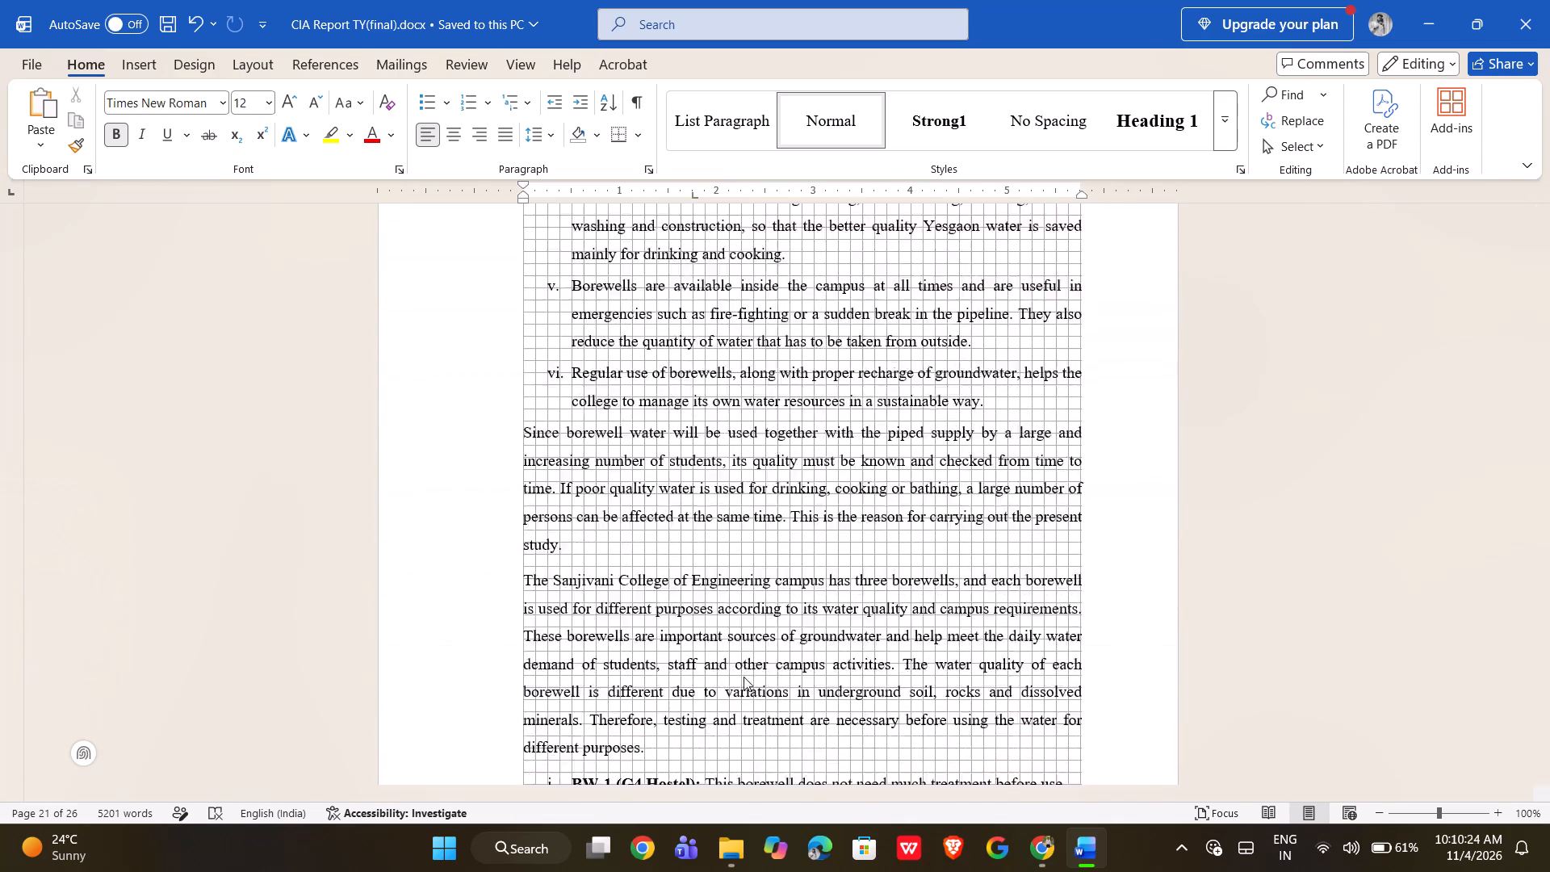
scroll(744, 677, down, 3)
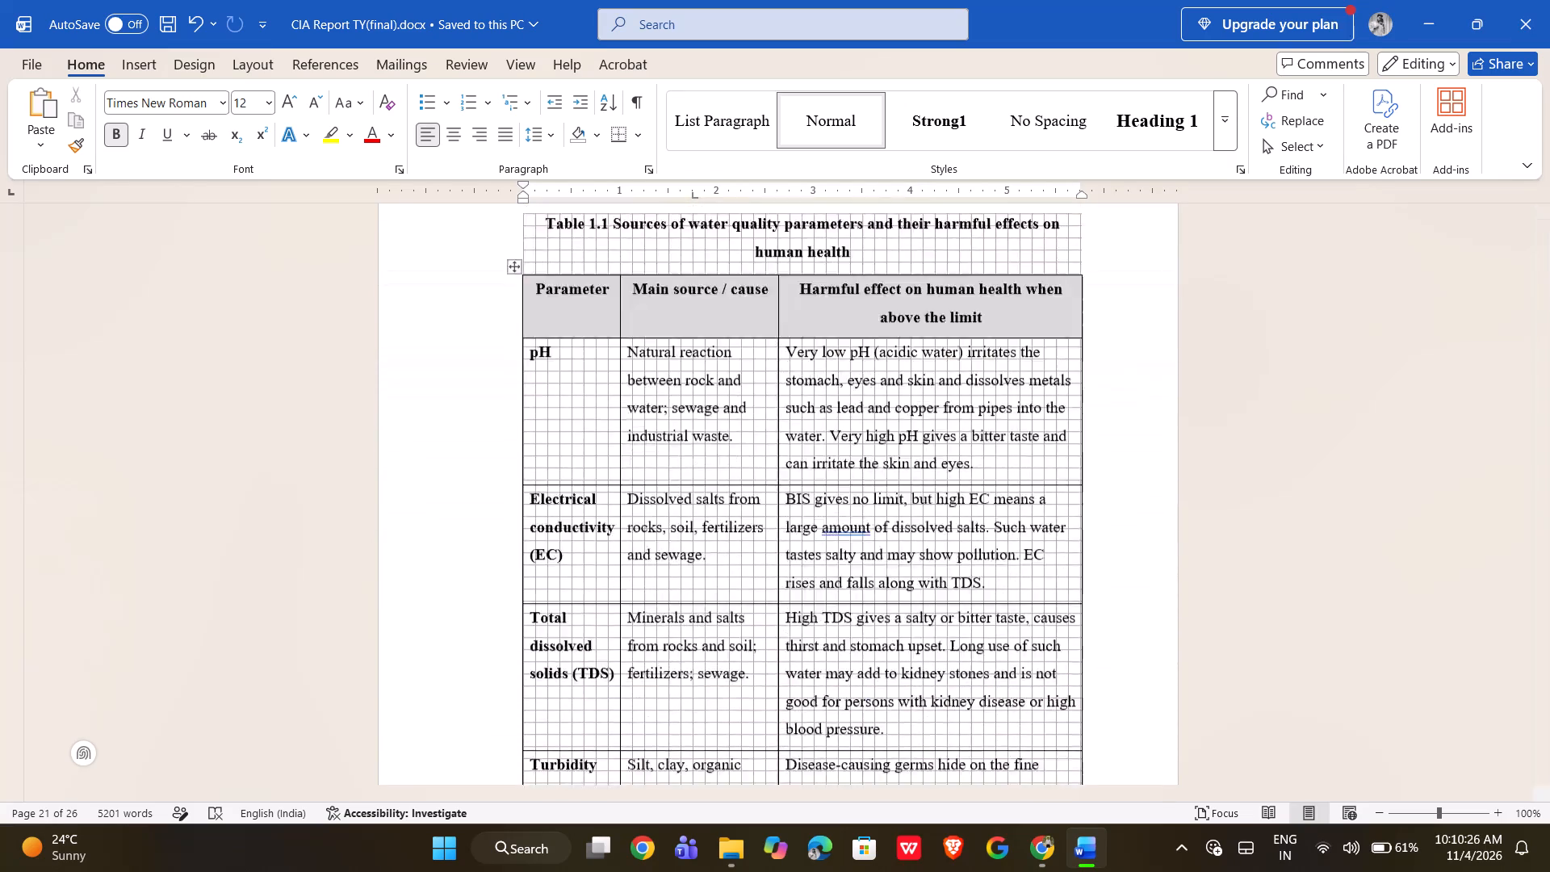
scroll(744, 677, down, 4)
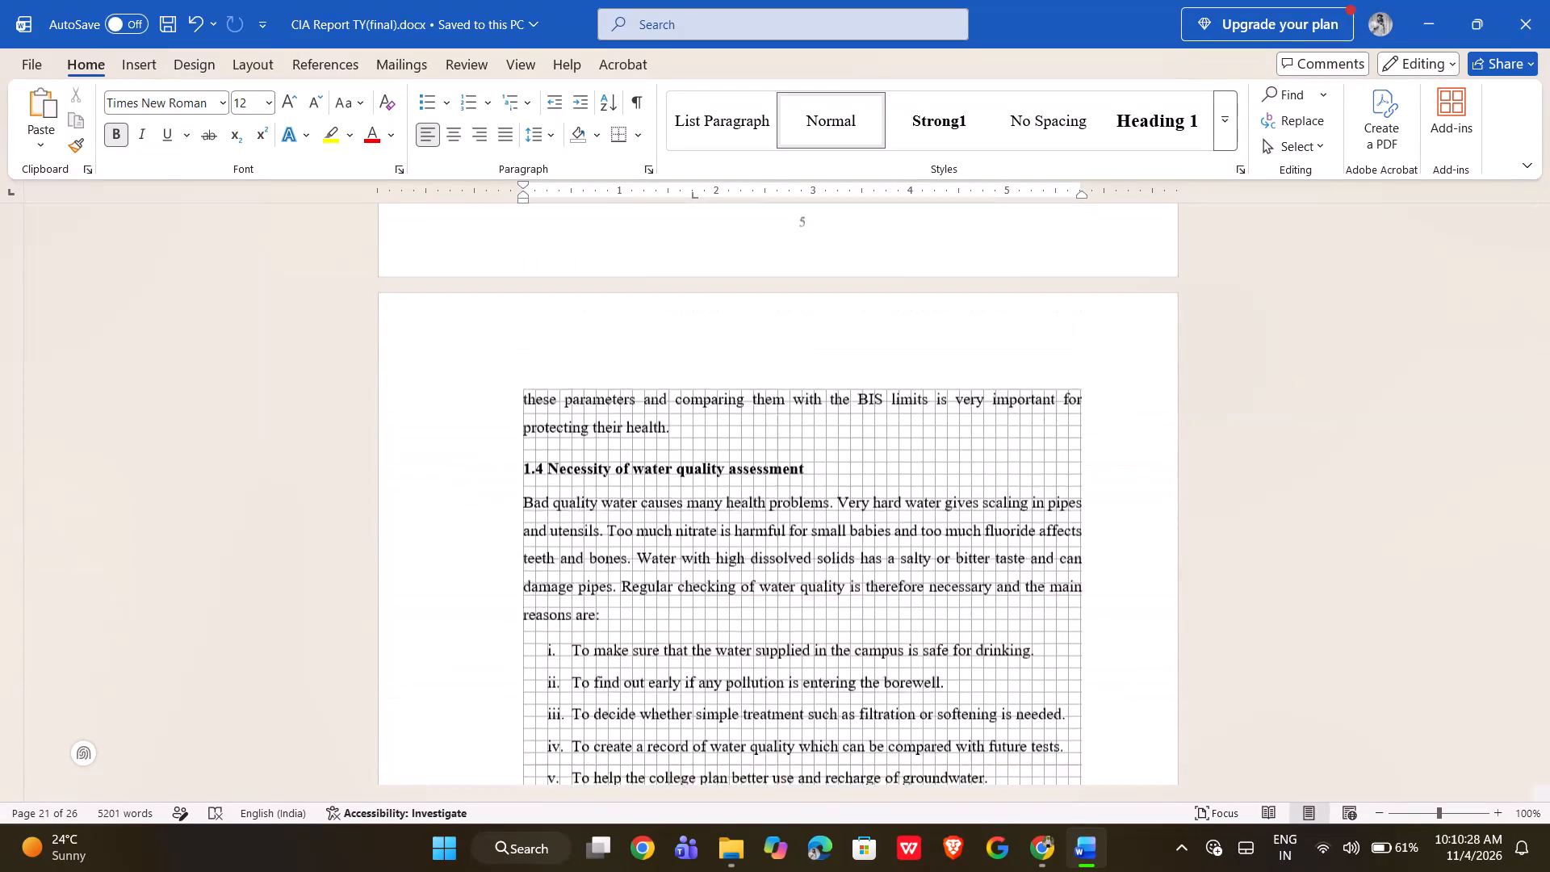
scroll(744, 677, down, 6)
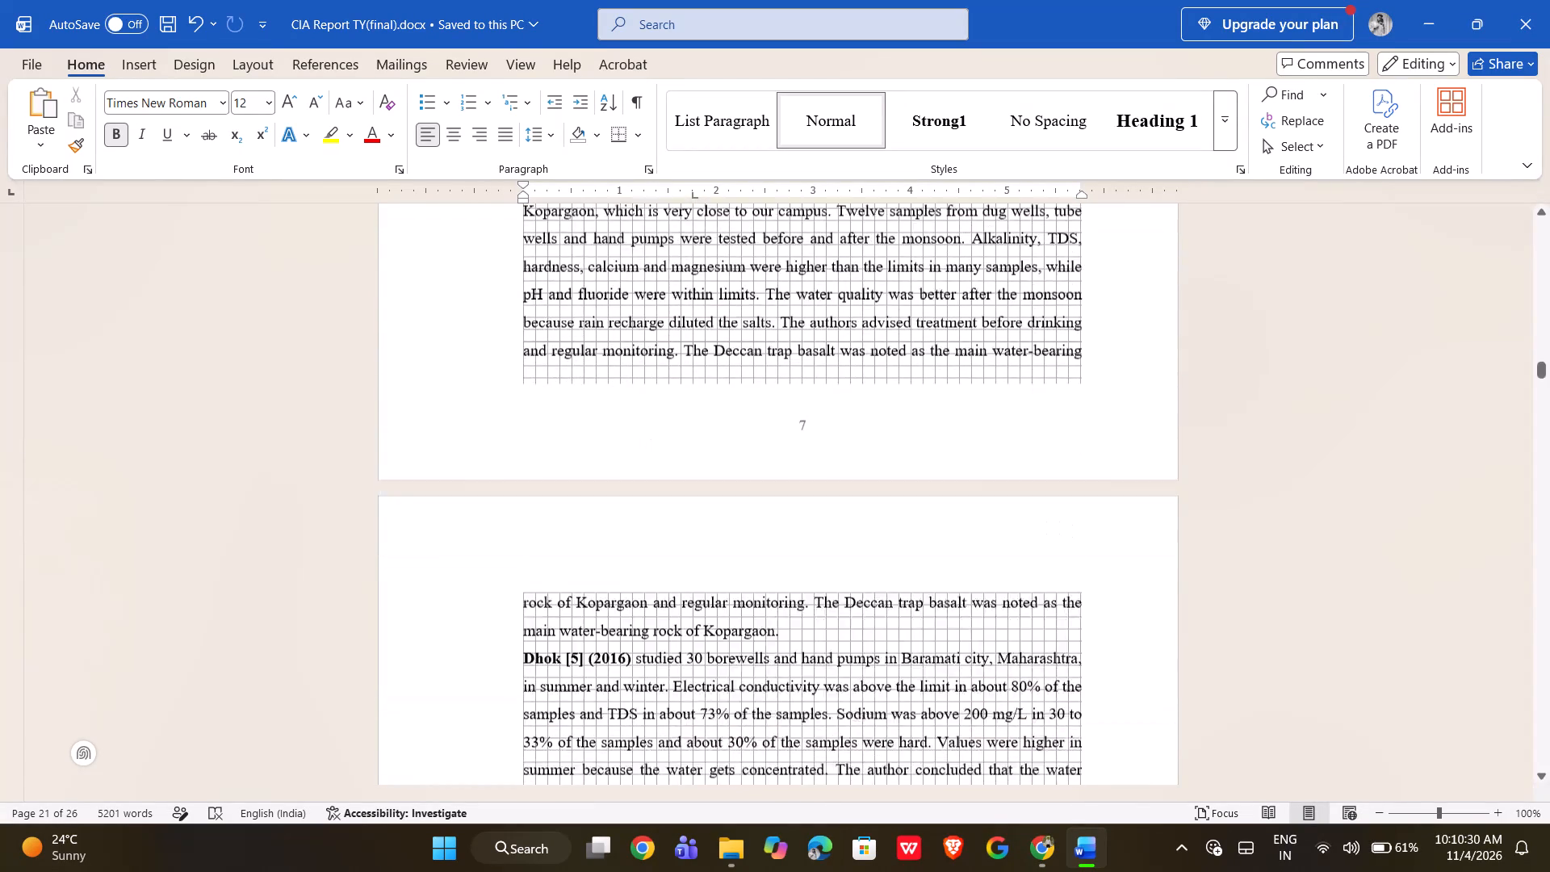
scroll(744, 677, down, 5)
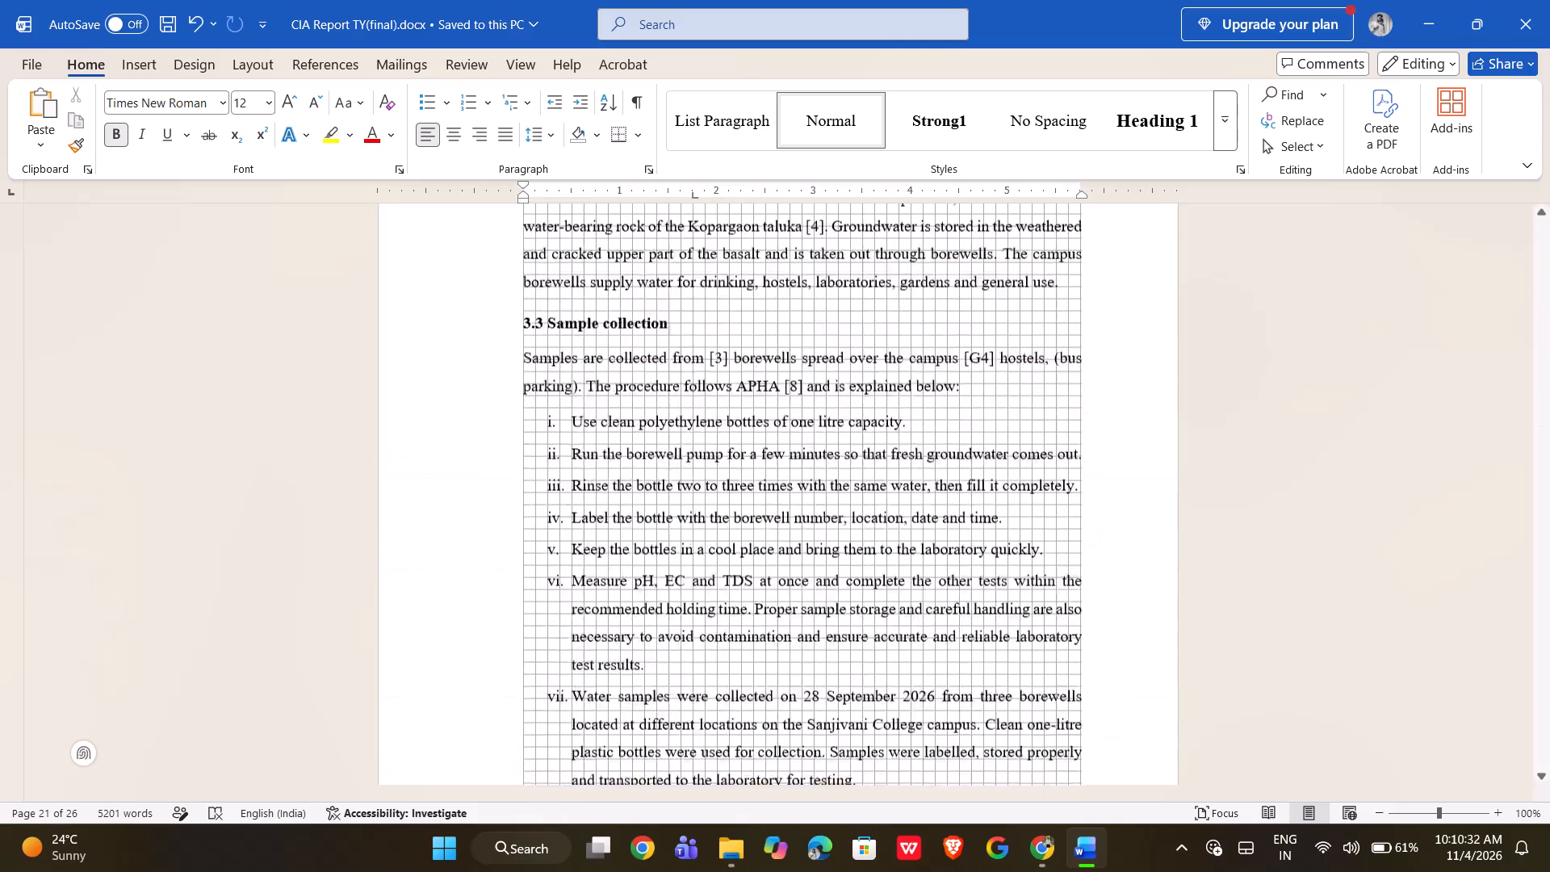
scroll(744, 677, down, 2)
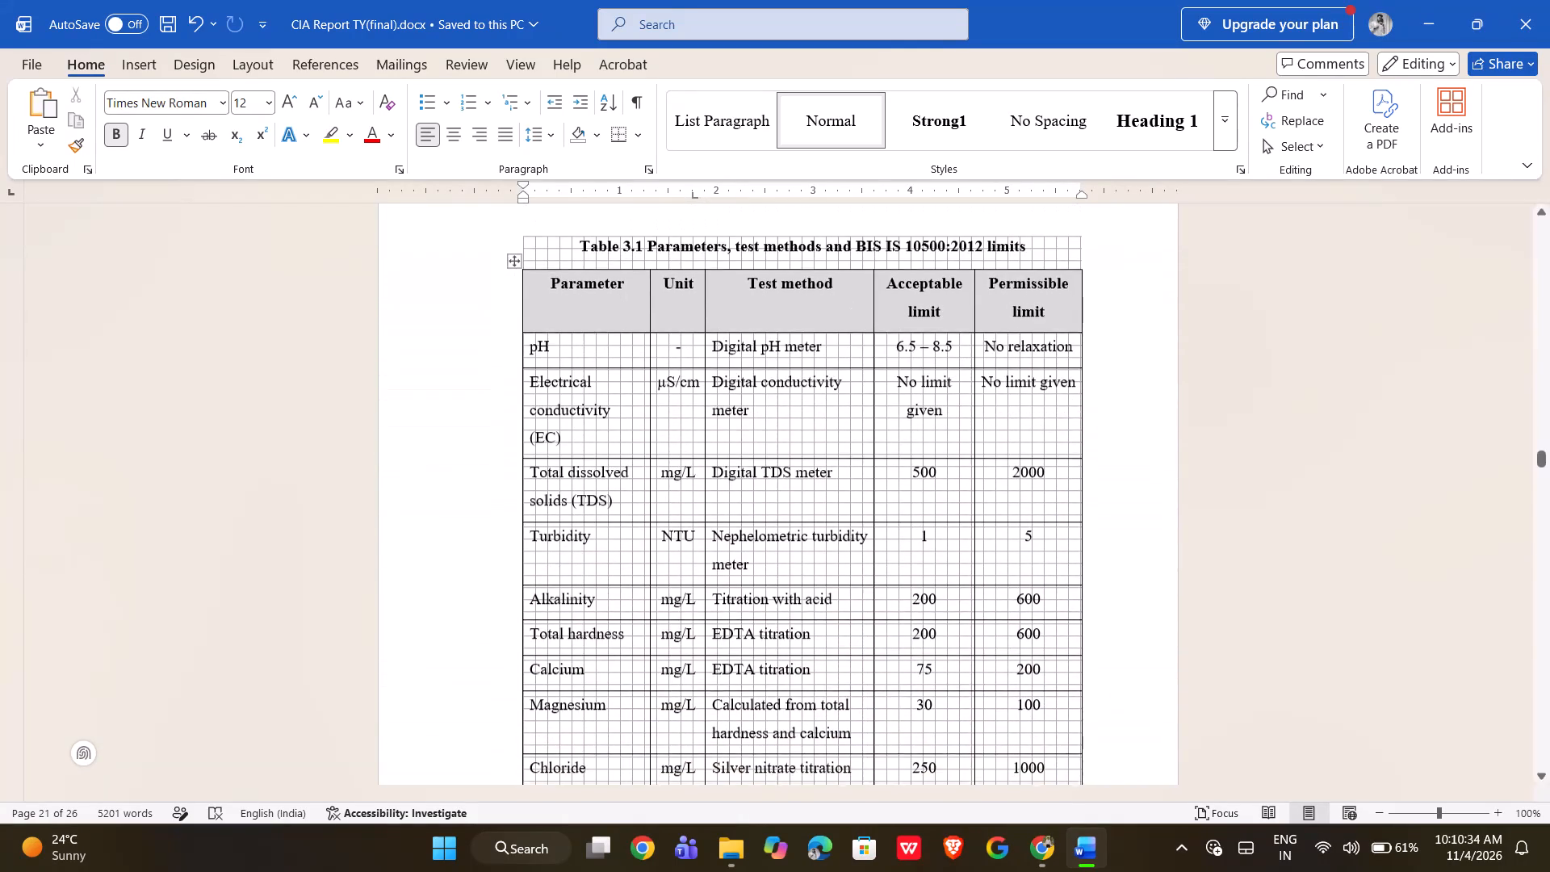
scroll(744, 677, down, 3)
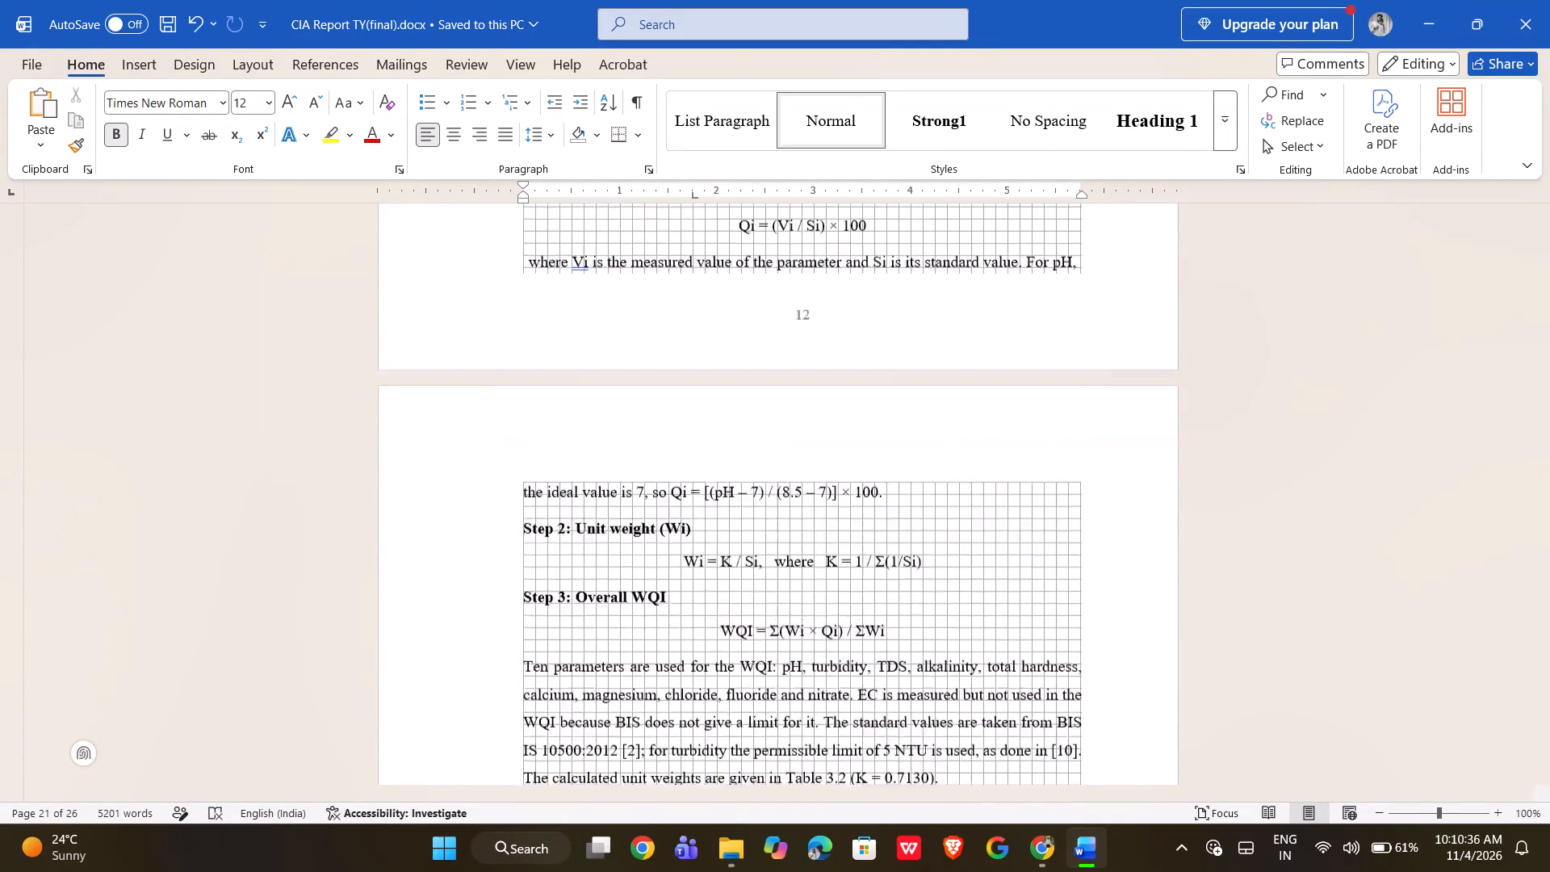
scroll(744, 677, down, 3)
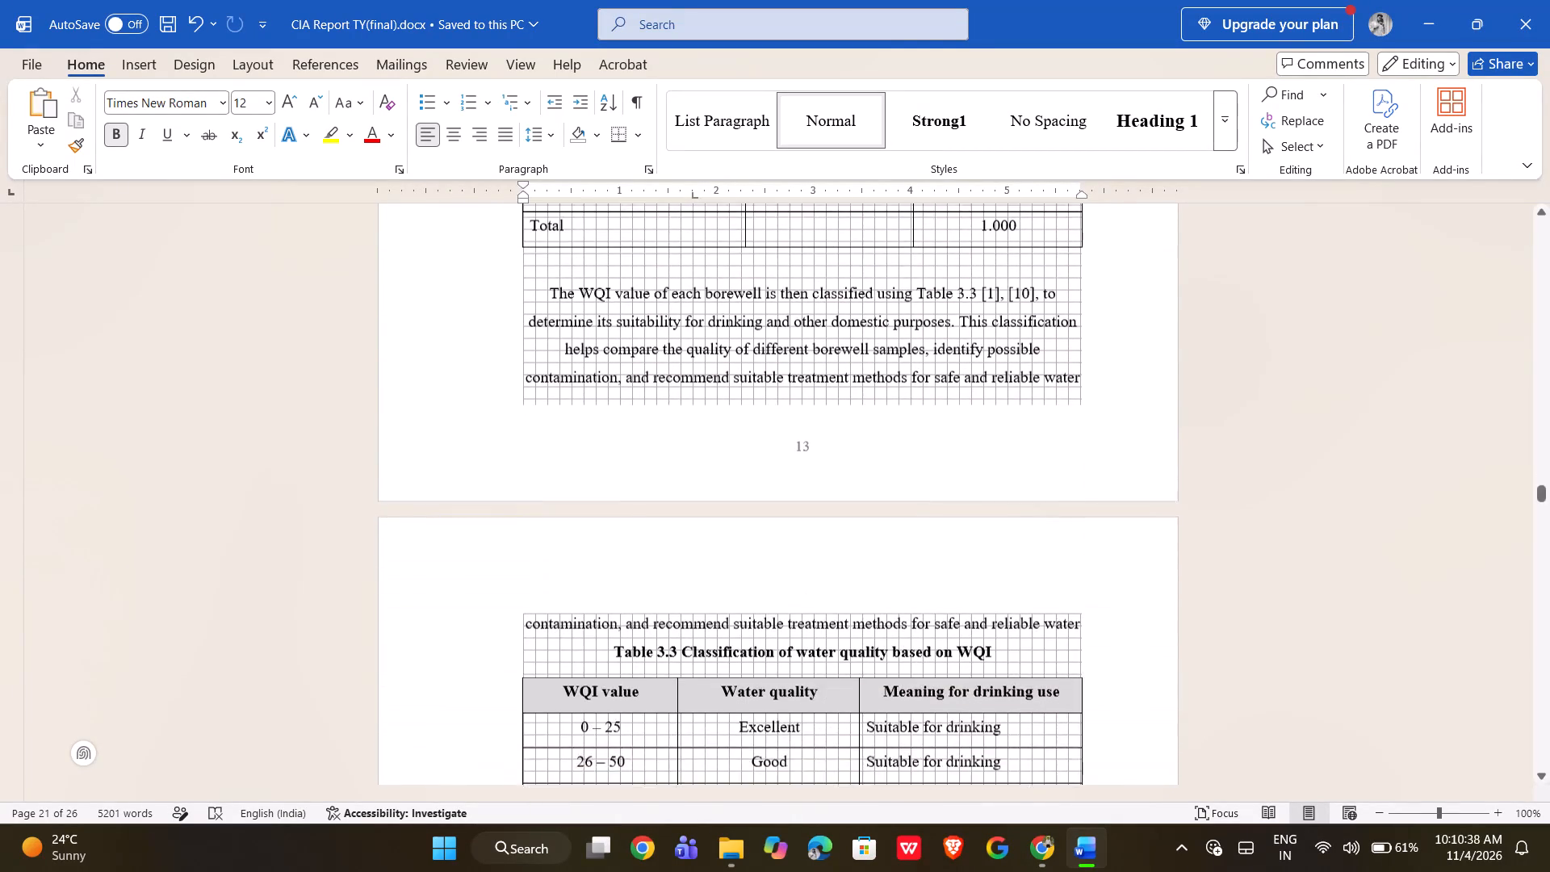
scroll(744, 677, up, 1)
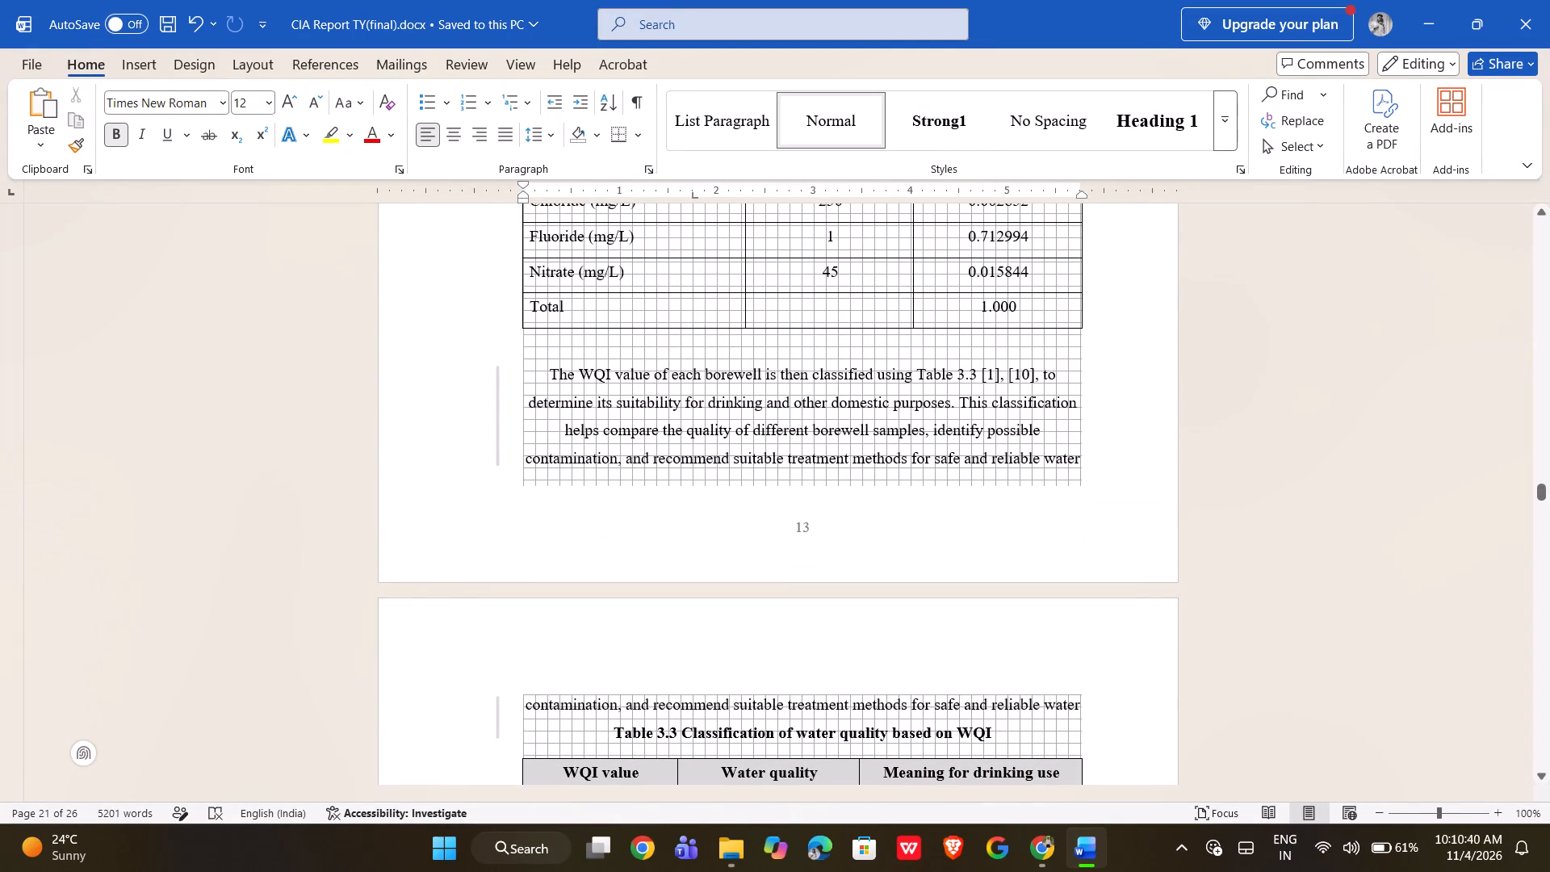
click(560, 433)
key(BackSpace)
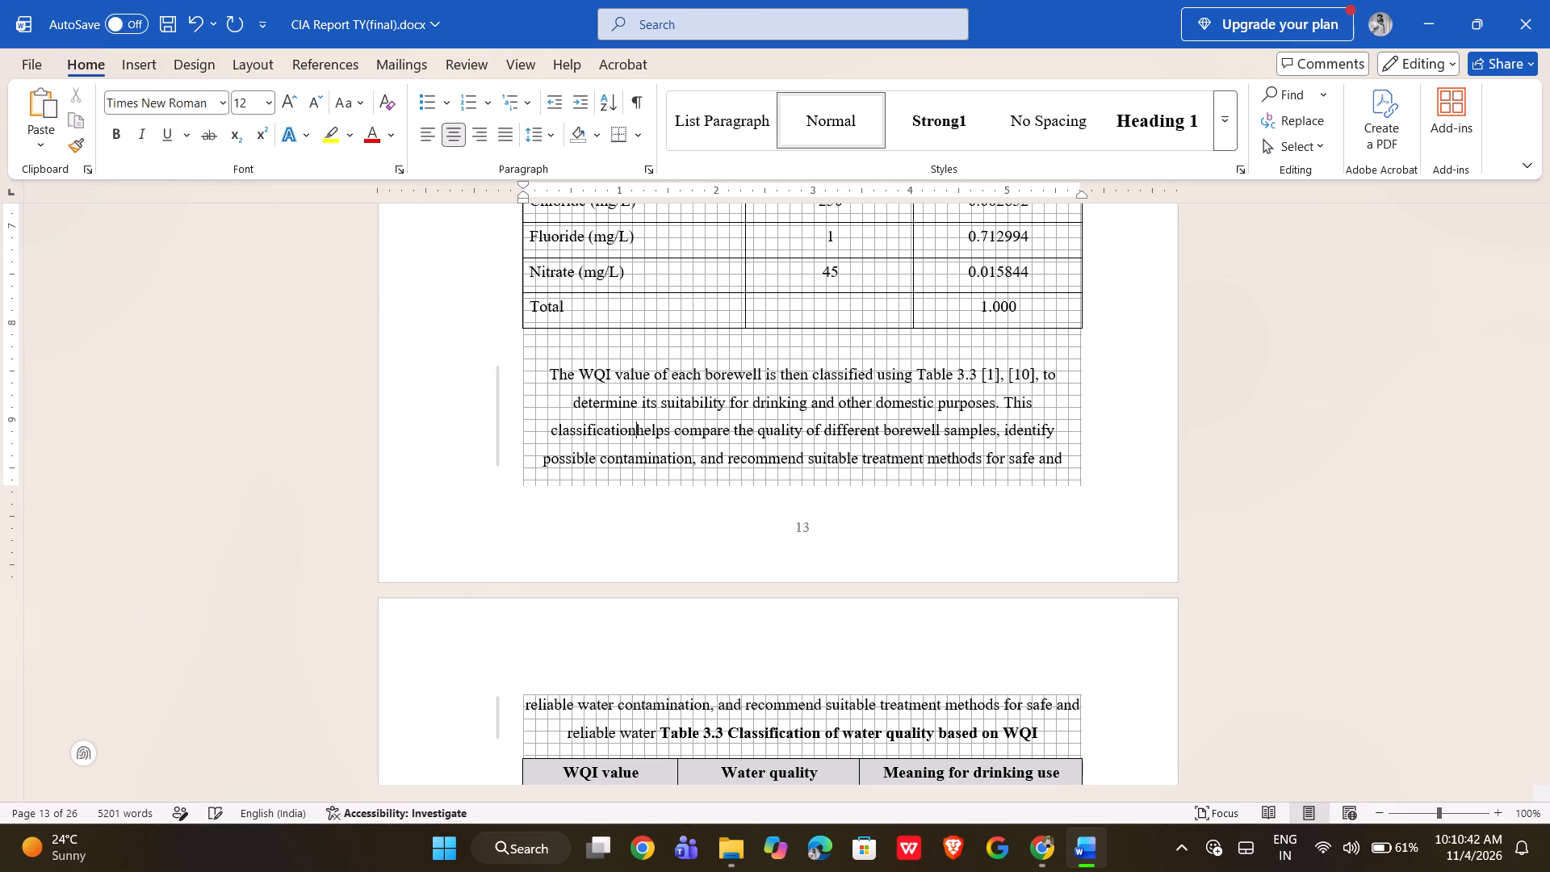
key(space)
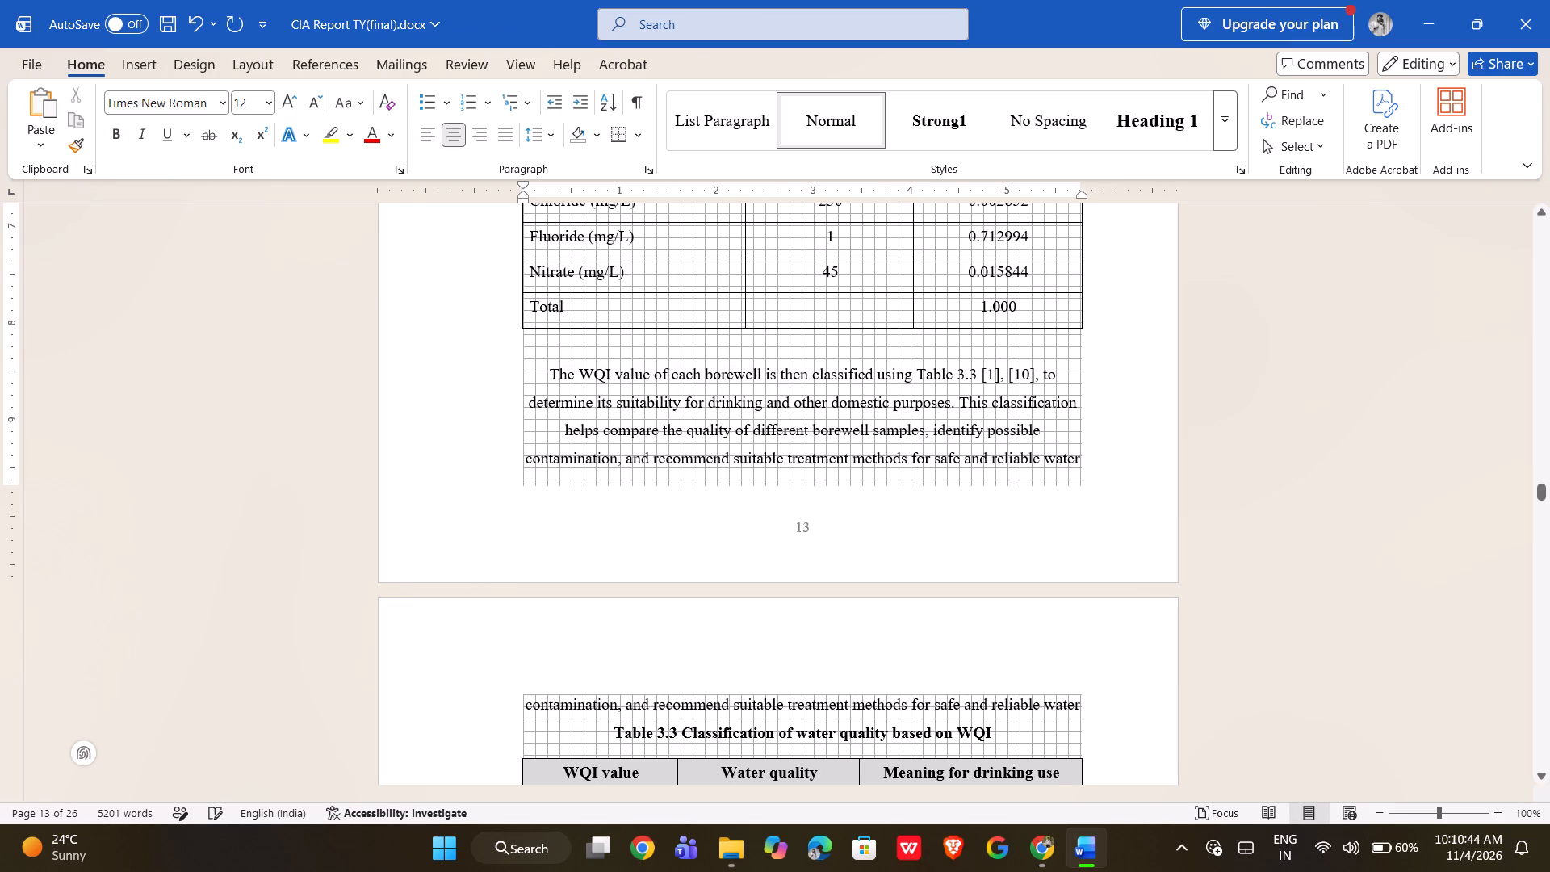
Justify the paragraph beginning "The WQI value of each borewell" above the Table 3.3 caption.
drag(549, 369, 781, 483)
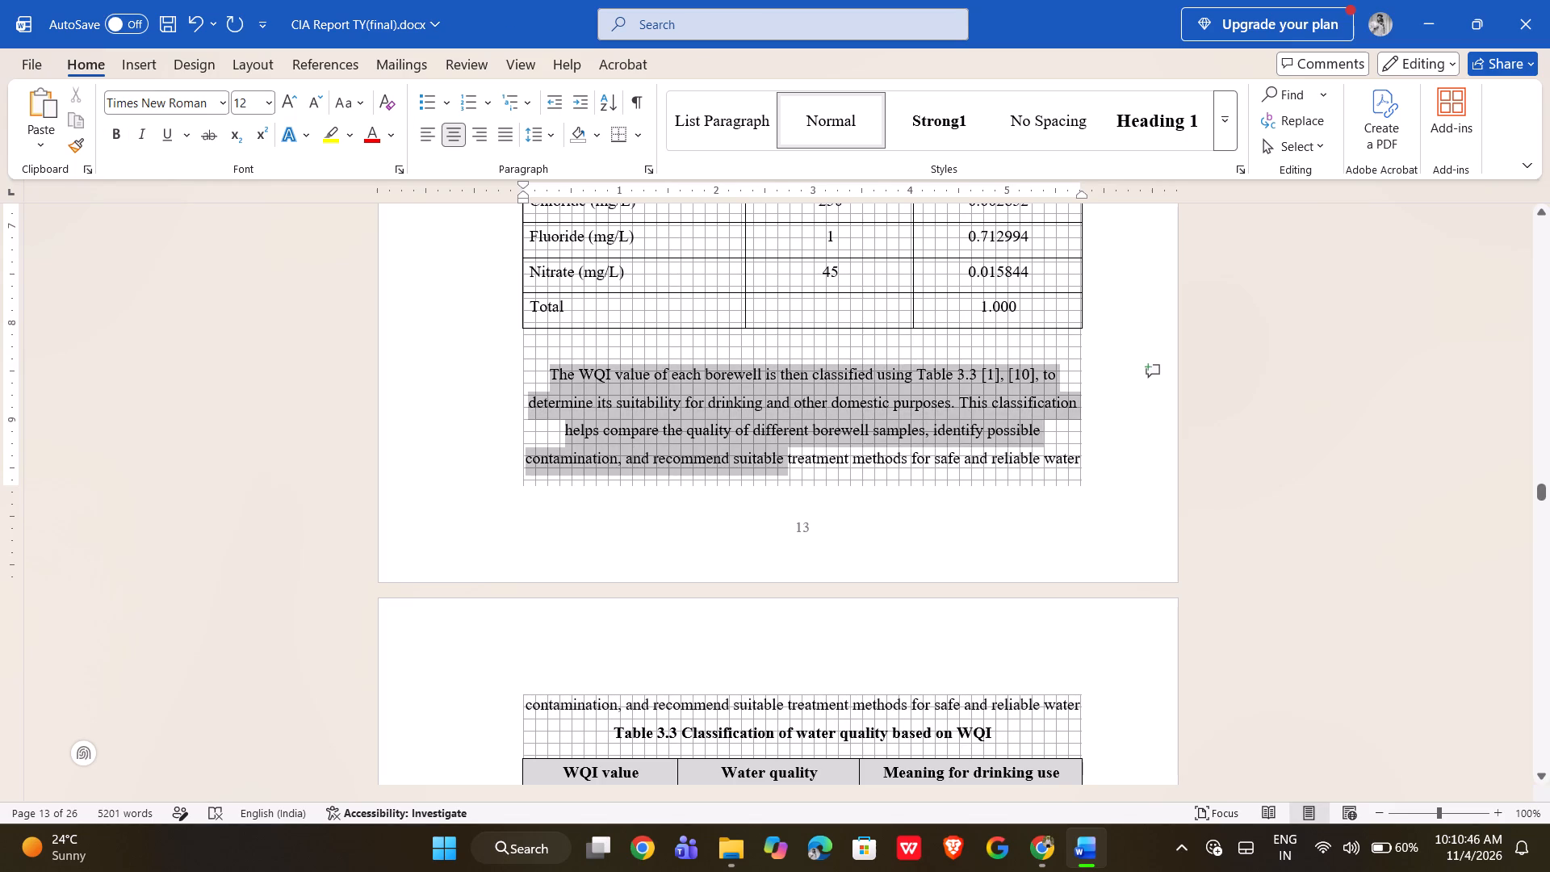
drag(781, 483, 1222, 482)
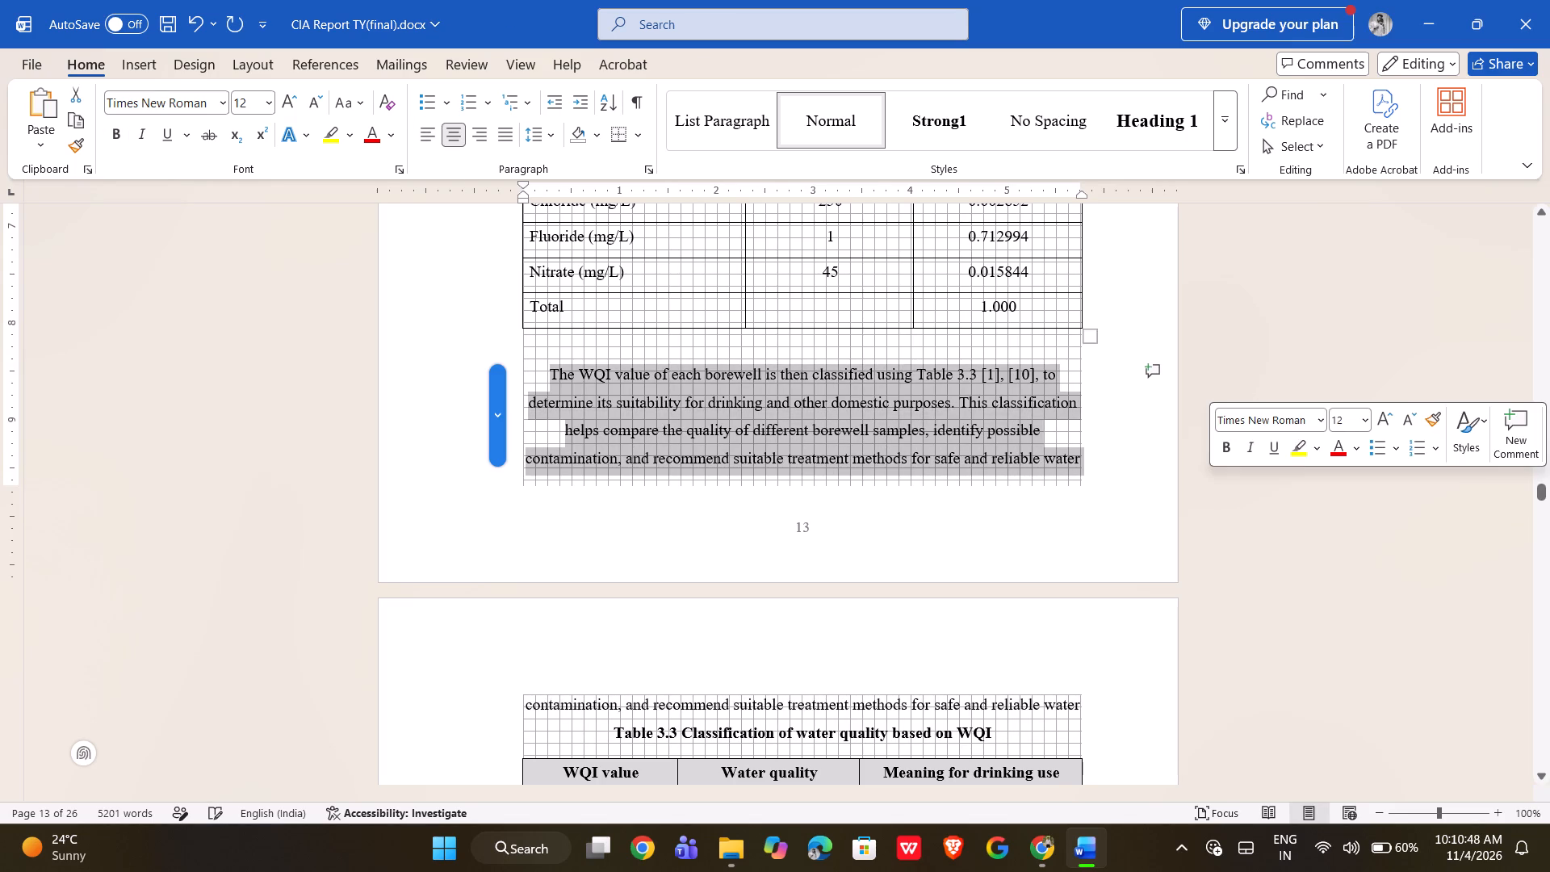
click(497, 136)
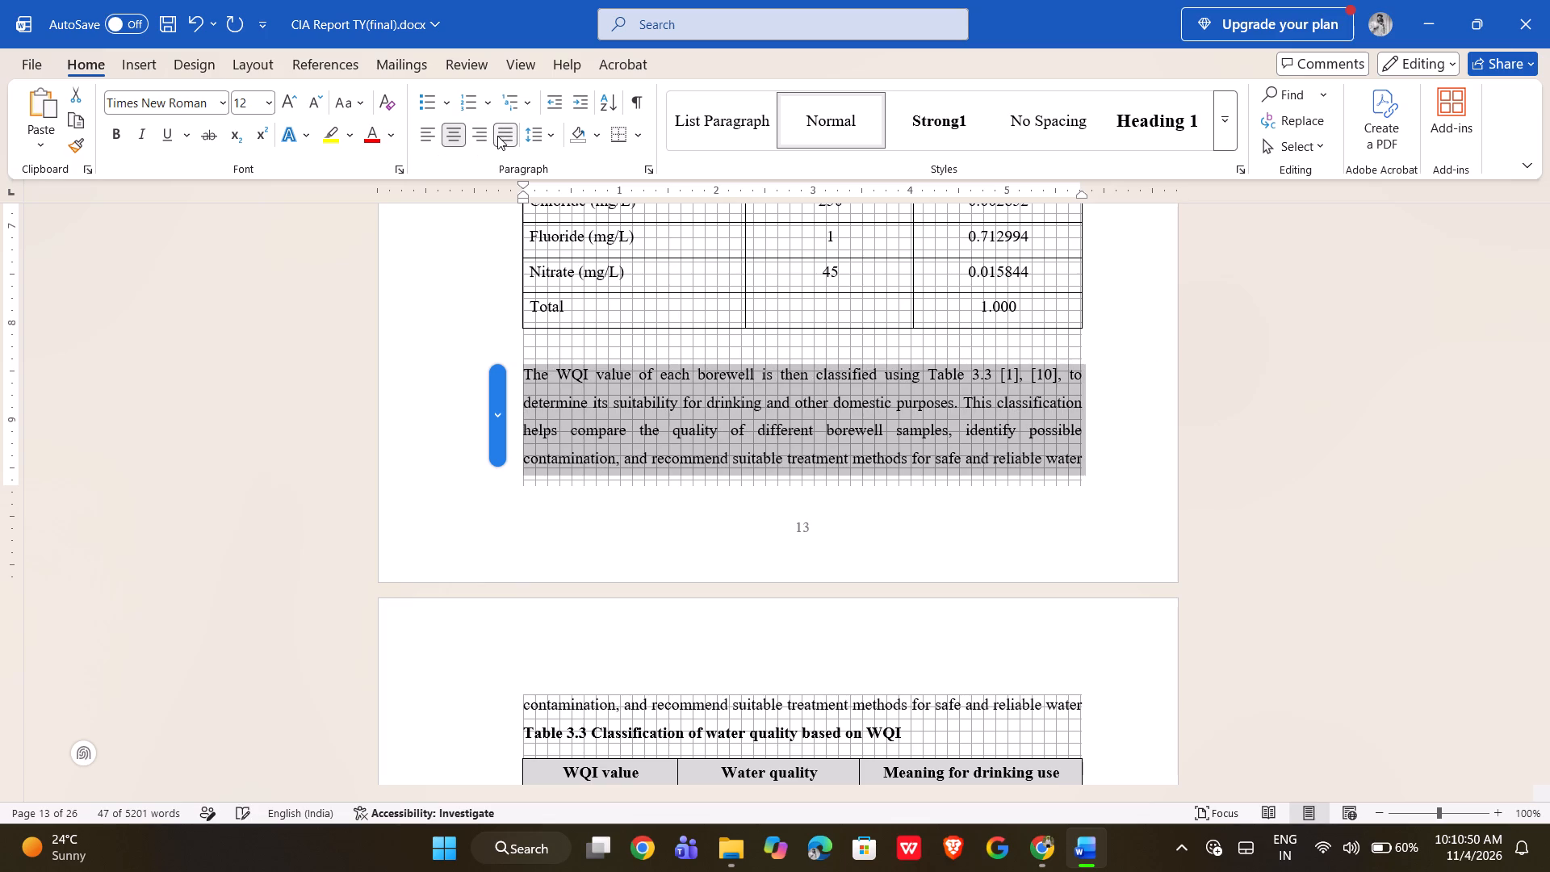
click(669, 566)
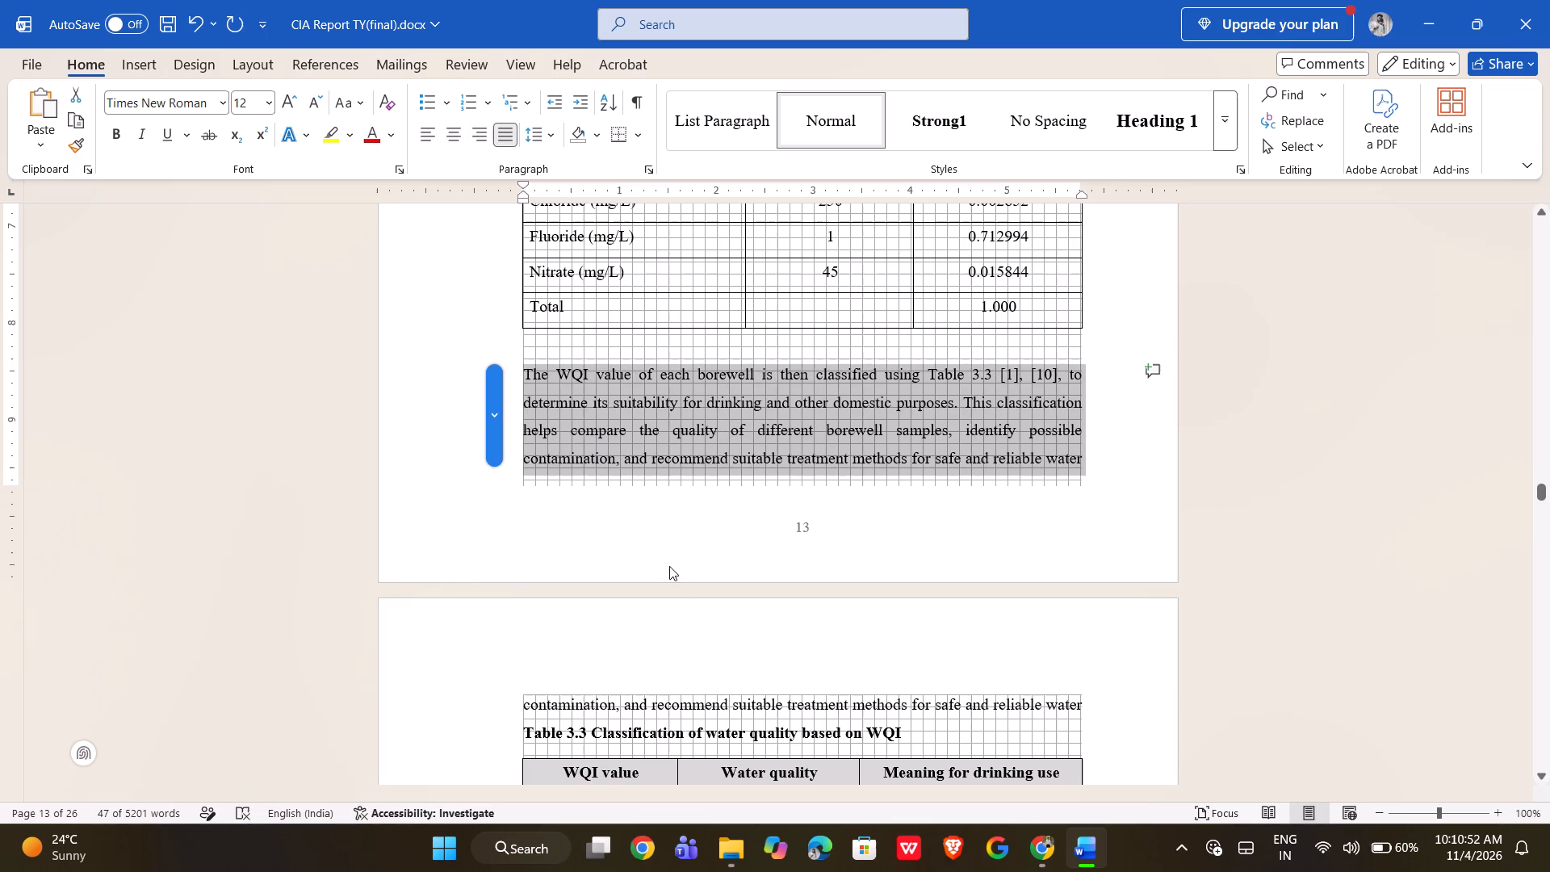
Remove the blank line between the unit weight table and the paragraph on classifying the WQI value.
click(525, 379)
key(BackSpace)
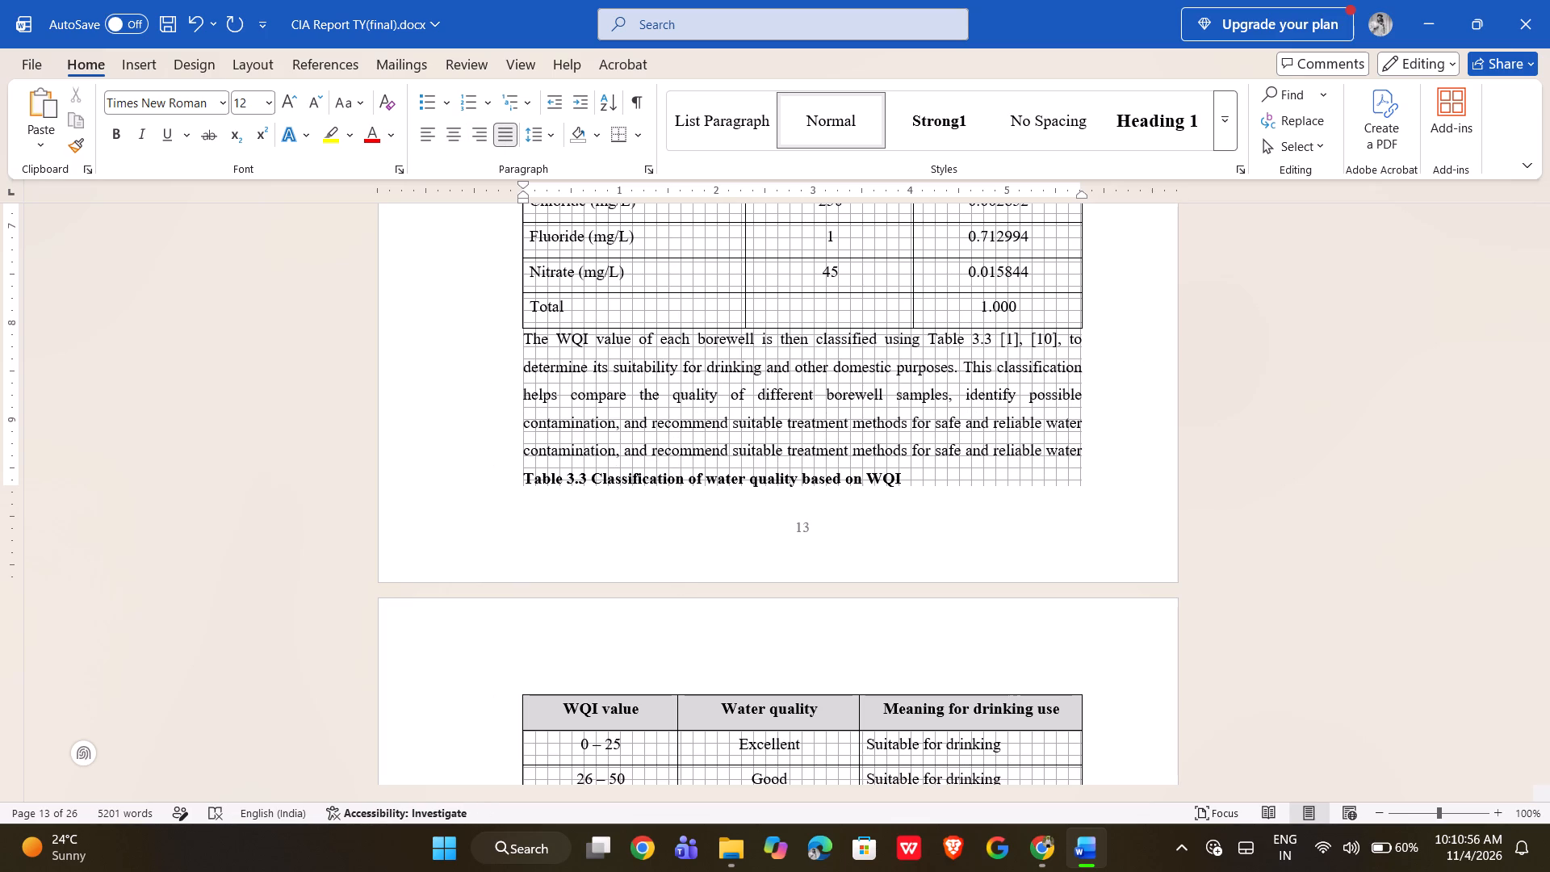
Put the caption "Table 3.3 Classification of water quality based on WQI" in its own paragraph and centre it above its table.
click(527, 476)
key(Return)
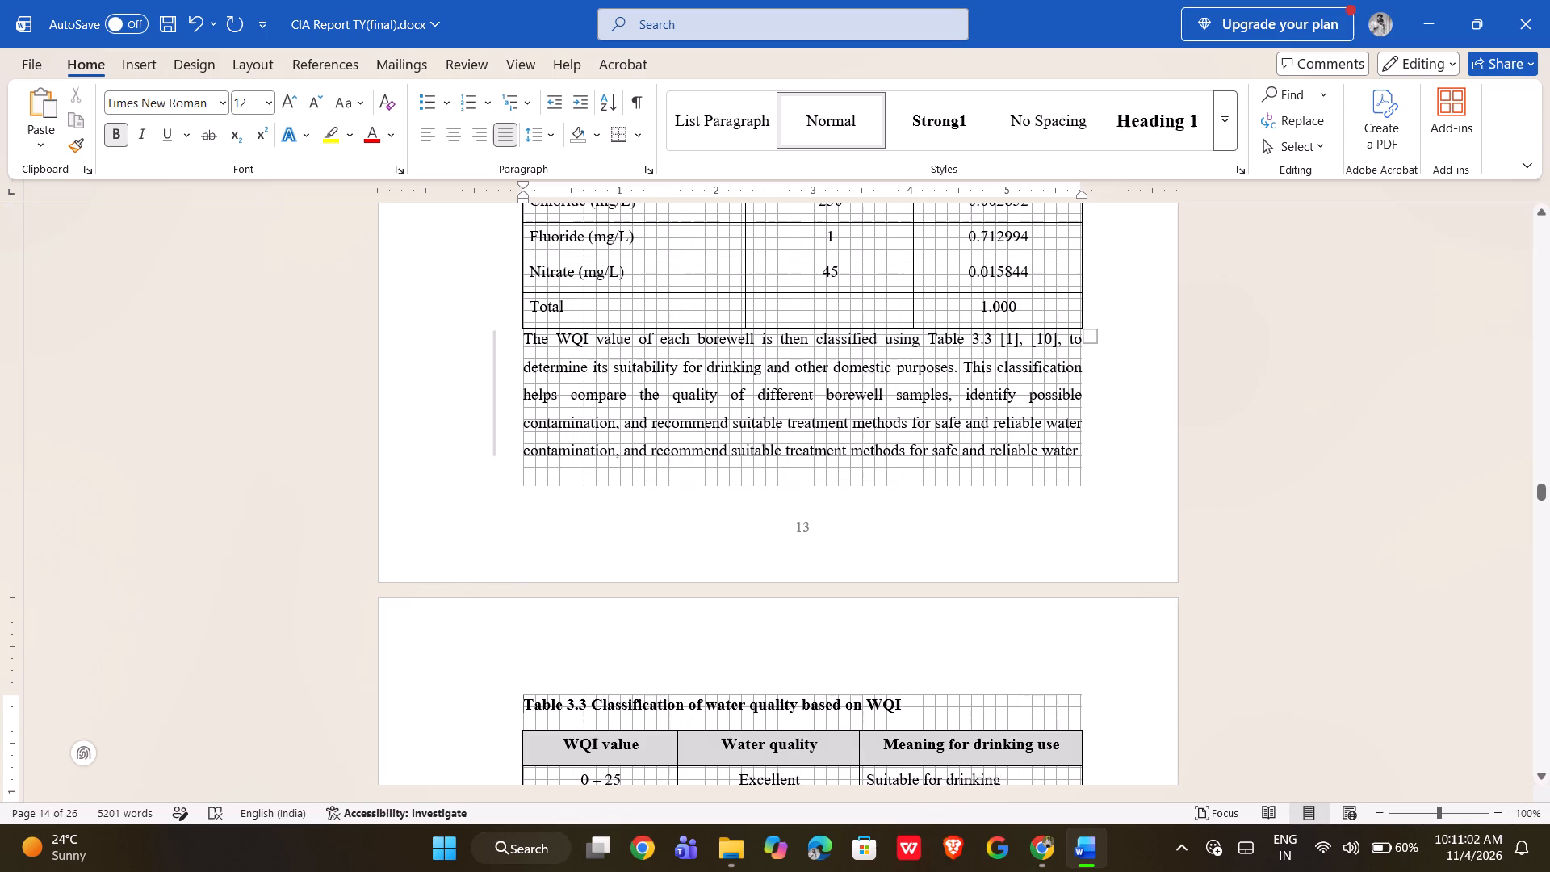
scroll(571, 530, down, 1)
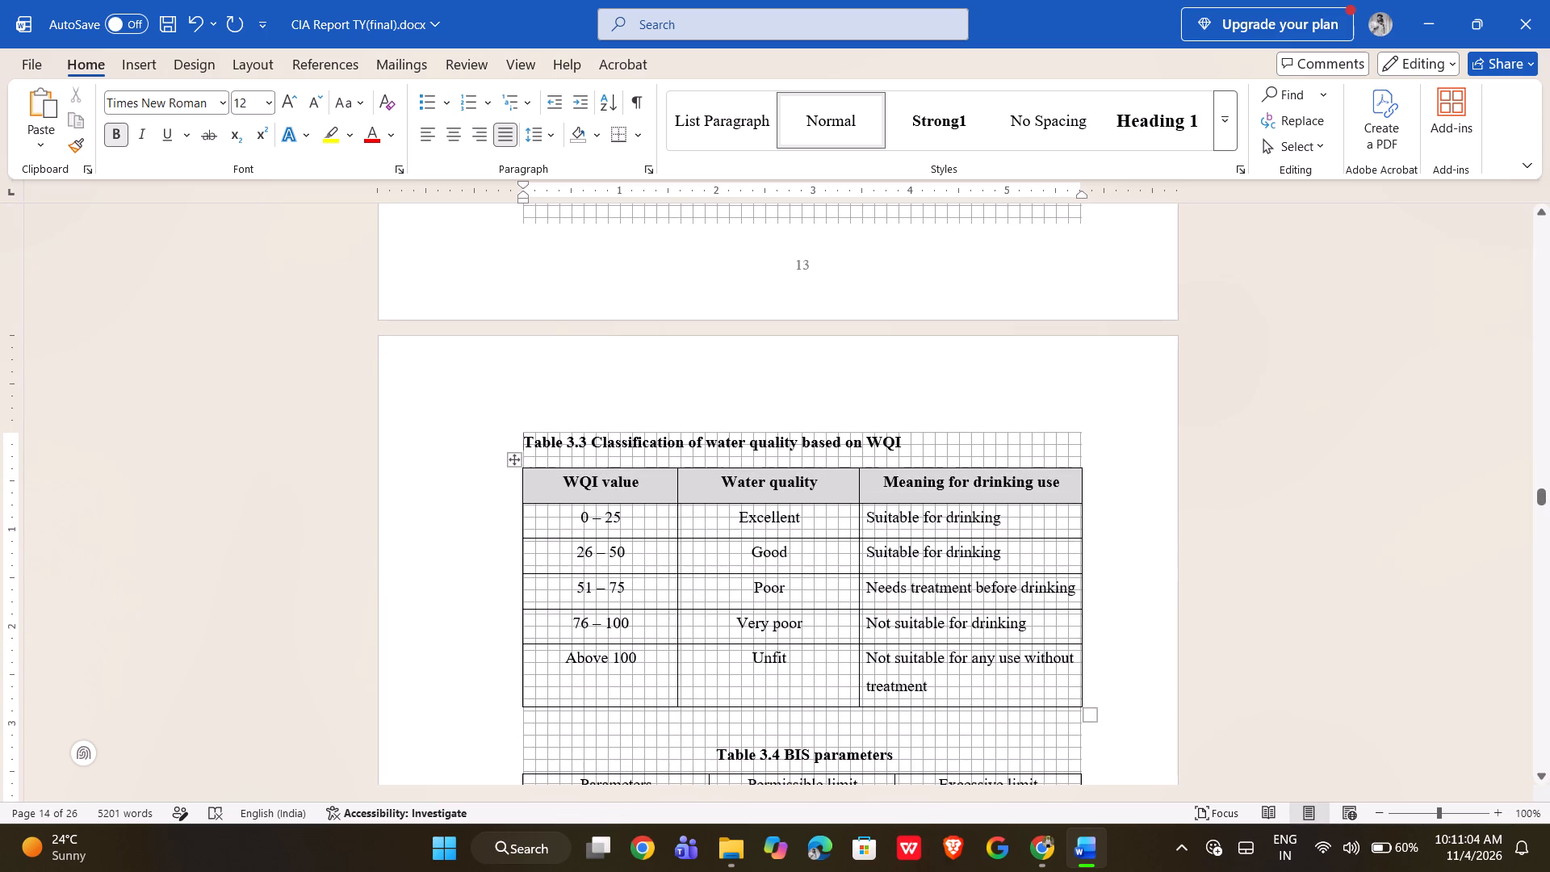
drag(523, 438, 723, 443)
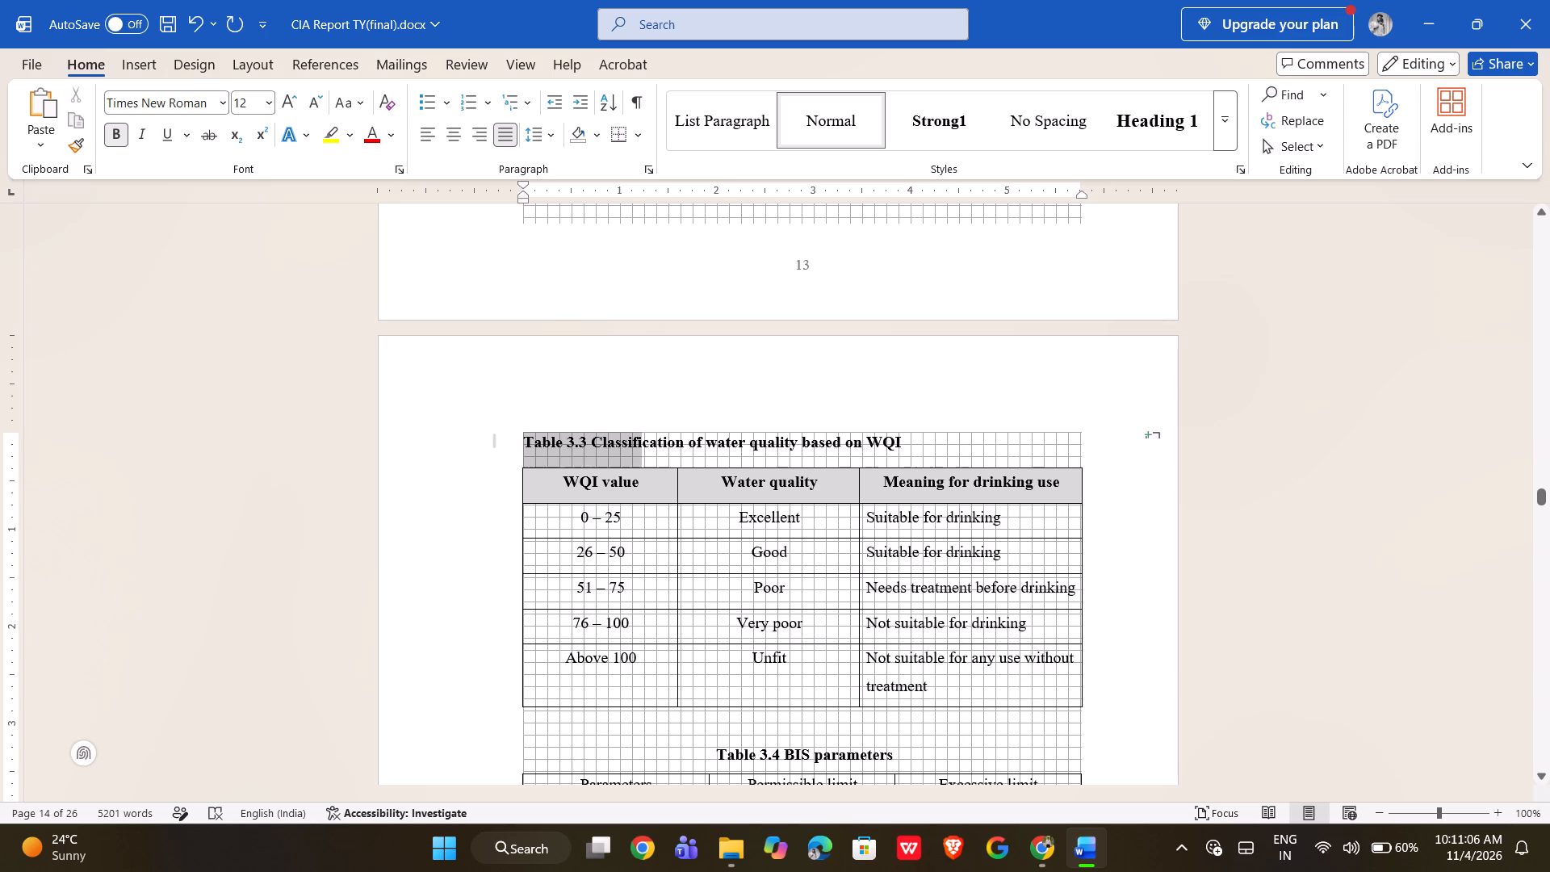
drag(723, 443, 911, 443)
key(ctrl+e)
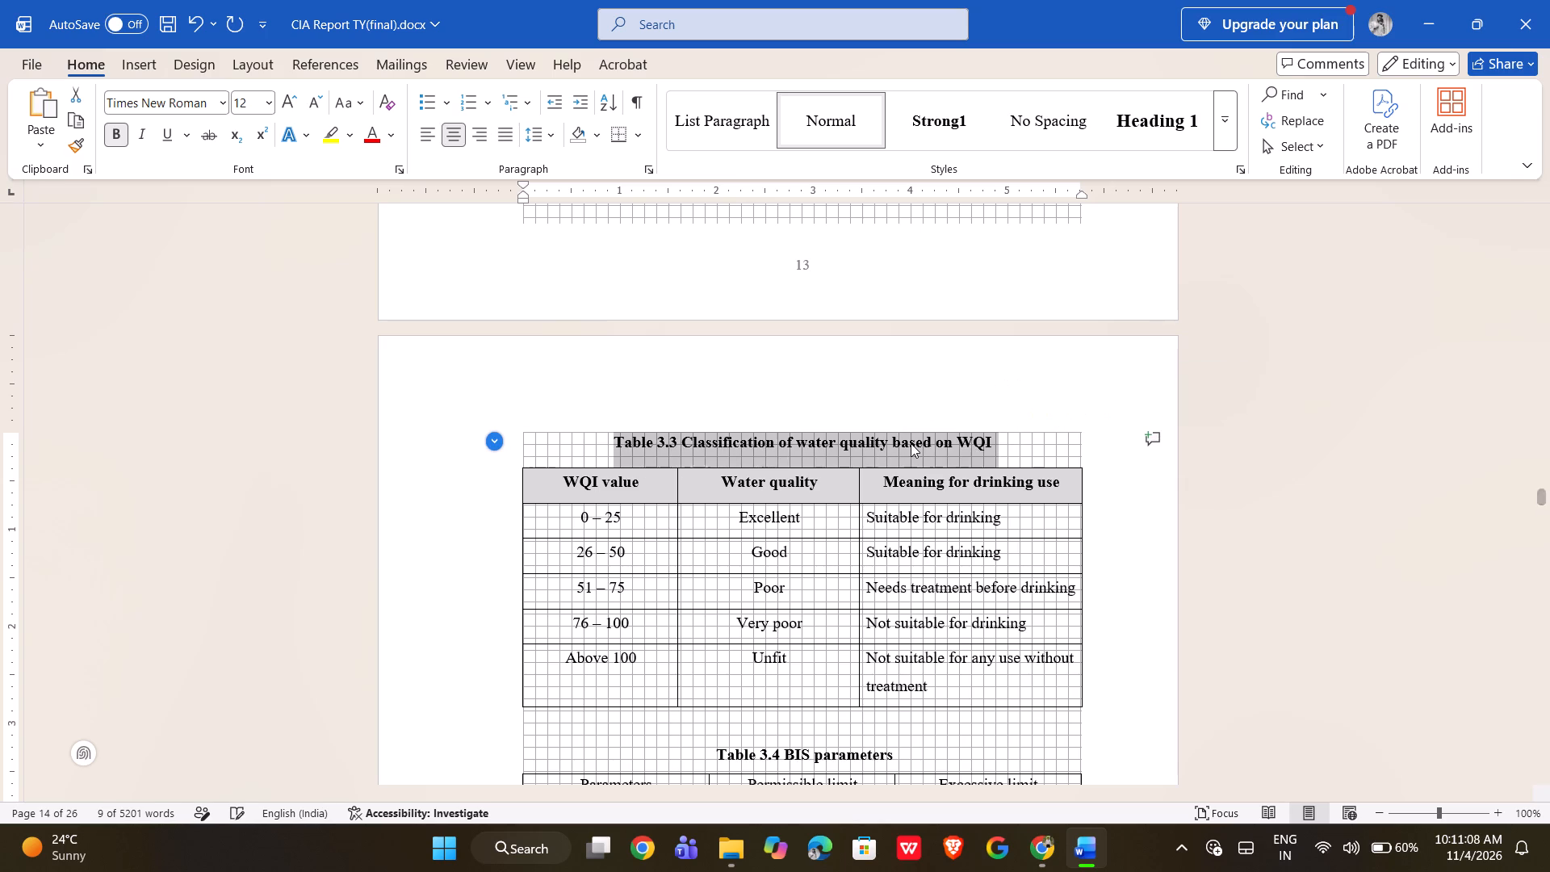
click(723, 730)
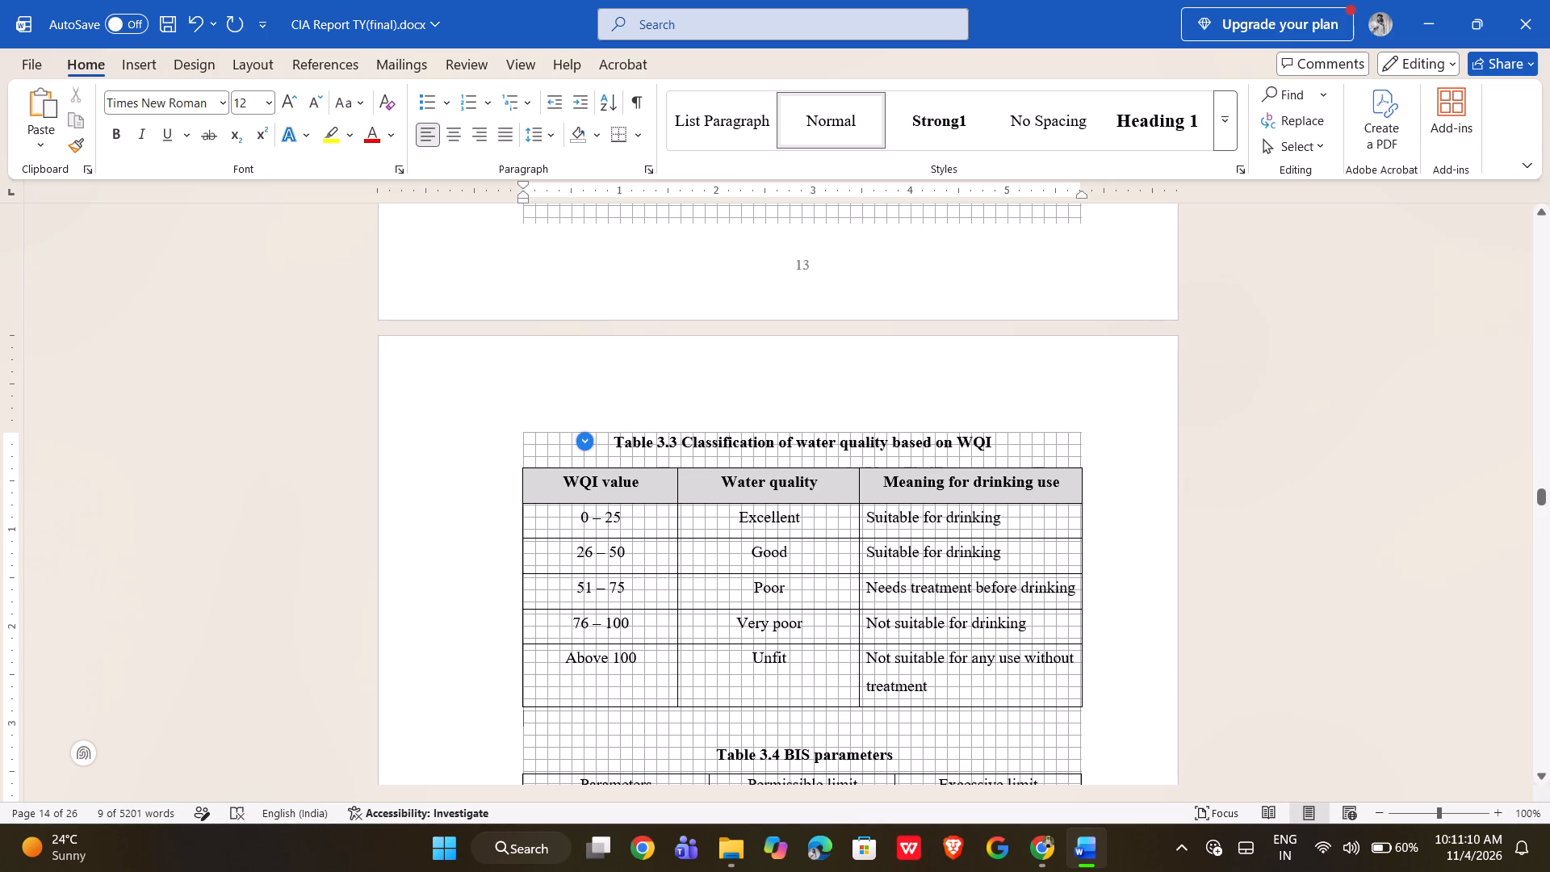
Place the text cursor after "in Section" at the end of the introductory paragraph under 3.6 Results and Discussion.
scroll(723, 730, down, 1)
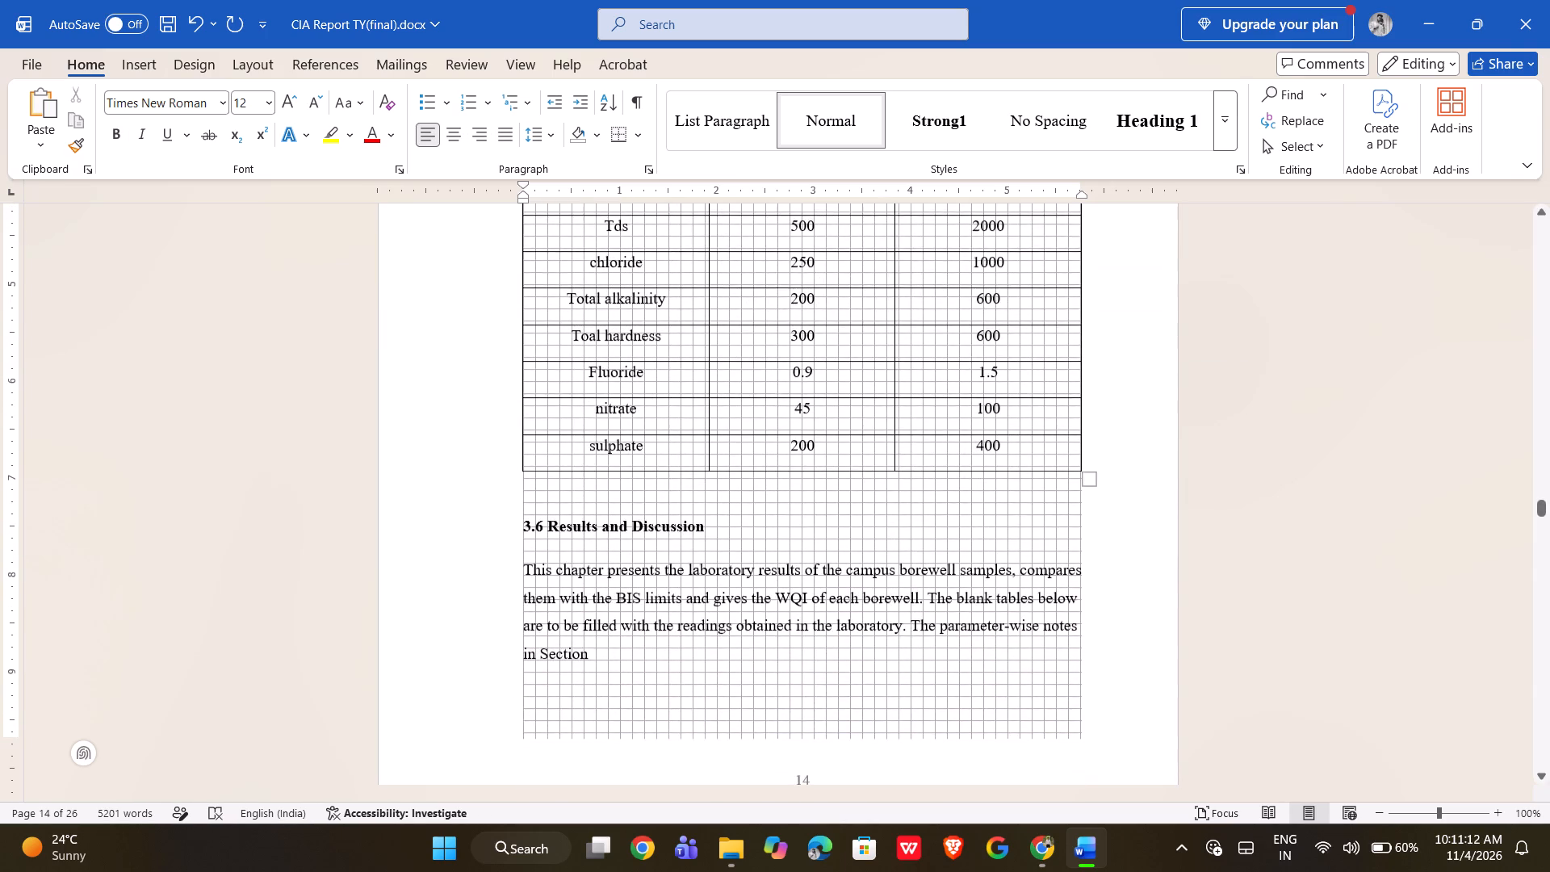
scroll(723, 730, down, 2)
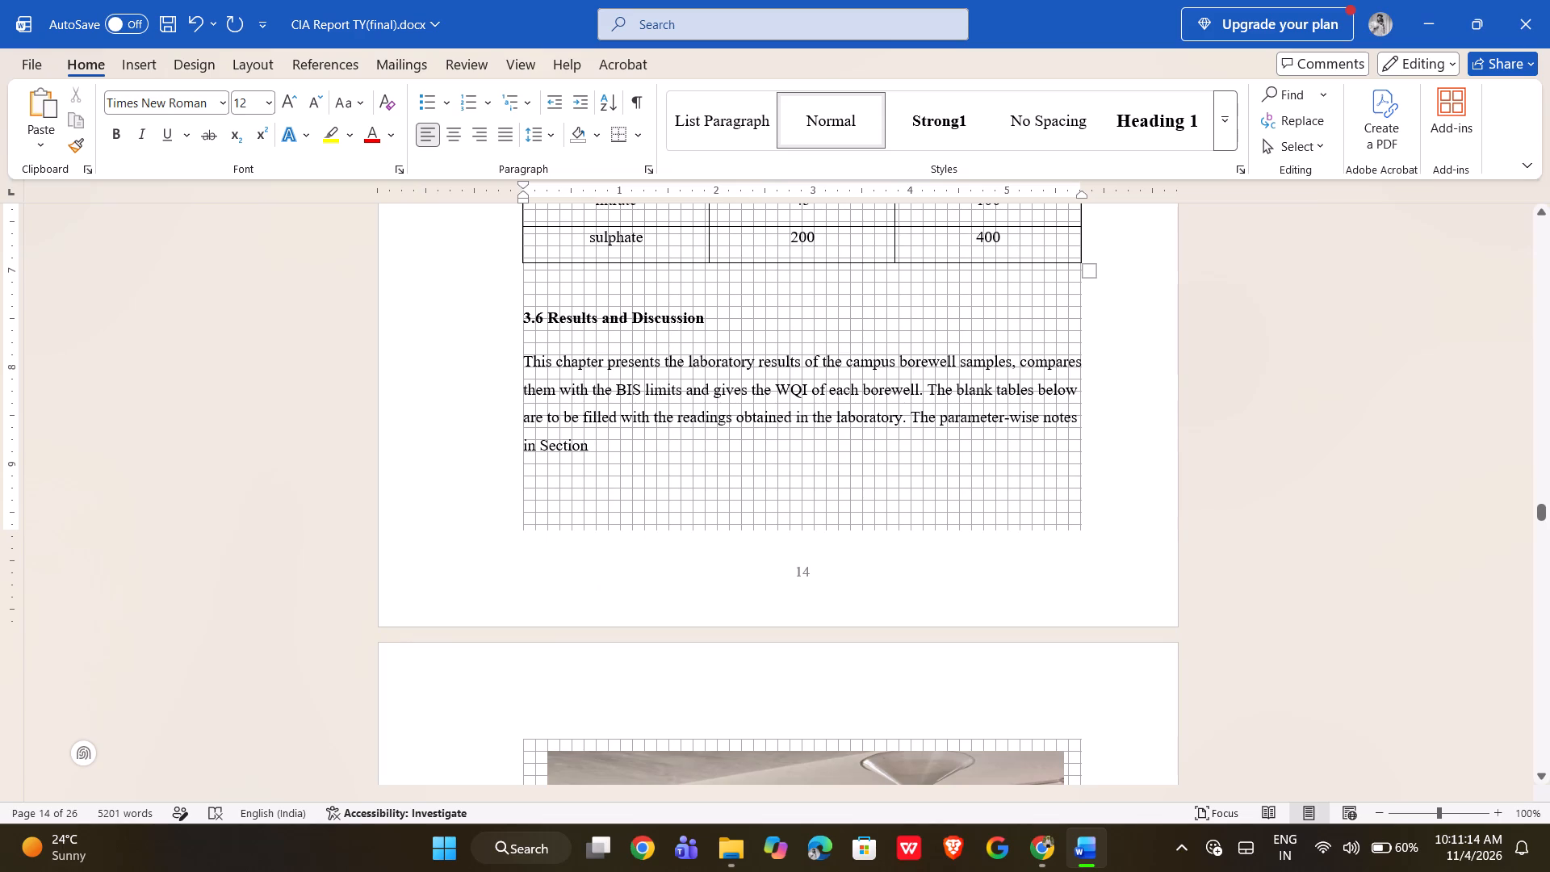
click(624, 449)
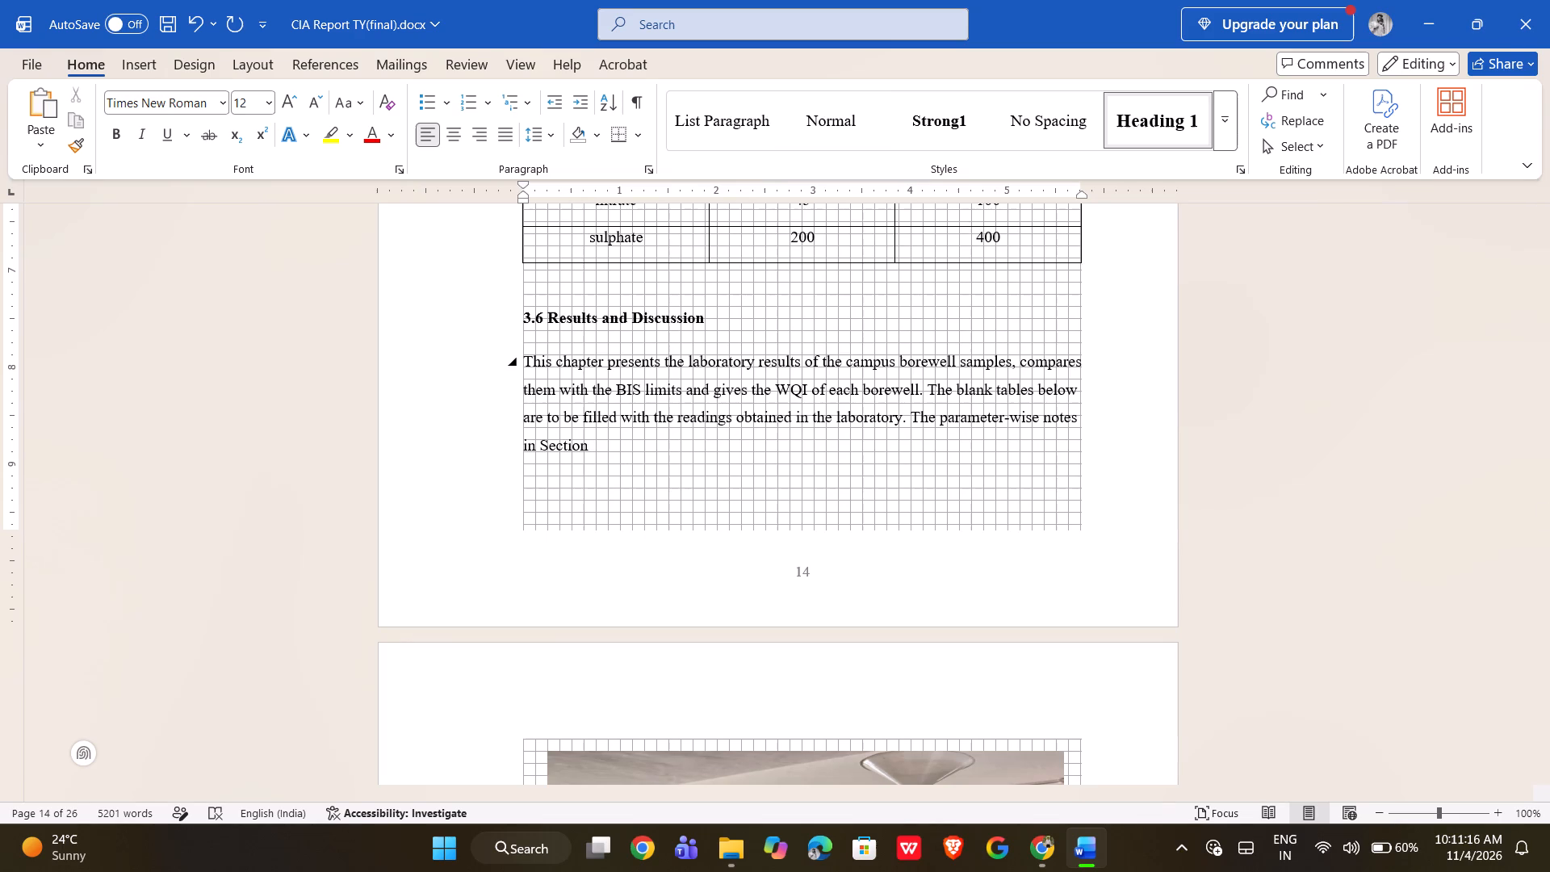
click(624, 449)
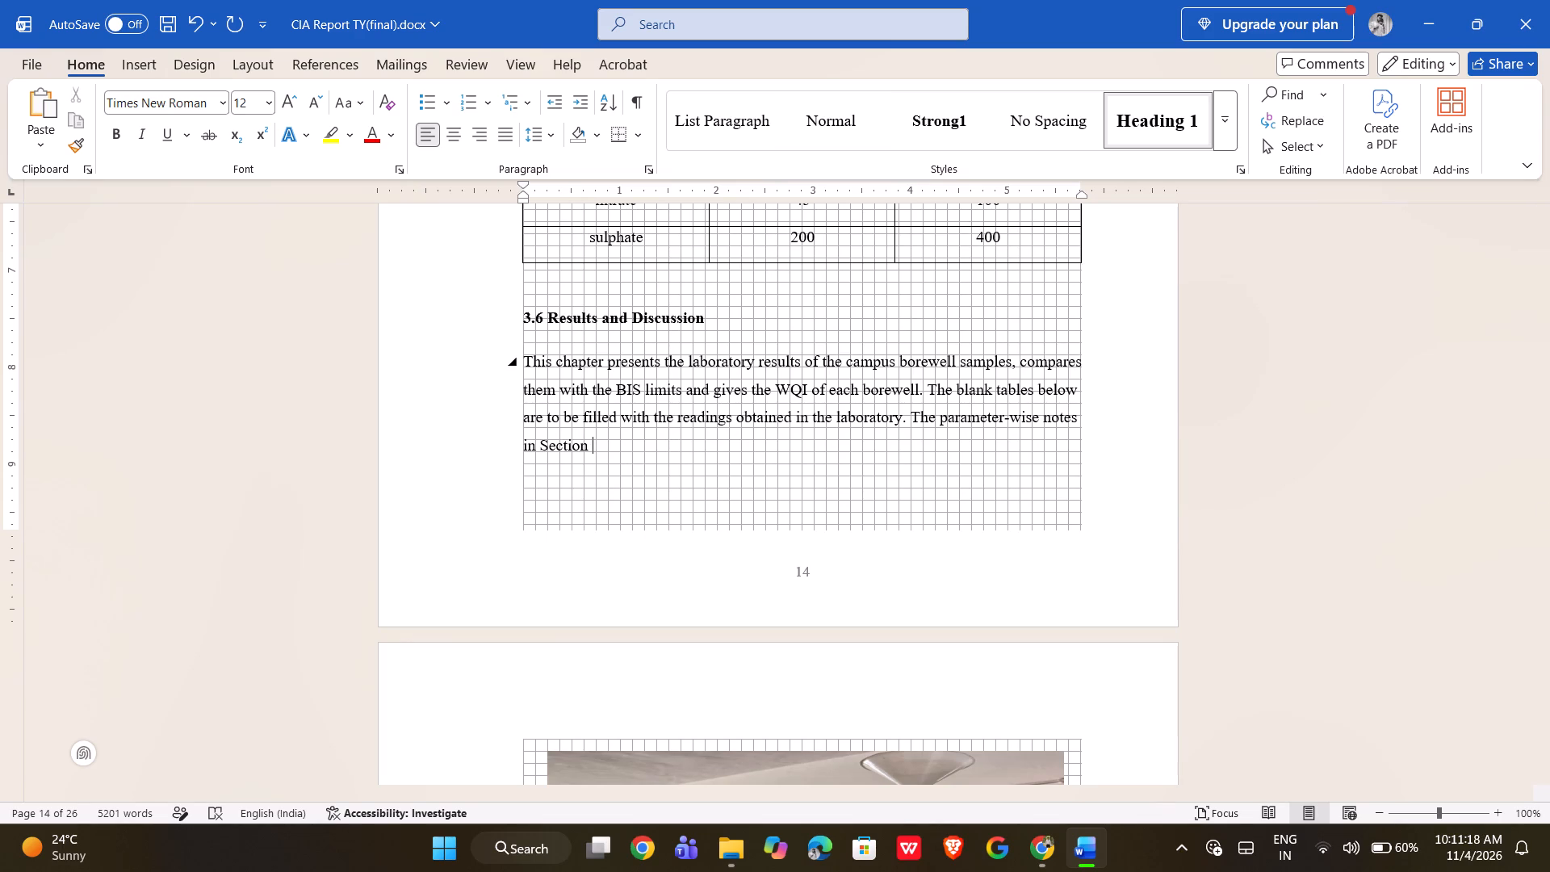